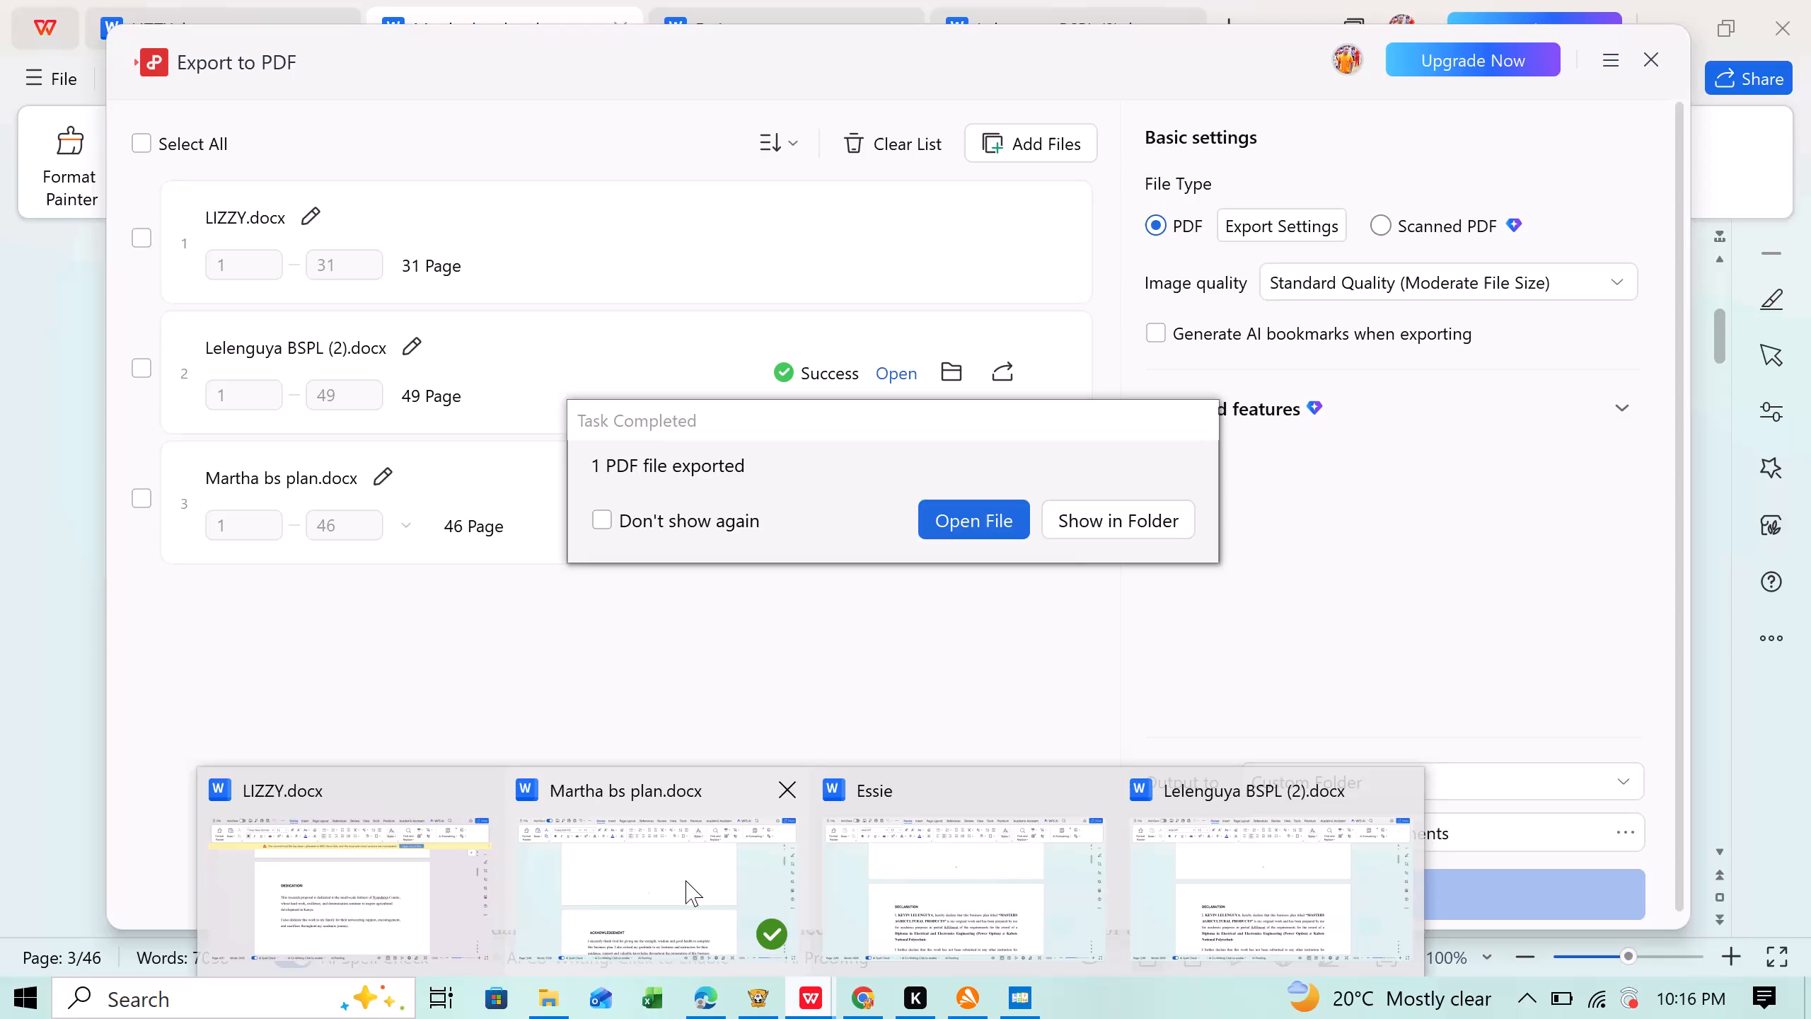
Close the Export to PDF window and return to the Martha bs plan document.
{"action": "left_click", "coordinate": [975, 844]}
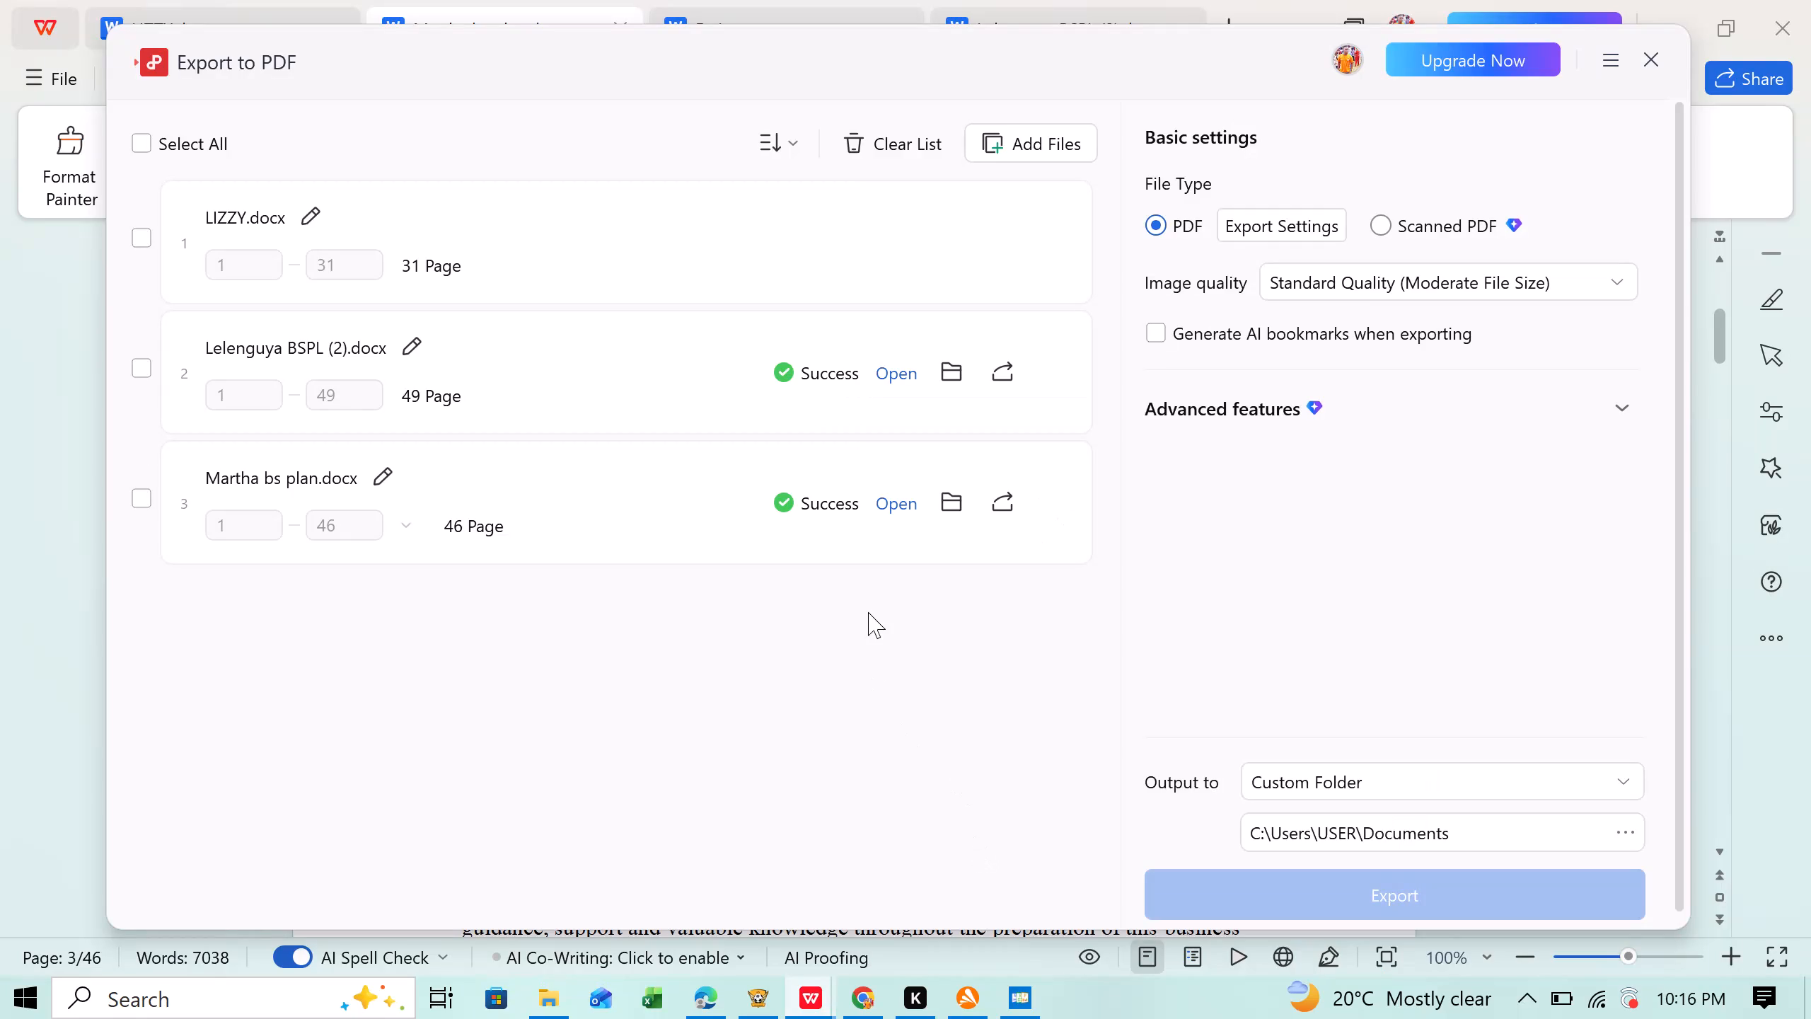
{"action": "left_click", "coordinate": [1653, 72]}
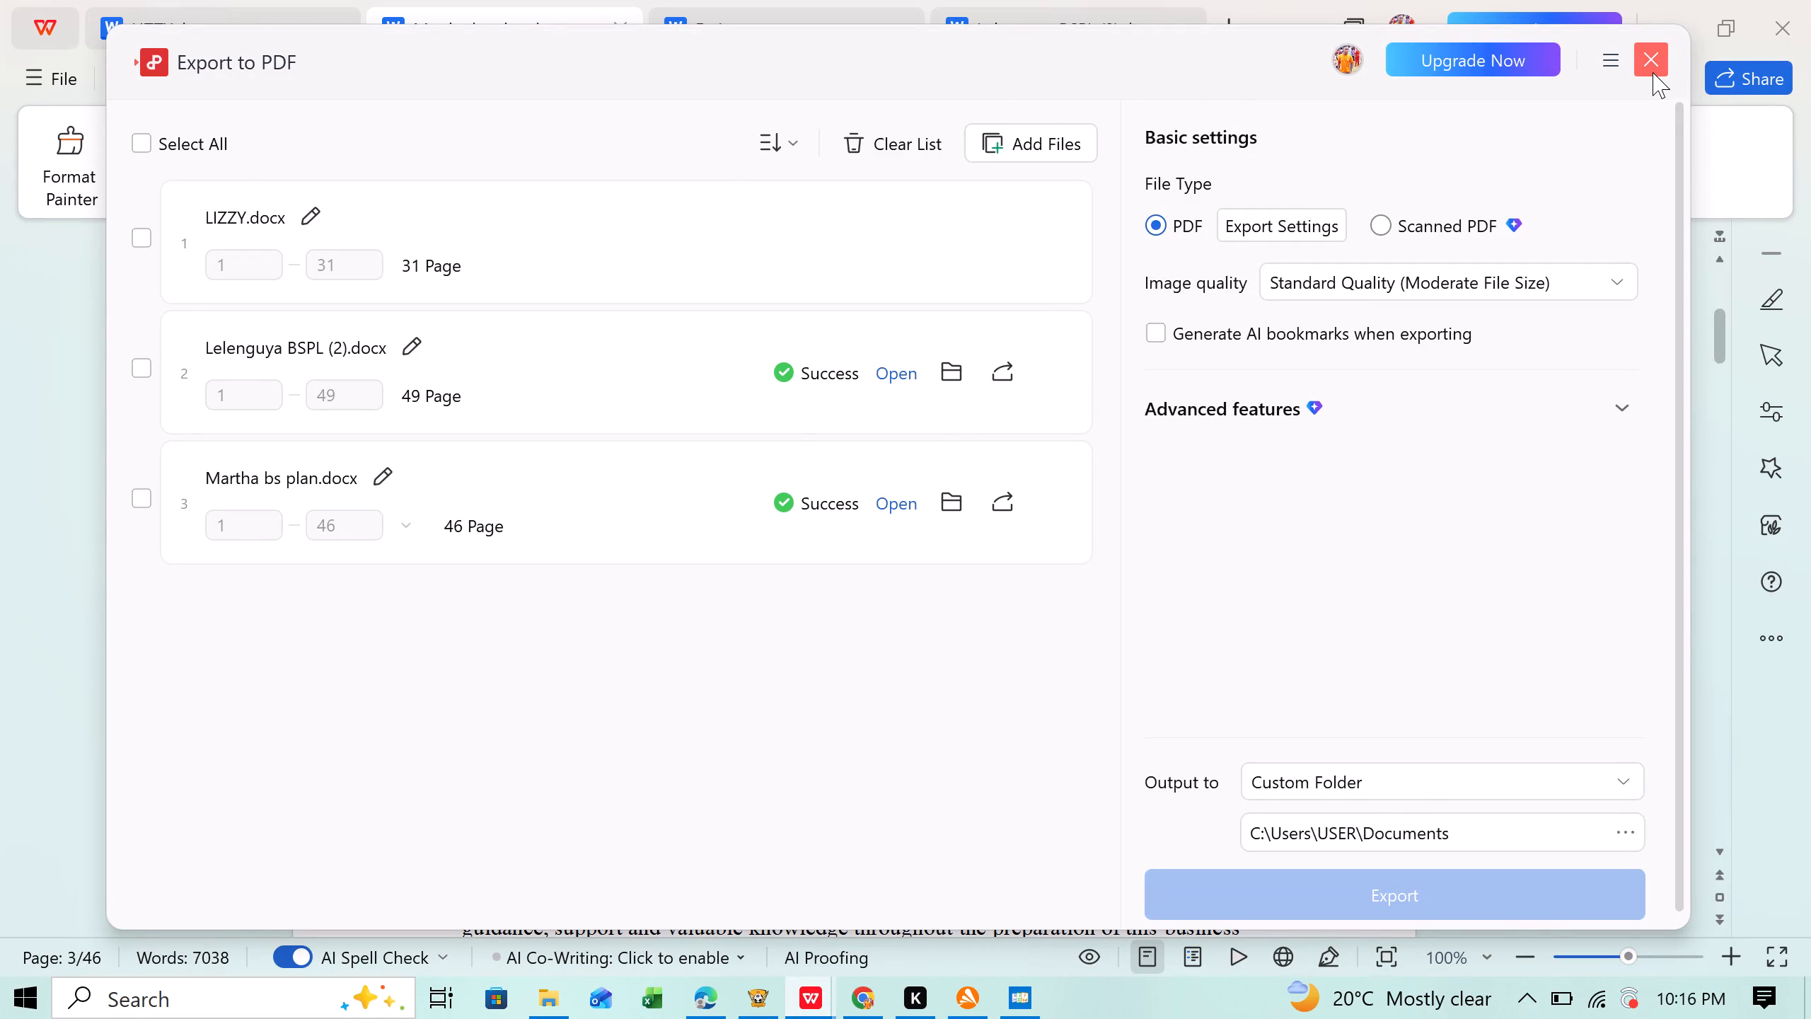
Switch to the Essie document and look back through its business plan template, from the start-up capital sources to the Key Milestones table.
{"action": "scroll", "coordinate": [1185, 409], "scroll_direction": "up", "scroll_amount": 3}
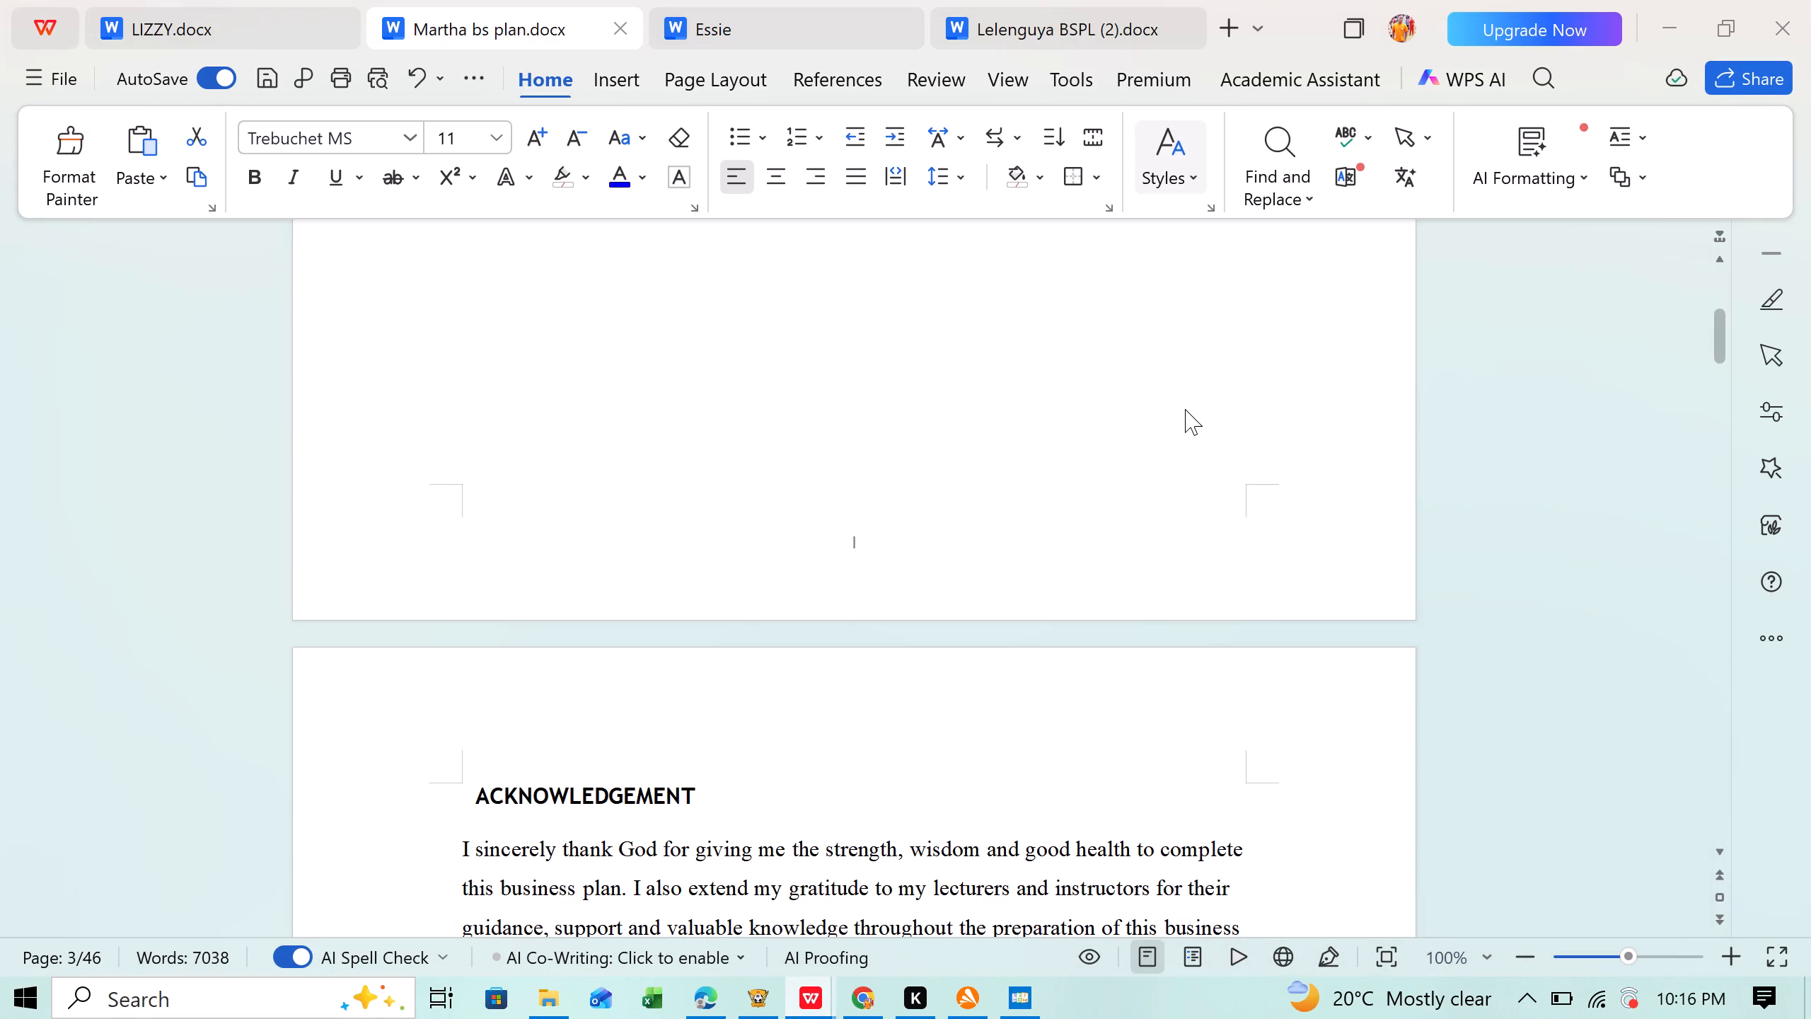
{"action": "scroll", "coordinate": [1185, 409], "scroll_direction": "up", "scroll_amount": 6}
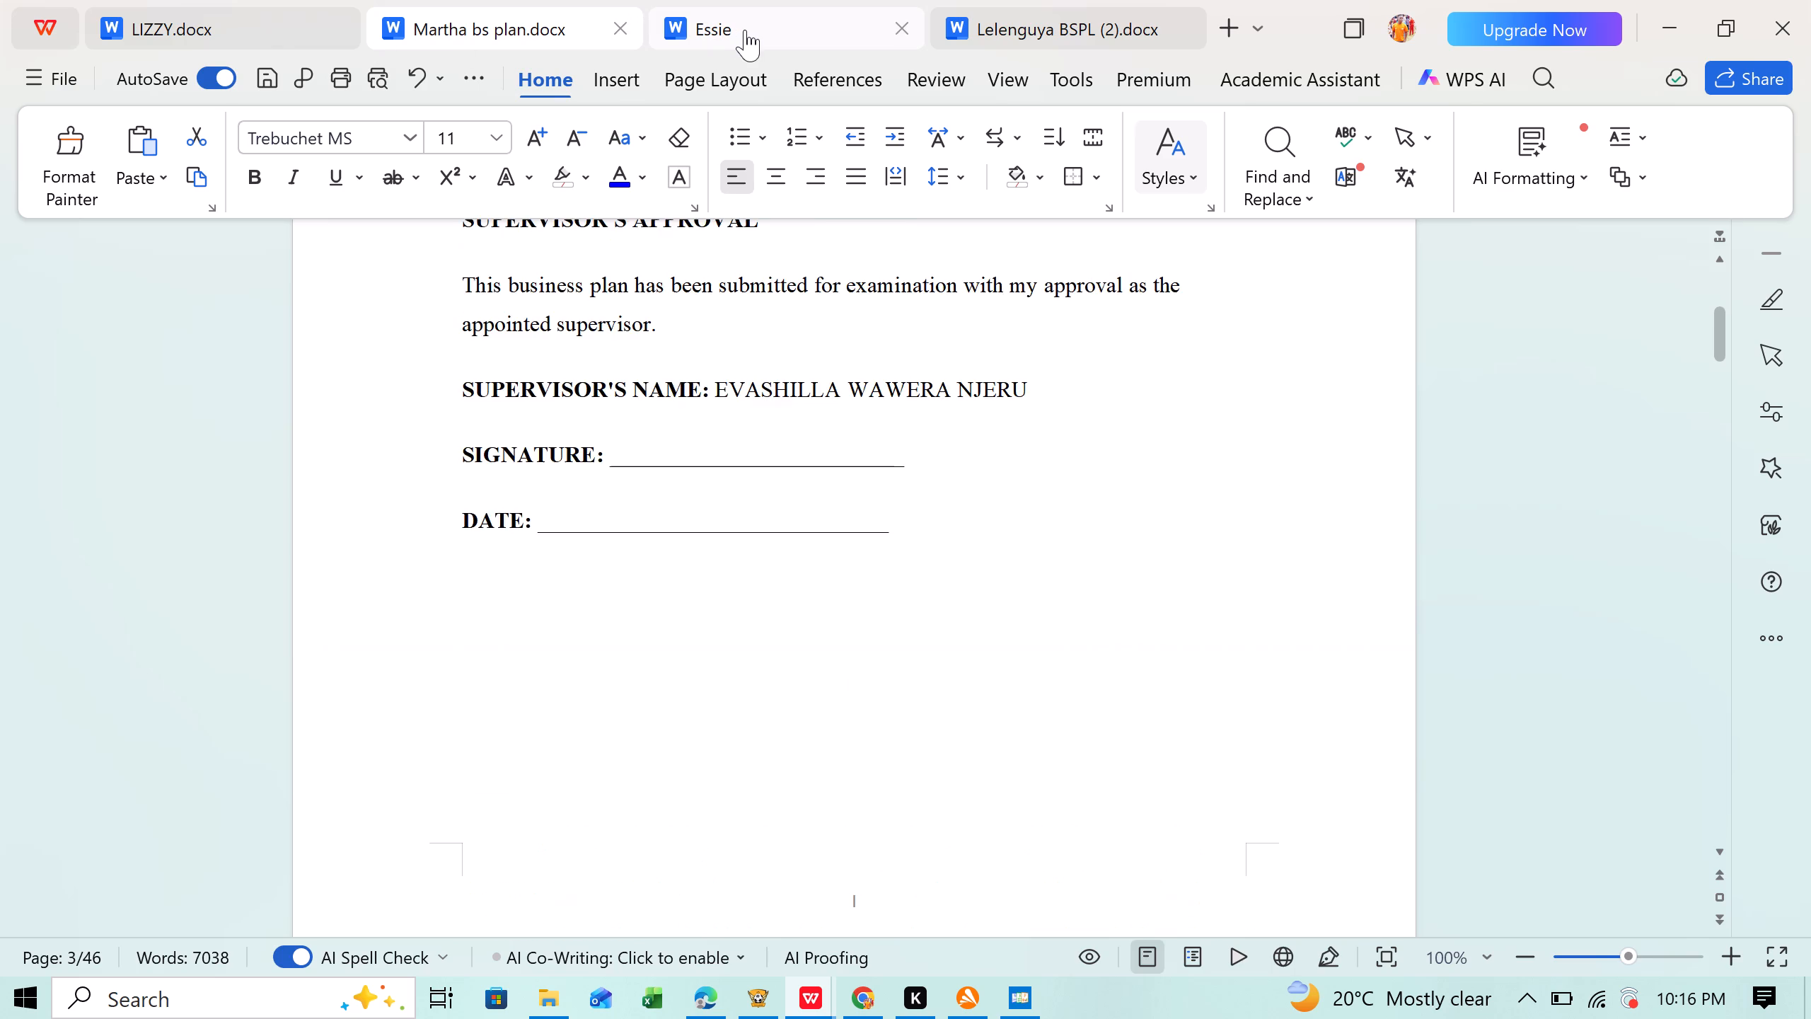
{"action": "left_click", "coordinate": [745, 30]}
{"action": "scroll", "coordinate": [826, 287], "scroll_direction": "up", "scroll_amount": 9}
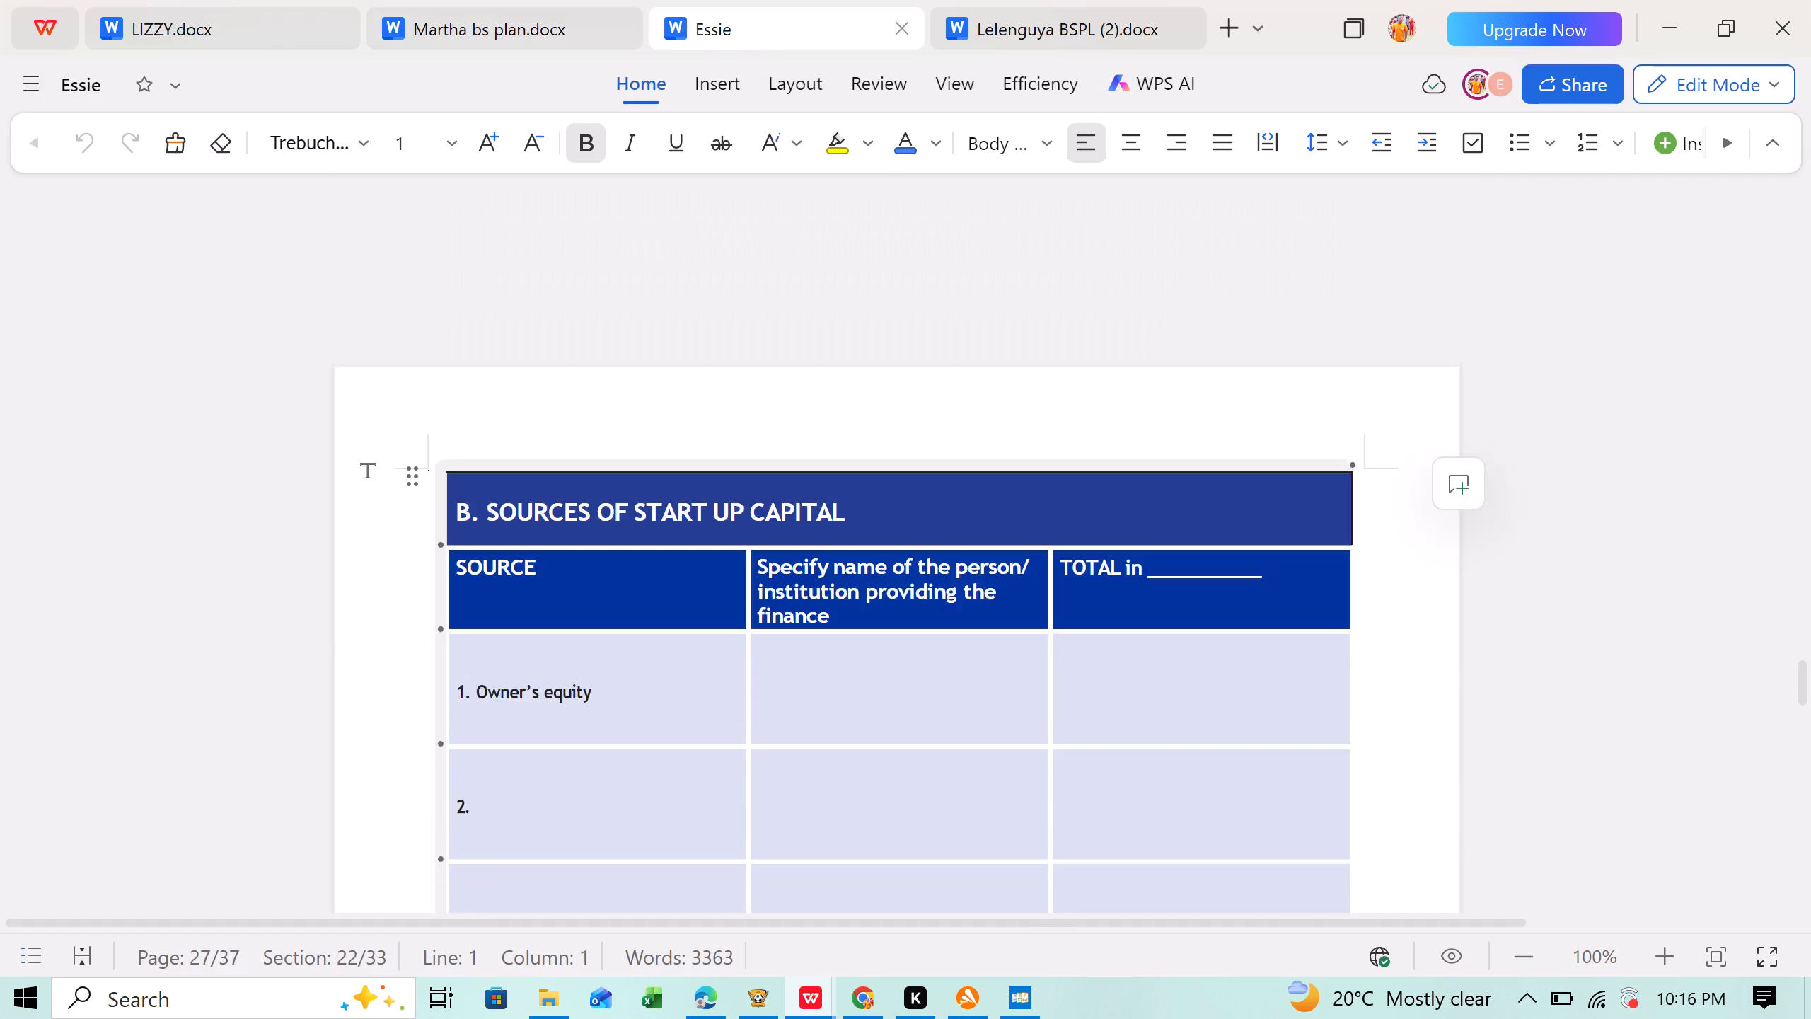
{"action": "scroll", "coordinate": [877, 268], "scroll_direction": "up", "scroll_amount": 20}
{"action": "scroll", "coordinate": [877, 268], "scroll_direction": "up", "scroll_amount": 7}
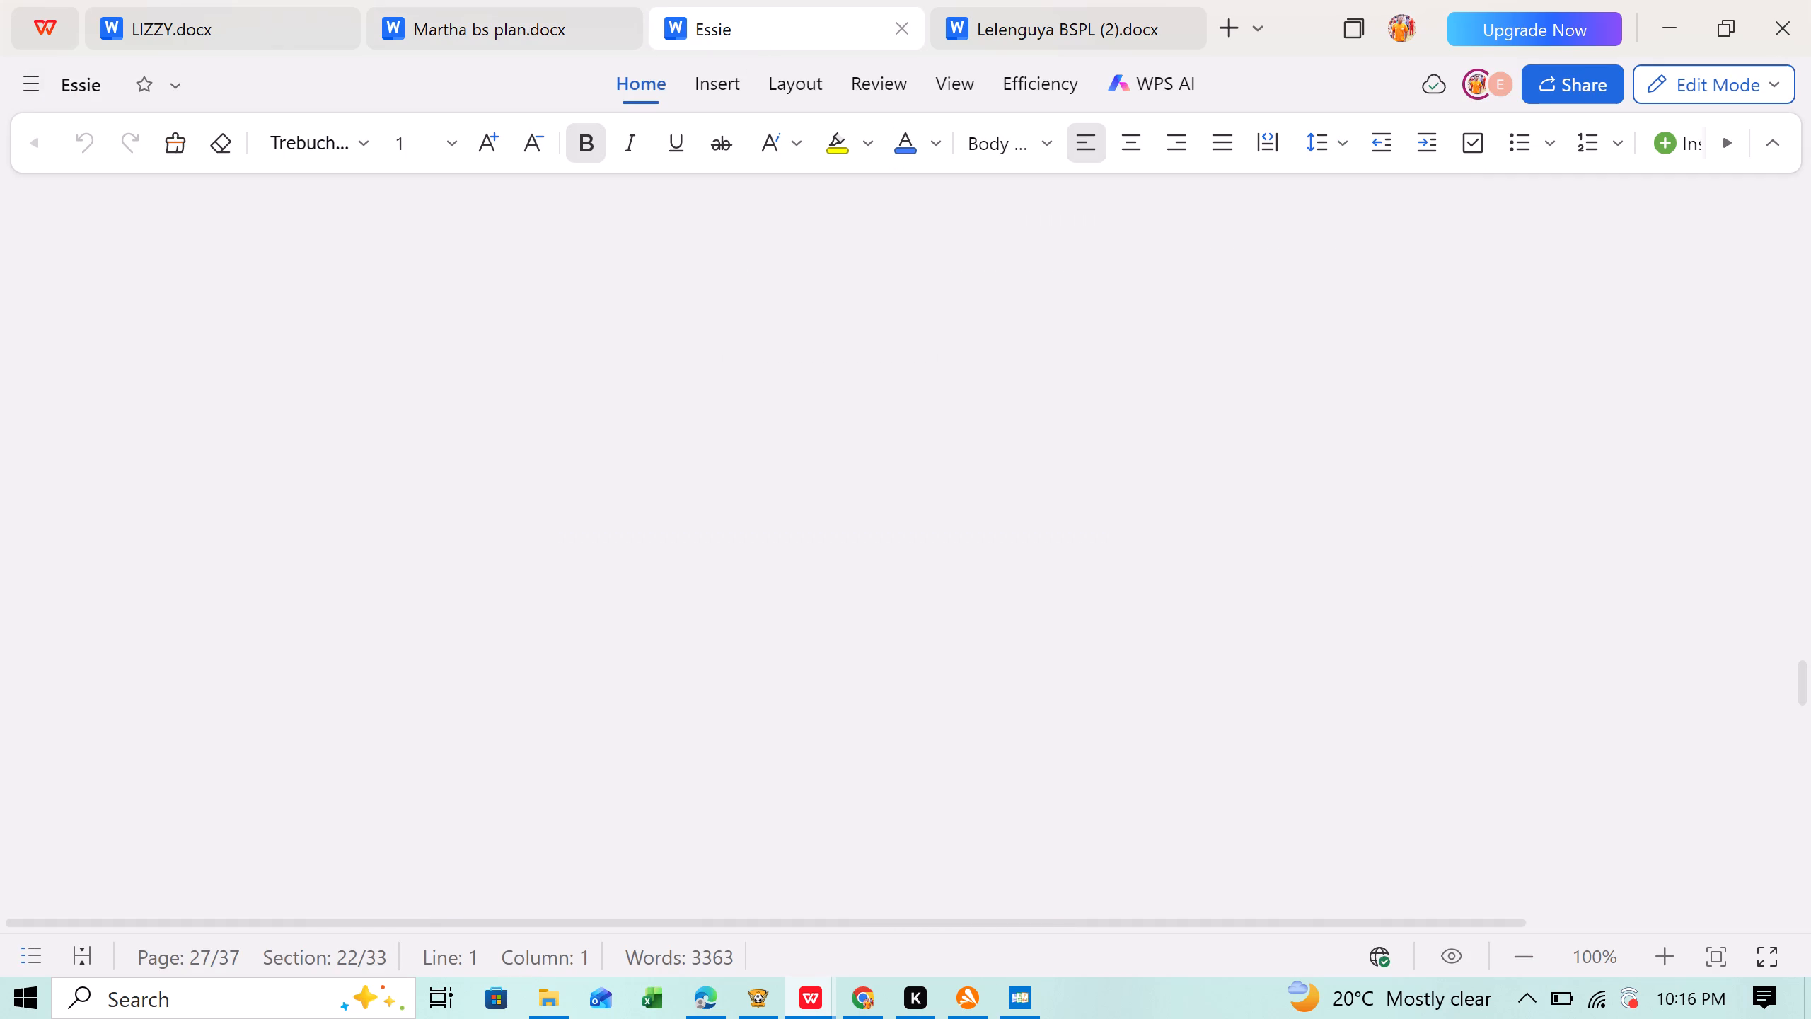
{"action": "scroll", "coordinate": [877, 268], "scroll_direction": "up", "scroll_amount": 20}
{"action": "scroll", "coordinate": [877, 268], "scroll_direction": "down", "scroll_amount": 4}
{"action": "scroll", "coordinate": [877, 268], "scroll_direction": "down", "scroll_amount": 20}
{"action": "scroll", "coordinate": [877, 268], "scroll_direction": "down", "scroll_amount": 19}
{"action": "scroll", "coordinate": [877, 268], "scroll_direction": "up", "scroll_amount": 5}
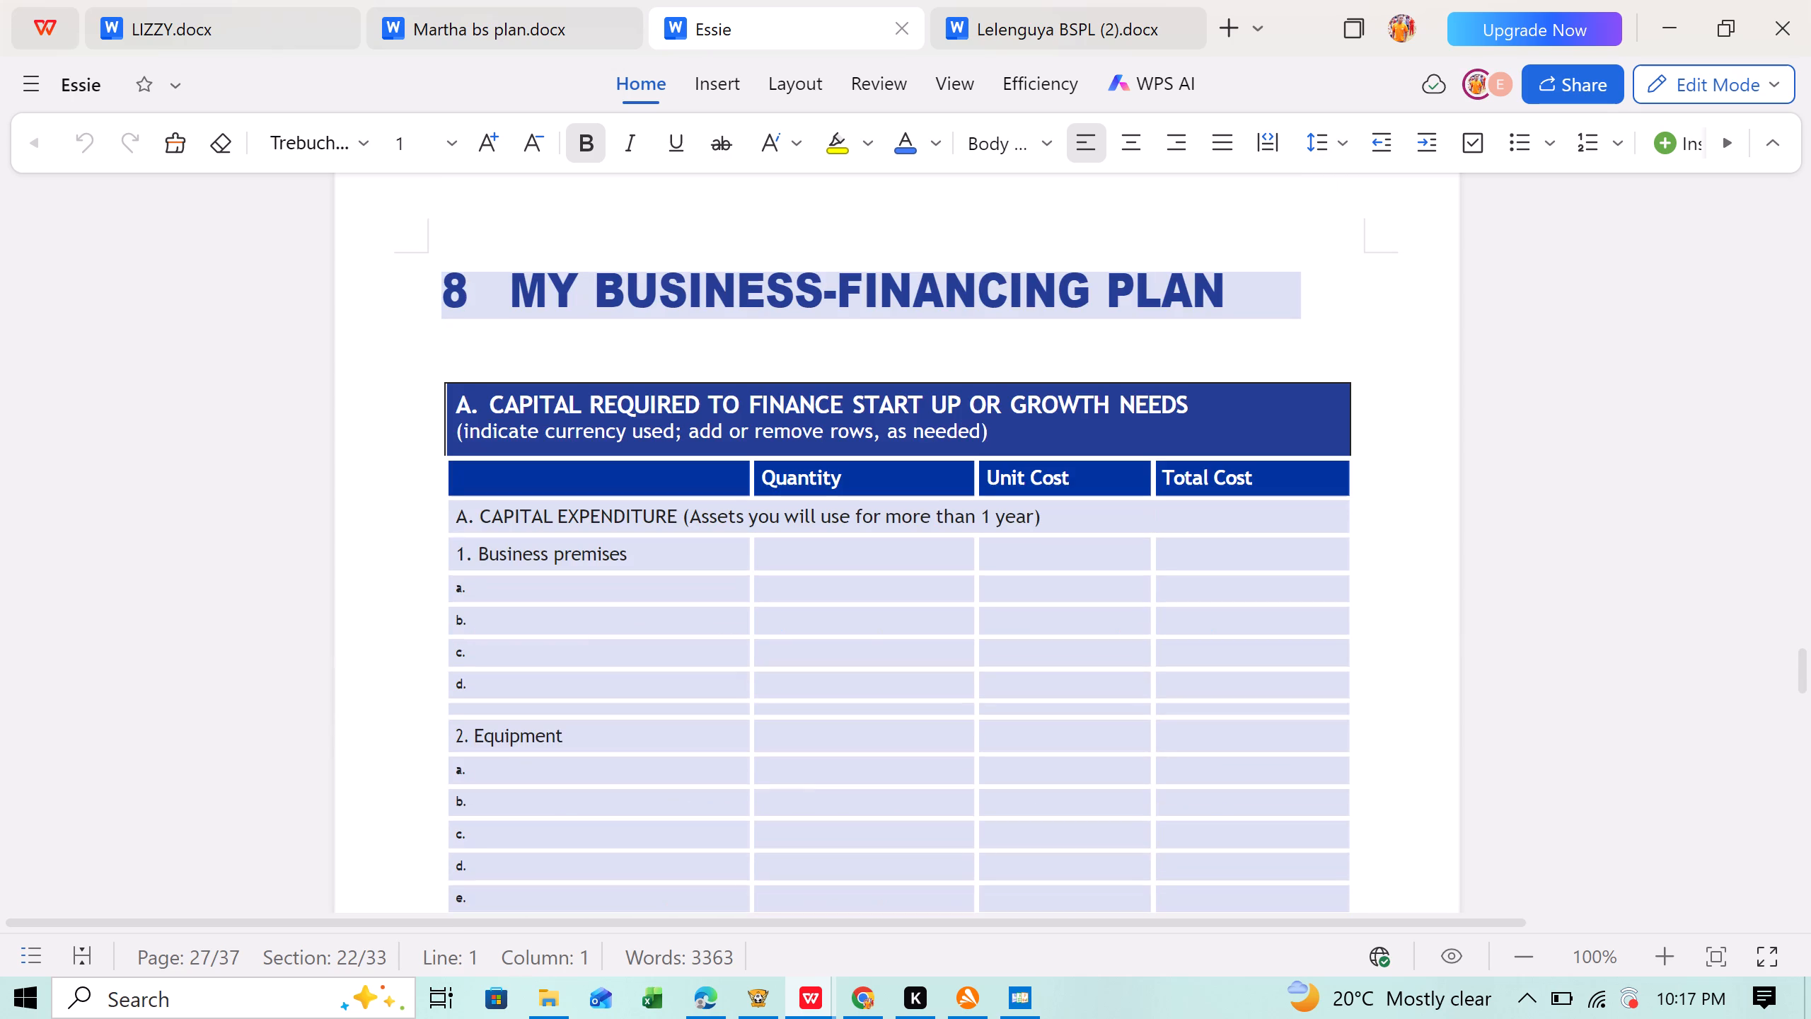
{"action": "scroll", "coordinate": [877, 268], "scroll_direction": "up", "scroll_amount": 5}
{"action": "scroll", "coordinate": [877, 268], "scroll_direction": "down", "scroll_amount": 4}
{"action": "scroll", "coordinate": [877, 268], "scroll_direction": "up", "scroll_amount": 3}
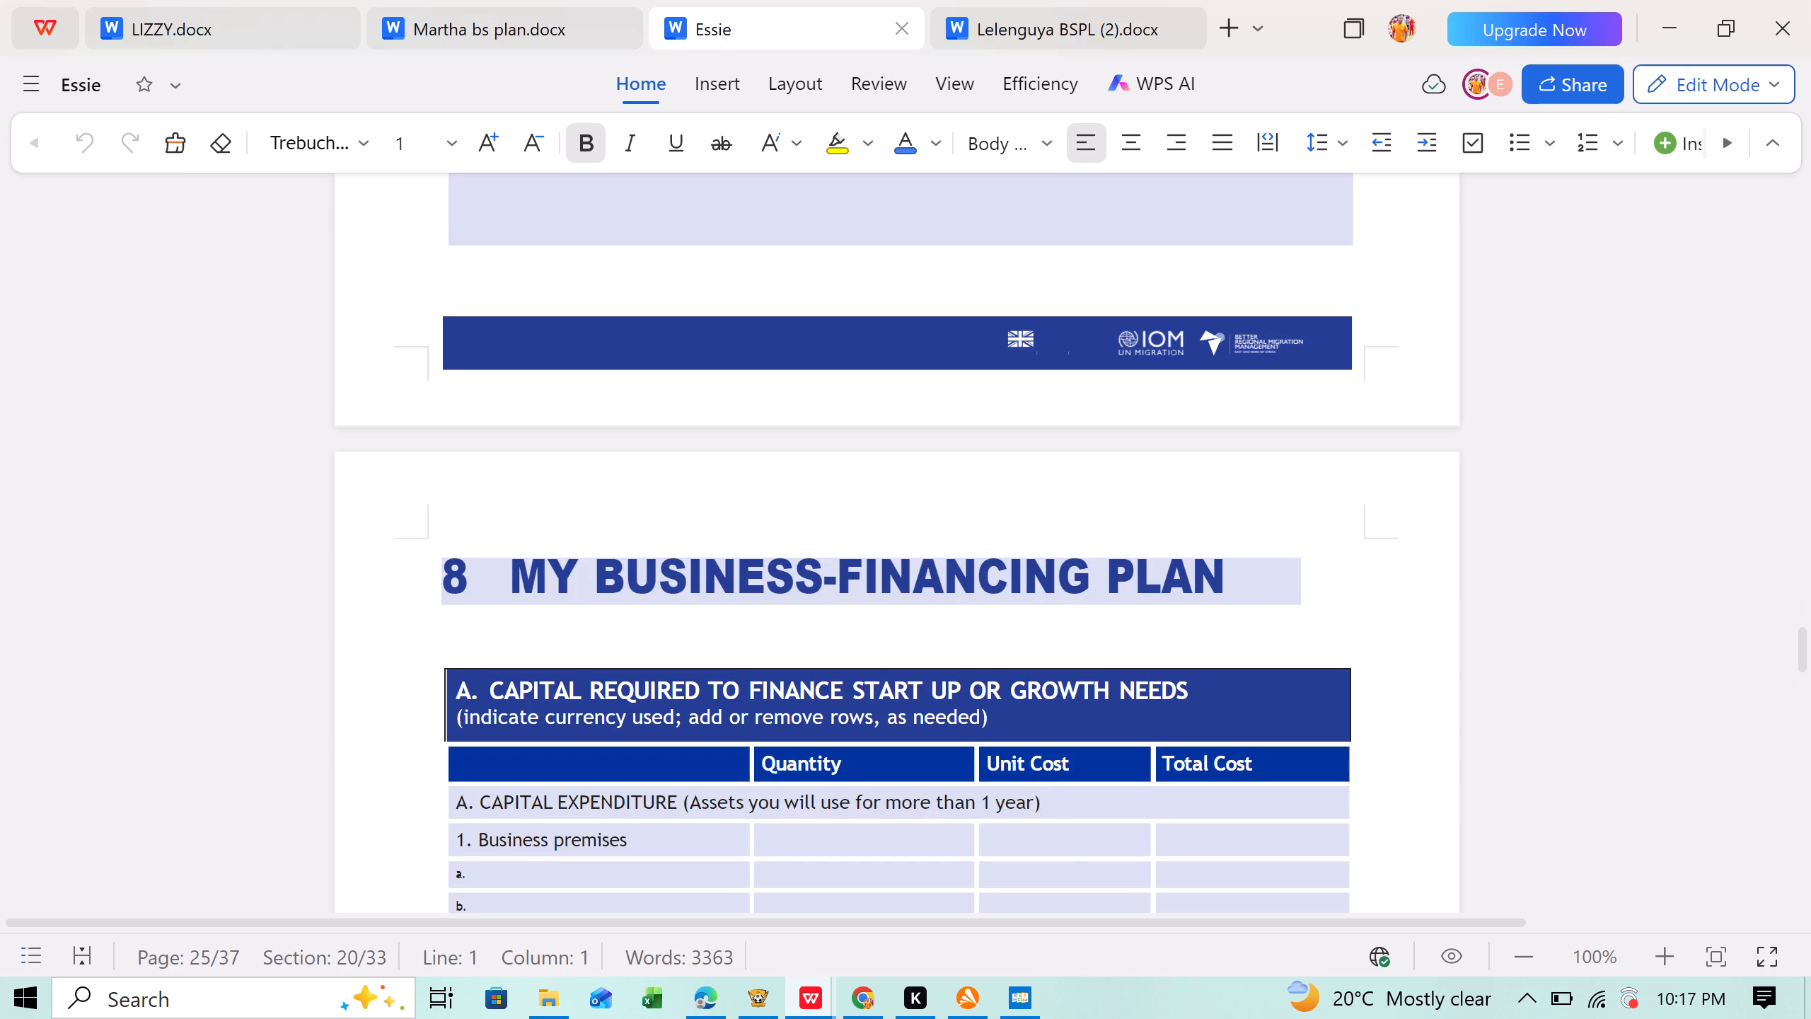
{"action": "scroll", "coordinate": [877, 268], "scroll_direction": "up", "scroll_amount": 14}
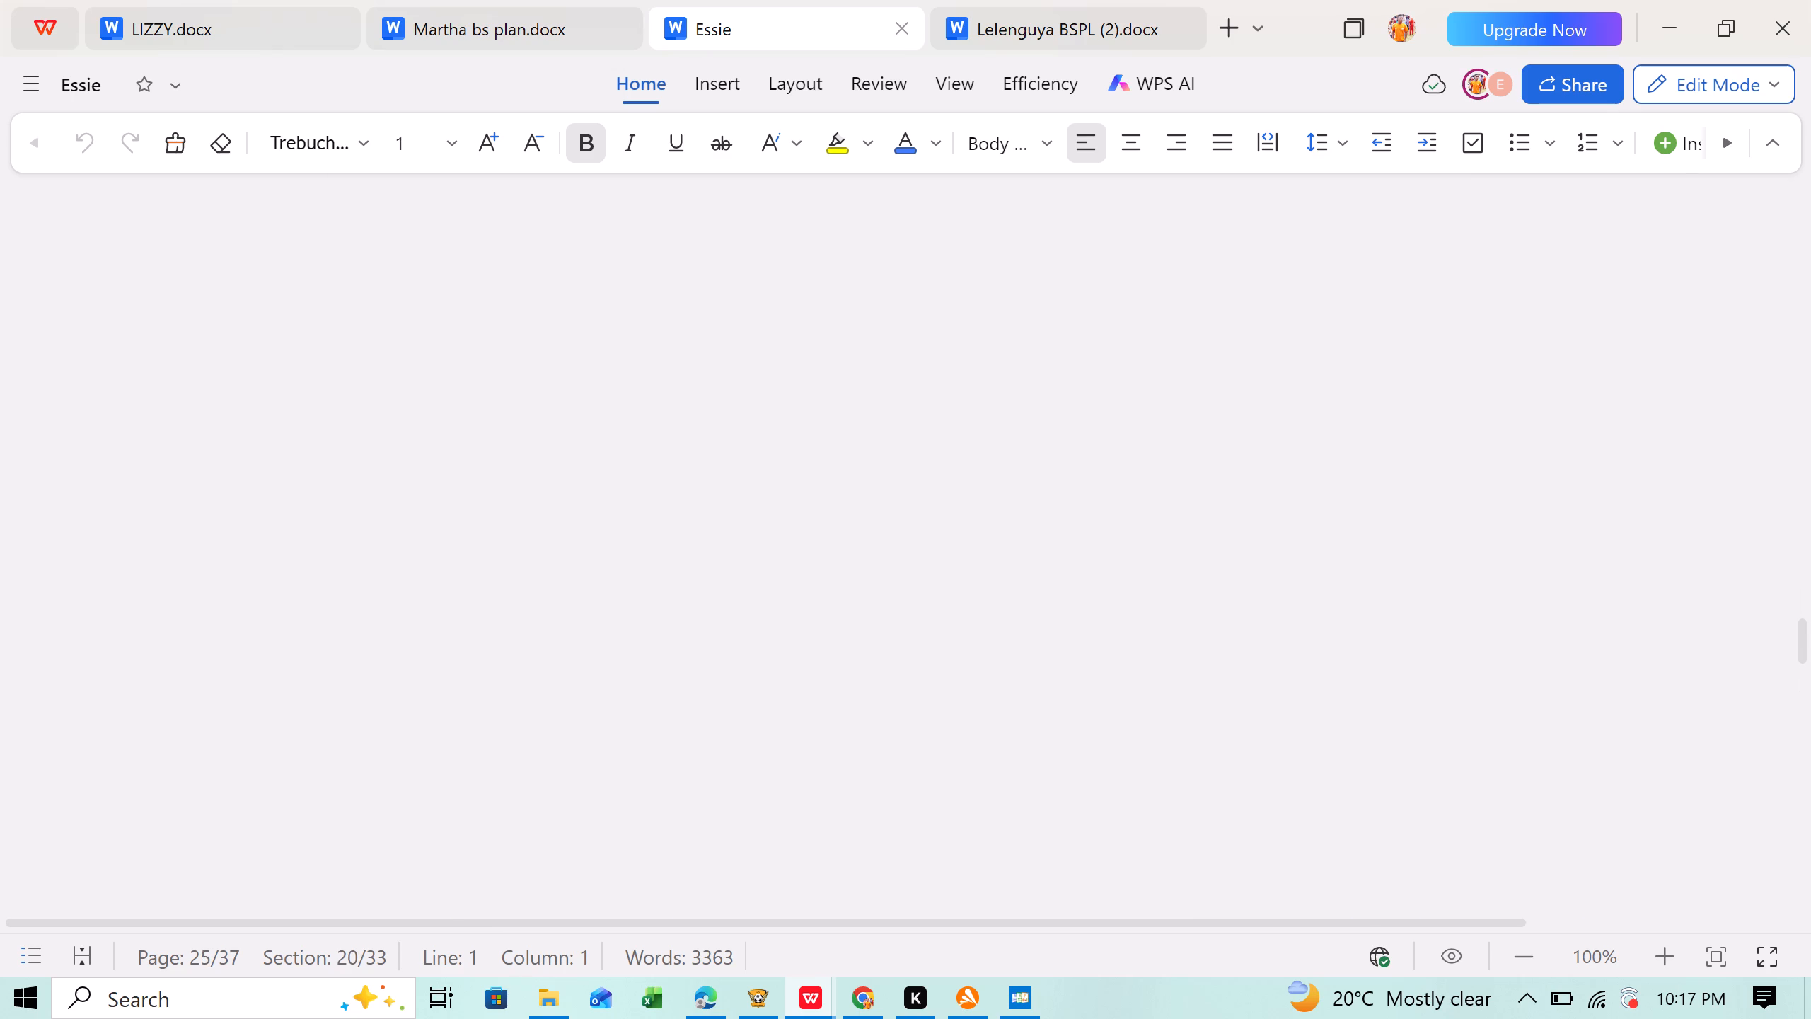
{"action": "scroll", "coordinate": [877, 268], "scroll_direction": "up", "scroll_amount": 20}
{"action": "scroll", "coordinate": [877, 268], "scroll_direction": "up", "scroll_amount": 15}
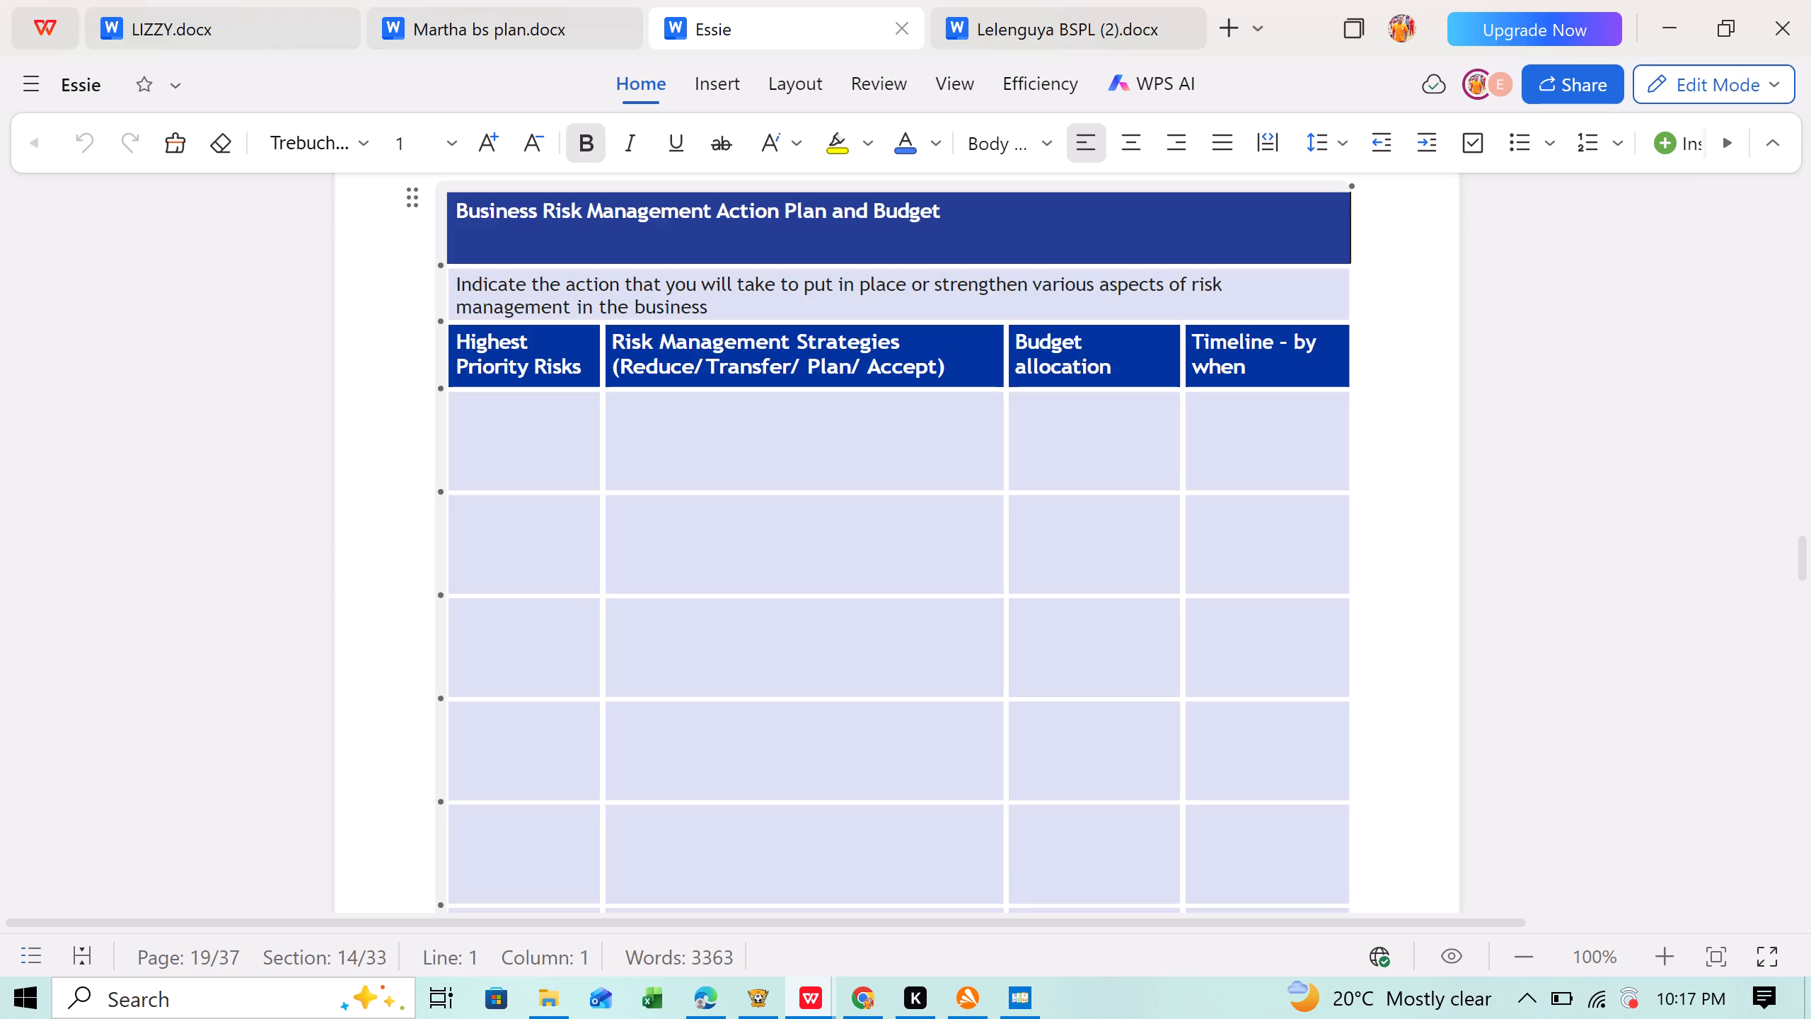
{"action": "scroll", "coordinate": [1113, 567], "scroll_direction": "up", "scroll_amount": 6}
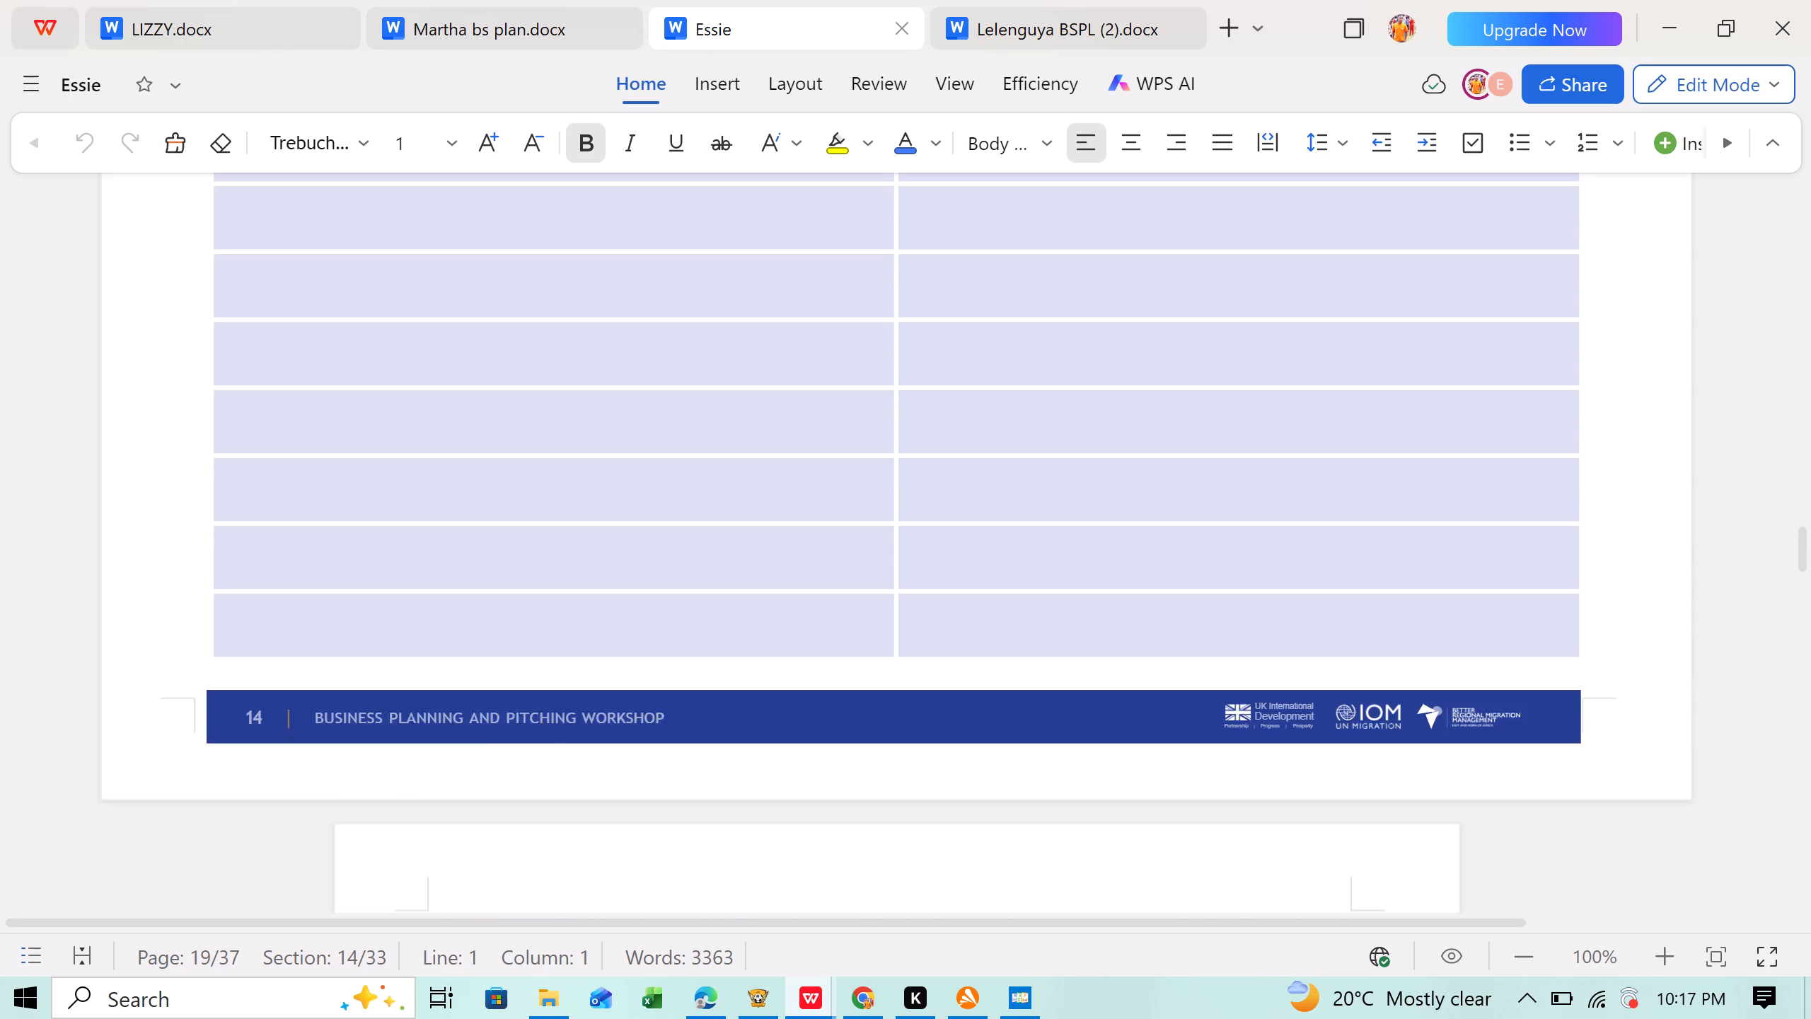
{"action": "scroll", "coordinate": [1113, 567], "scroll_direction": "up", "scroll_amount": 6}
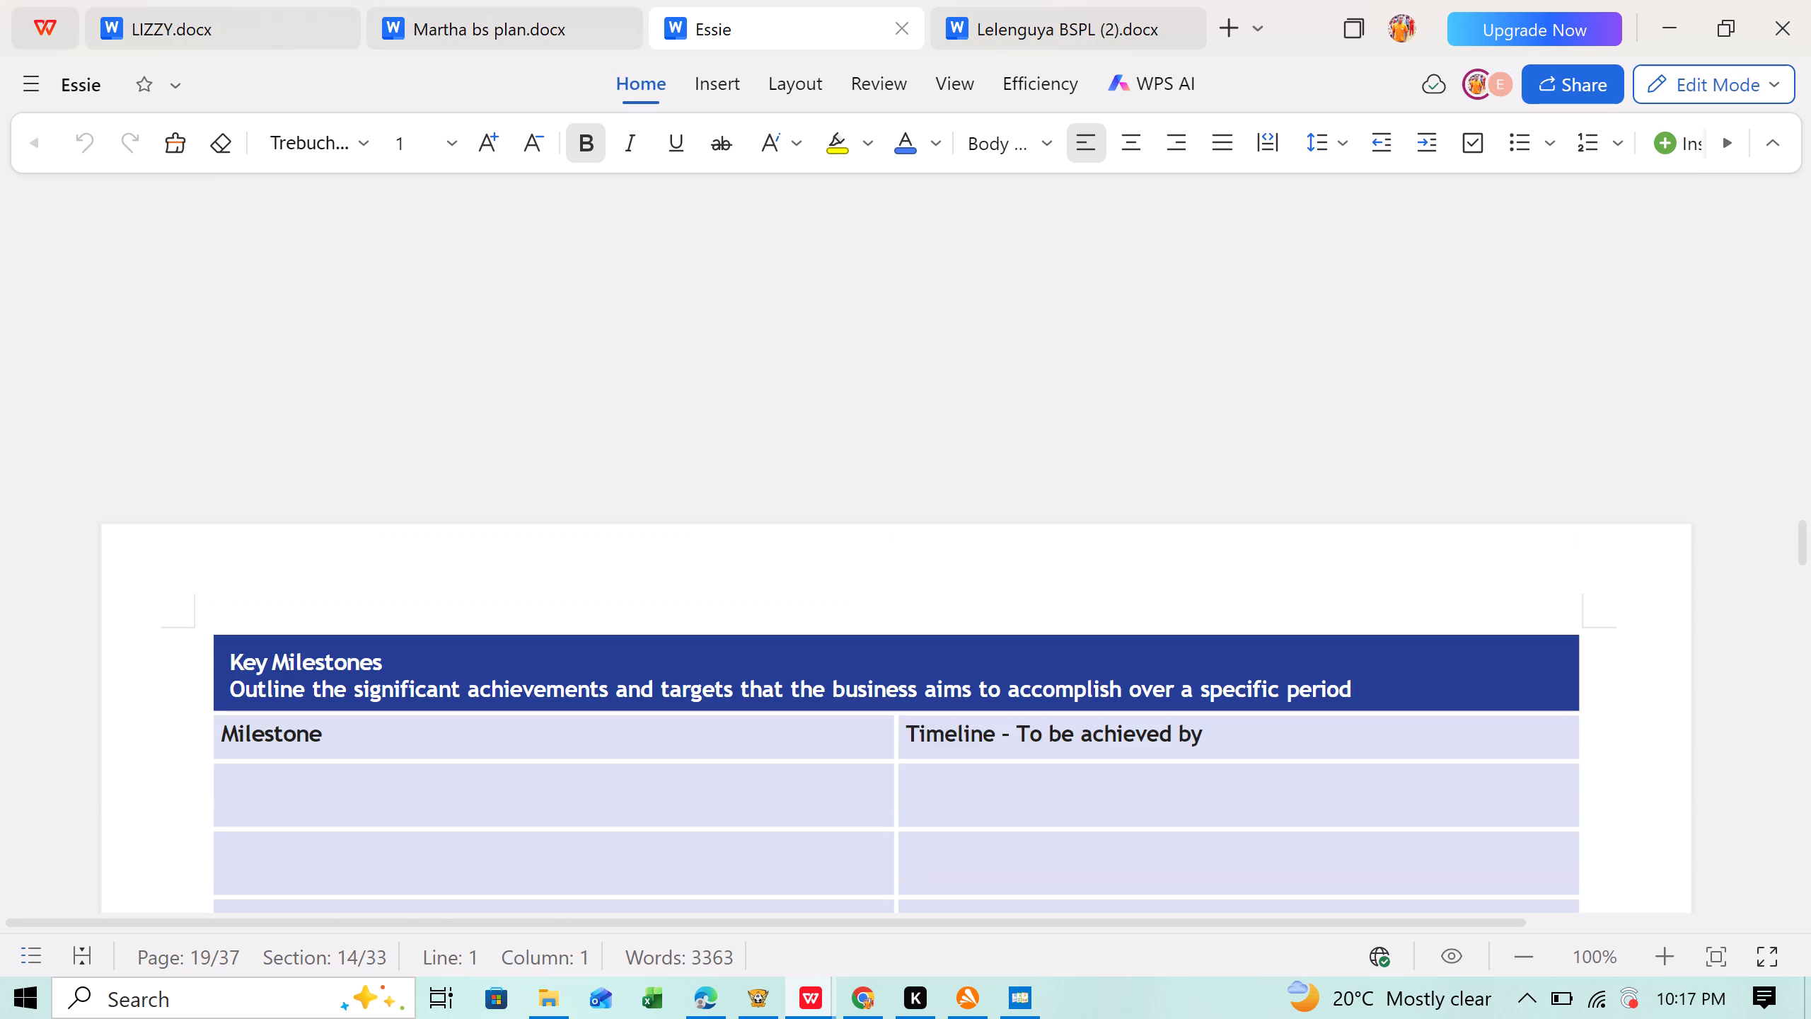
Turn off View/Edit with Others in the collaboration settings of the Essie document.
{"action": "left_click", "coordinate": [722, 84]}
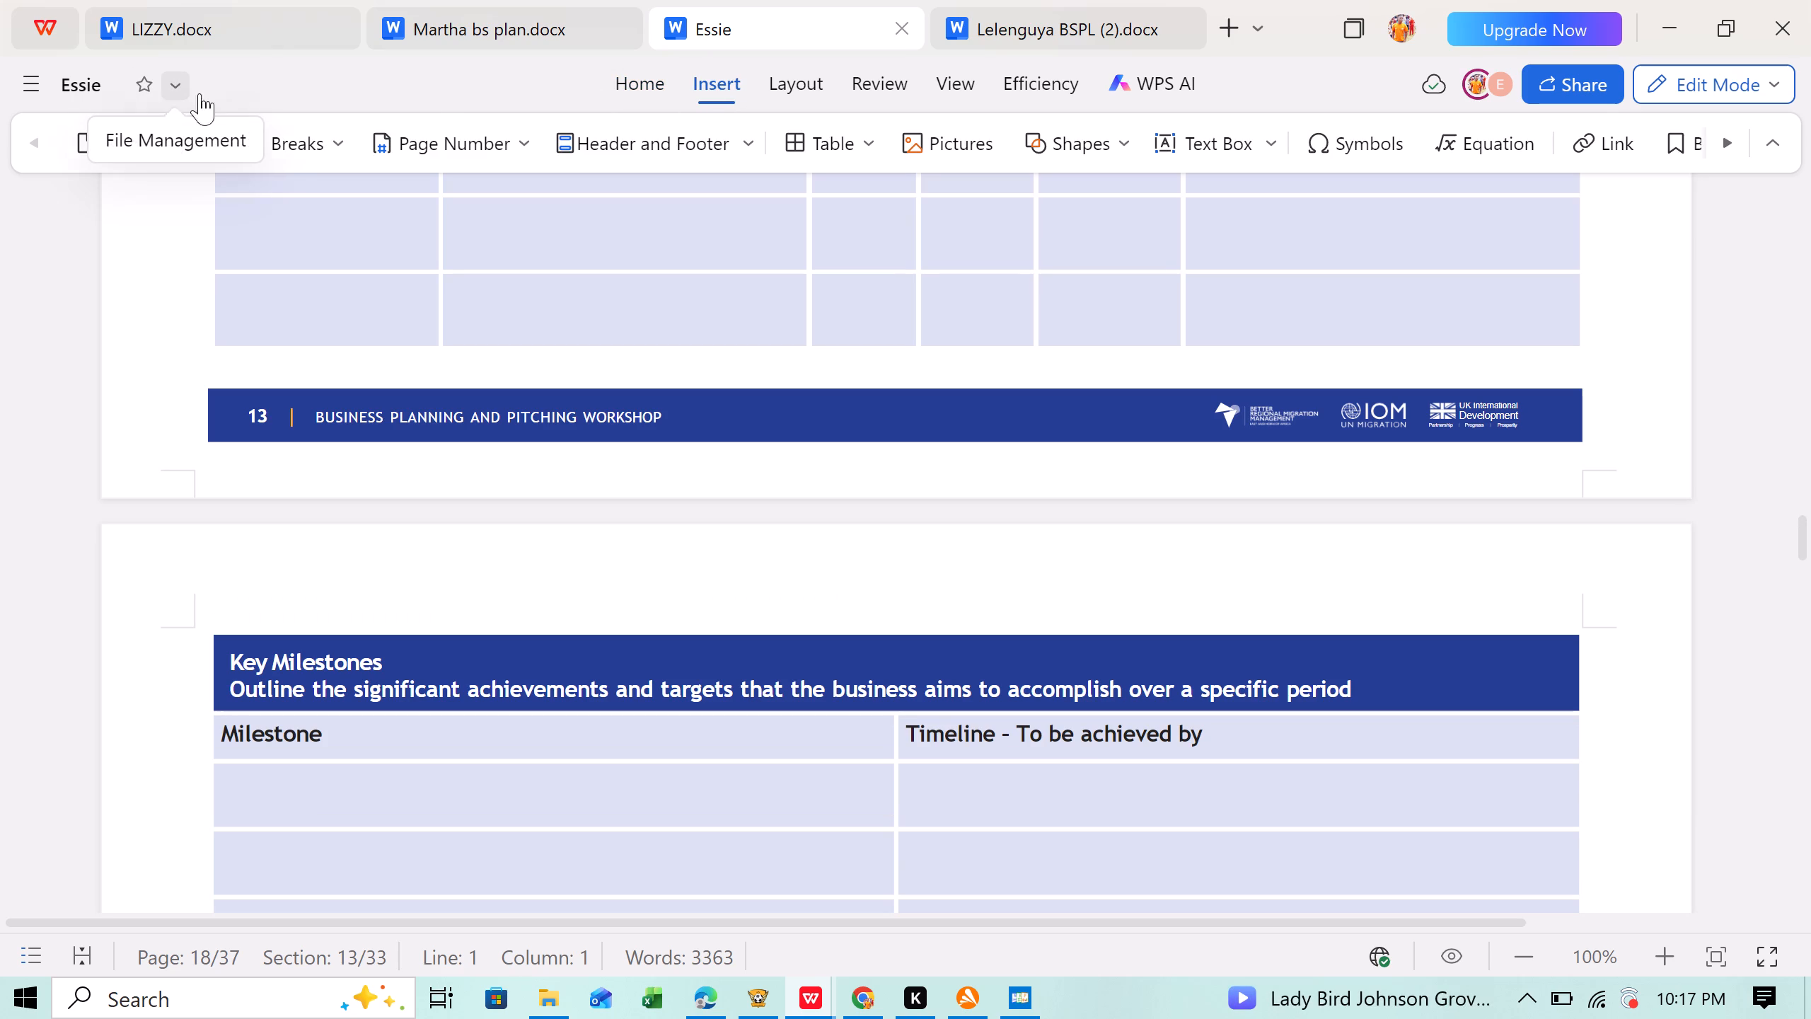
{"action": "left_click", "coordinate": [1473, 84]}
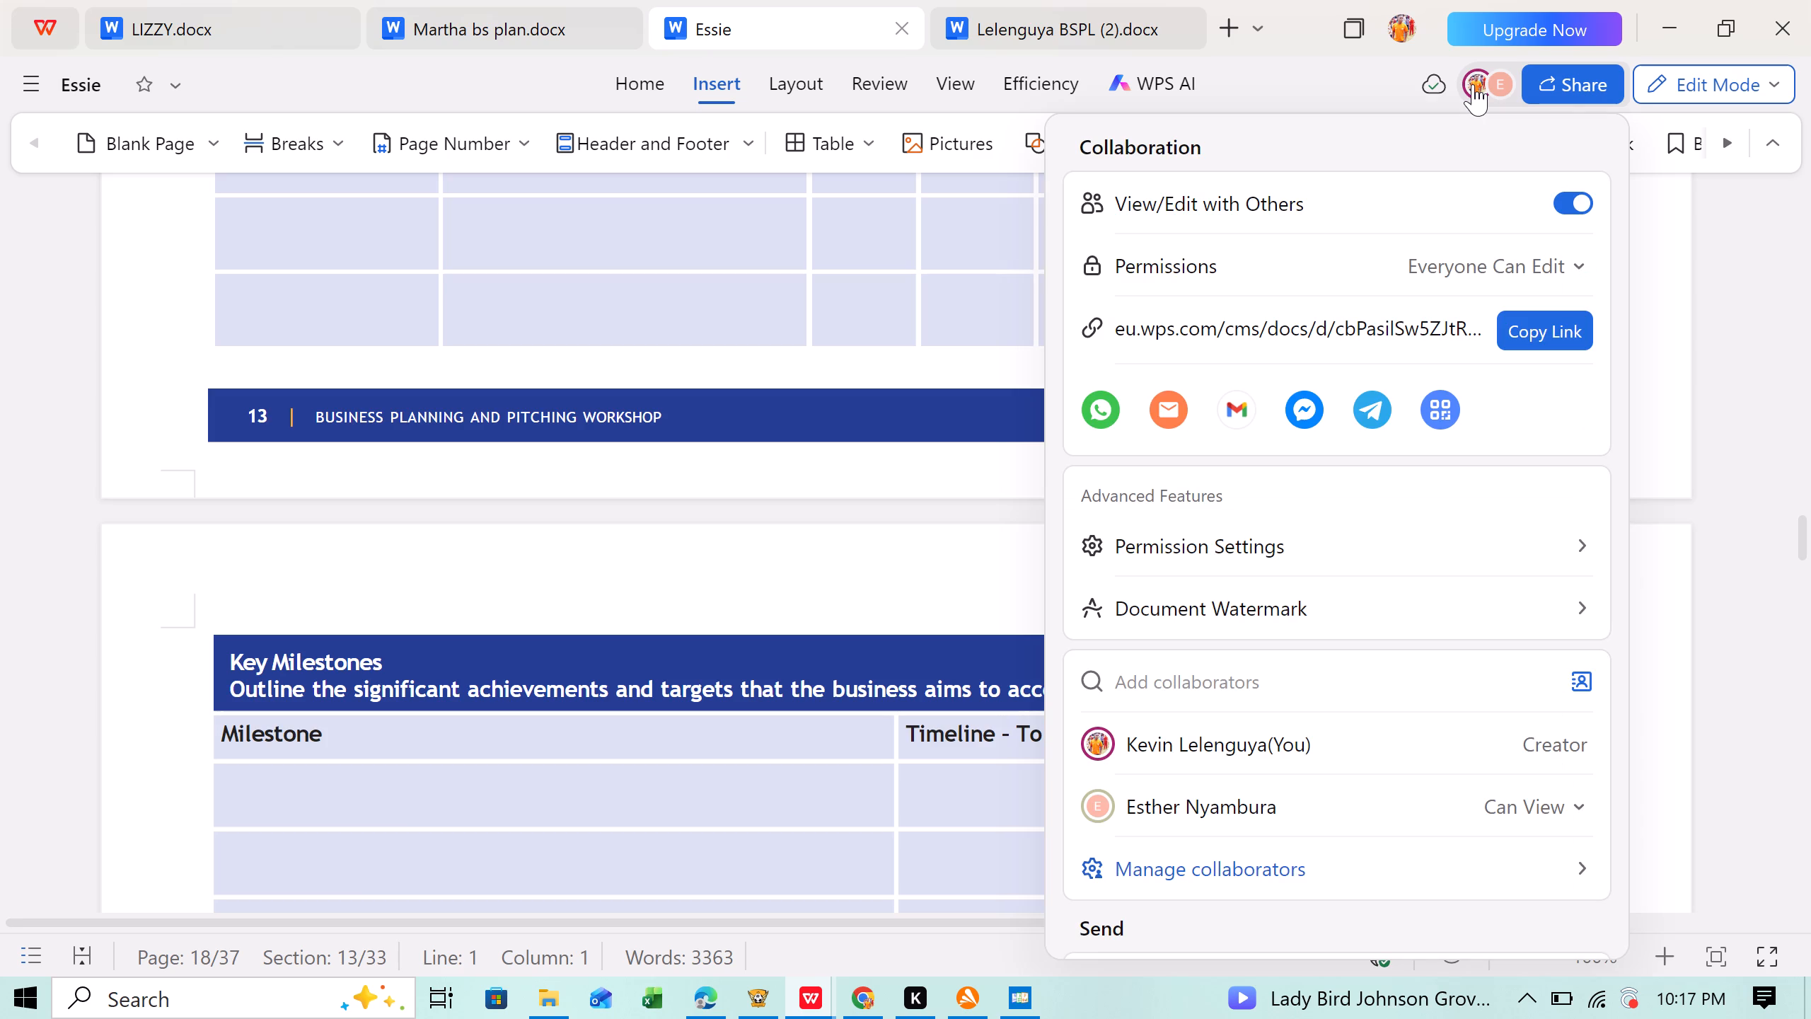
{"action": "left_click", "coordinate": [1567, 200]}
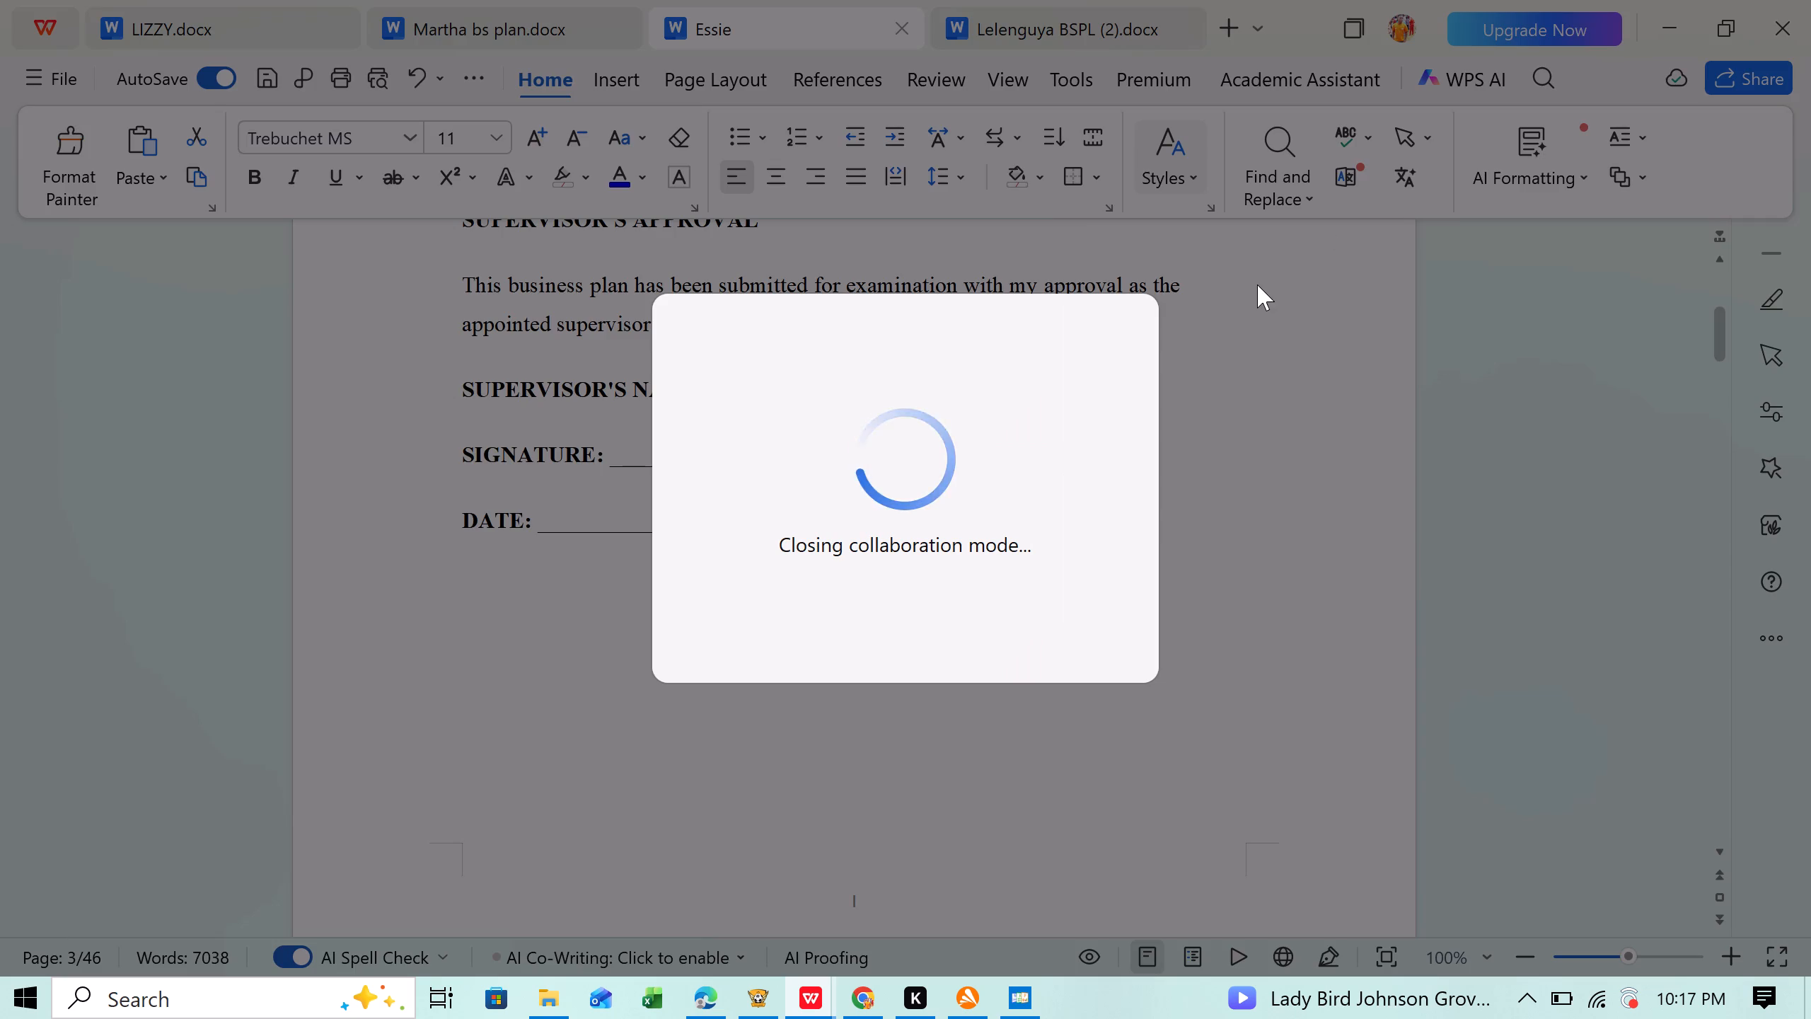
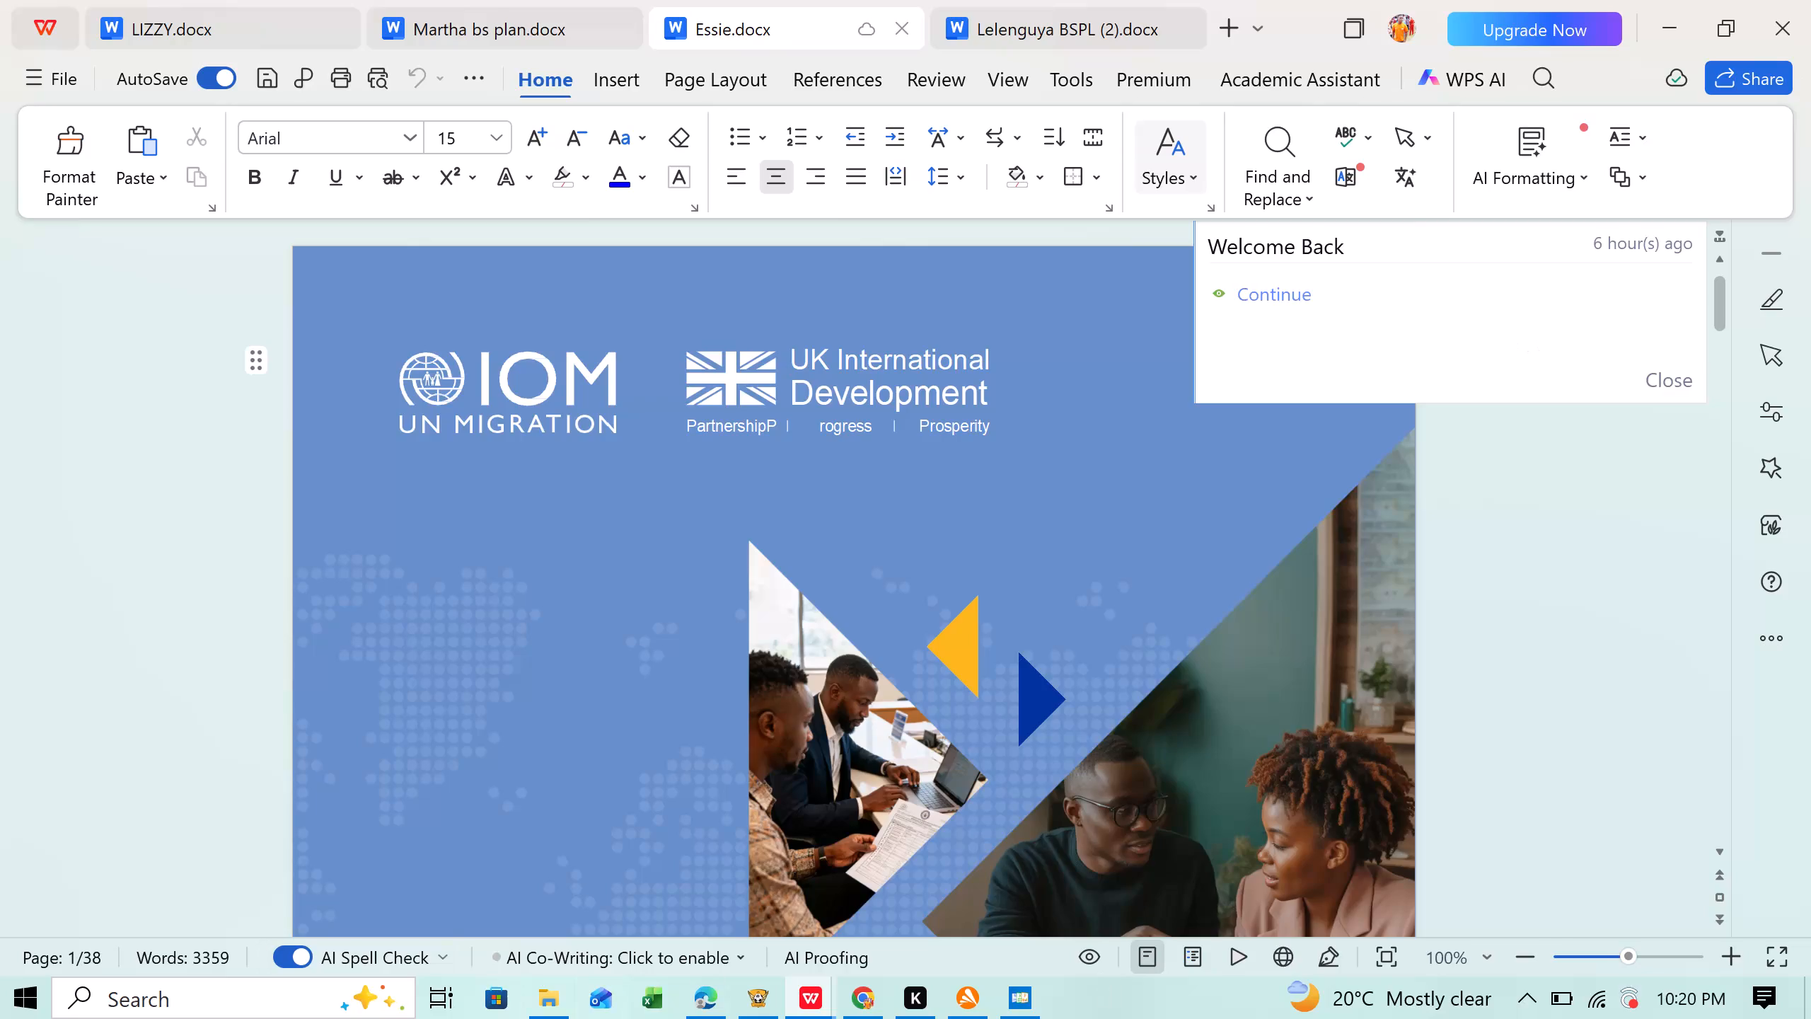
Resume the Essie document at the last reading position and look back through section 8, the business-financing plan, up to its heading.
{"action": "left_click", "coordinate": [844, 604]}
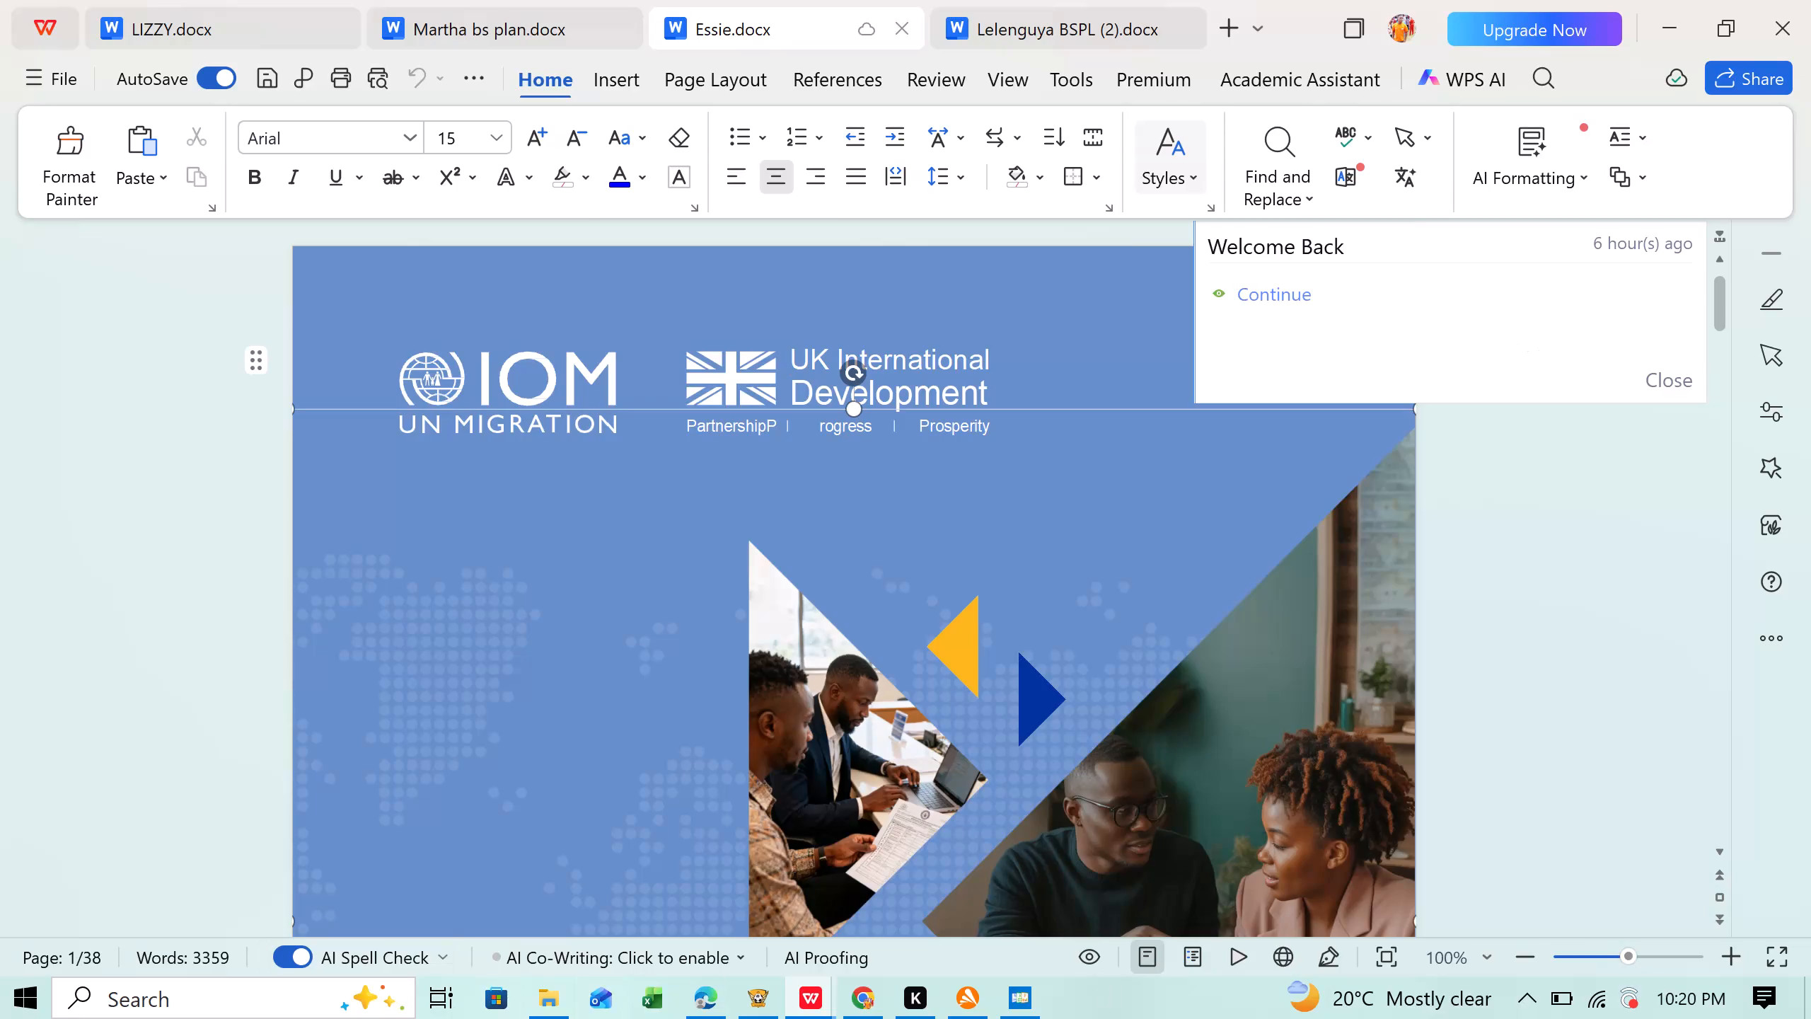
{"action": "left_click", "coordinate": [1311, 292]}
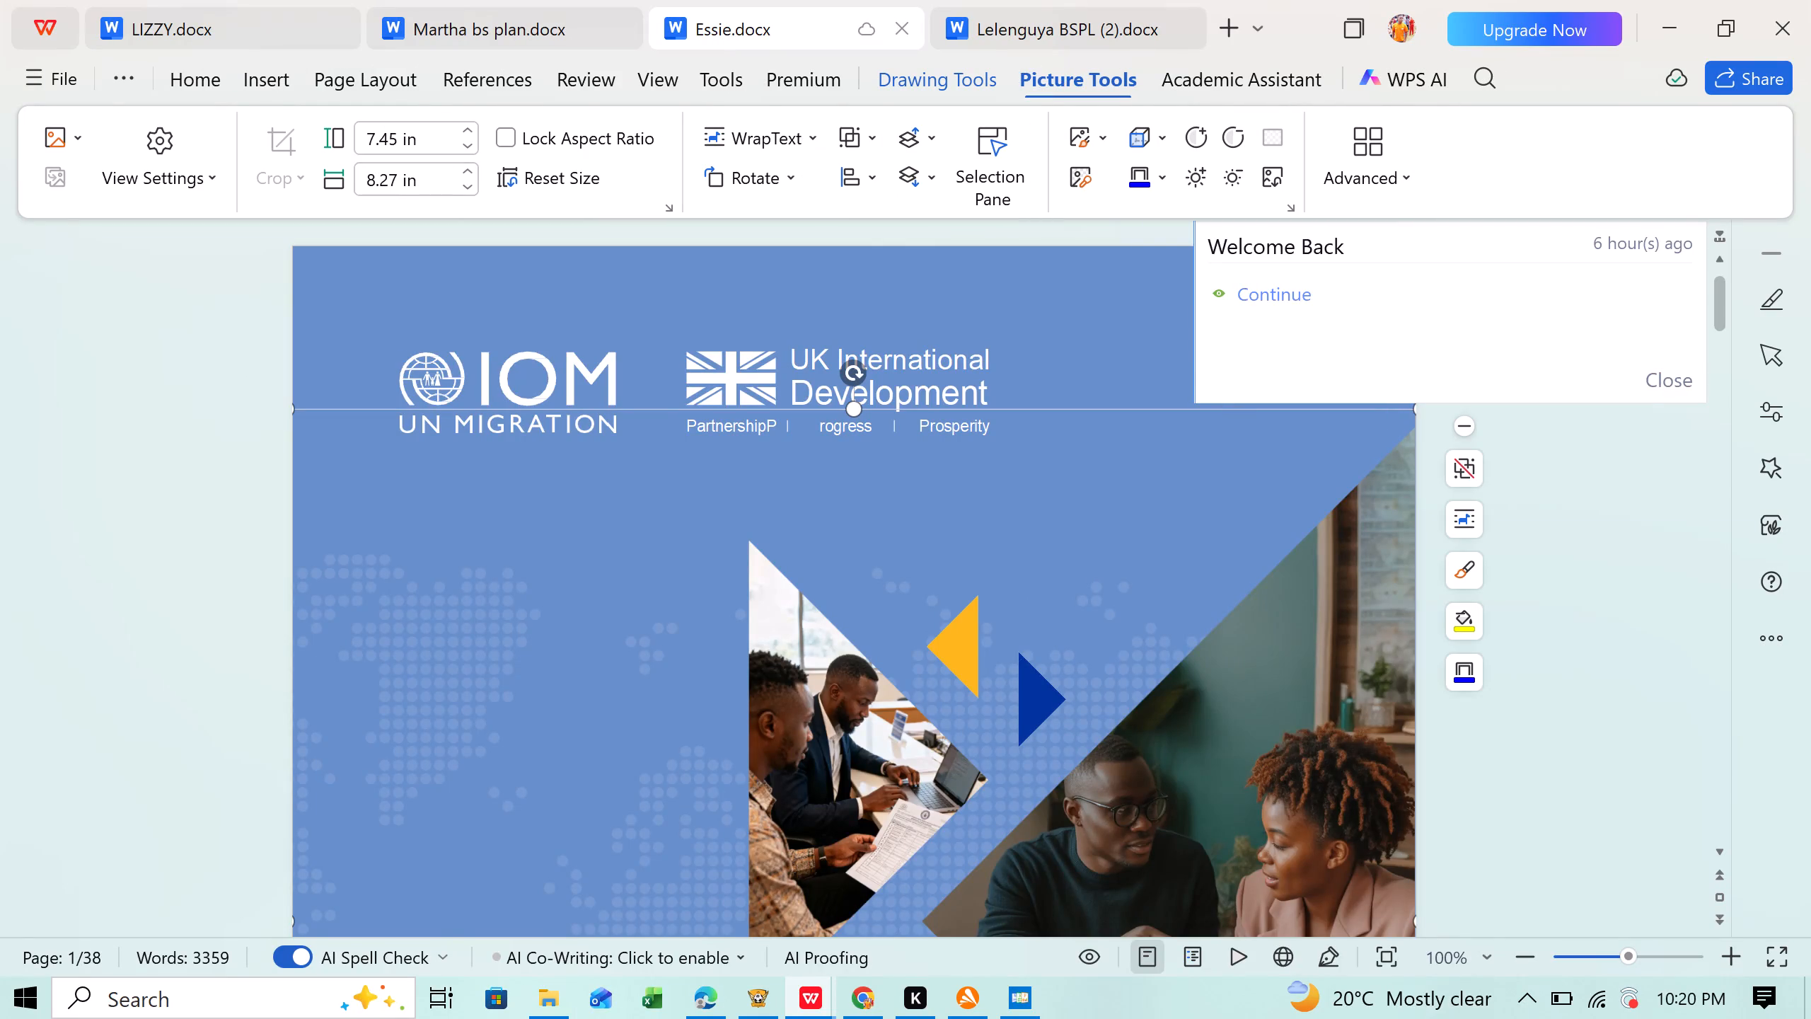
{"action": "scroll", "coordinate": [1087, 582], "scroll_direction": "up", "scroll_amount": 7}
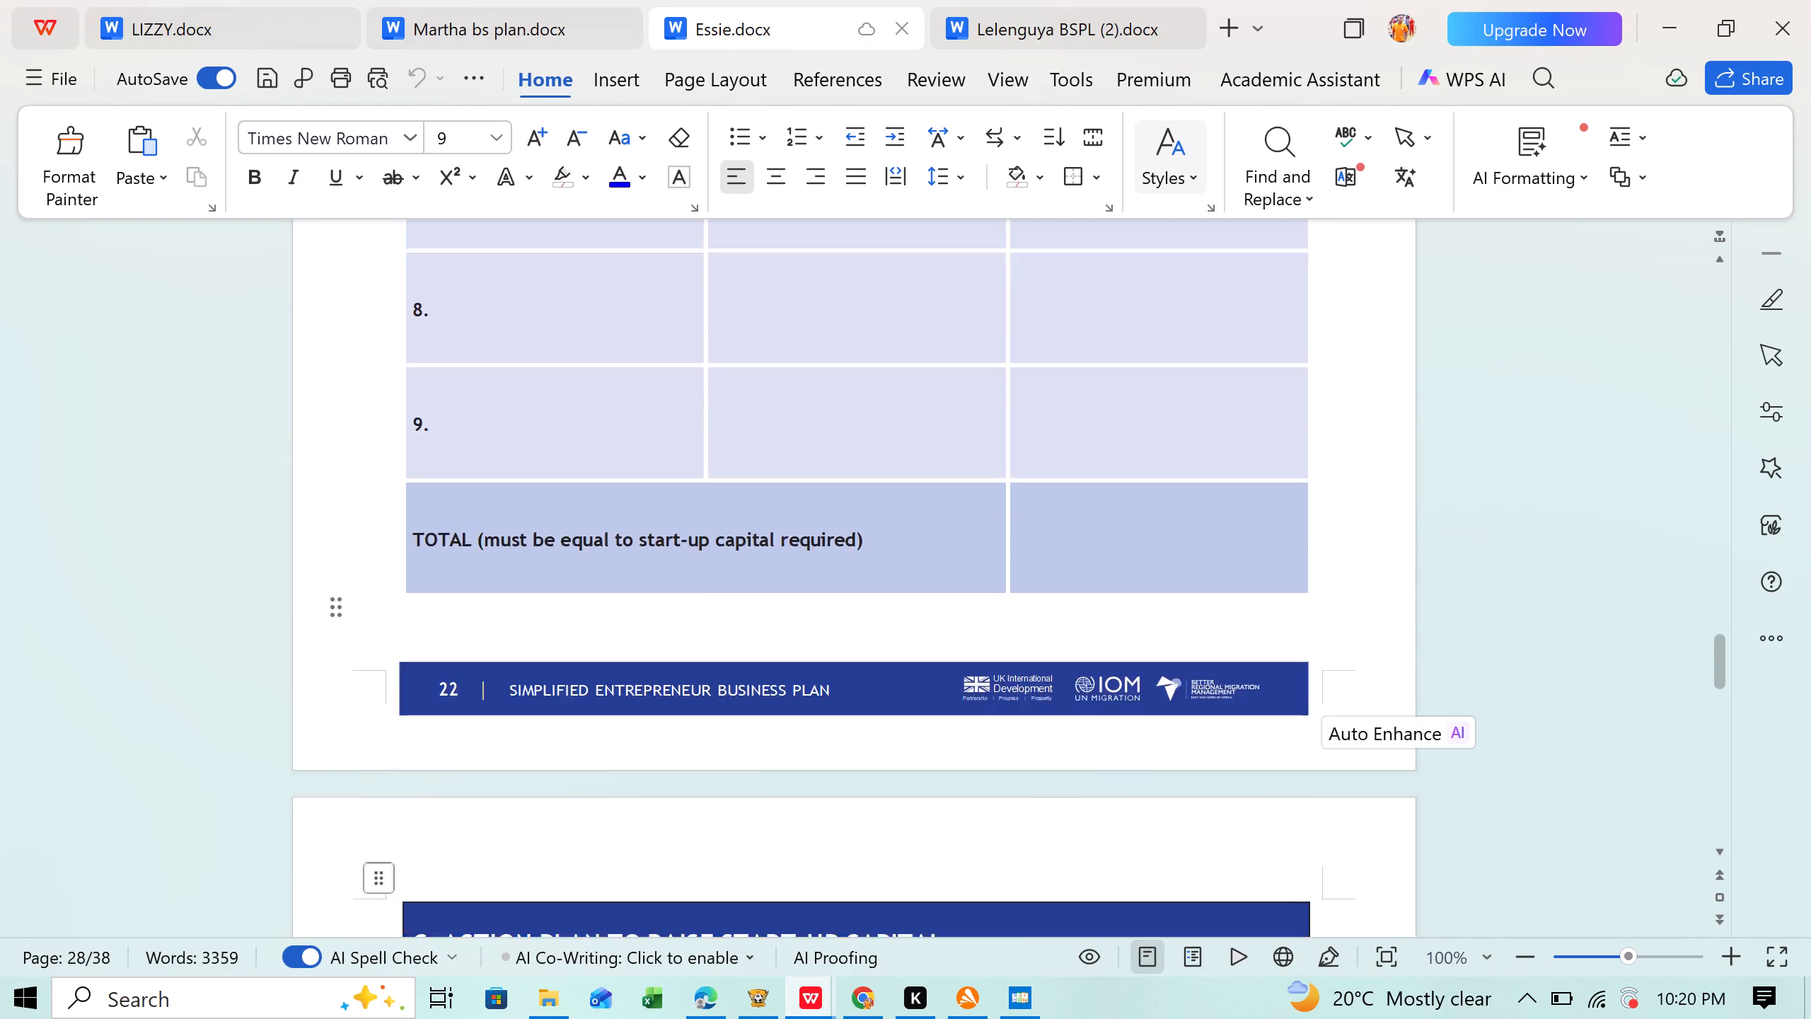
{"action": "scroll", "coordinate": [1087, 582], "scroll_direction": "up", "scroll_amount": 10}
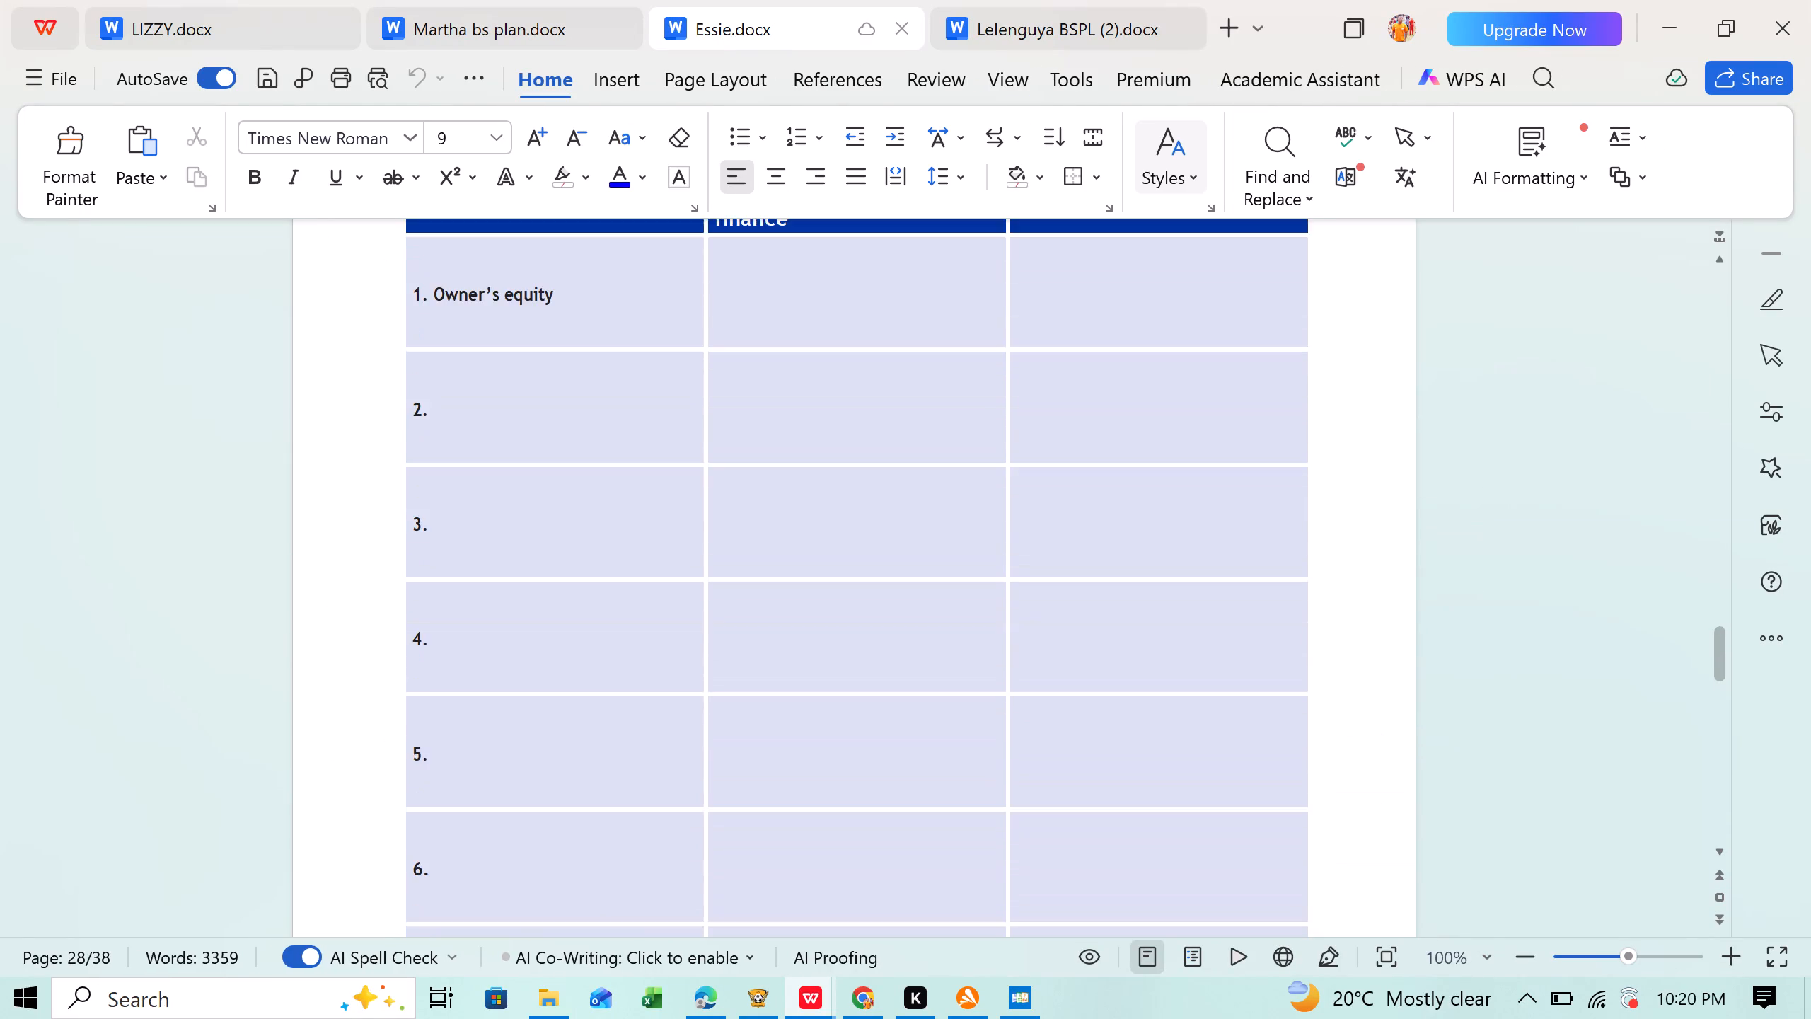
{"action": "scroll", "coordinate": [1087, 582], "scroll_direction": "up", "scroll_amount": 16}
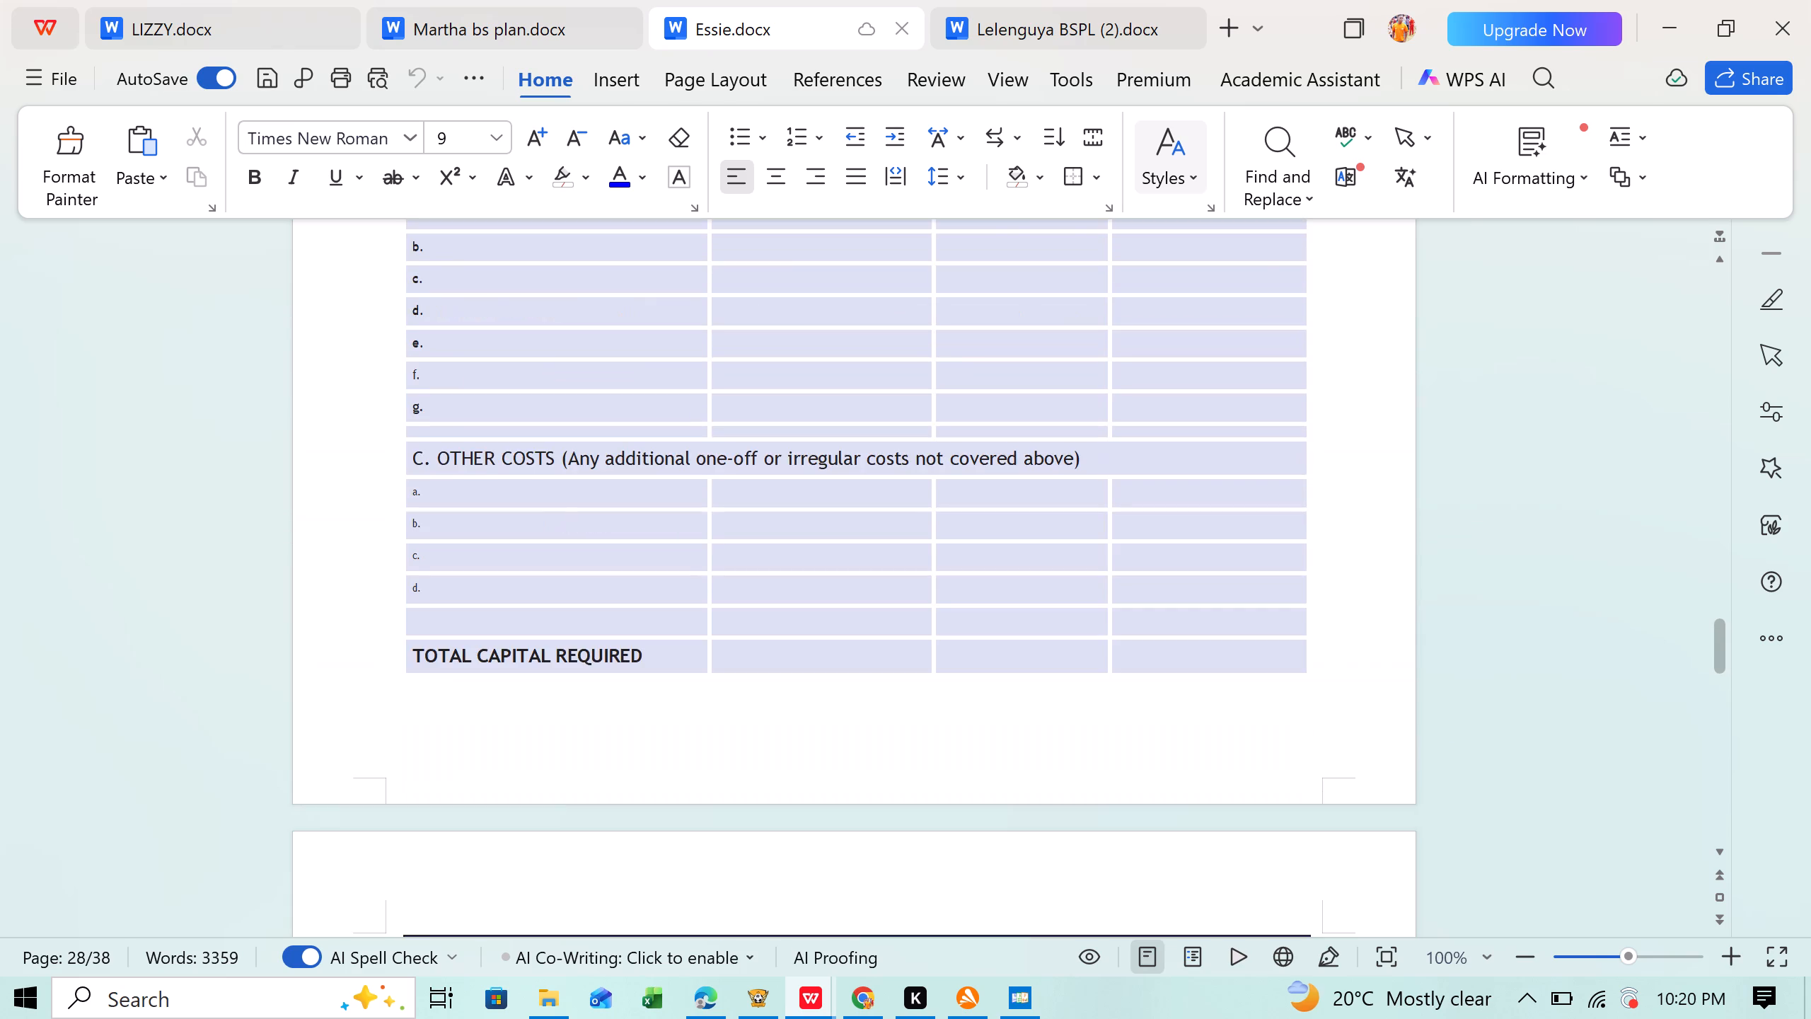
{"action": "scroll", "coordinate": [1087, 582], "scroll_direction": "up", "scroll_amount": 17}
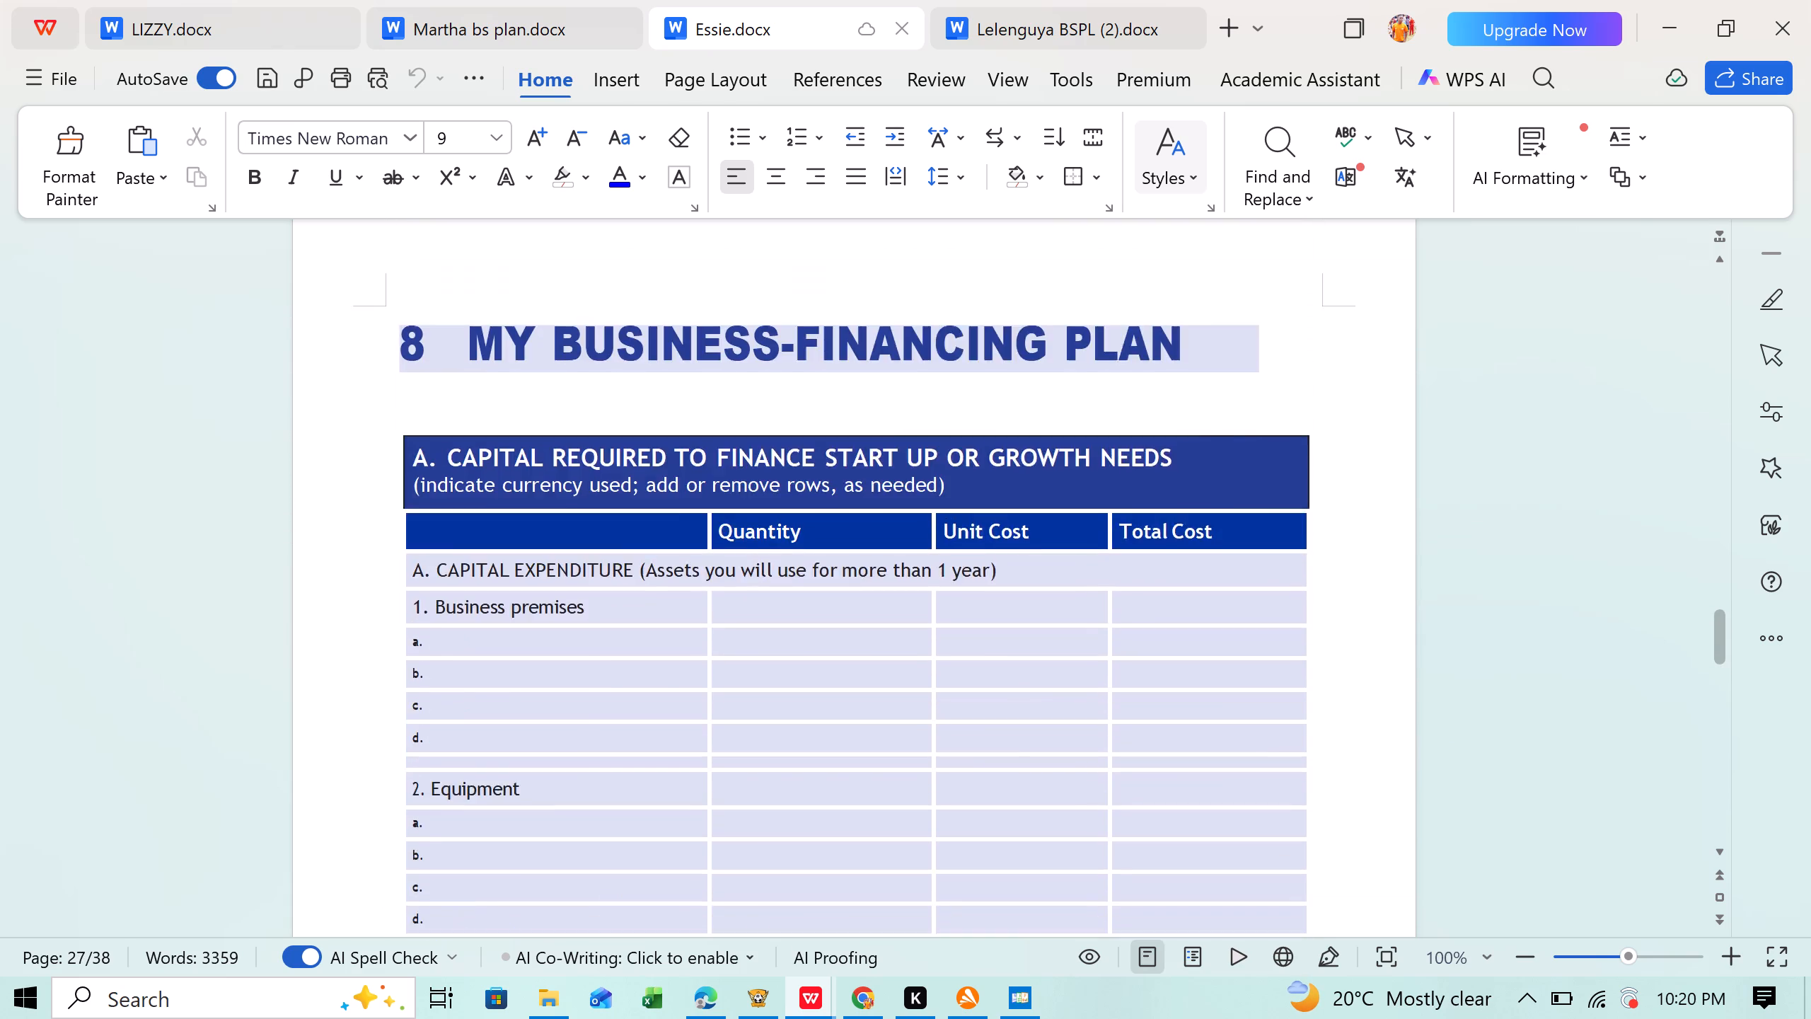
Review section 7, the financial plan, from the Other Metrics box back through the cash flow plan to the sales cost and profit plan.
{"action": "scroll", "coordinate": [1087, 582], "scroll_direction": "up", "scroll_amount": 8}
{"action": "scroll", "coordinate": [1087, 582], "scroll_direction": "up", "scroll_amount": 14}
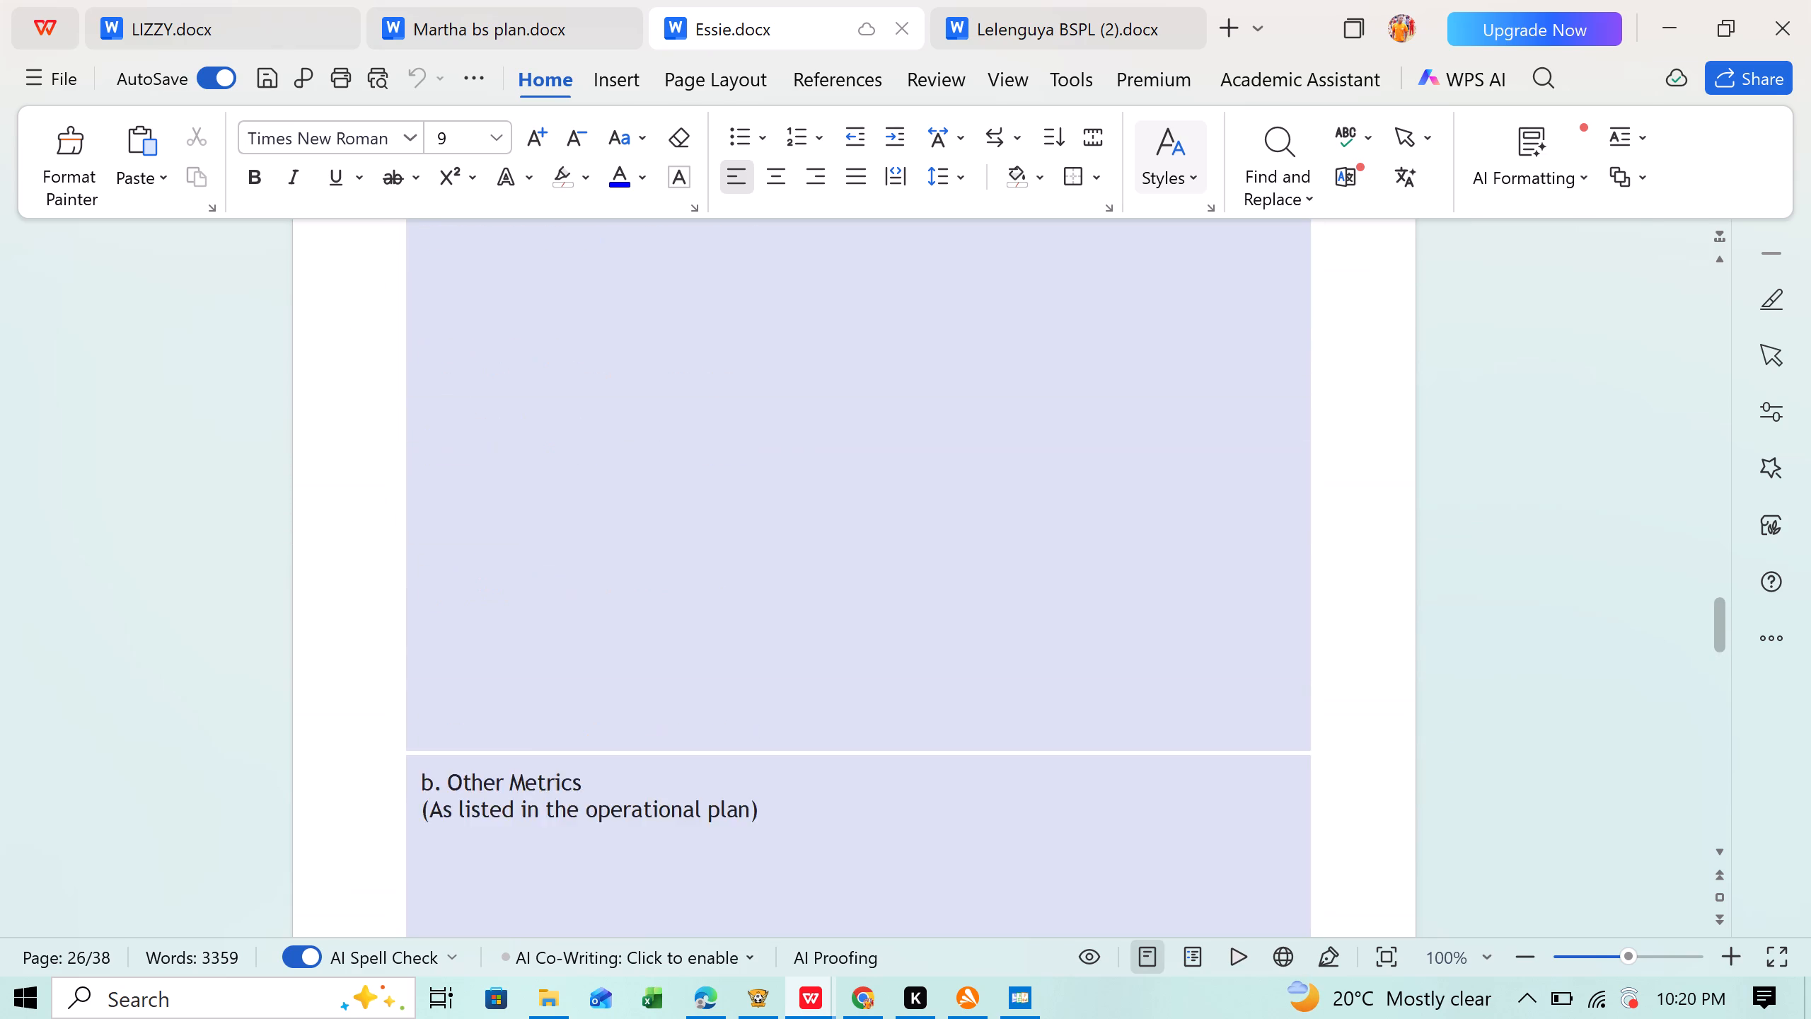
{"action": "scroll", "coordinate": [1087, 582], "scroll_direction": "up", "scroll_amount": 18}
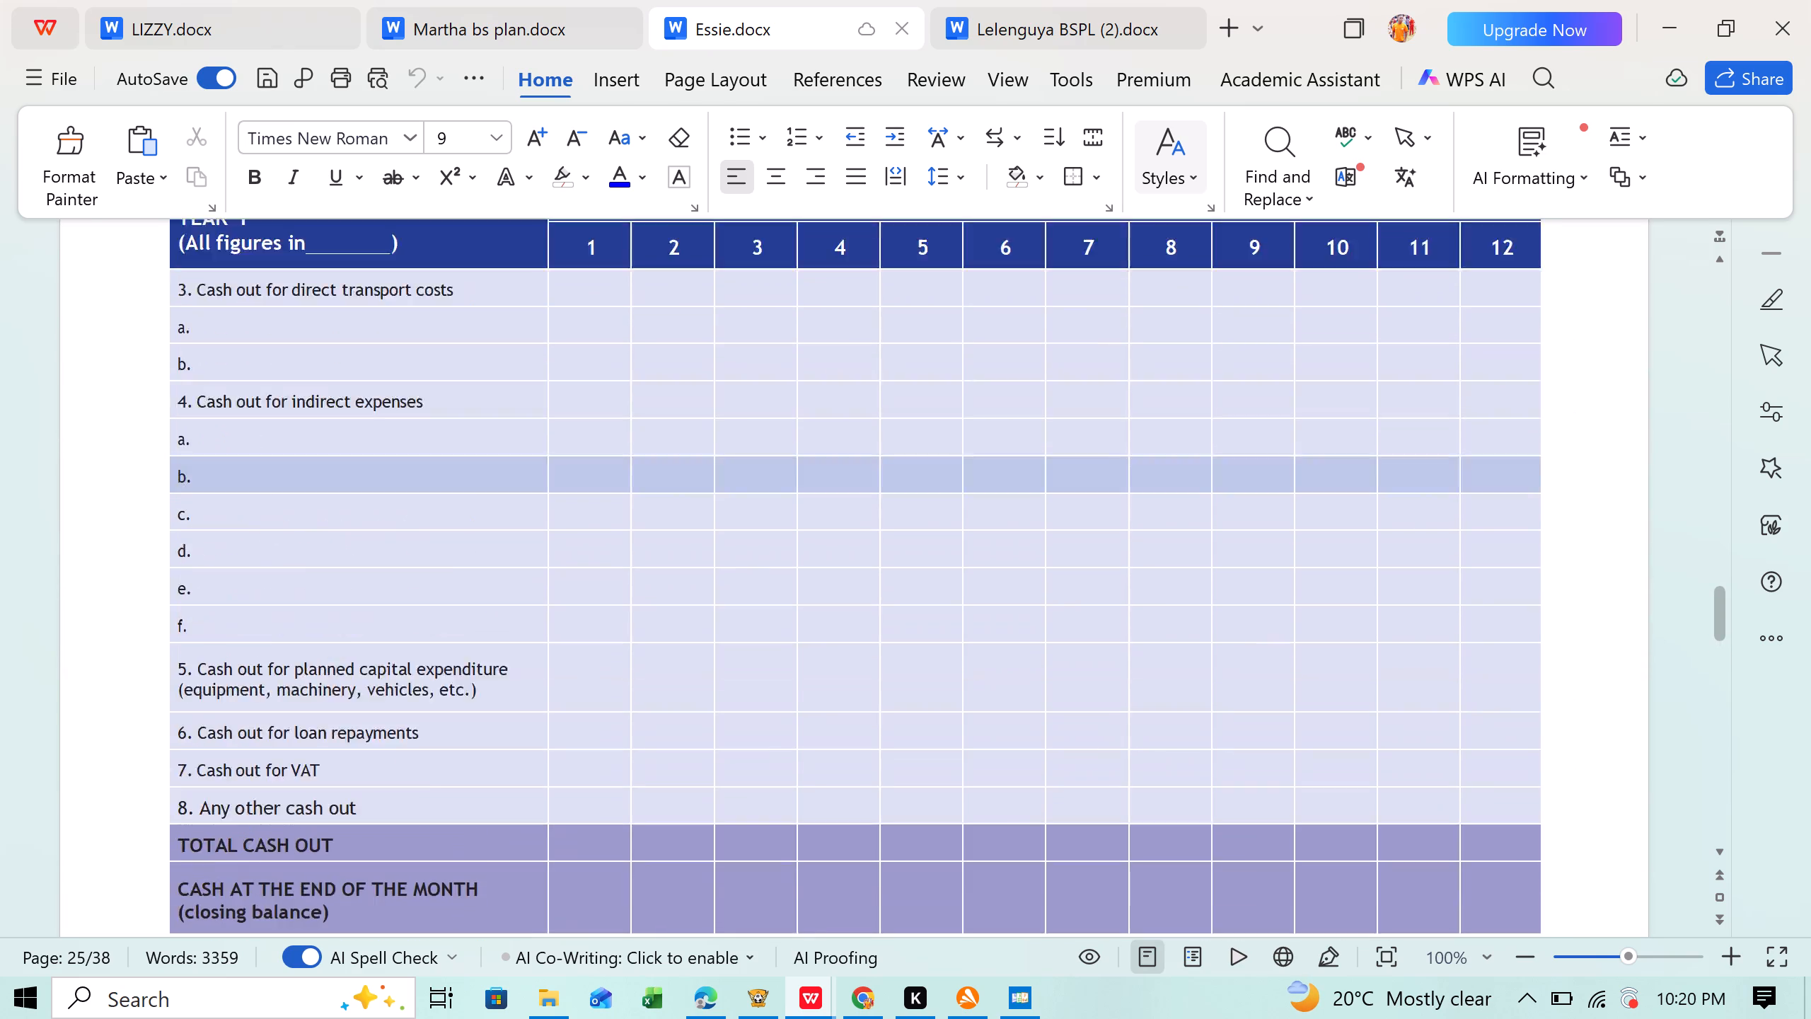
{"action": "scroll", "coordinate": [1087, 582], "scroll_direction": "up", "scroll_amount": 12}
{"action": "scroll", "coordinate": [1087, 582], "scroll_direction": "up", "scroll_amount": 15}
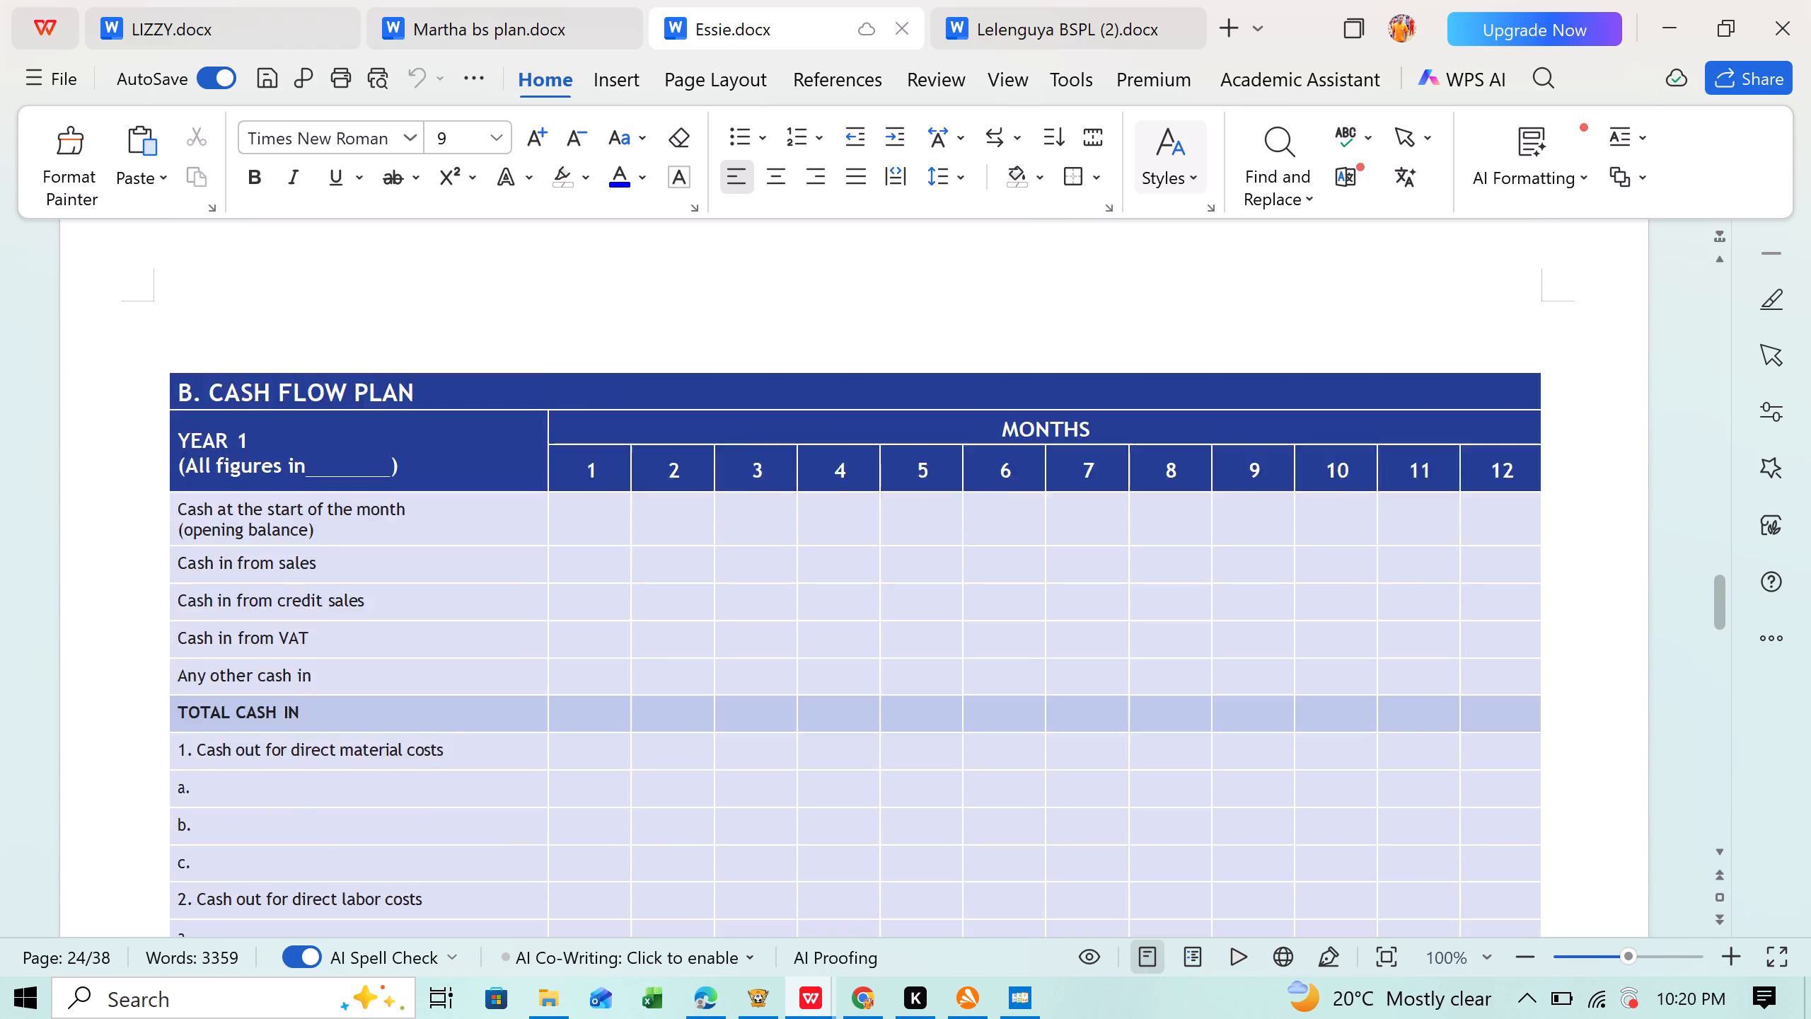
{"action": "scroll", "coordinate": [1087, 582], "scroll_direction": "up", "scroll_amount": 18}
{"action": "scroll", "coordinate": [1087, 582], "scroll_direction": "up", "scroll_amount": 5}
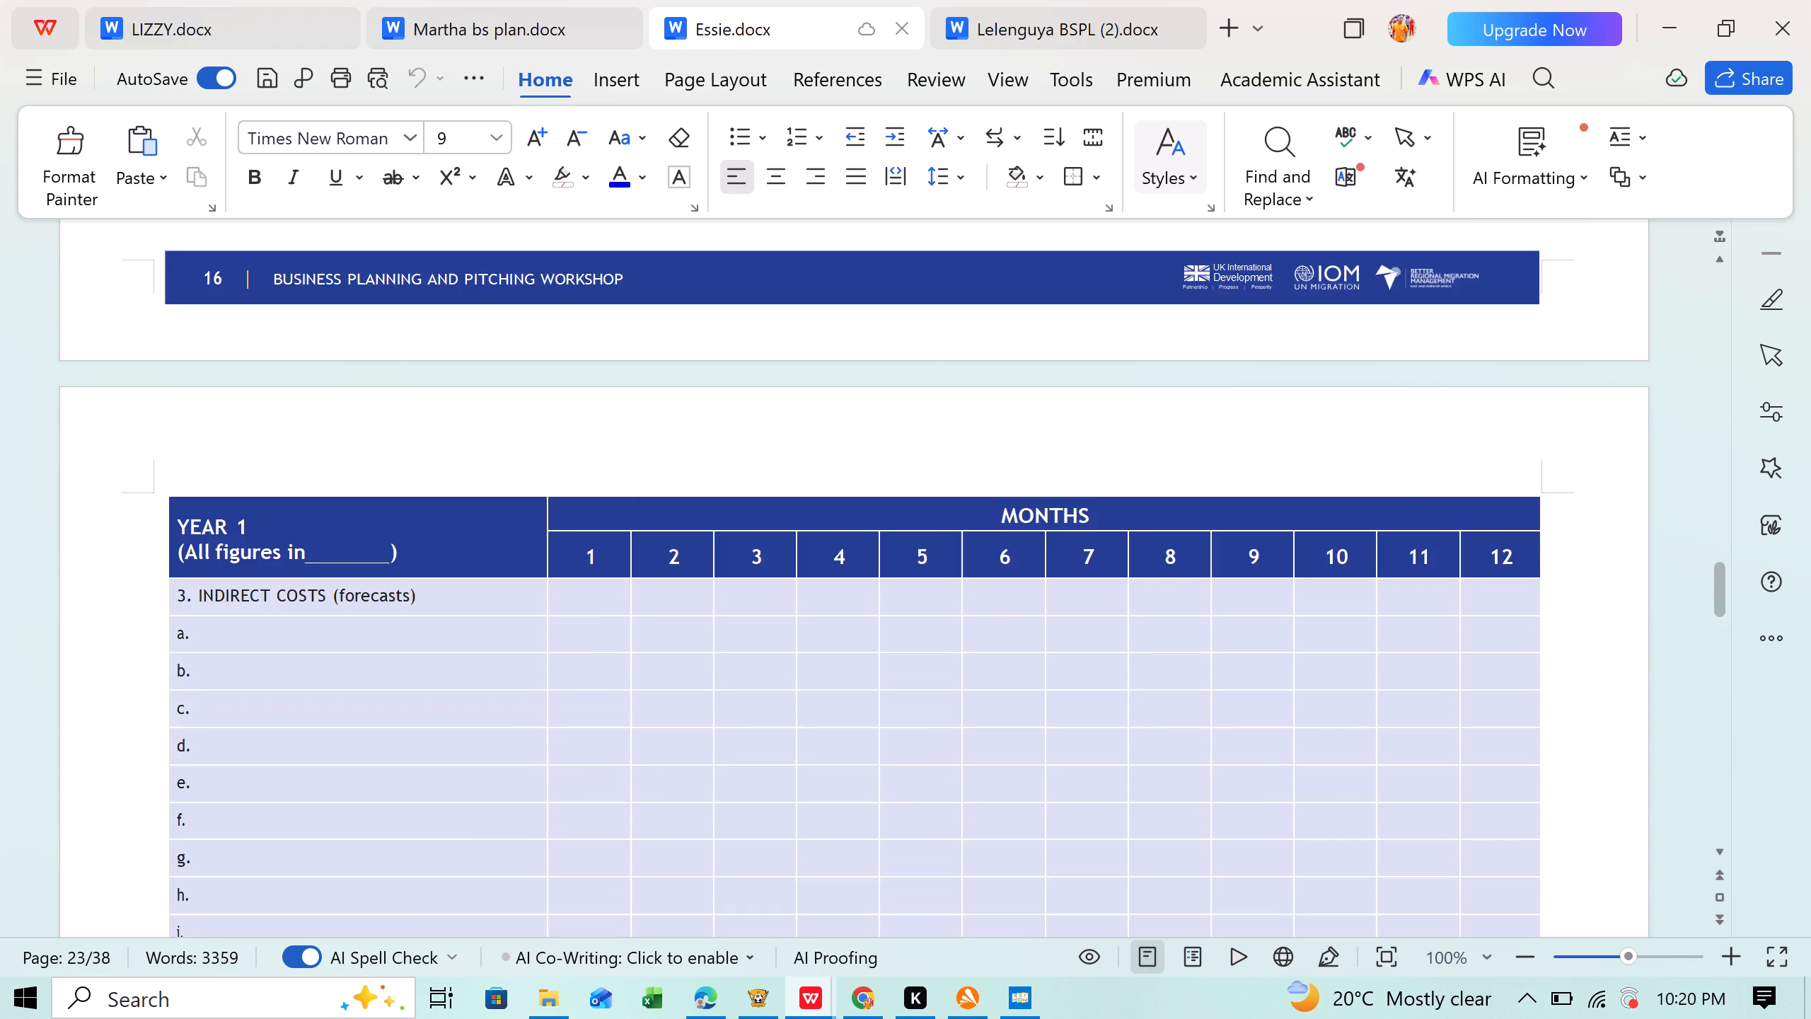
{"action": "scroll", "coordinate": [1087, 582], "scroll_direction": "up", "scroll_amount": 17}
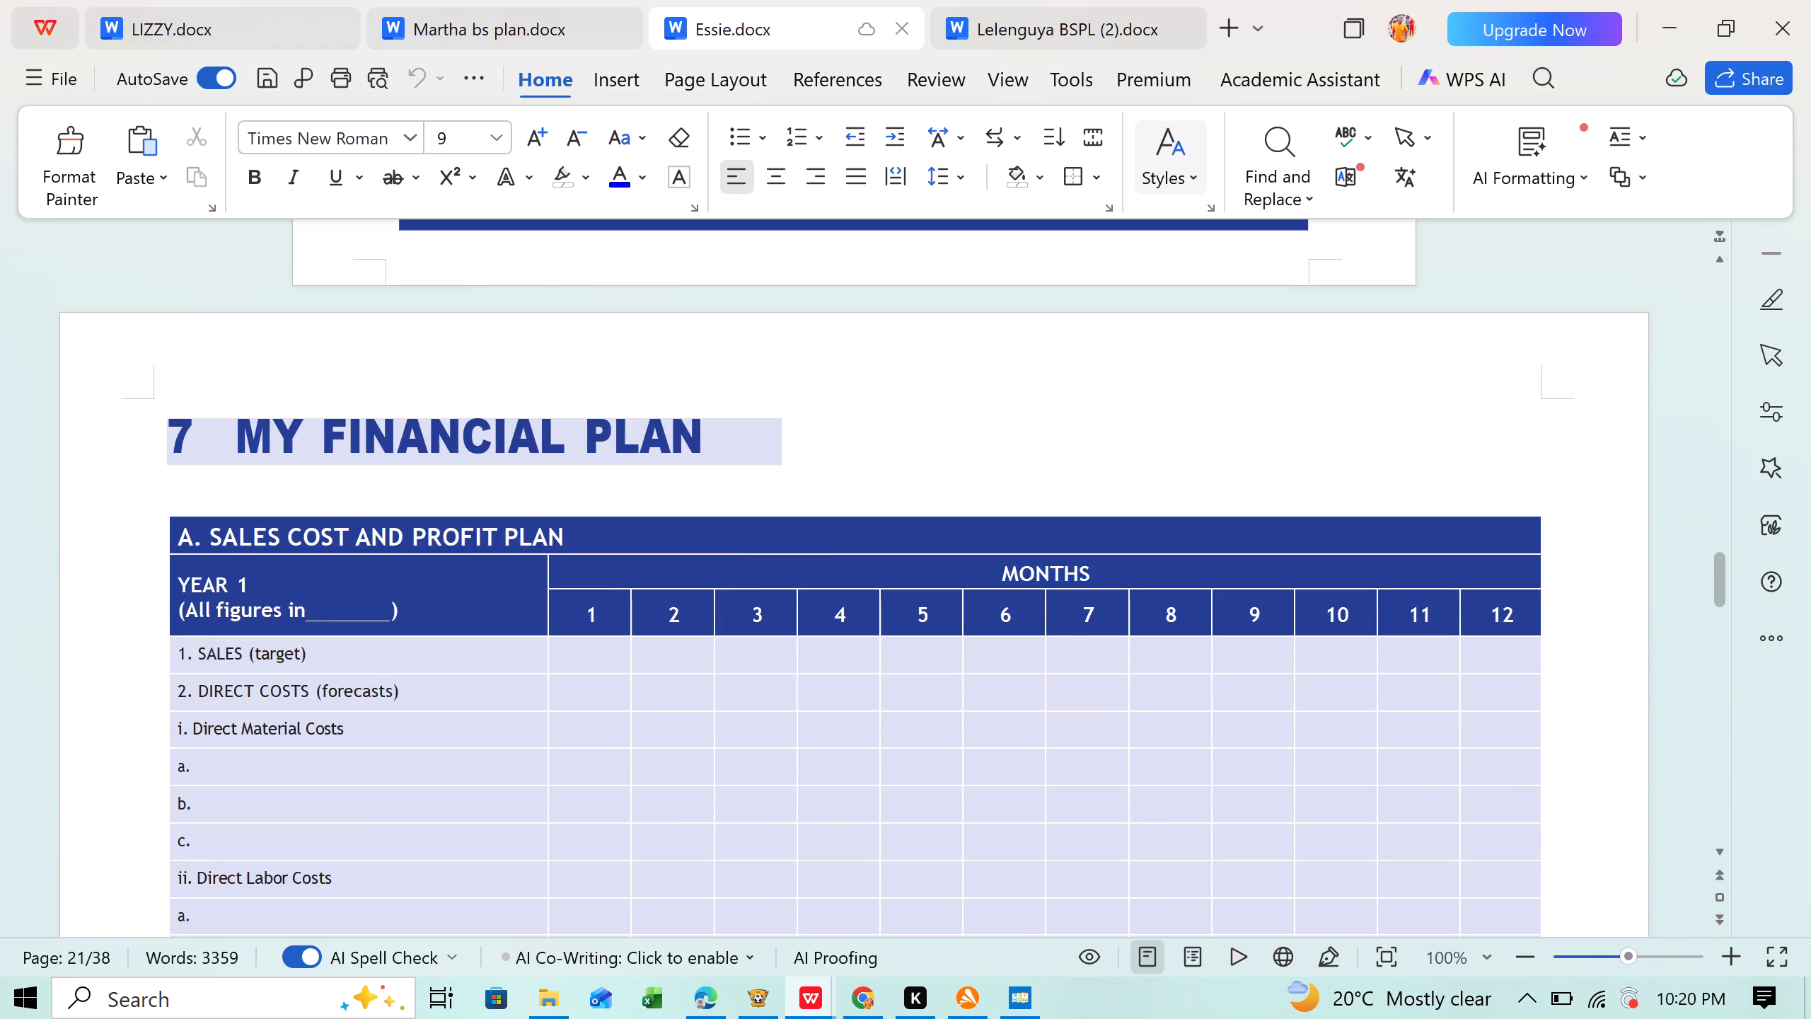
Look back through the risk management table and the Key Milestones table.
{"action": "scroll", "coordinate": [1087, 582], "scroll_direction": "up", "scroll_amount": 20}
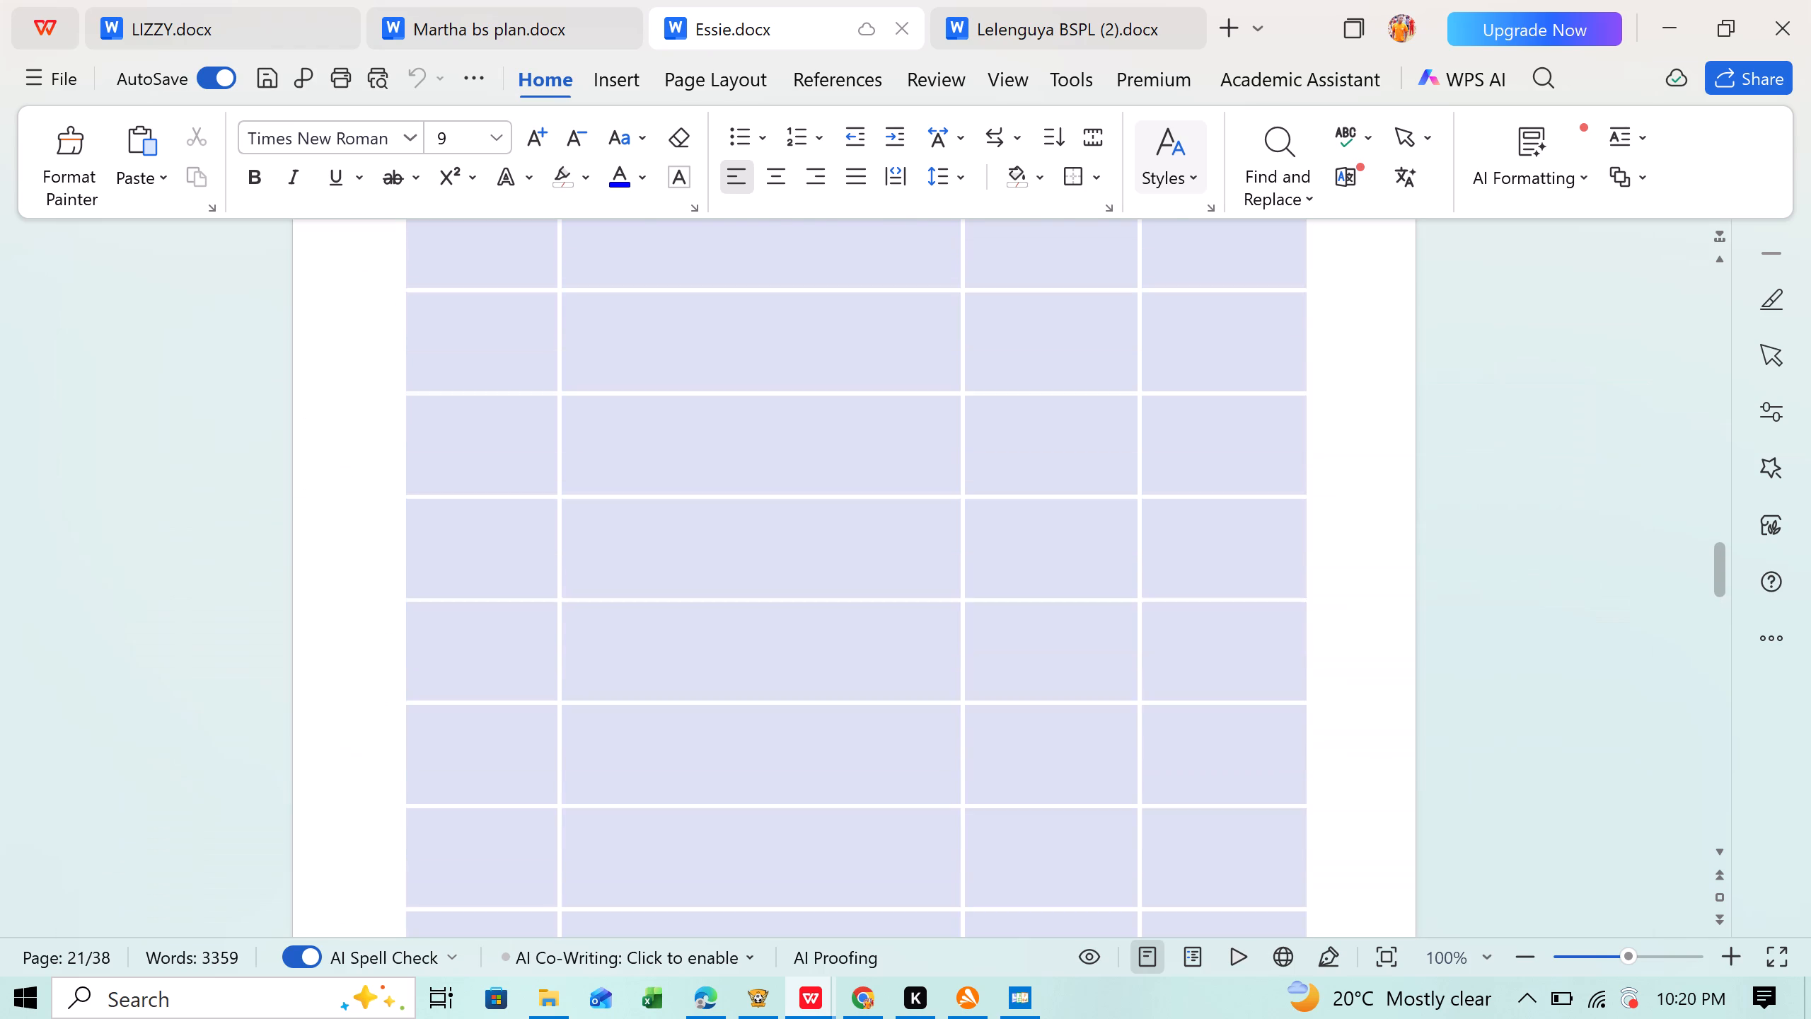
{"action": "scroll", "coordinate": [1087, 582], "scroll_direction": "up", "scroll_amount": 13}
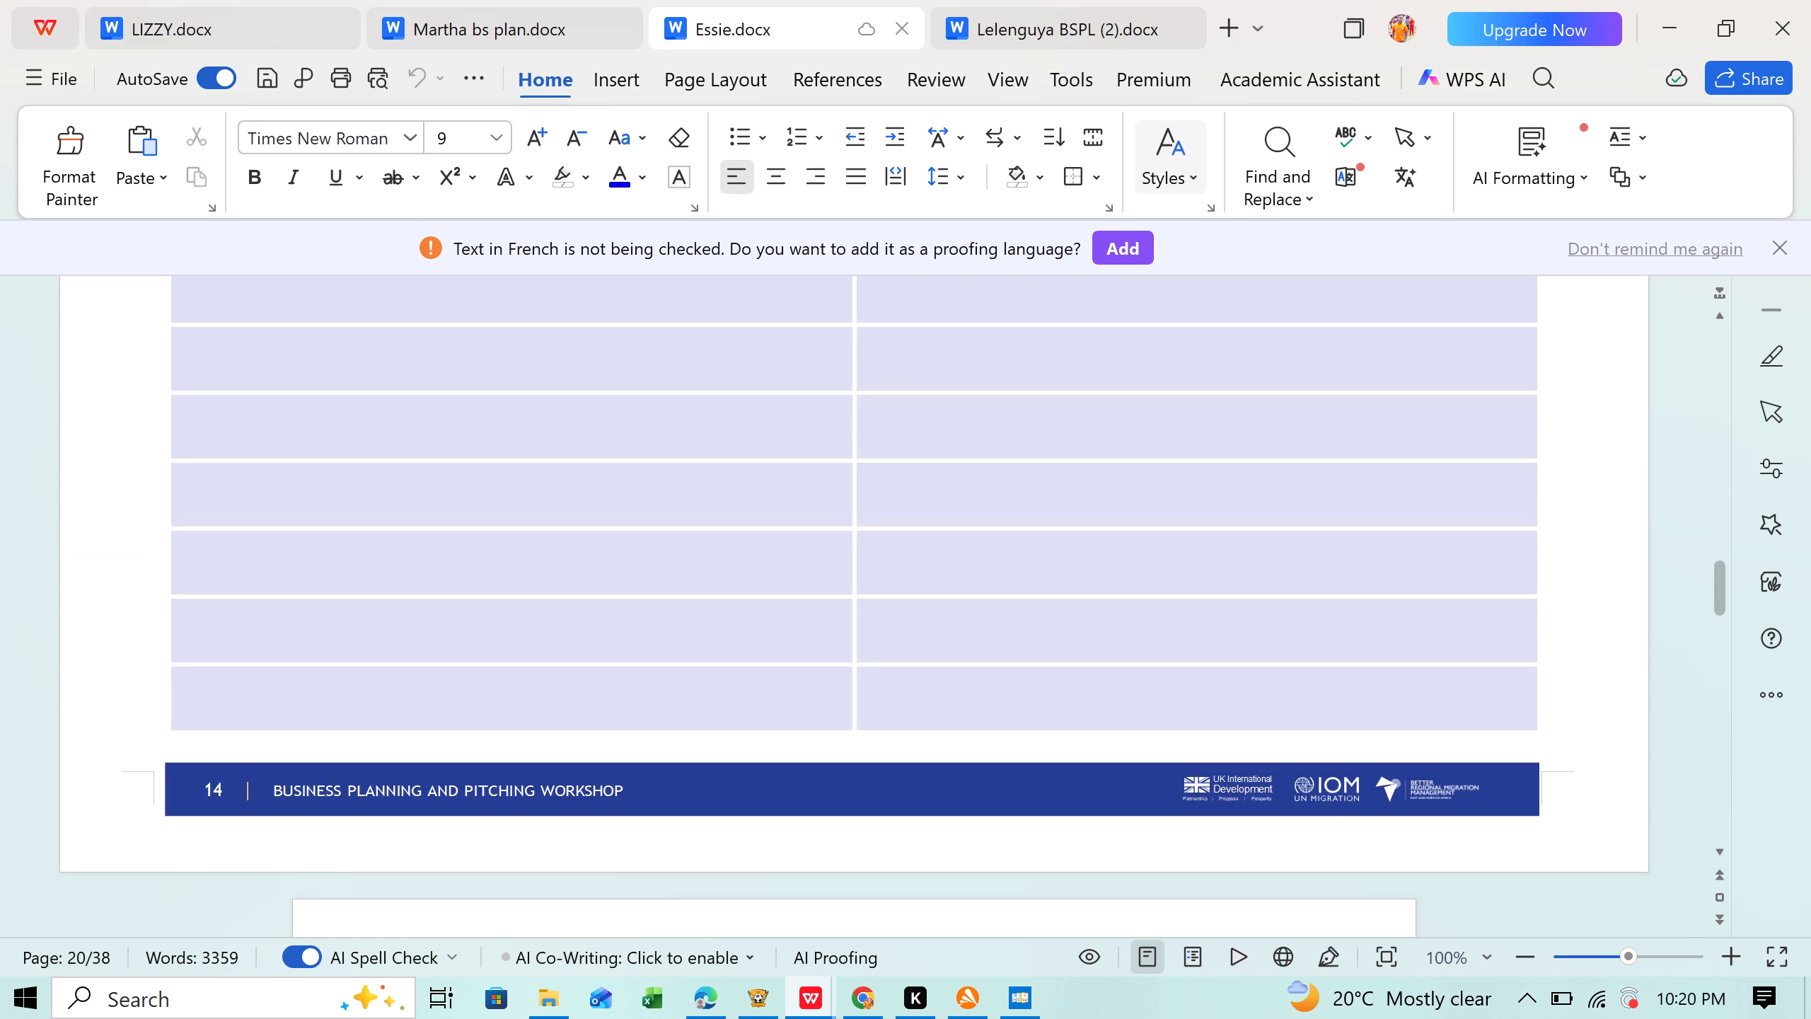
{"action": "scroll", "coordinate": [1087, 582], "scroll_direction": "up", "scroll_amount": 12}
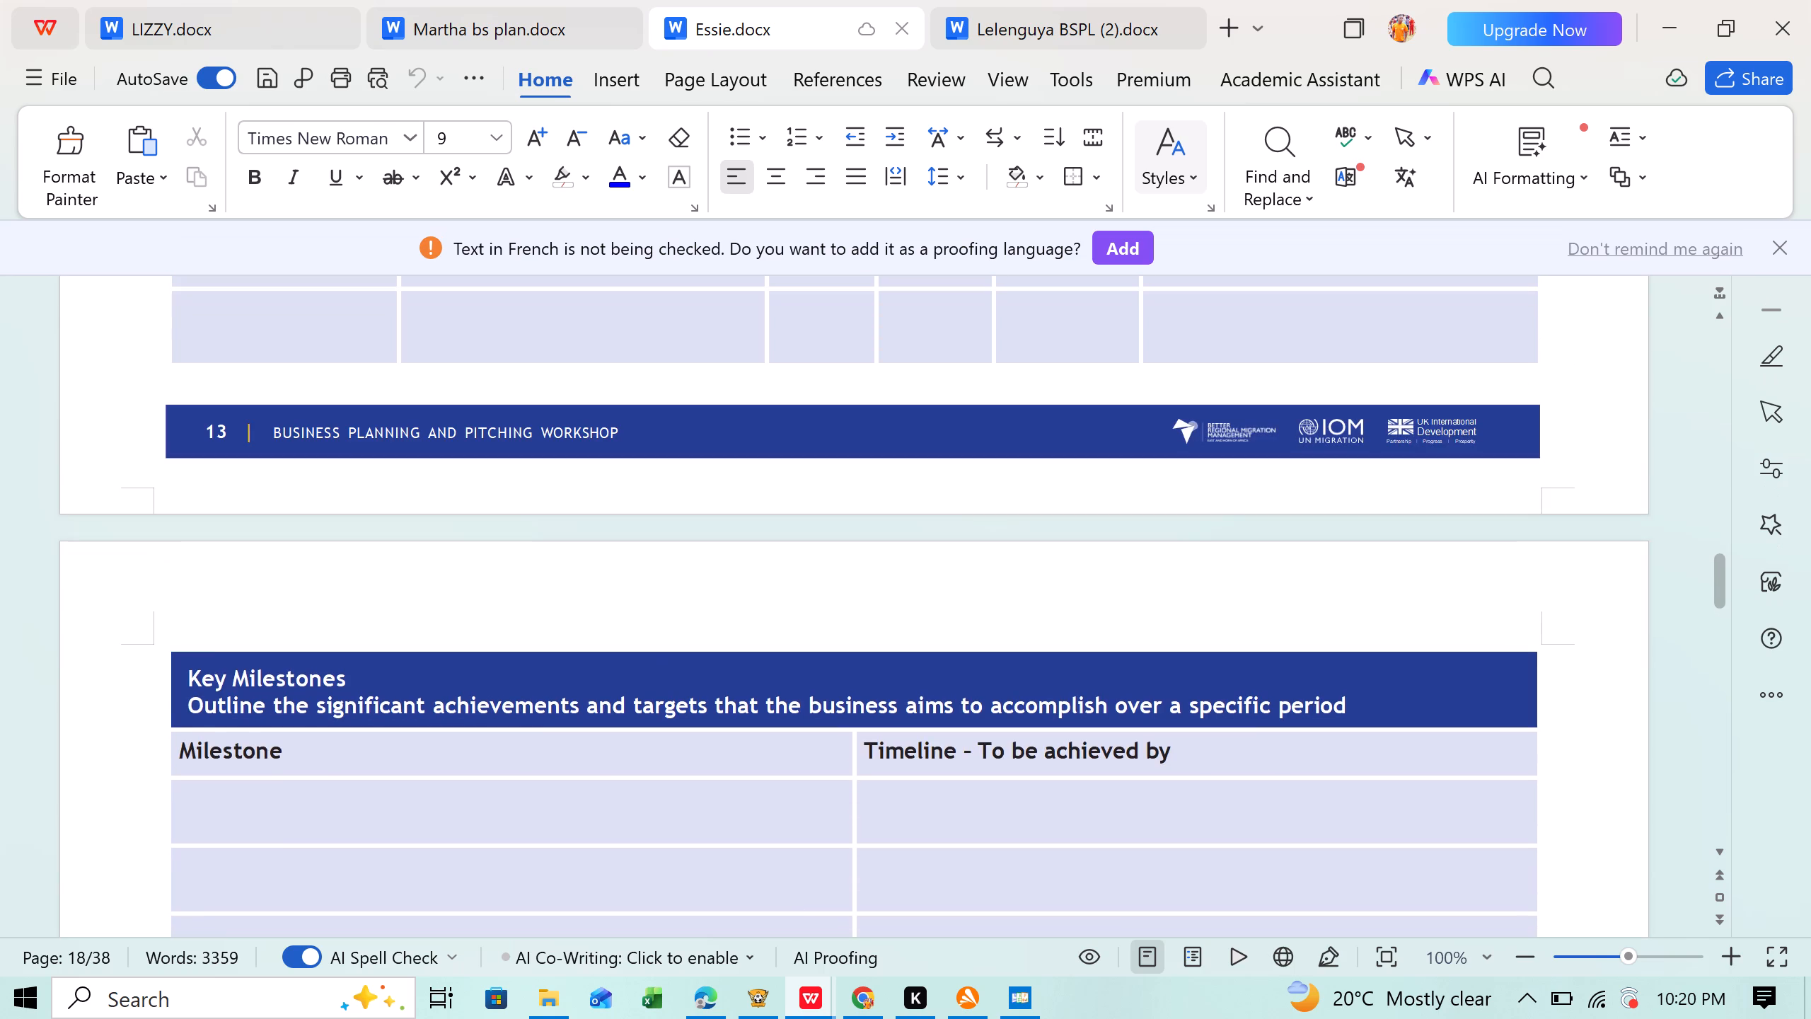
{"action": "scroll", "coordinate": [1087, 582], "scroll_direction": "up", "scroll_amount": 1}
Examine the 5 Step Operational Planning Template tables that precede the Key Milestones table.
{"action": "scroll", "coordinate": [1087, 582], "scroll_direction": "down", "scroll_amount": 2}
{"action": "scroll", "coordinate": [1087, 582], "scroll_direction": "up", "scroll_amount": 15}
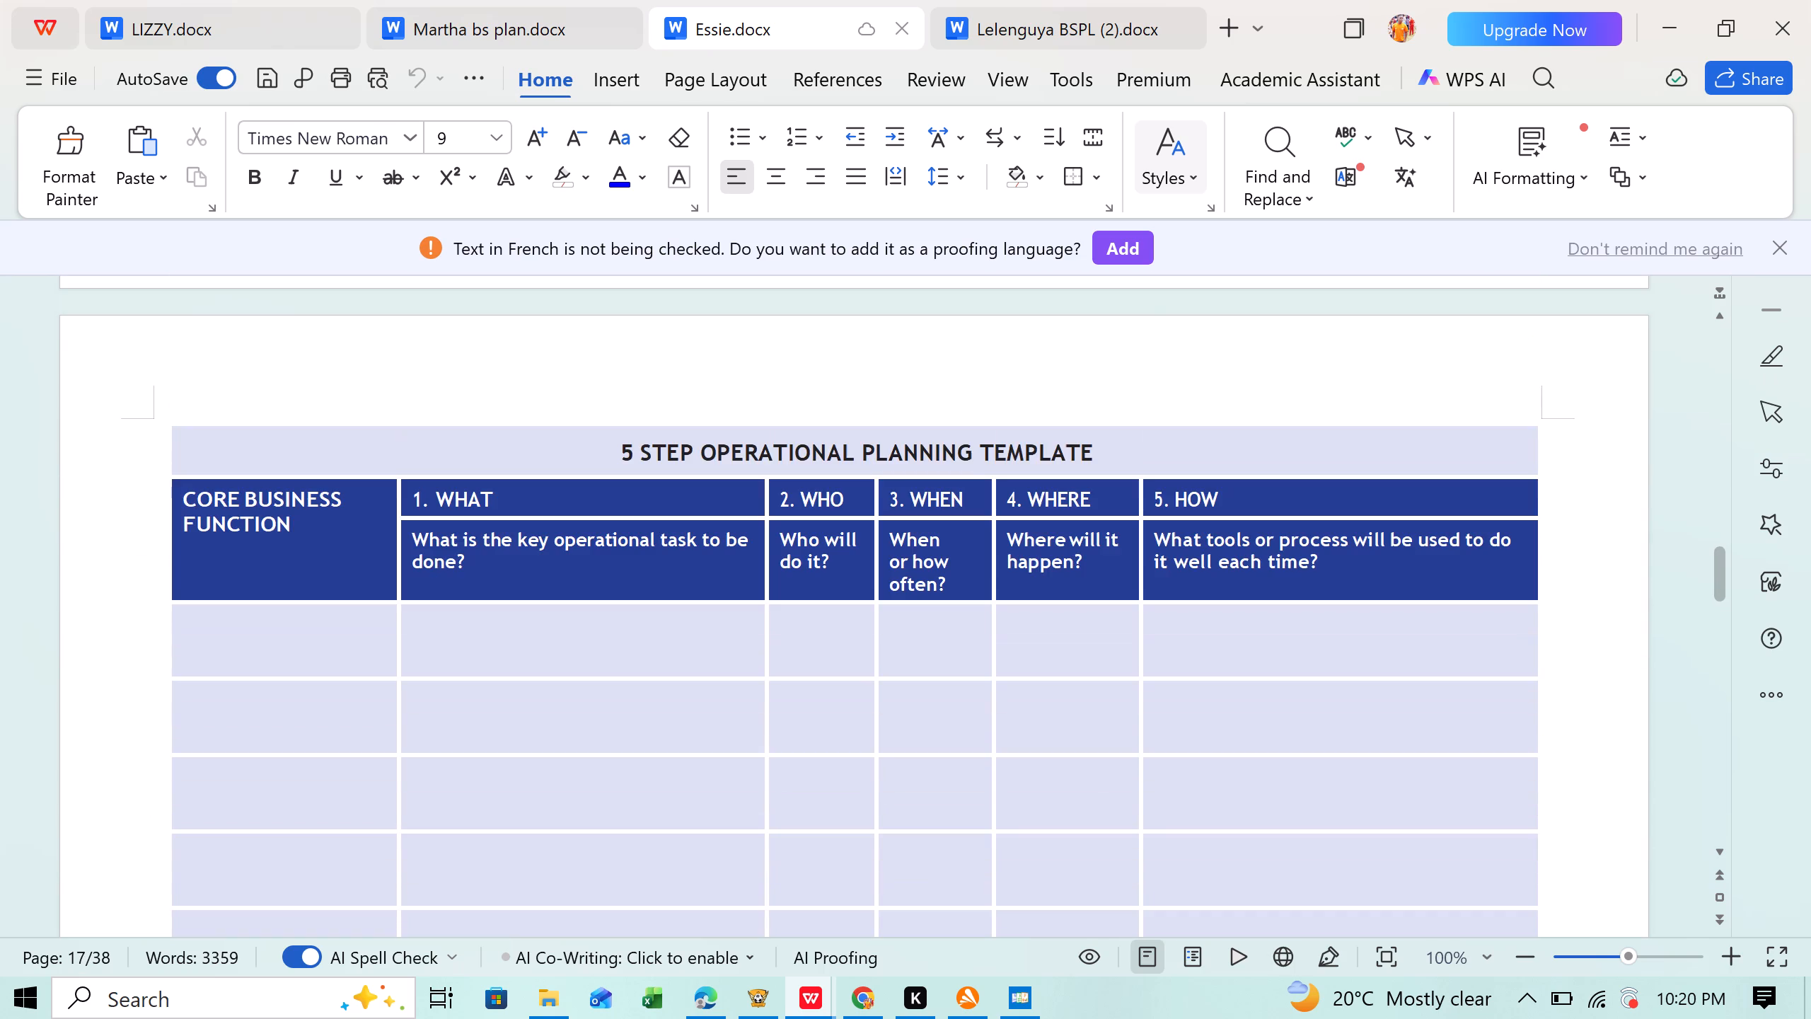
{"action": "scroll", "coordinate": [1087, 582], "scroll_direction": "down", "scroll_amount": 4}
{"action": "scroll", "coordinate": [1087, 582], "scroll_direction": "up", "scroll_amount": 3}
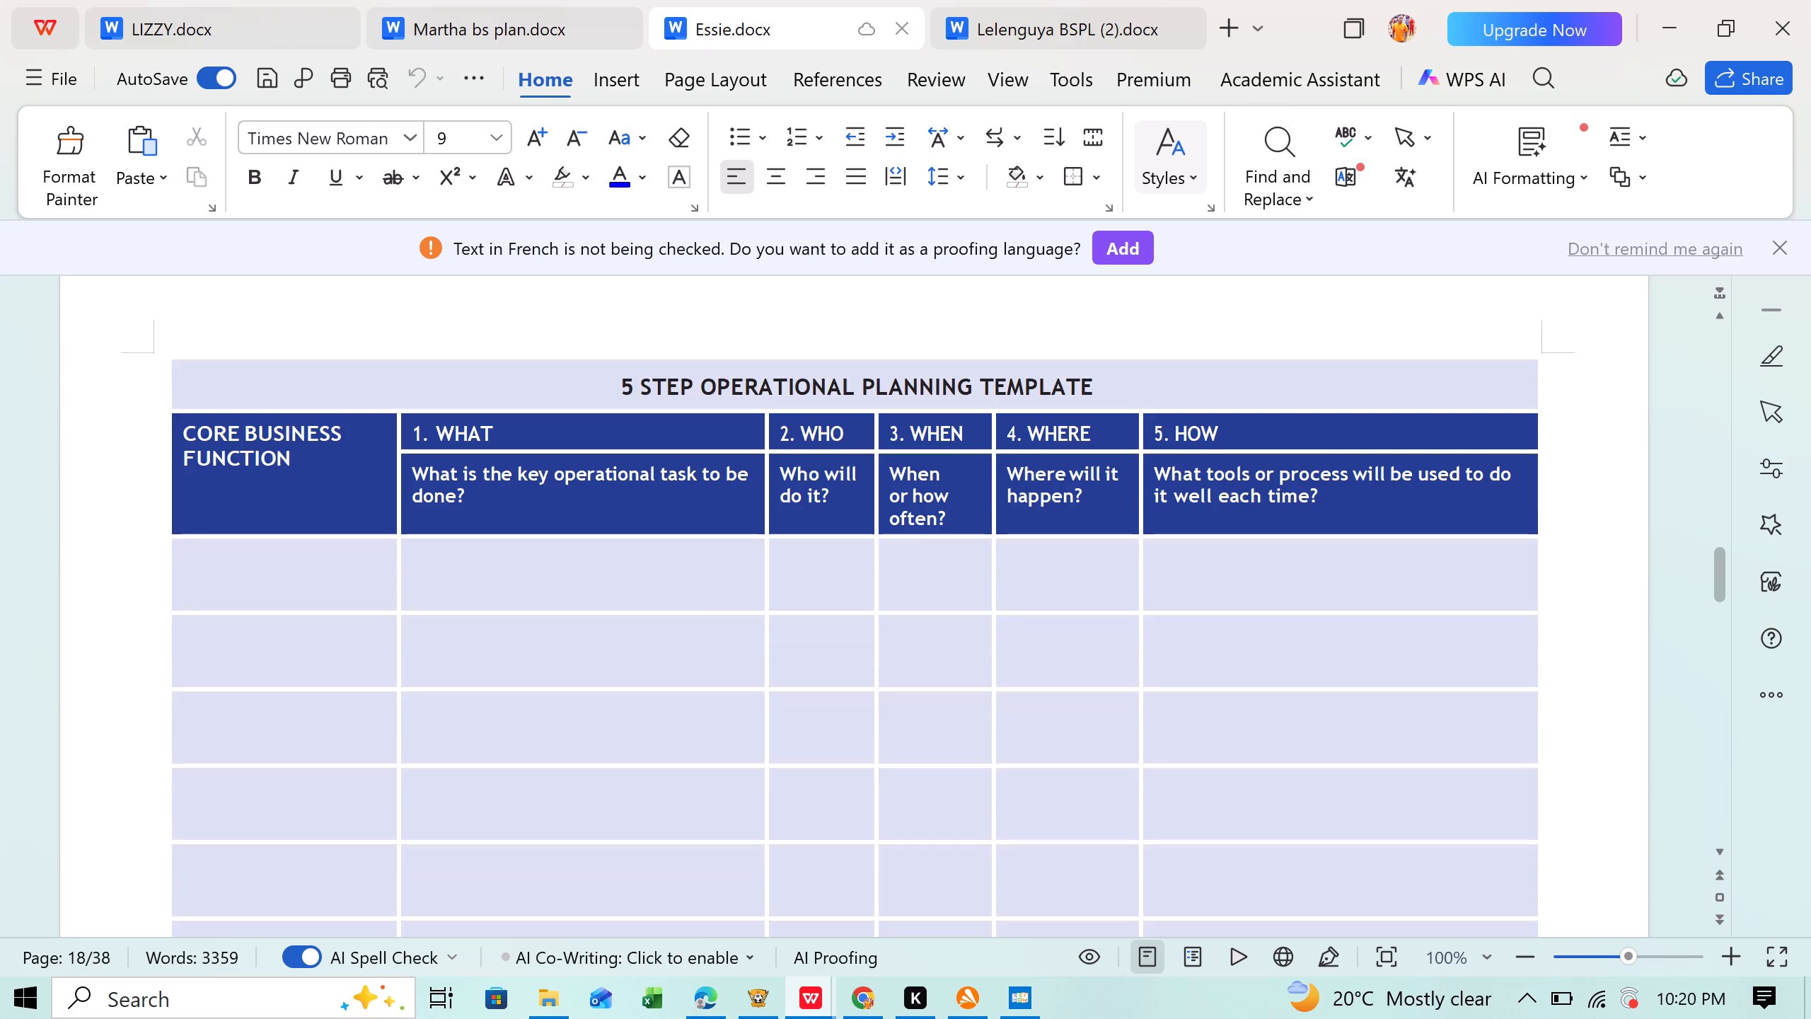
{"action": "scroll", "coordinate": [1087, 582], "scroll_direction": "up", "scroll_amount": 17}
{"action": "scroll", "coordinate": [1087, 582], "scroll_direction": "up", "scroll_amount": 7}
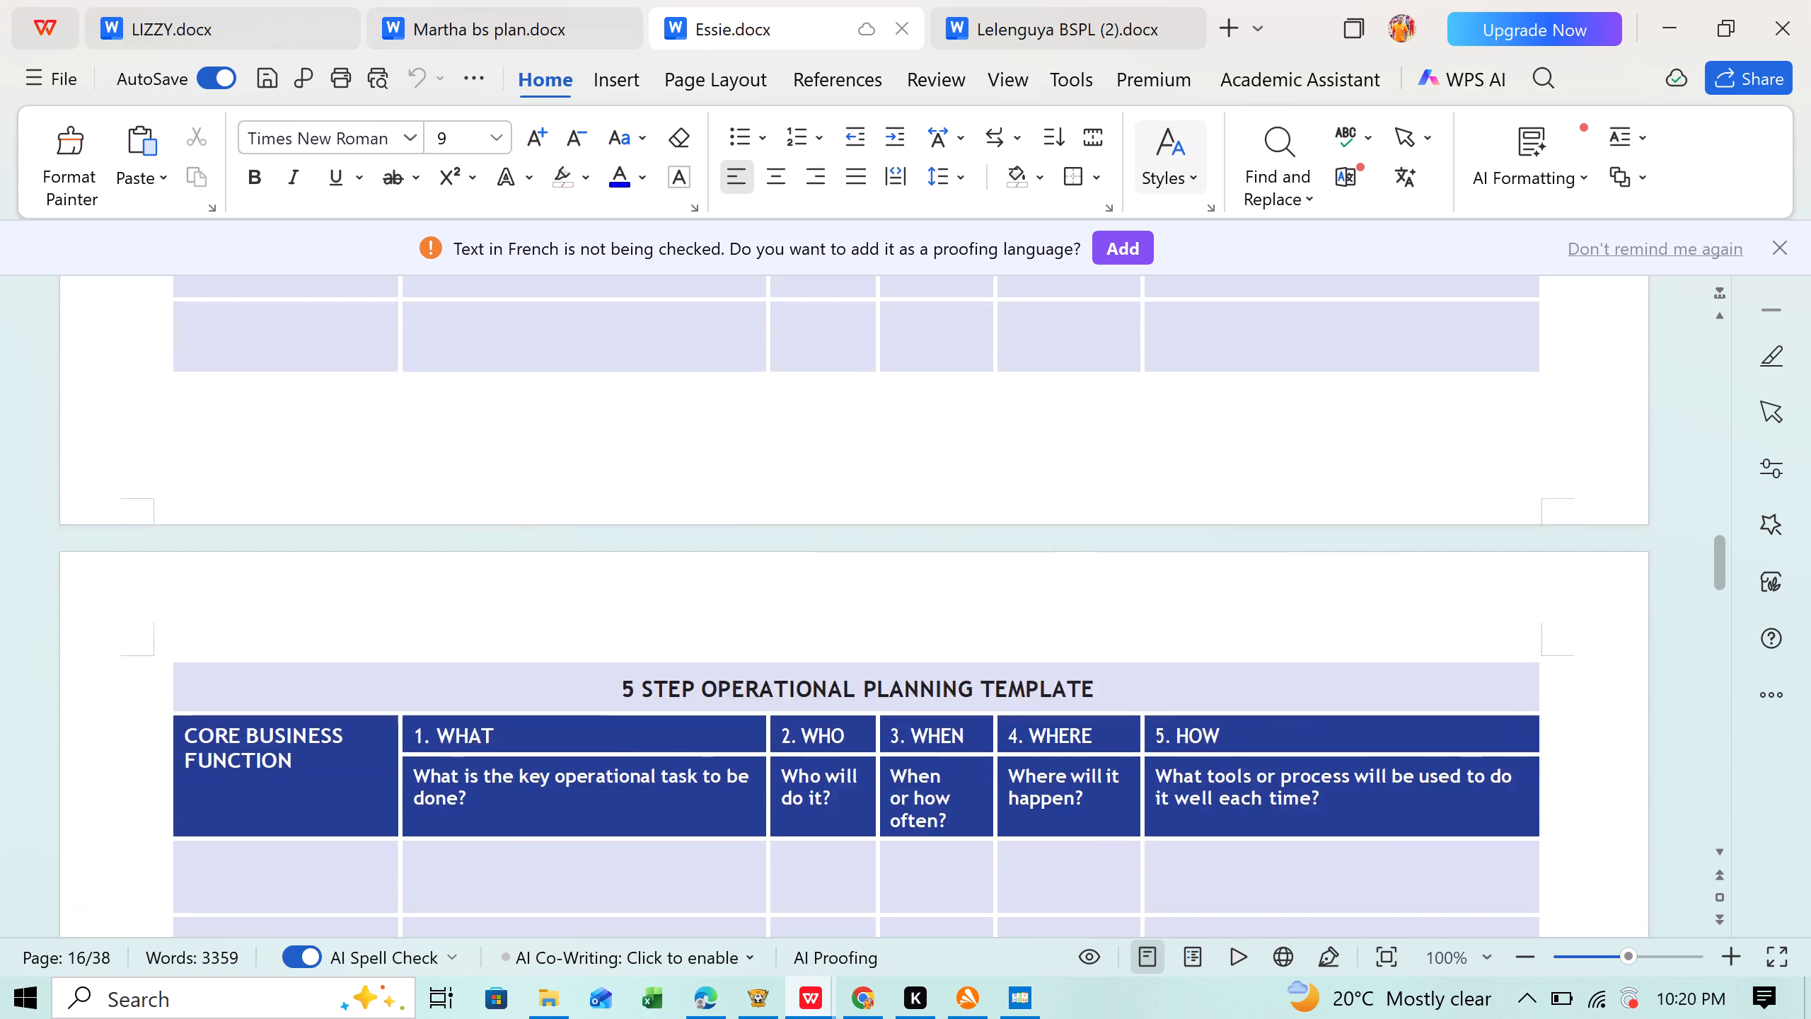
Review the start of the Operational Plan Template and section 5, the legal and regulatory compliance plan.
{"action": "scroll", "coordinate": [1087, 582], "scroll_direction": "up", "scroll_amount": 19}
{"action": "scroll", "coordinate": [1087, 582], "scroll_direction": "up", "scroll_amount": 4}
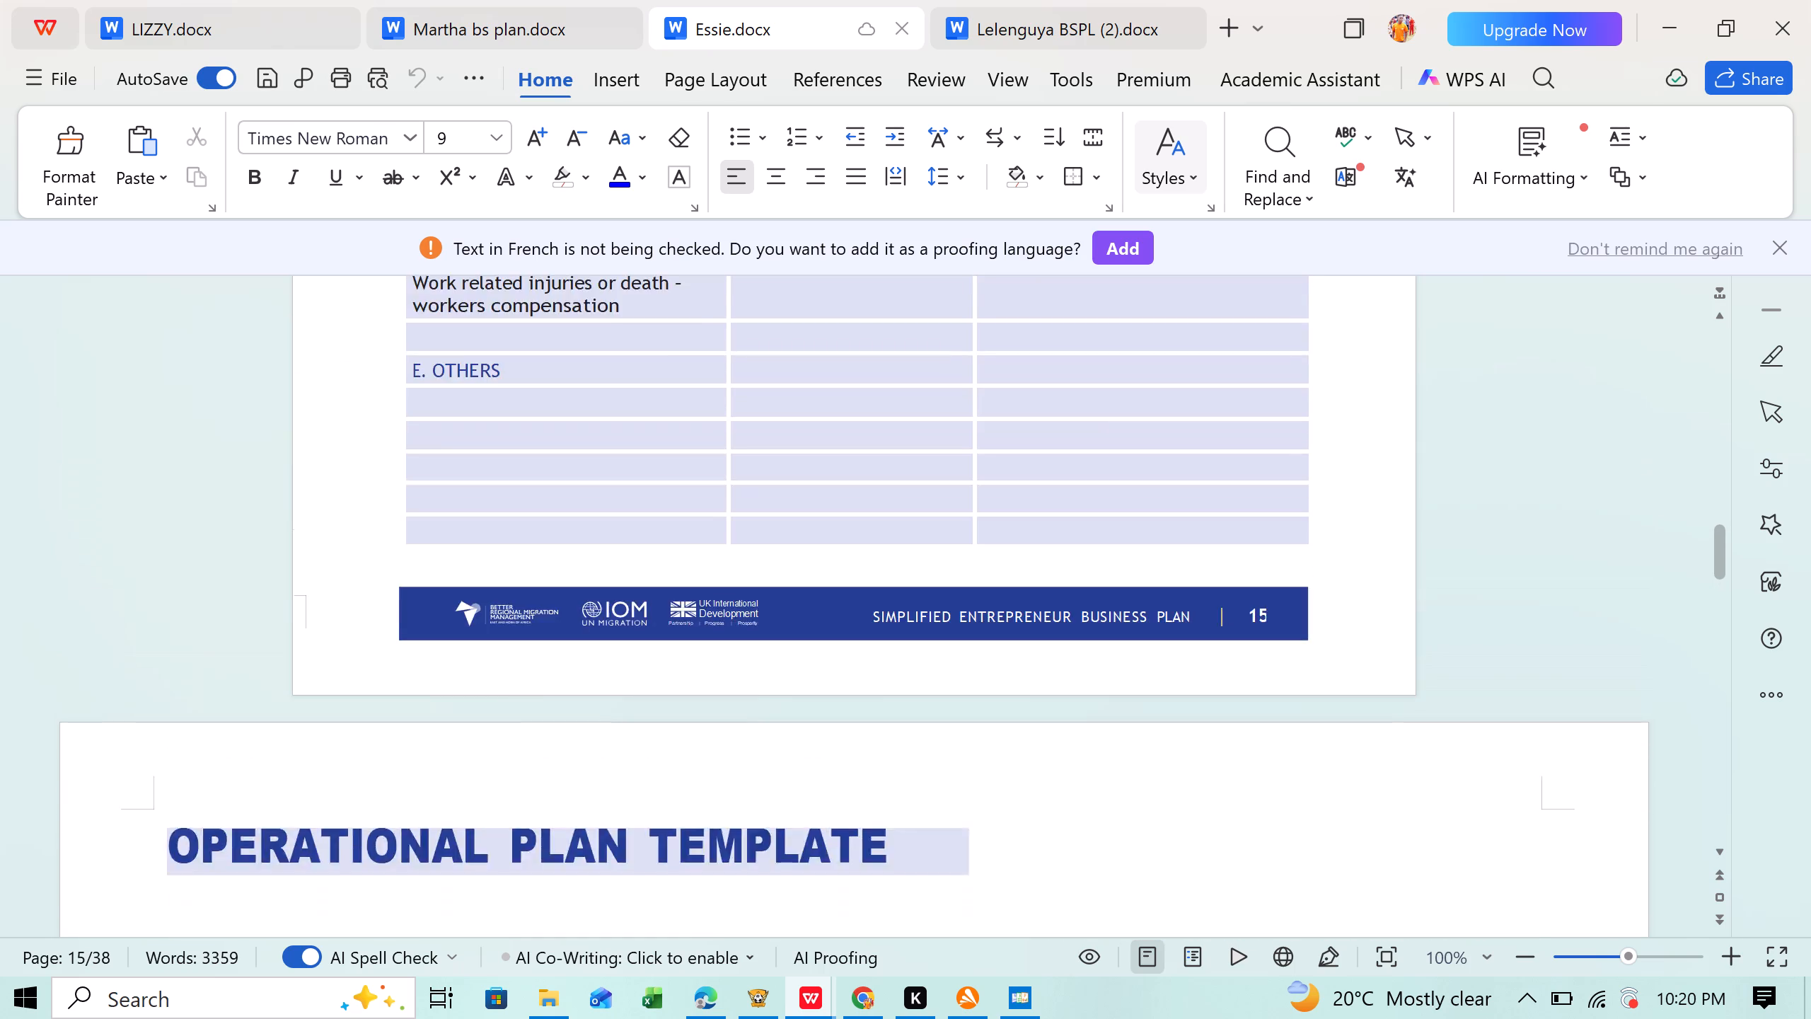
{"action": "scroll", "coordinate": [1087, 582], "scroll_direction": "up", "scroll_amount": 16}
{"action": "scroll", "coordinate": [1087, 582], "scroll_direction": "up", "scroll_amount": 5}
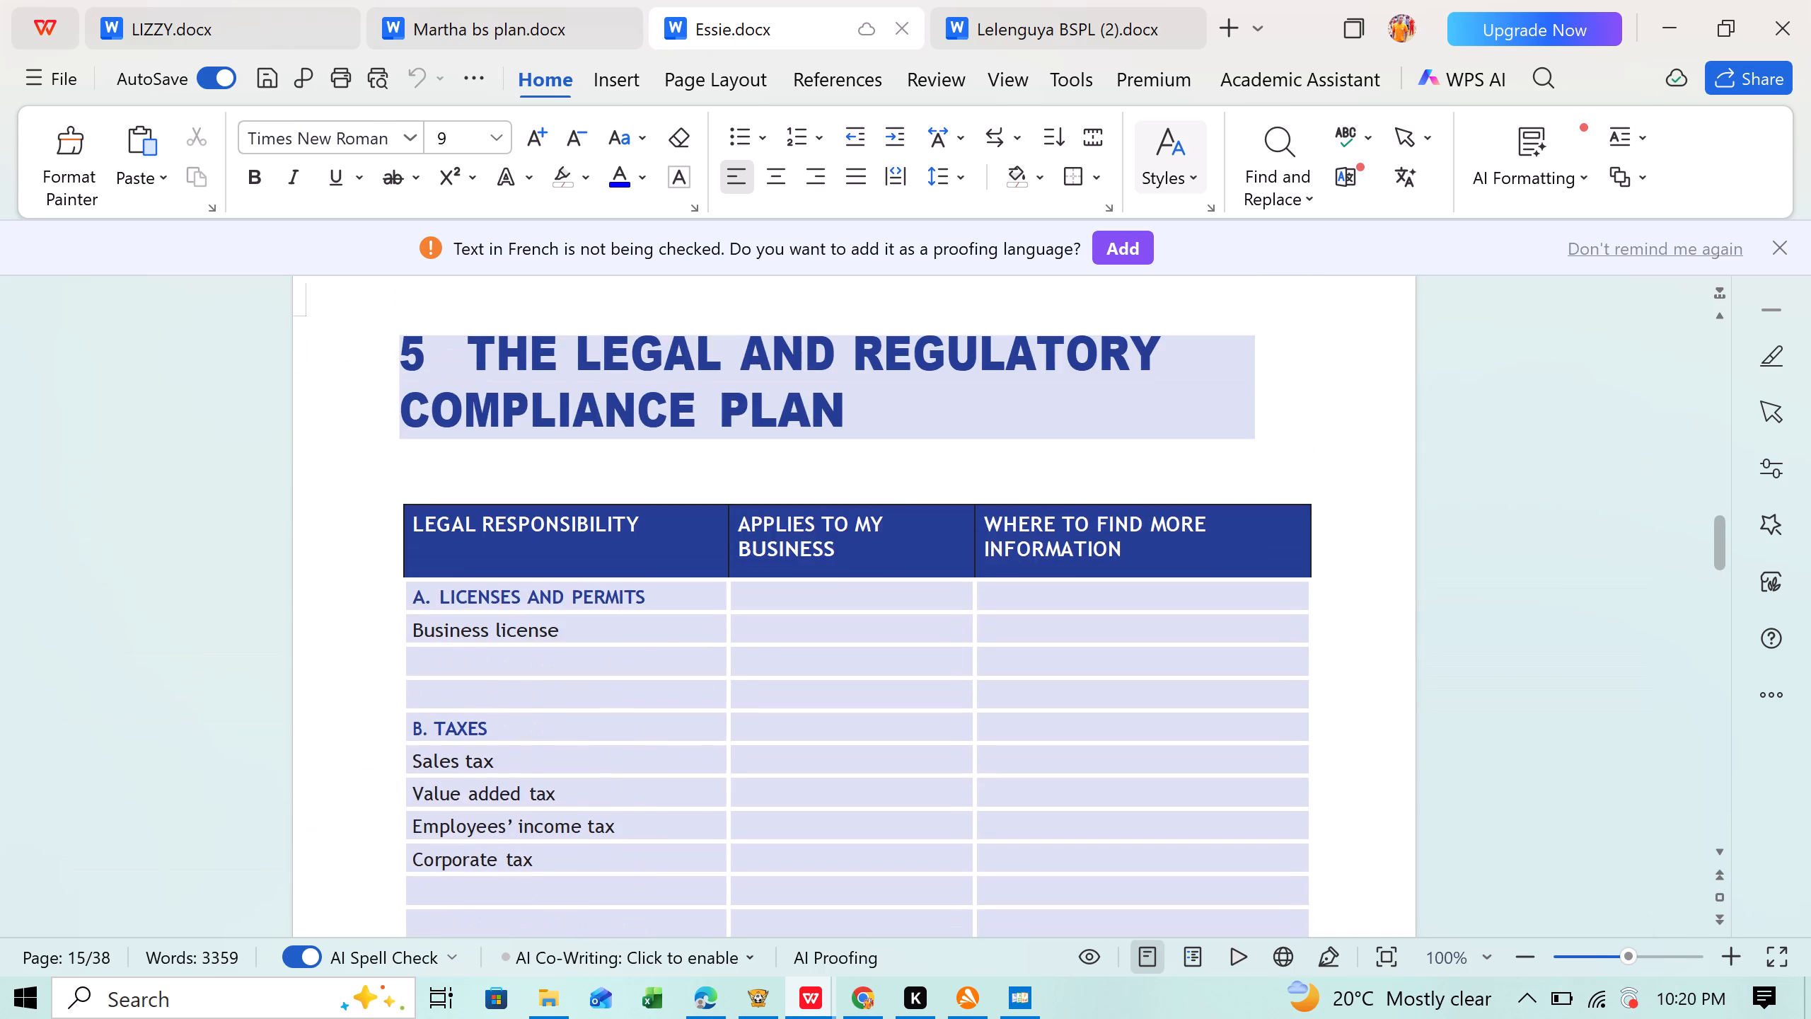
{"action": "scroll", "coordinate": [1087, 582], "scroll_direction": "up", "scroll_amount": 4}
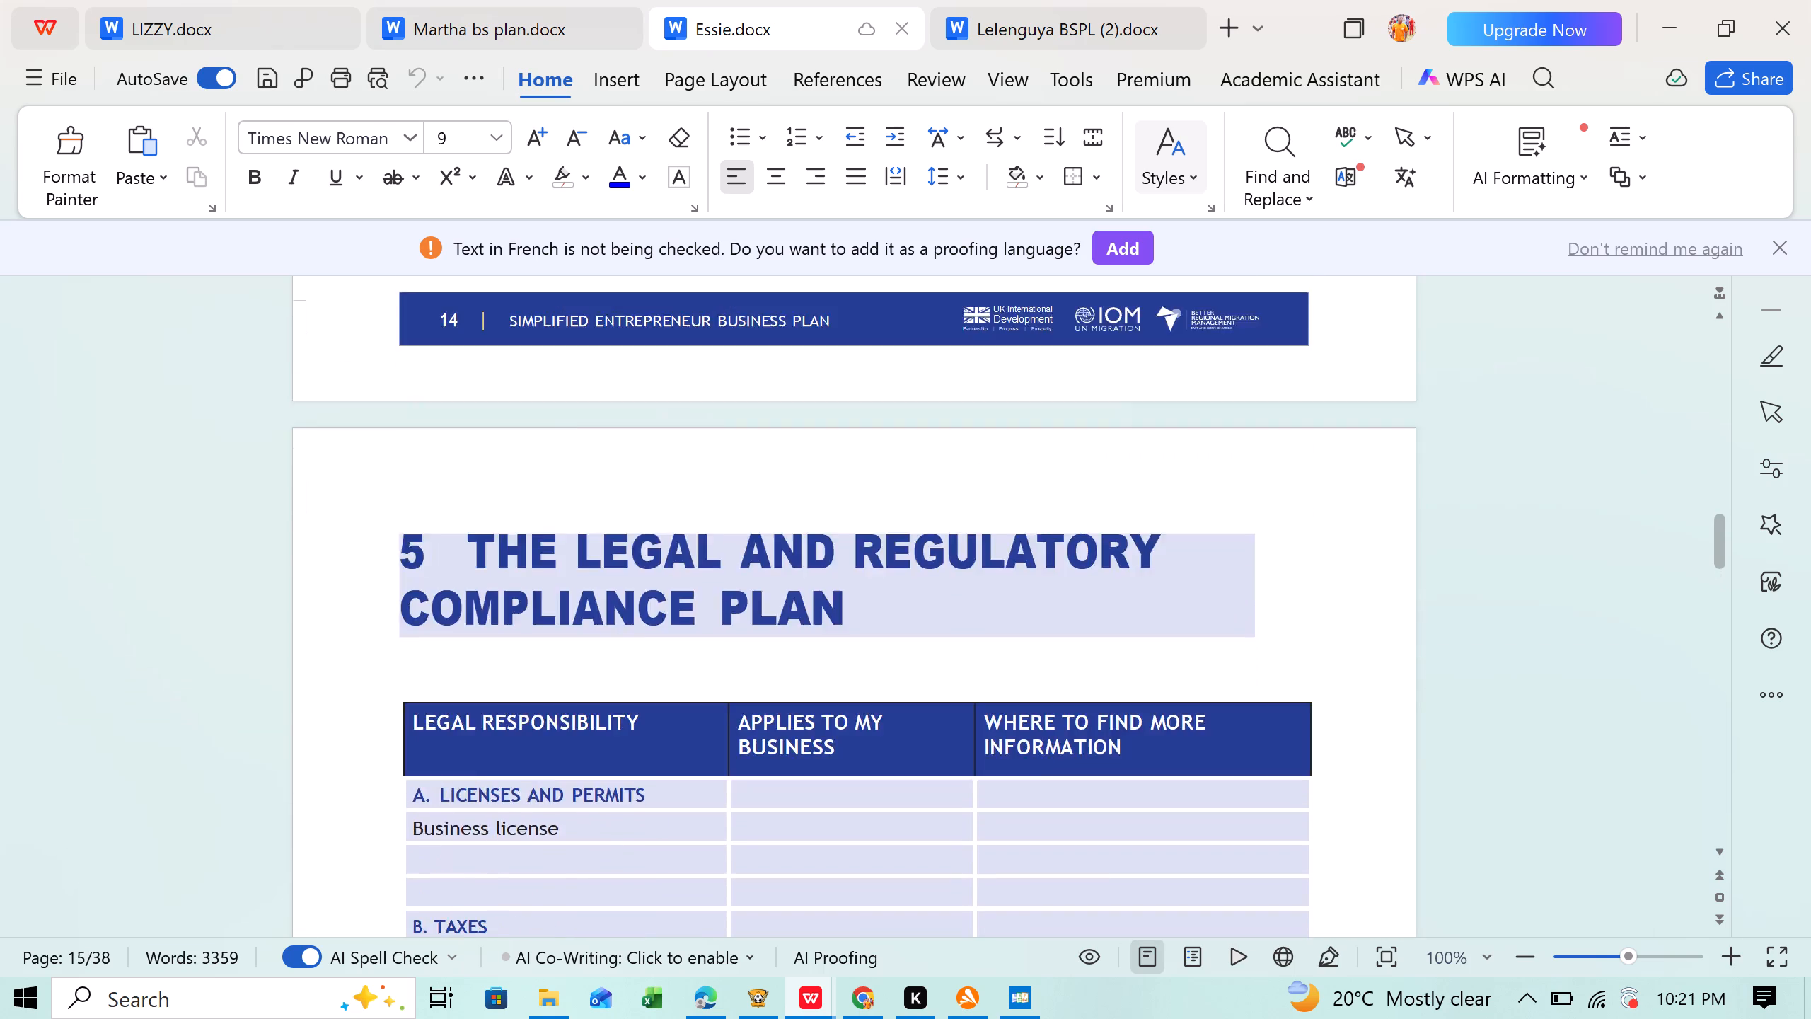
Check the Key Personnel table and the organizational chart in the section before the compliance plan.
{"action": "scroll", "coordinate": [1087, 582], "scroll_direction": "up", "scroll_amount": 15}
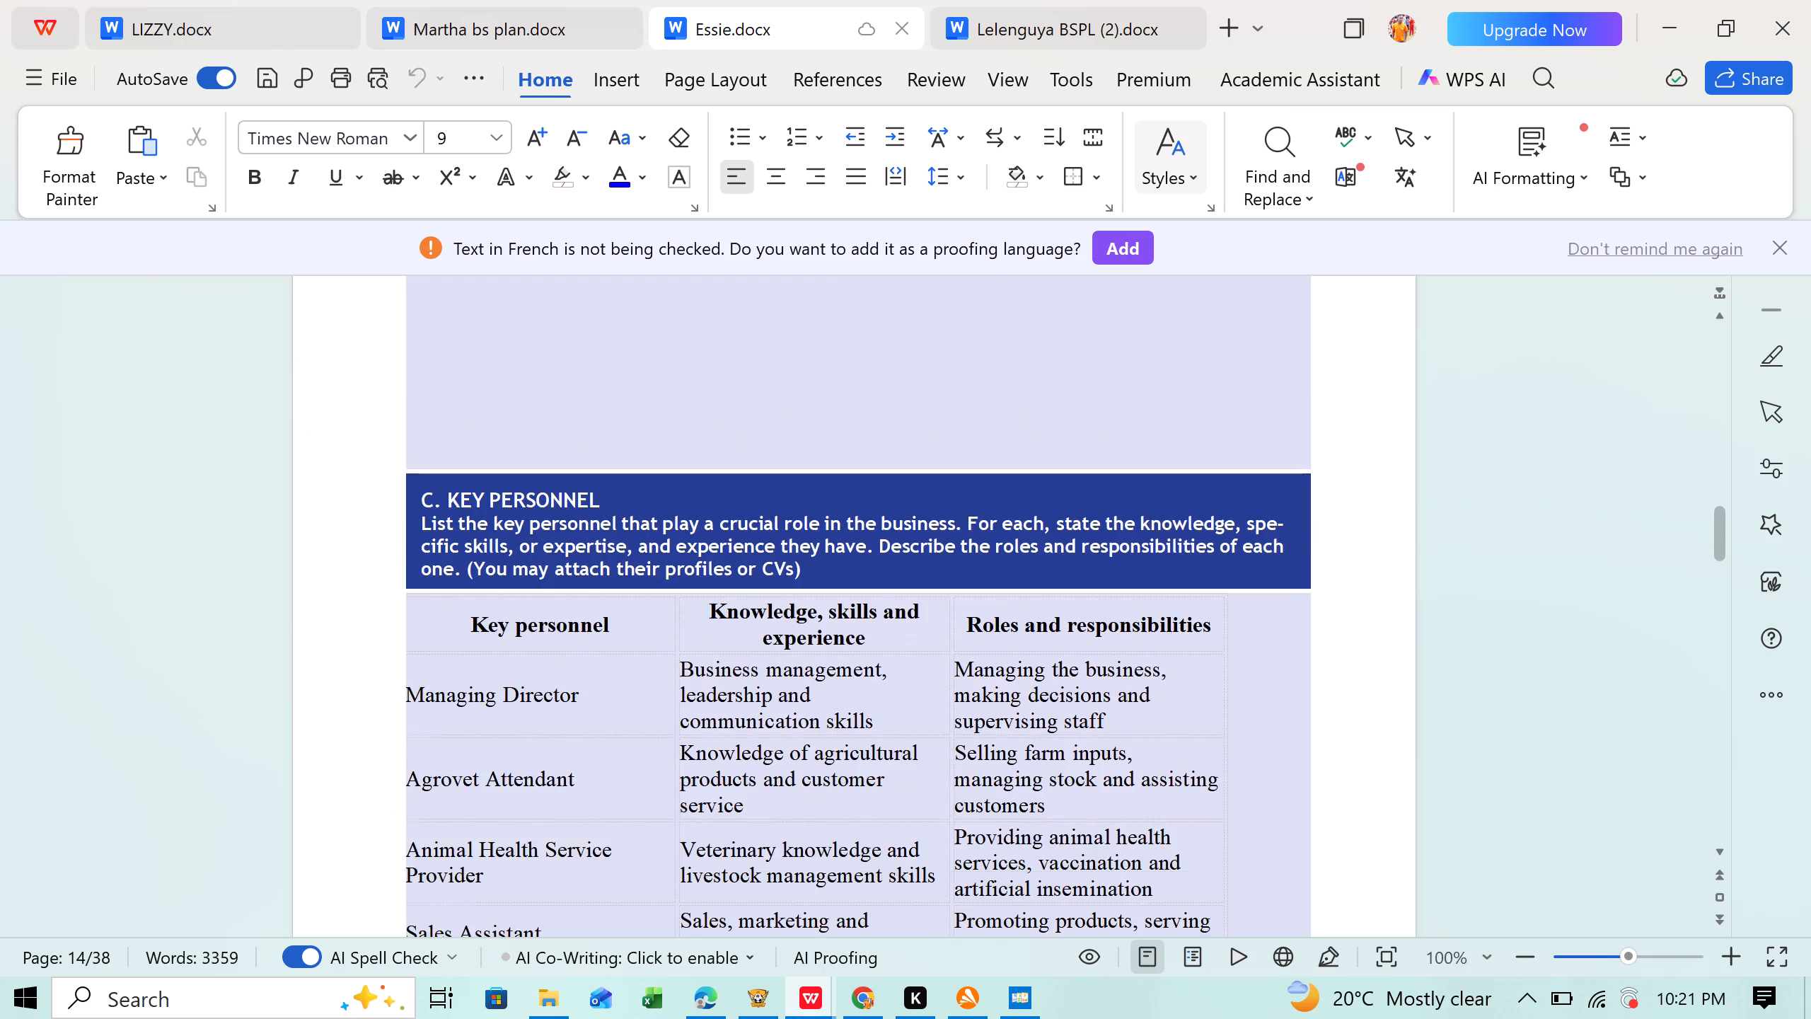
{"action": "scroll", "coordinate": [1087, 582], "scroll_direction": "up", "scroll_amount": 9}
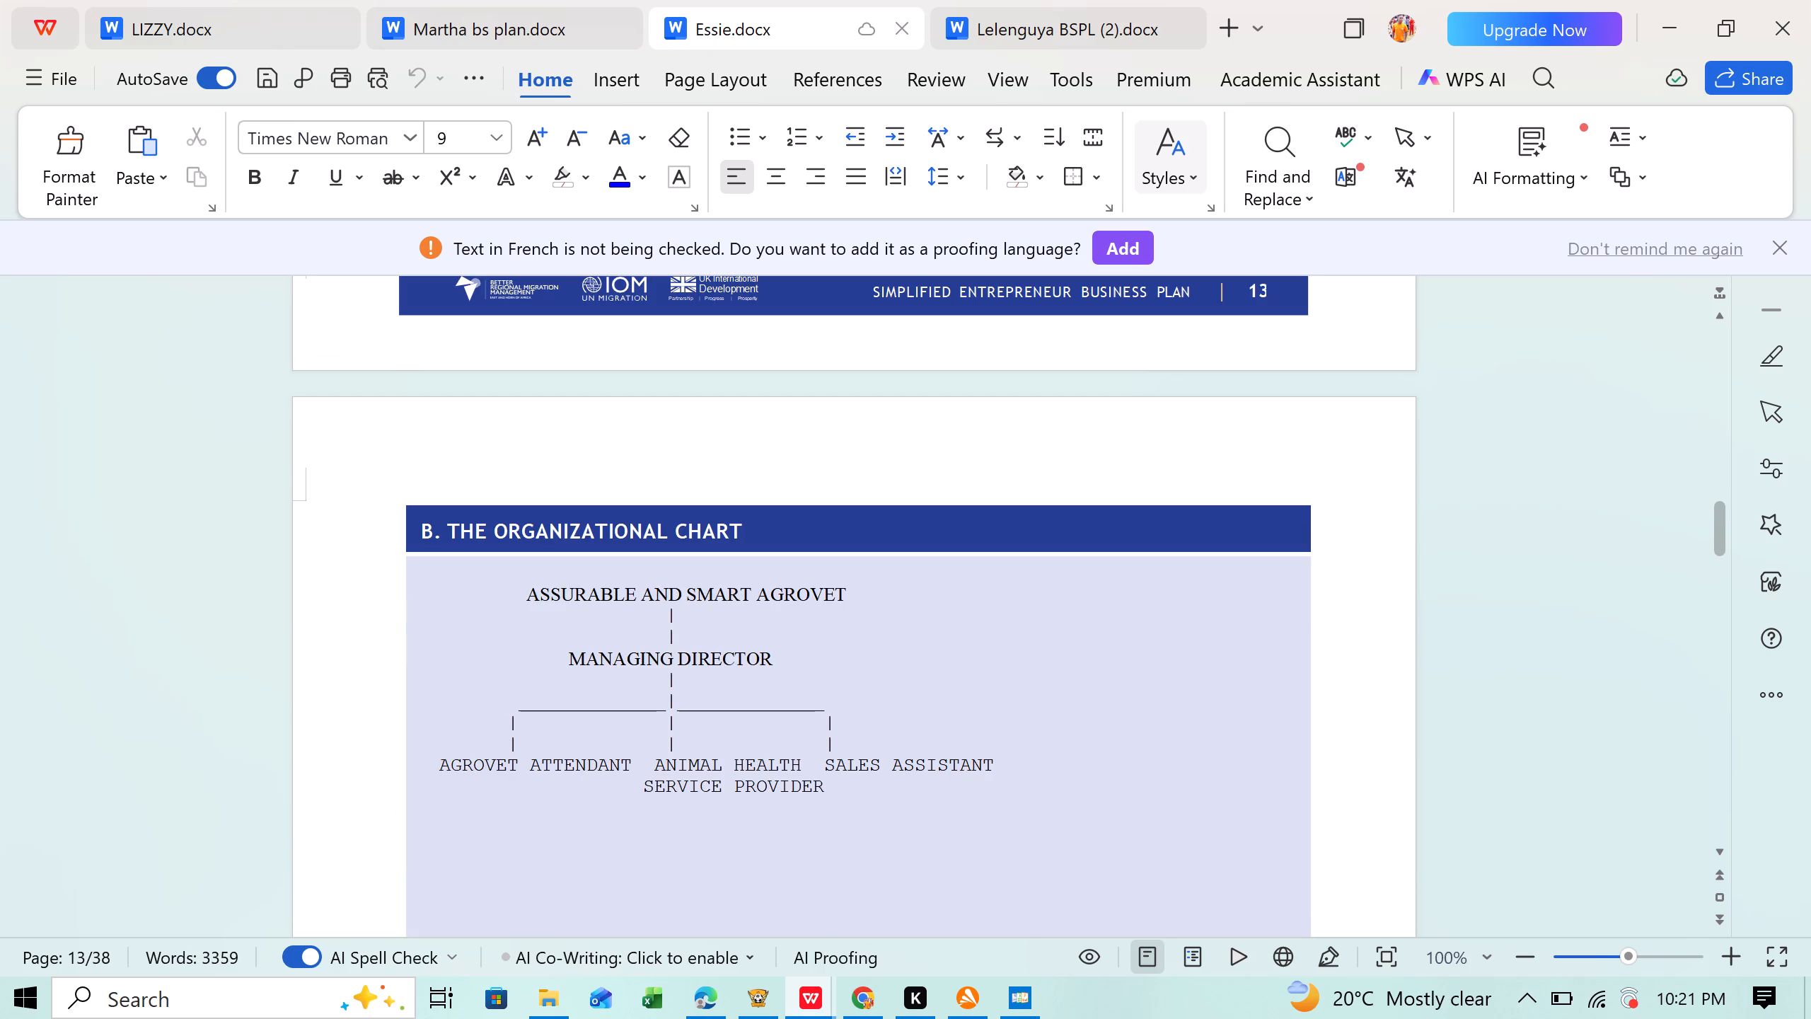
{"action": "scroll", "coordinate": [1087, 582], "scroll_direction": "up", "scroll_amount": 1}
{"action": "scroll", "coordinate": [1087, 582], "scroll_direction": "down", "scroll_amount": 7}
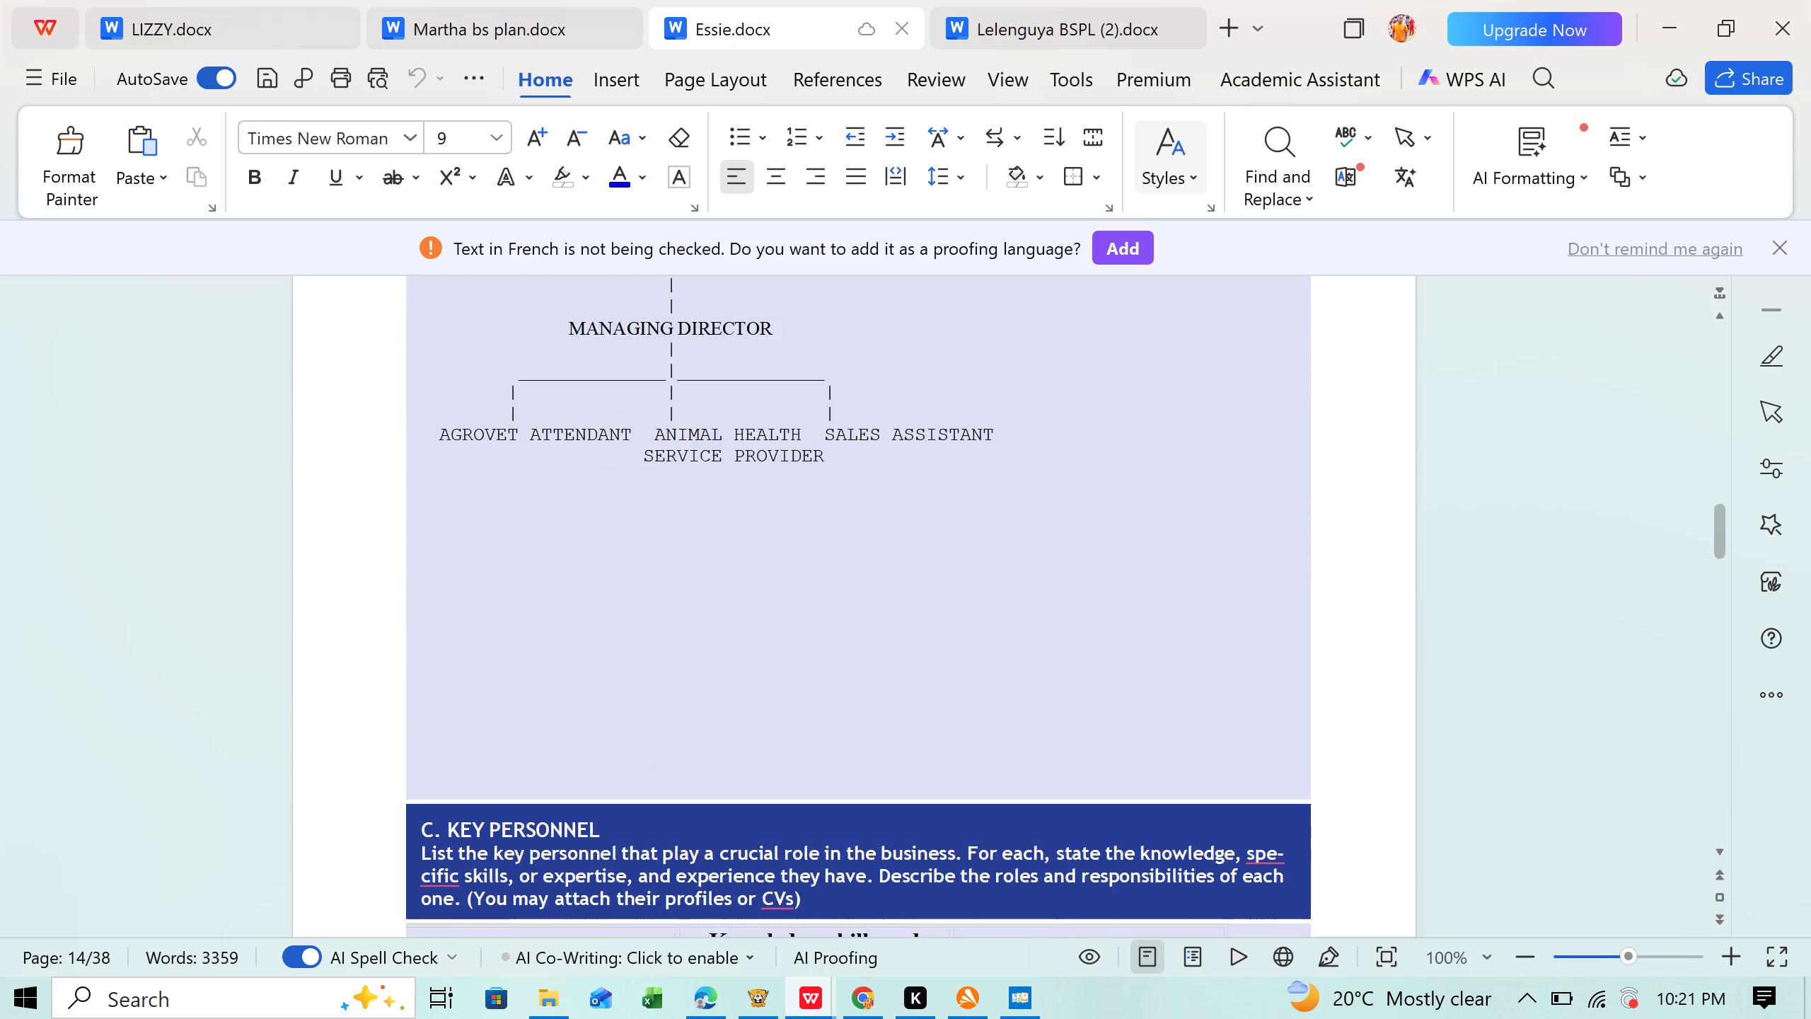
Read forward through the legal and regulatory compliance table to the yearly goals and first operational planning table.
{"action": "scroll", "coordinate": [1087, 582], "scroll_direction": "down", "scroll_amount": 19}
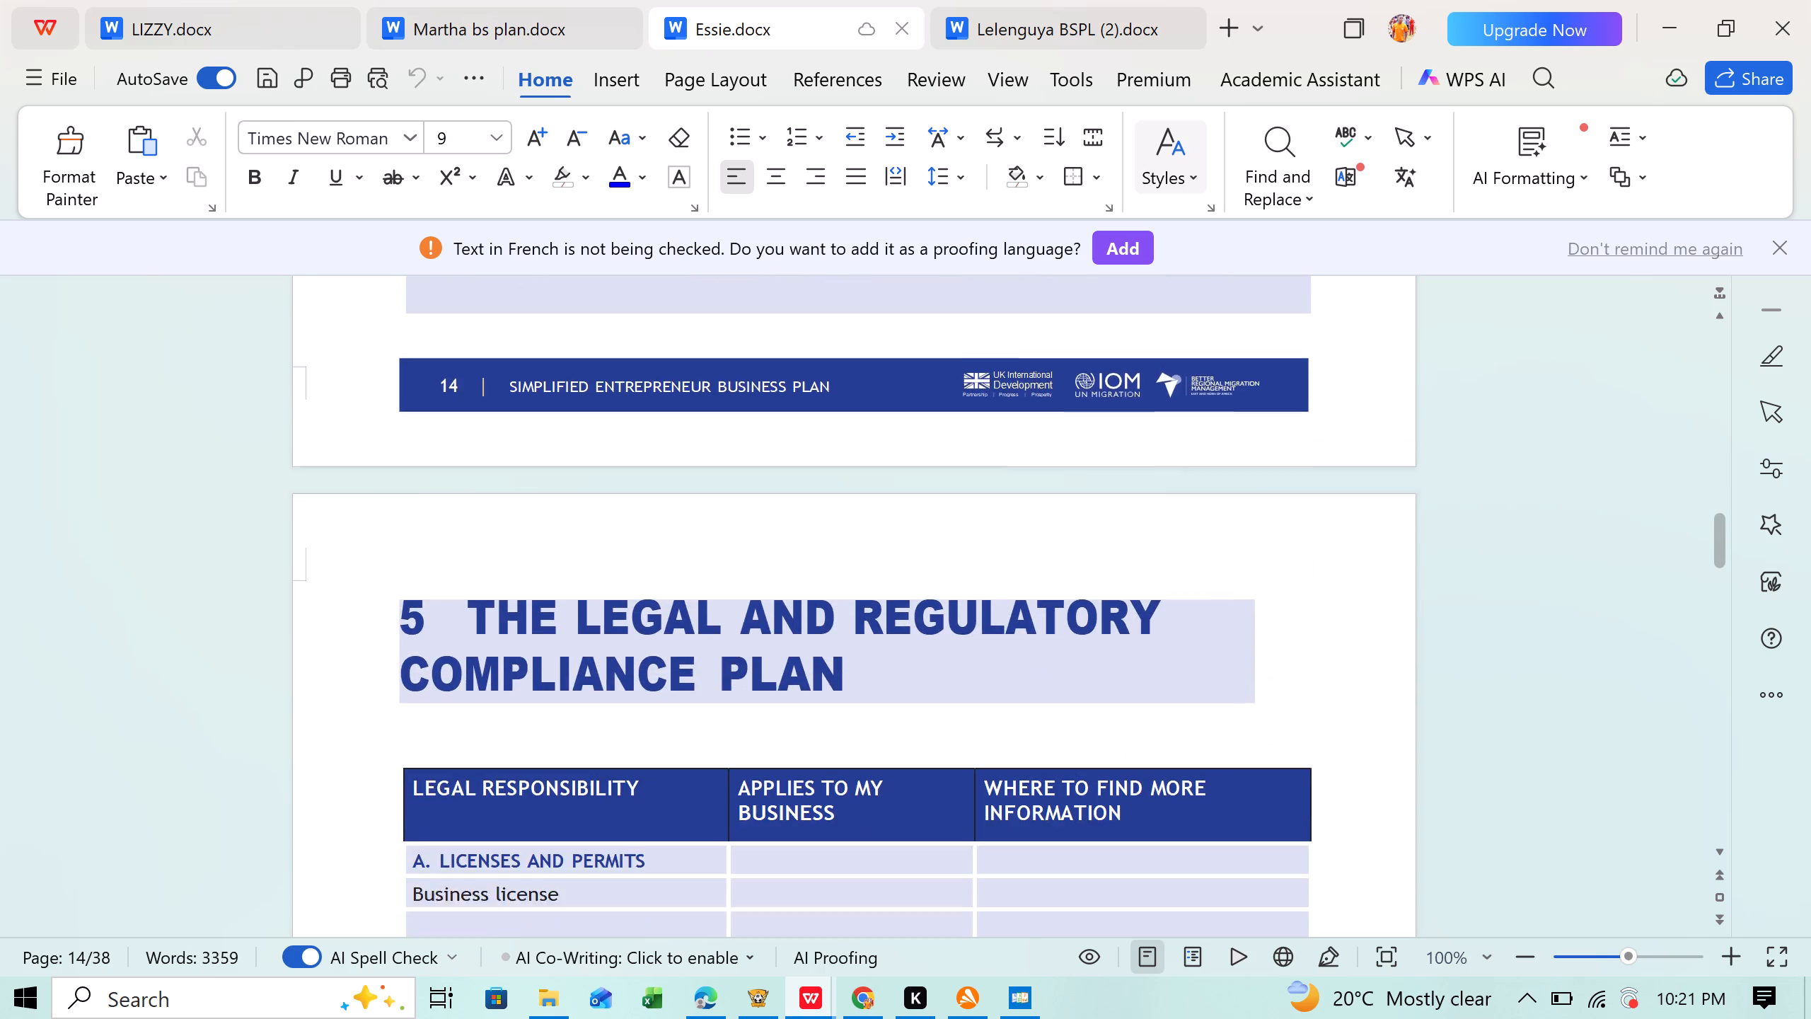
{"action": "scroll", "coordinate": [1087, 582], "scroll_direction": "down", "scroll_amount": 4}
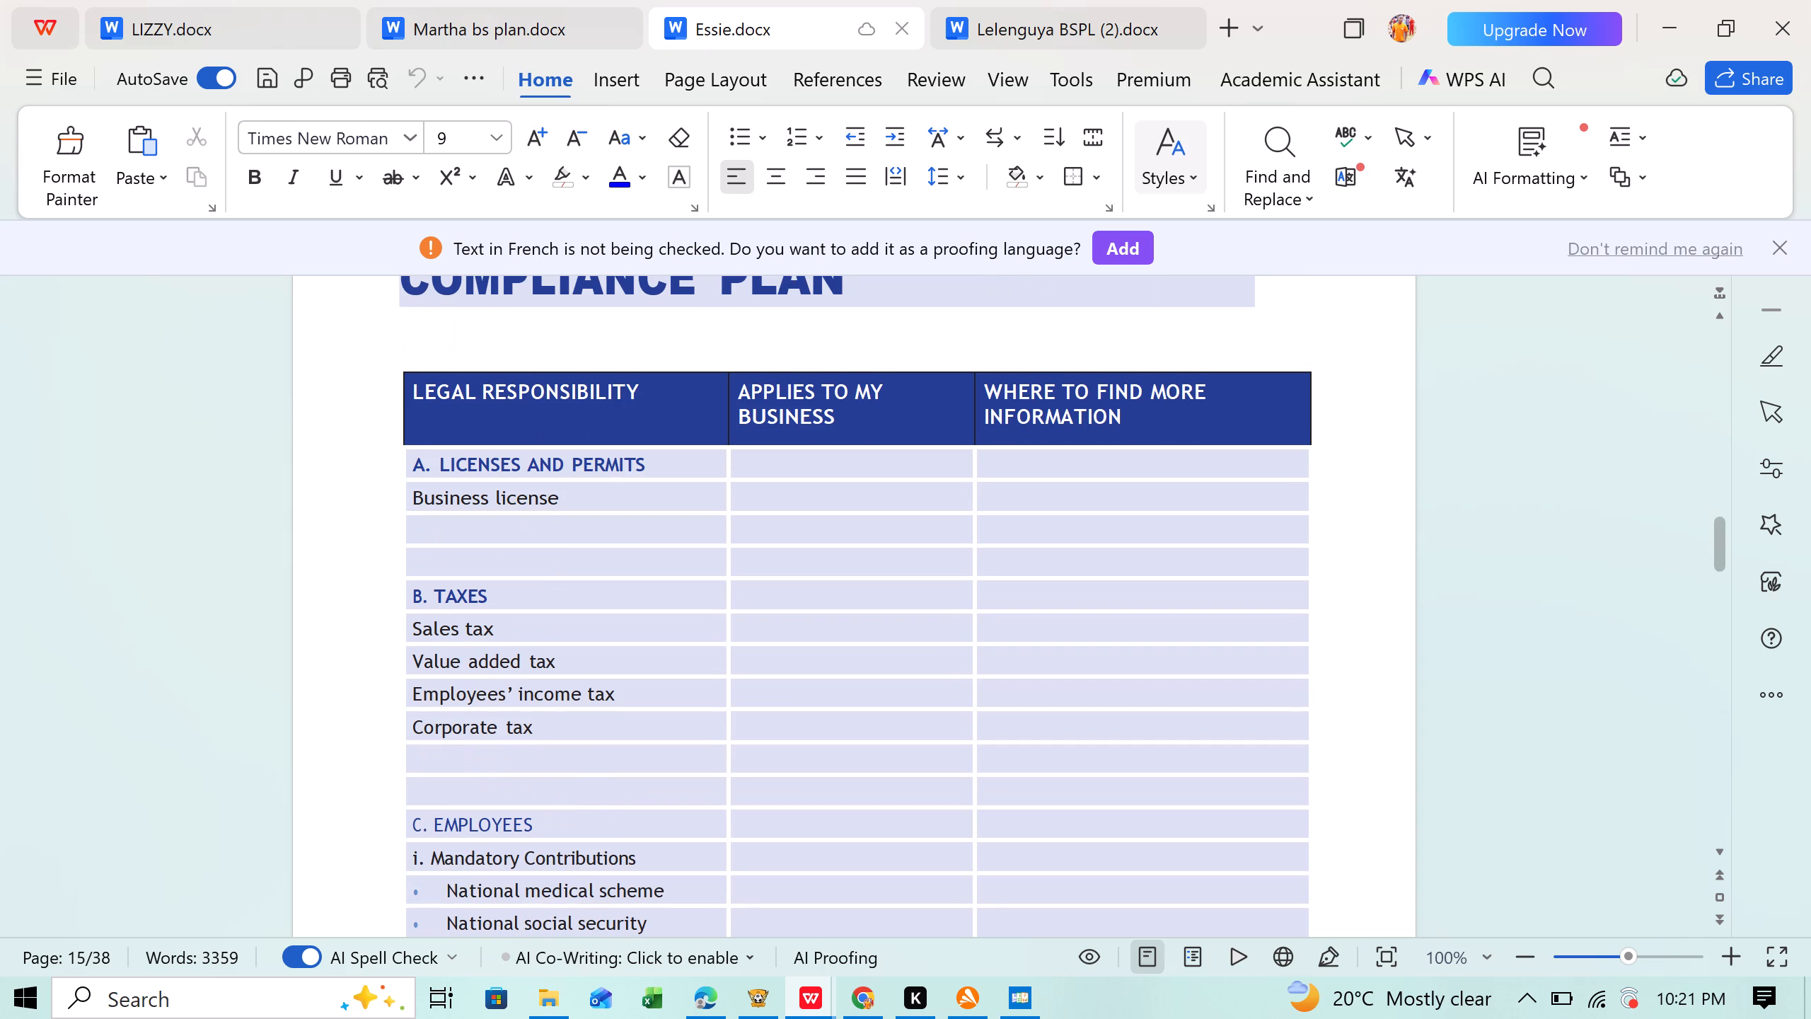
{"action": "scroll", "coordinate": [1087, 582], "scroll_direction": "down", "scroll_amount": 2}
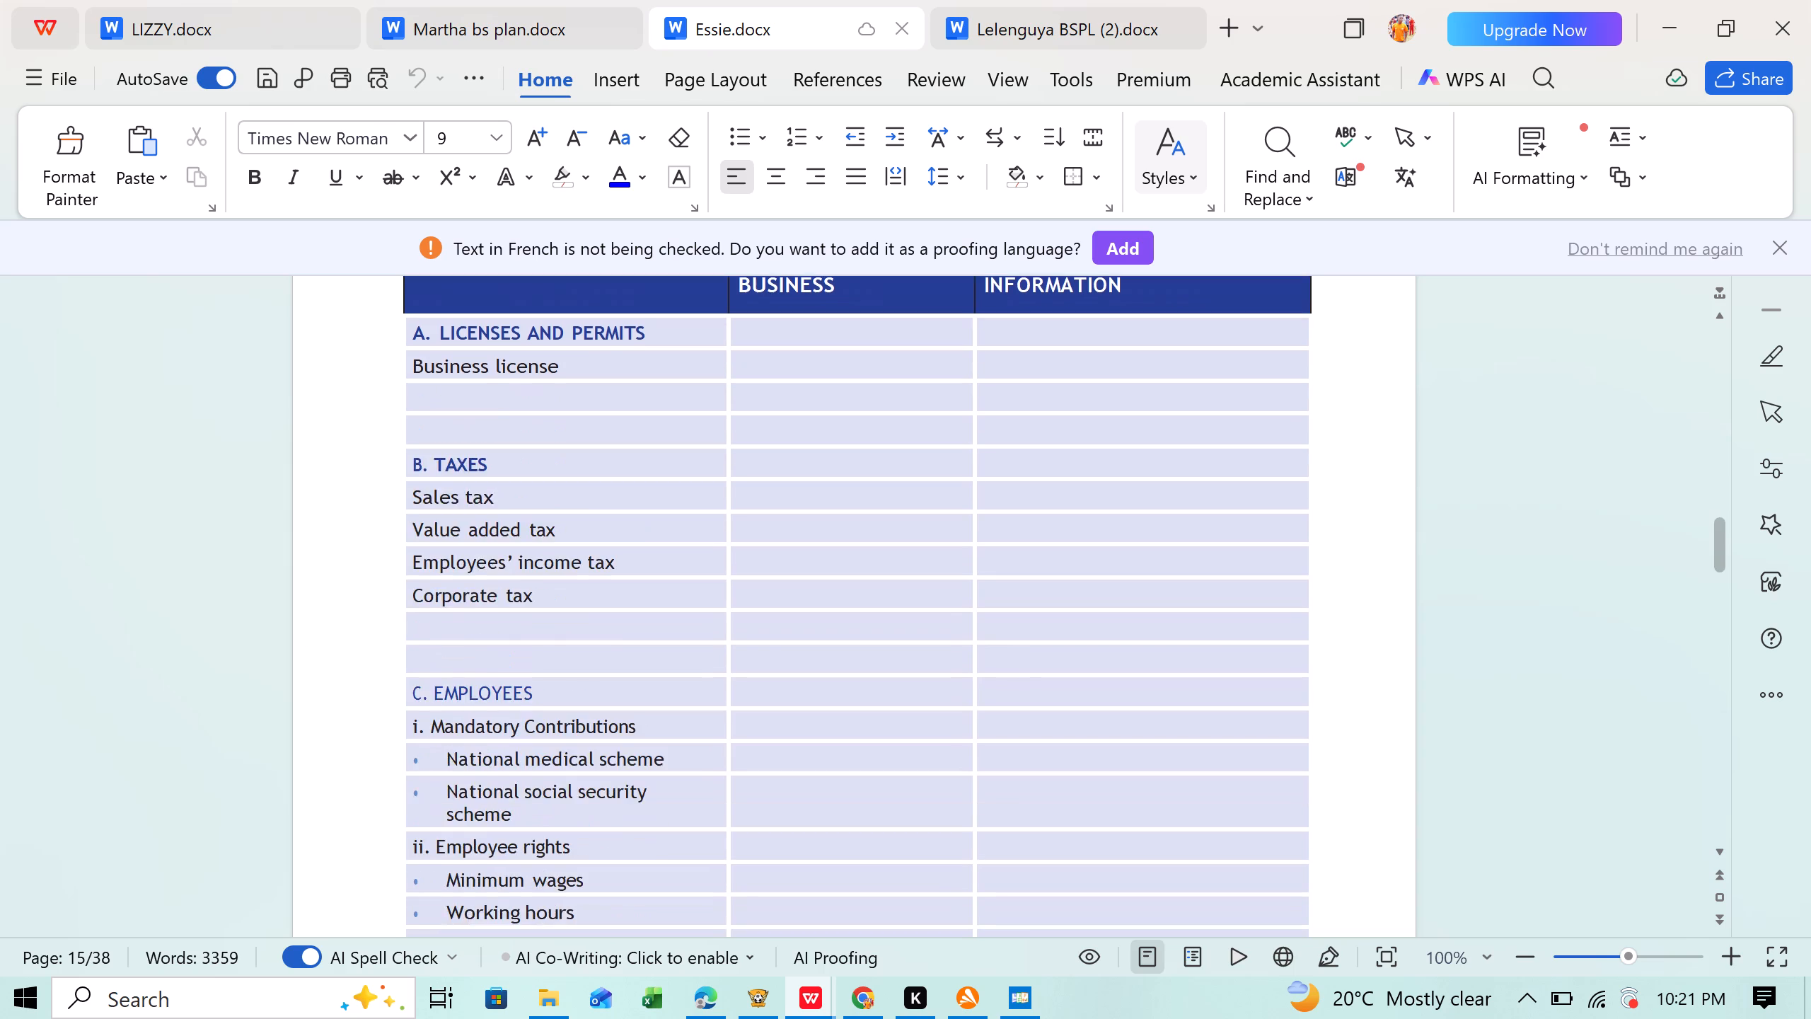
{"action": "scroll", "coordinate": [1087, 582], "scroll_direction": "down", "scroll_amount": 15}
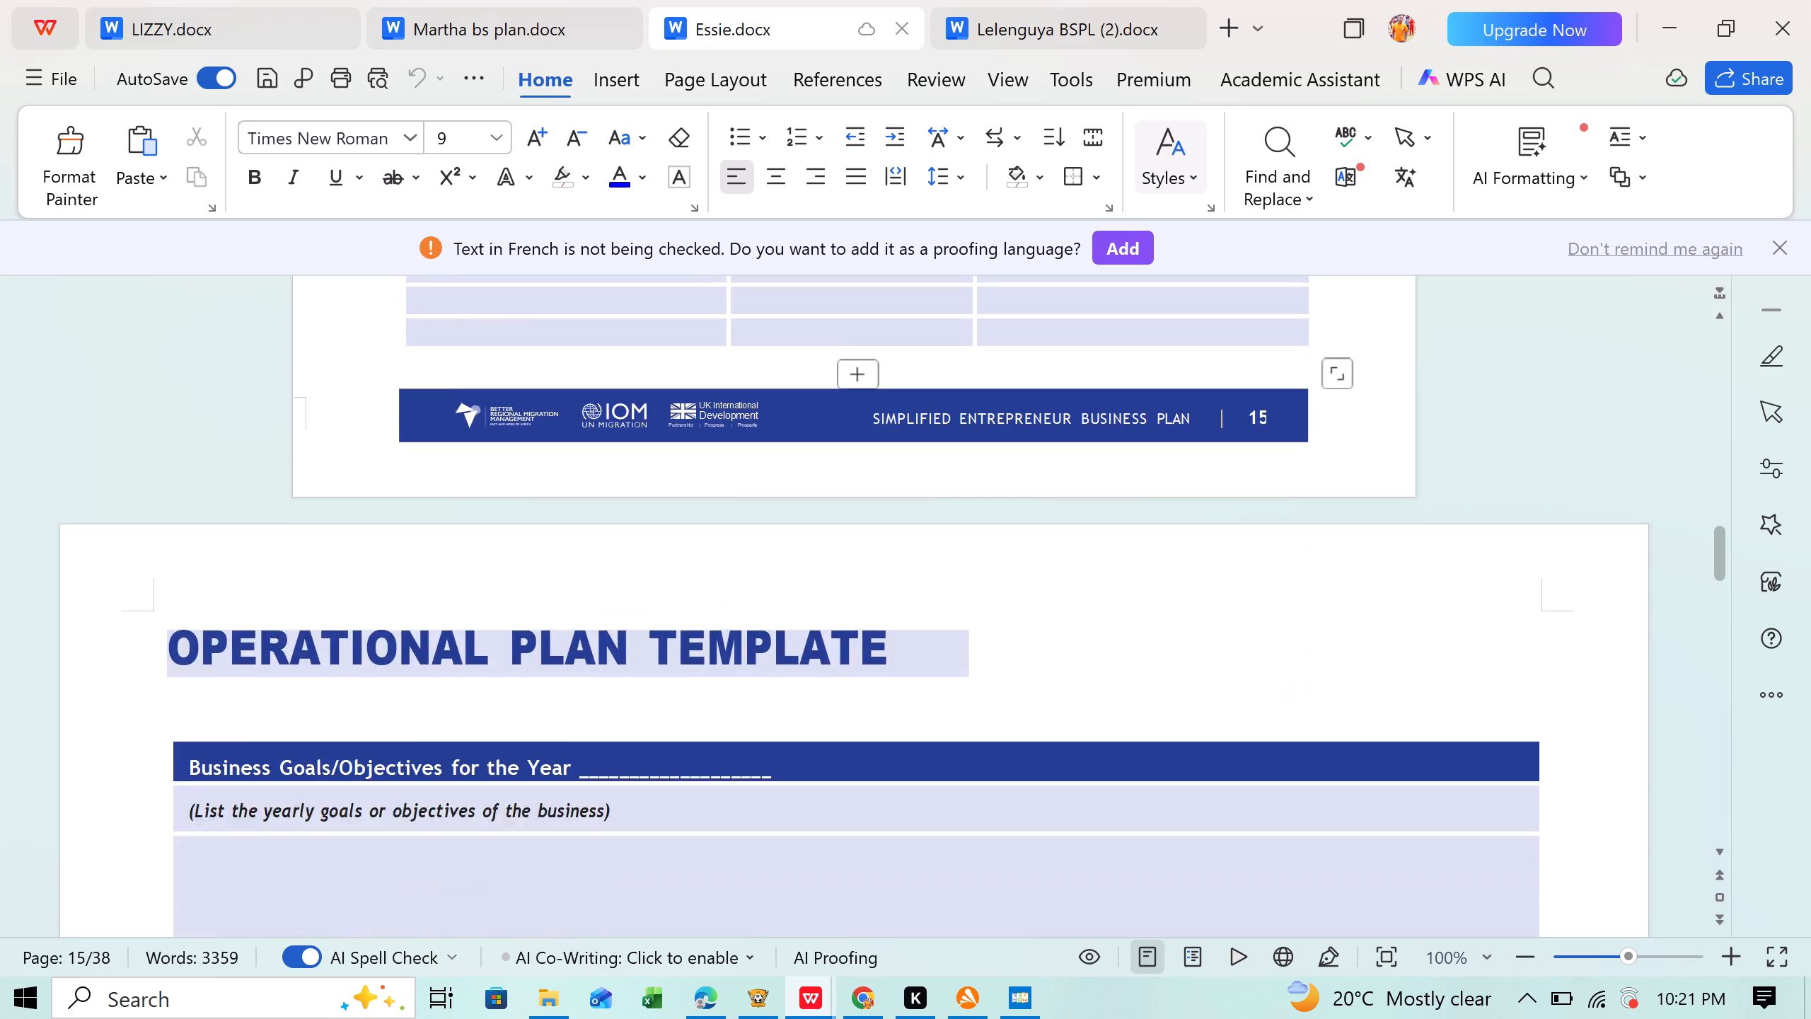
{"action": "scroll", "coordinate": [1051, 635], "scroll_direction": "down", "scroll_amount": 5}
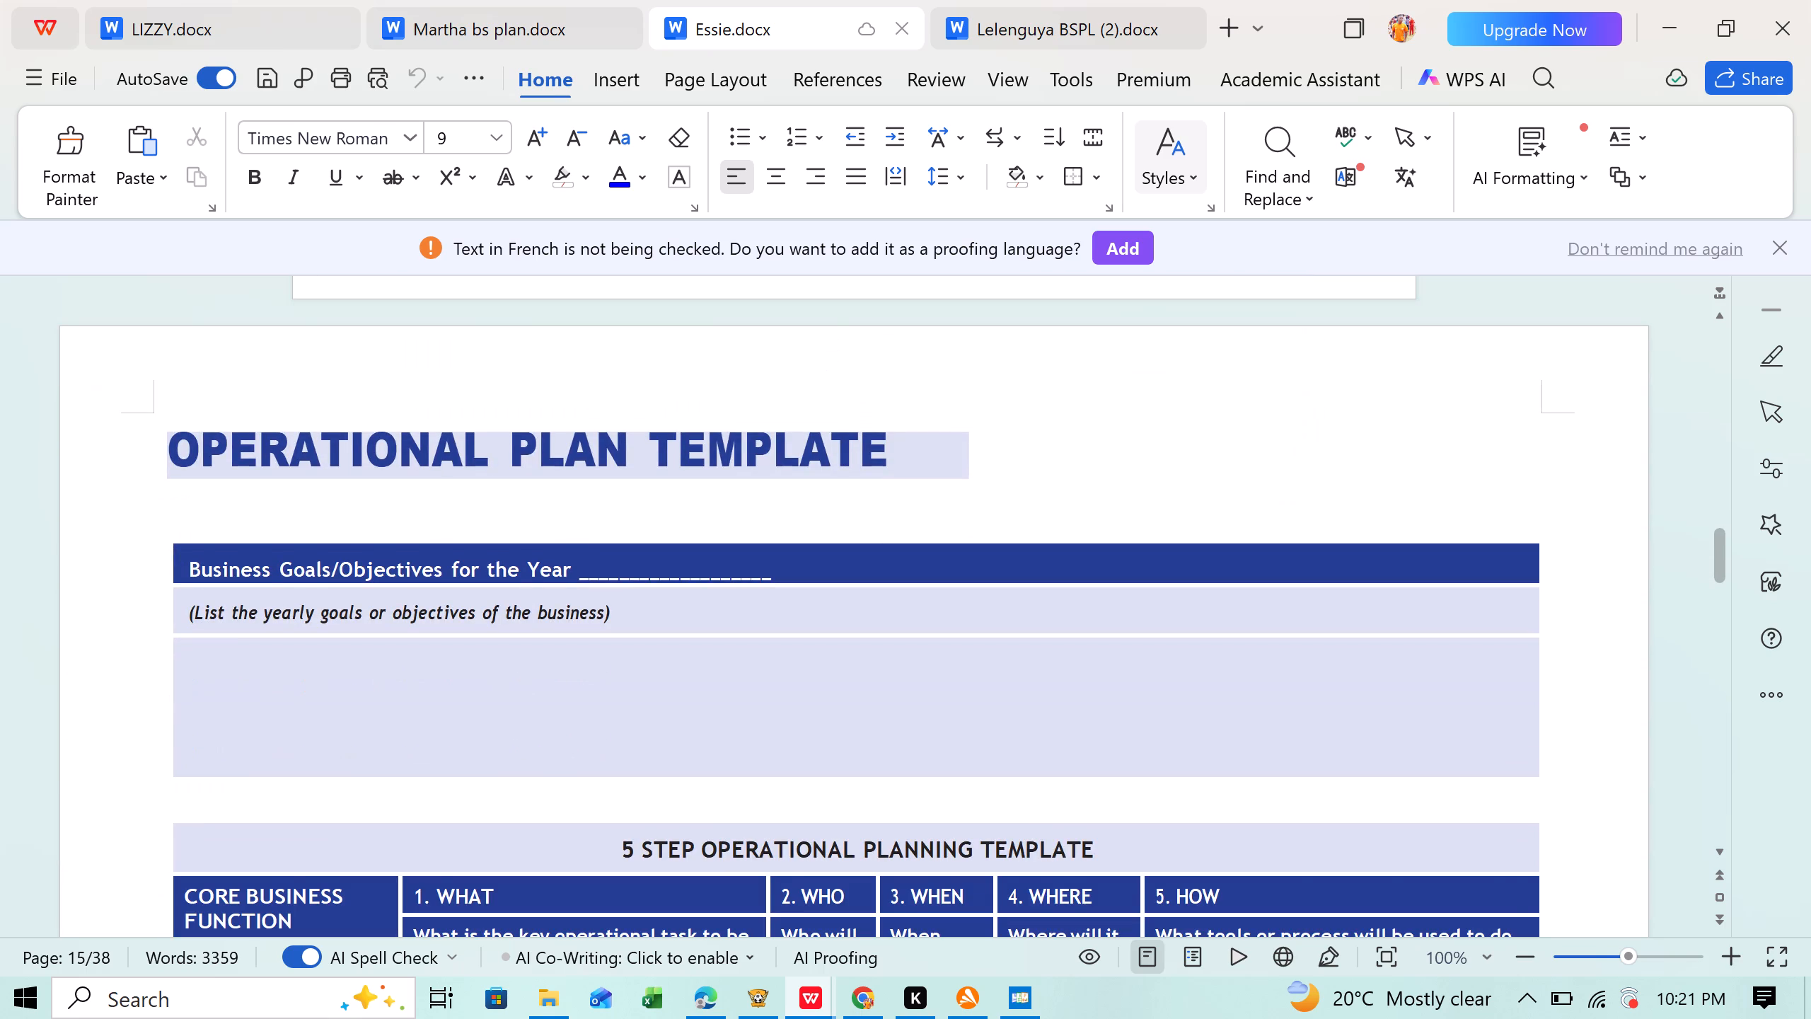
{"action": "scroll", "coordinate": [1048, 638], "scroll_direction": "down", "scroll_amount": 7}
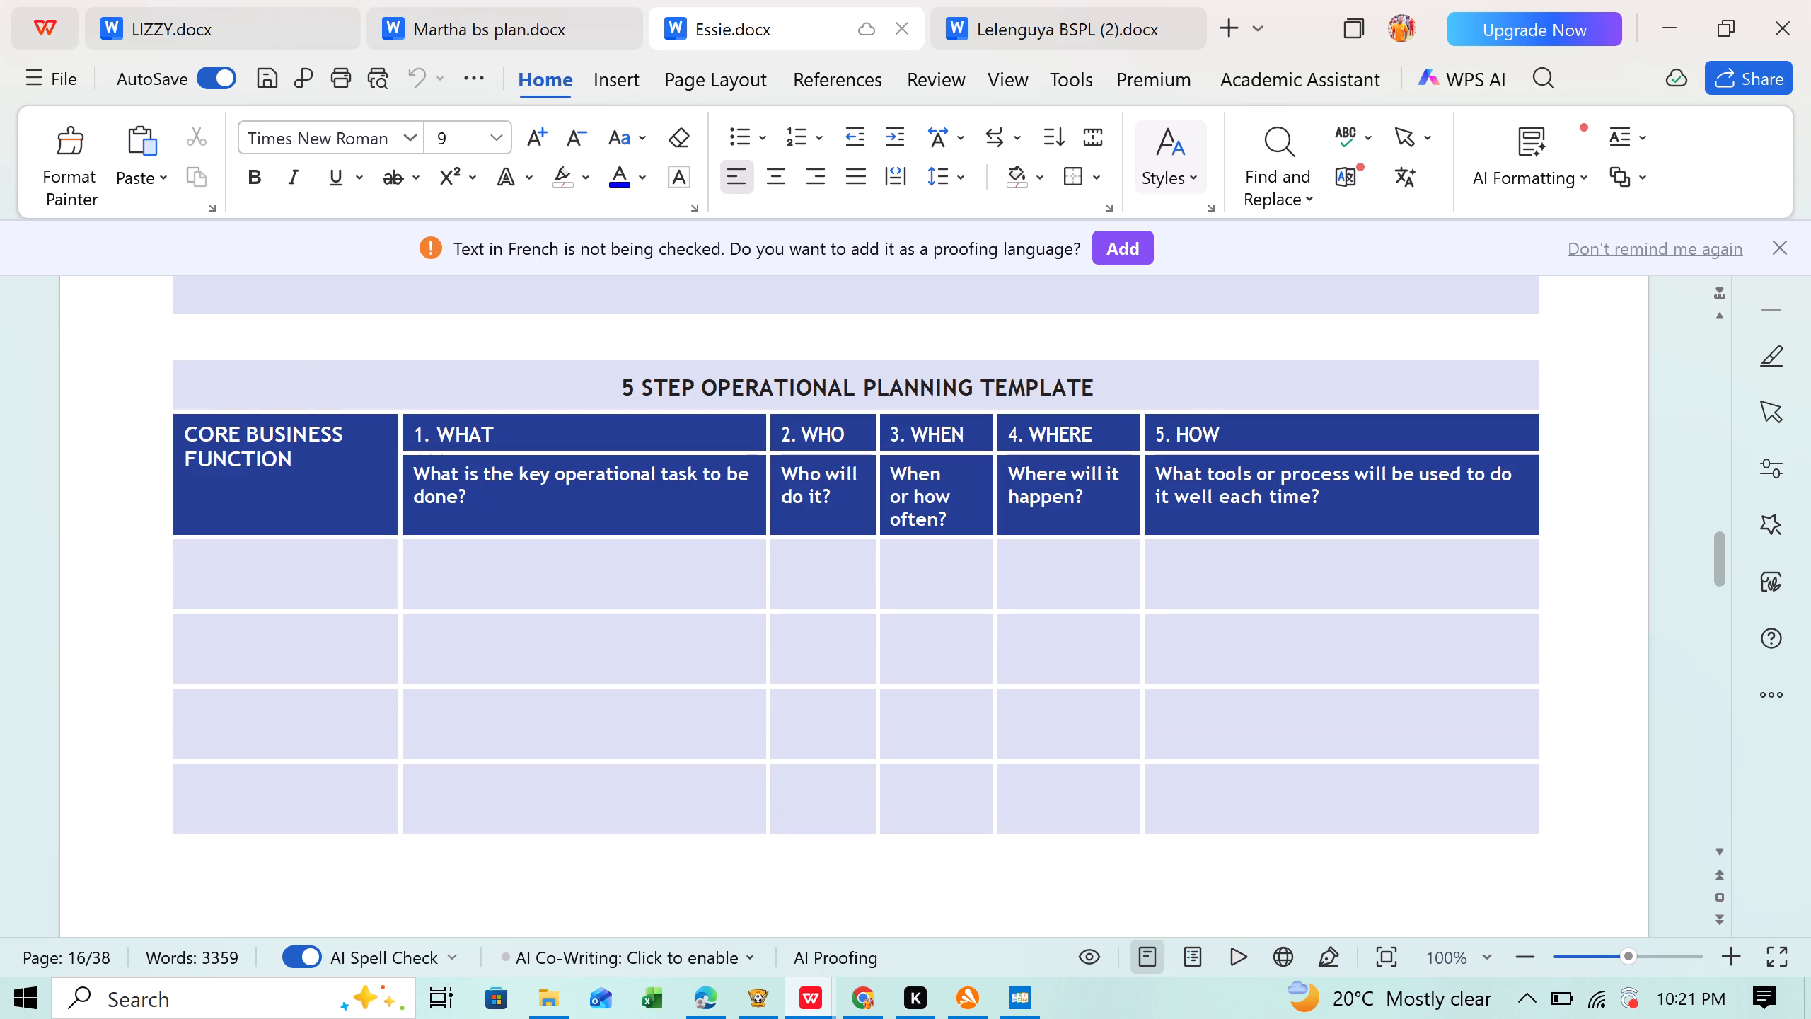
Look through the remaining operational planning tables, Key Milestones and Risk Management Plan to the start of the financial plan.
{"action": "scroll", "coordinate": [1048, 638], "scroll_direction": "down", "scroll_amount": 13}
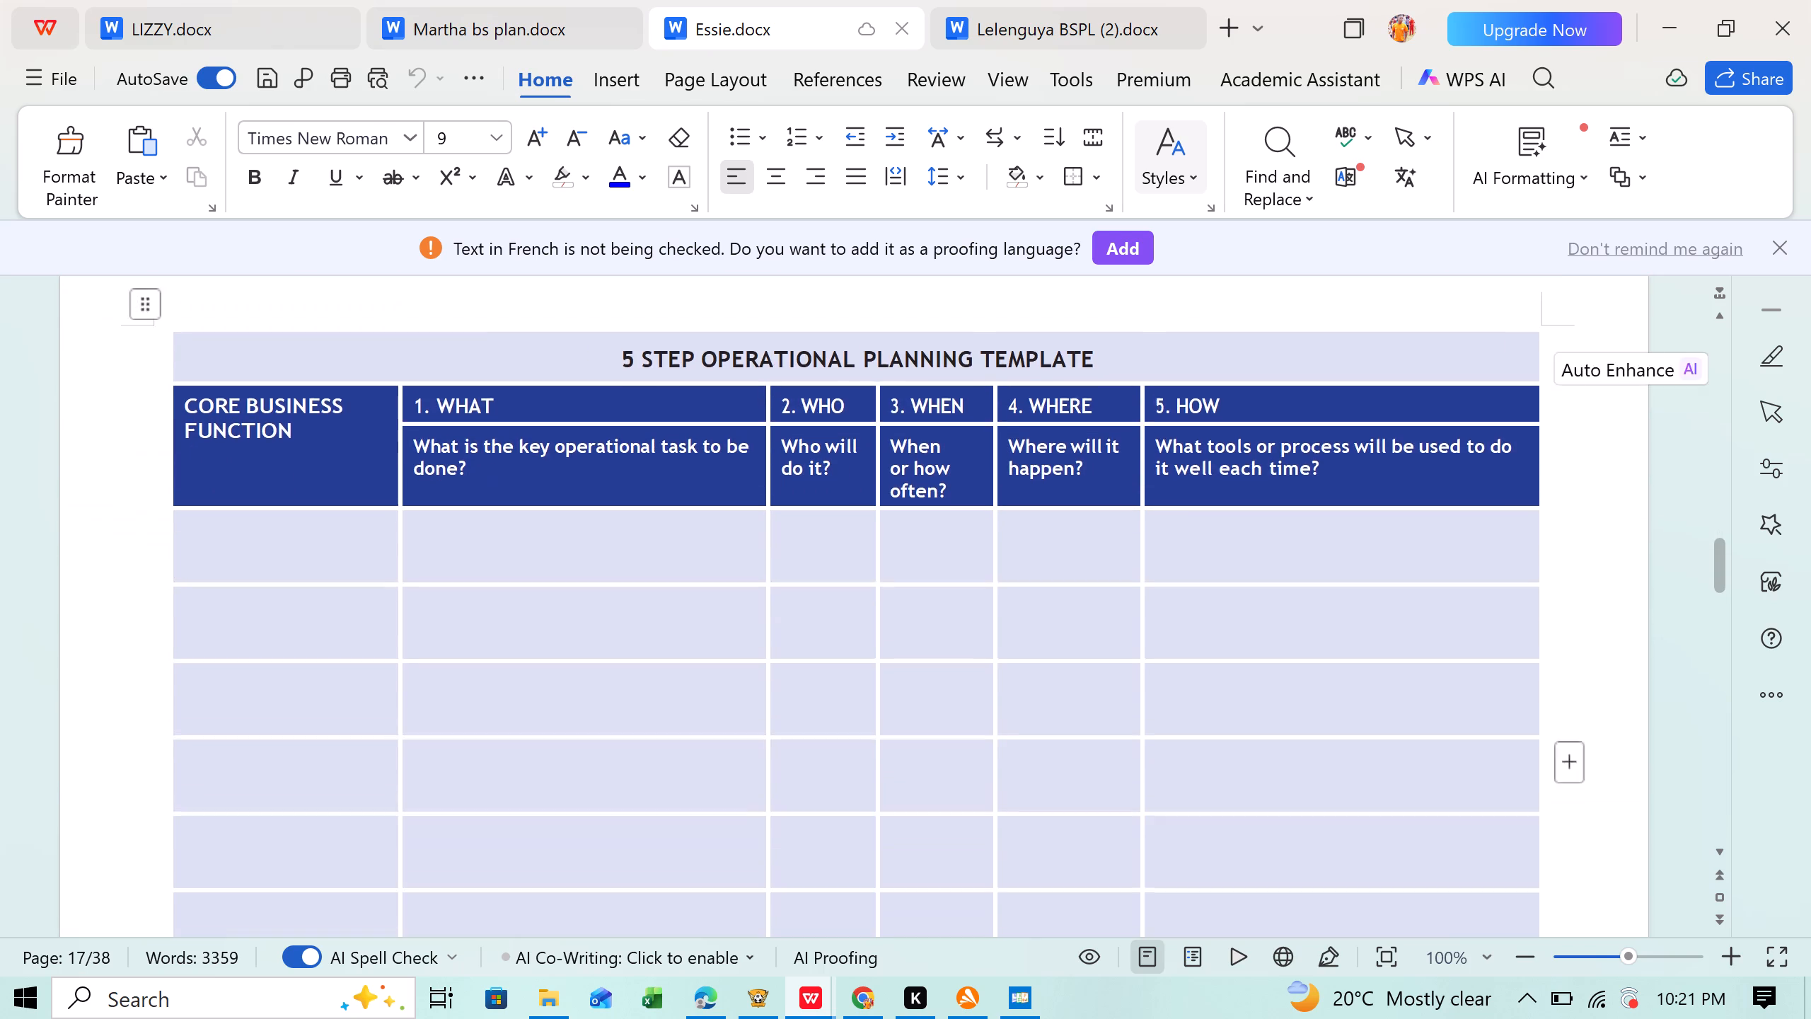
{"action": "scroll", "coordinate": [1050, 638], "scroll_direction": "down", "scroll_amount": 5}
{"action": "scroll", "coordinate": [910, 674], "scroll_direction": "down", "scroll_amount": 7}
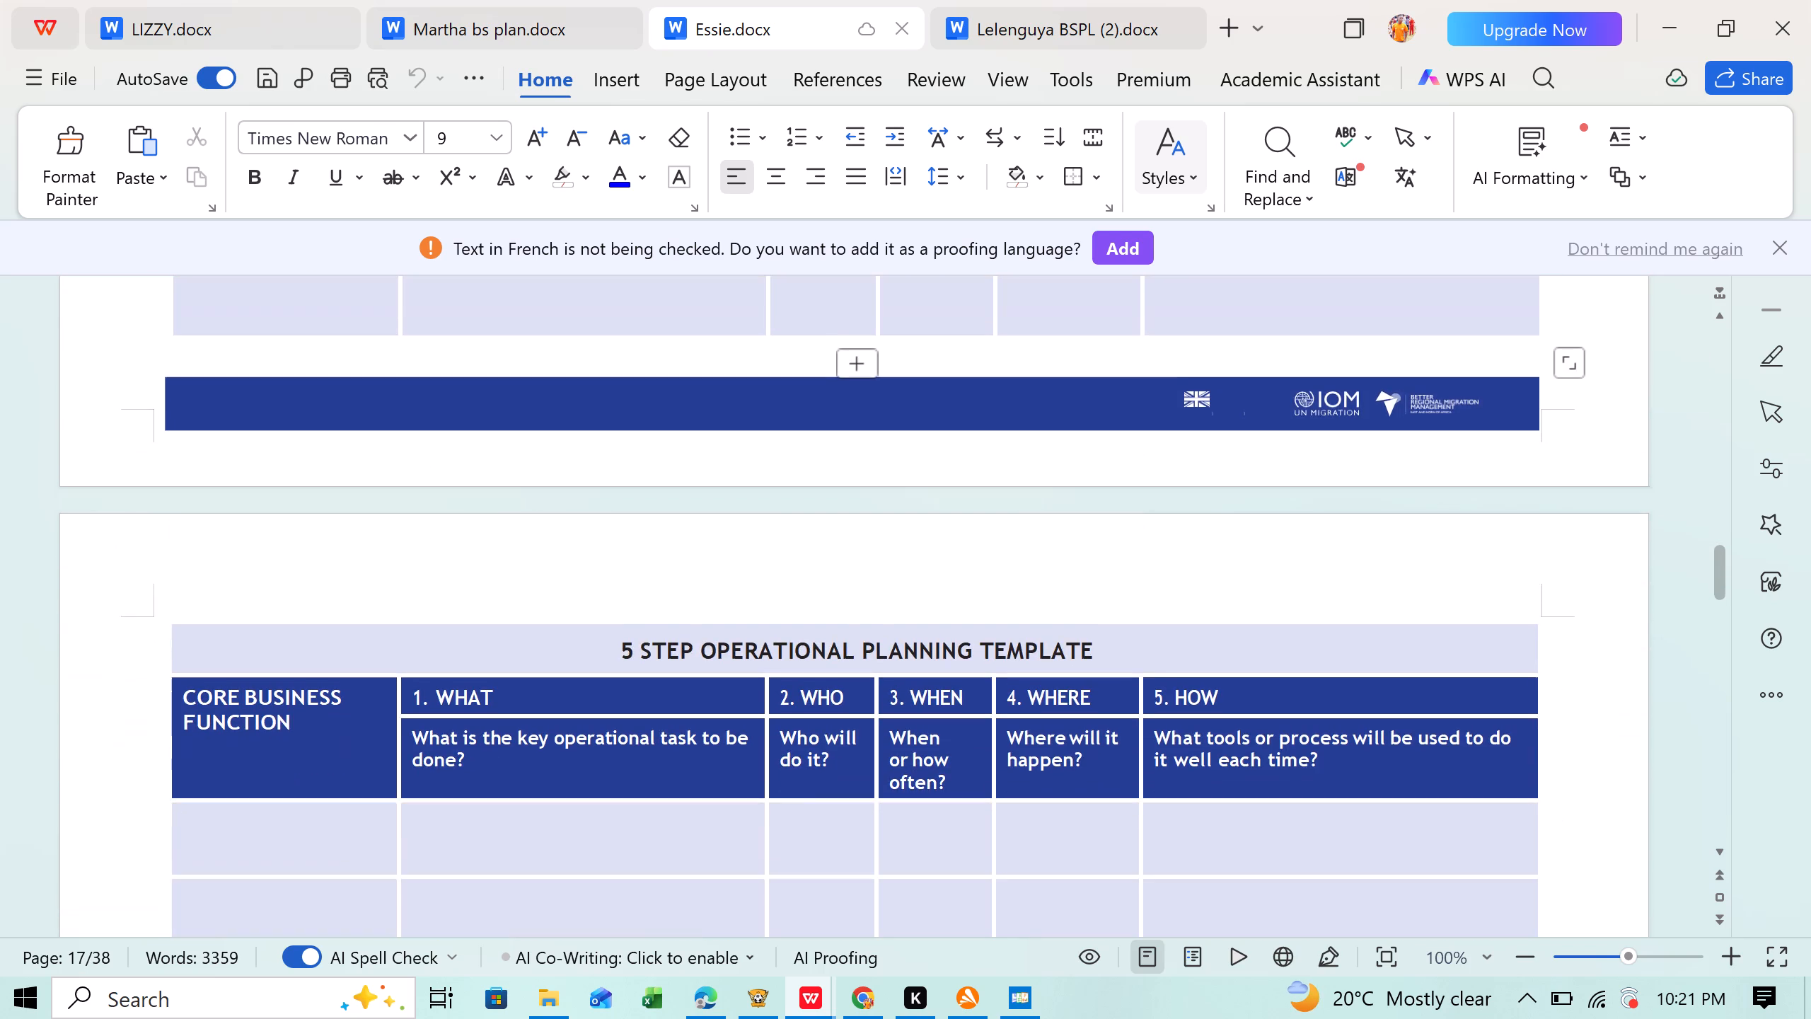
{"action": "scroll", "coordinate": [910, 674], "scroll_direction": "down", "scroll_amount": 19}
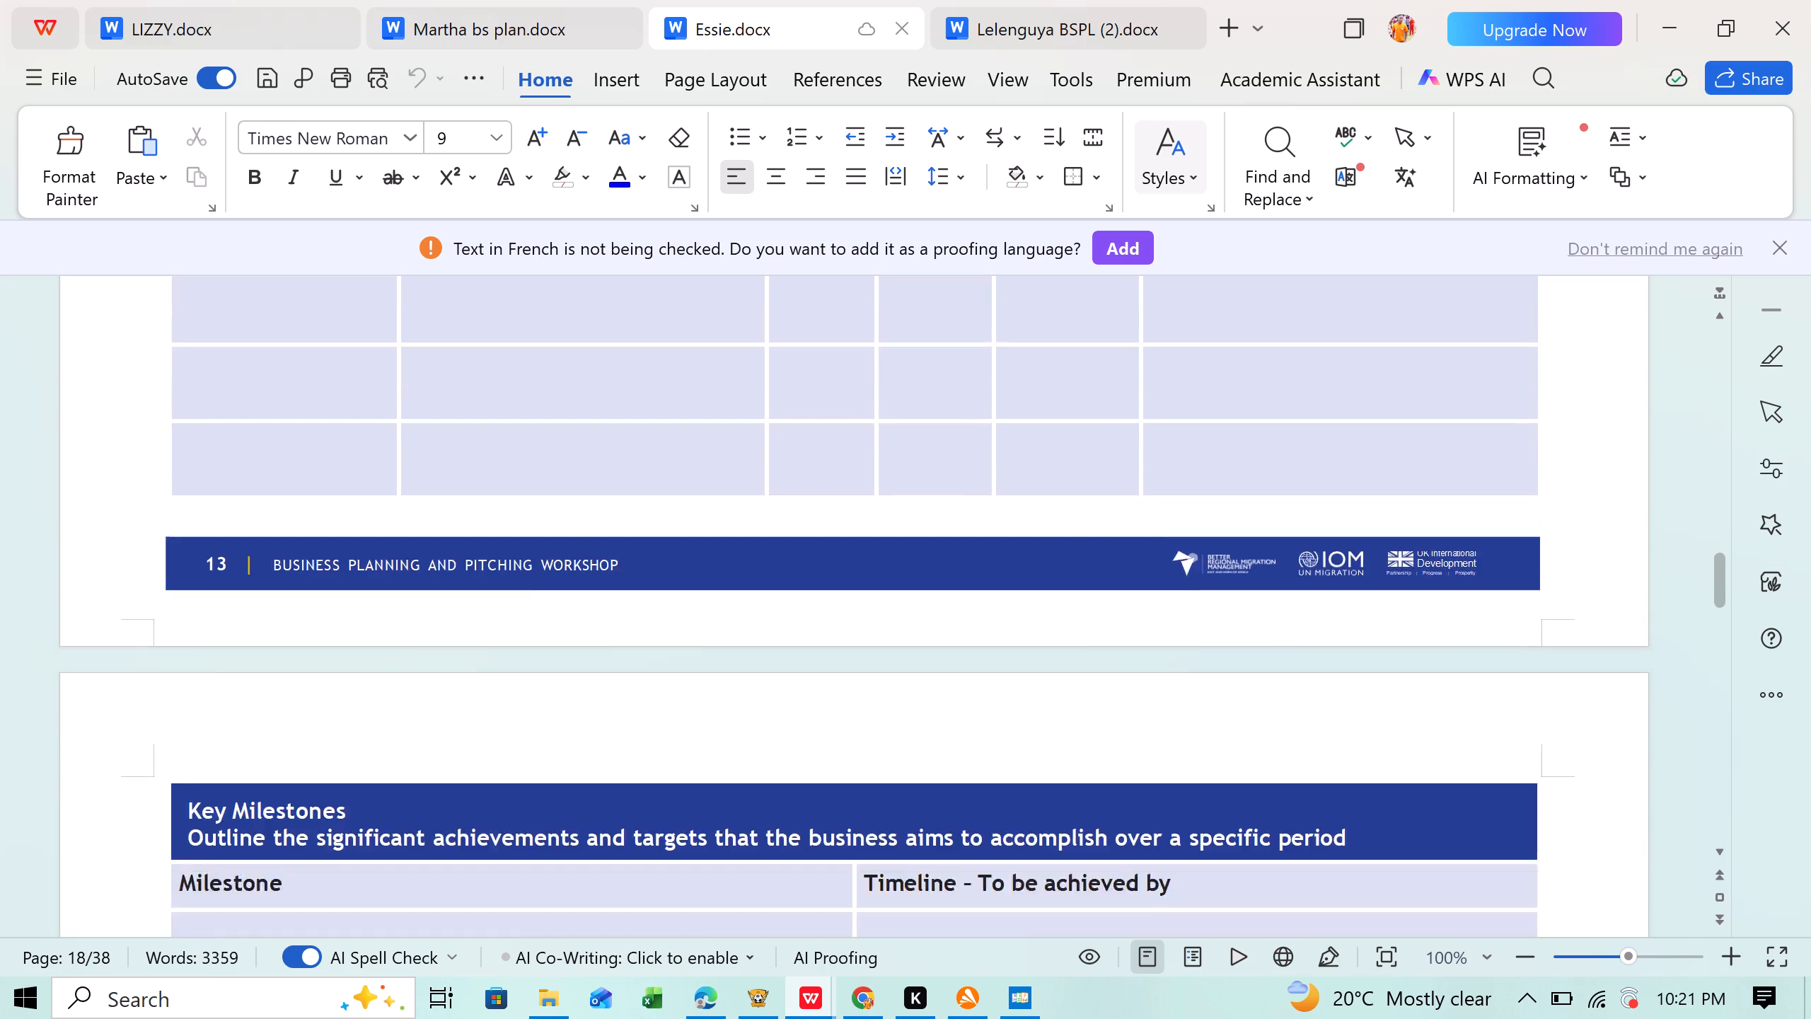
{"action": "scroll", "coordinate": [910, 674], "scroll_direction": "down", "scroll_amount": 9}
{"action": "scroll", "coordinate": [910, 674], "scroll_direction": "down", "scroll_amount": 15}
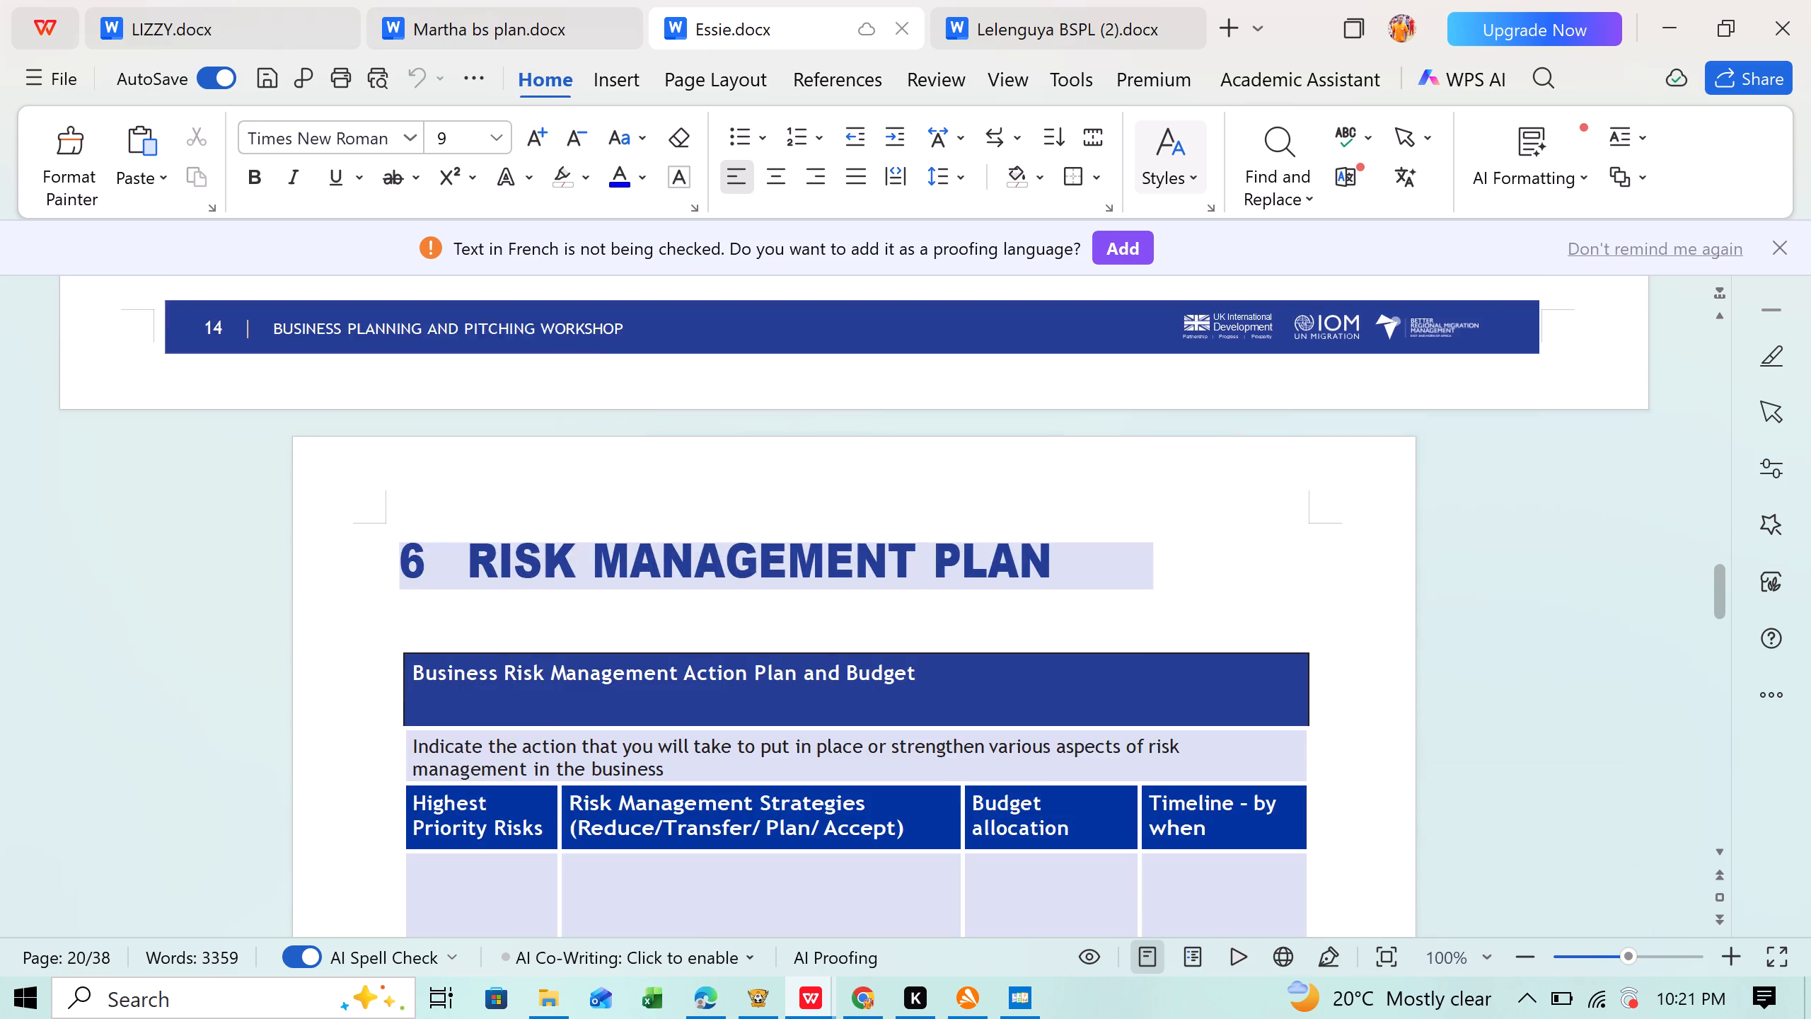
{"action": "scroll", "coordinate": [910, 674], "scroll_direction": "down", "scroll_amount": 20}
{"action": "scroll", "coordinate": [910, 674], "scroll_direction": "down", "scroll_amount": 8}
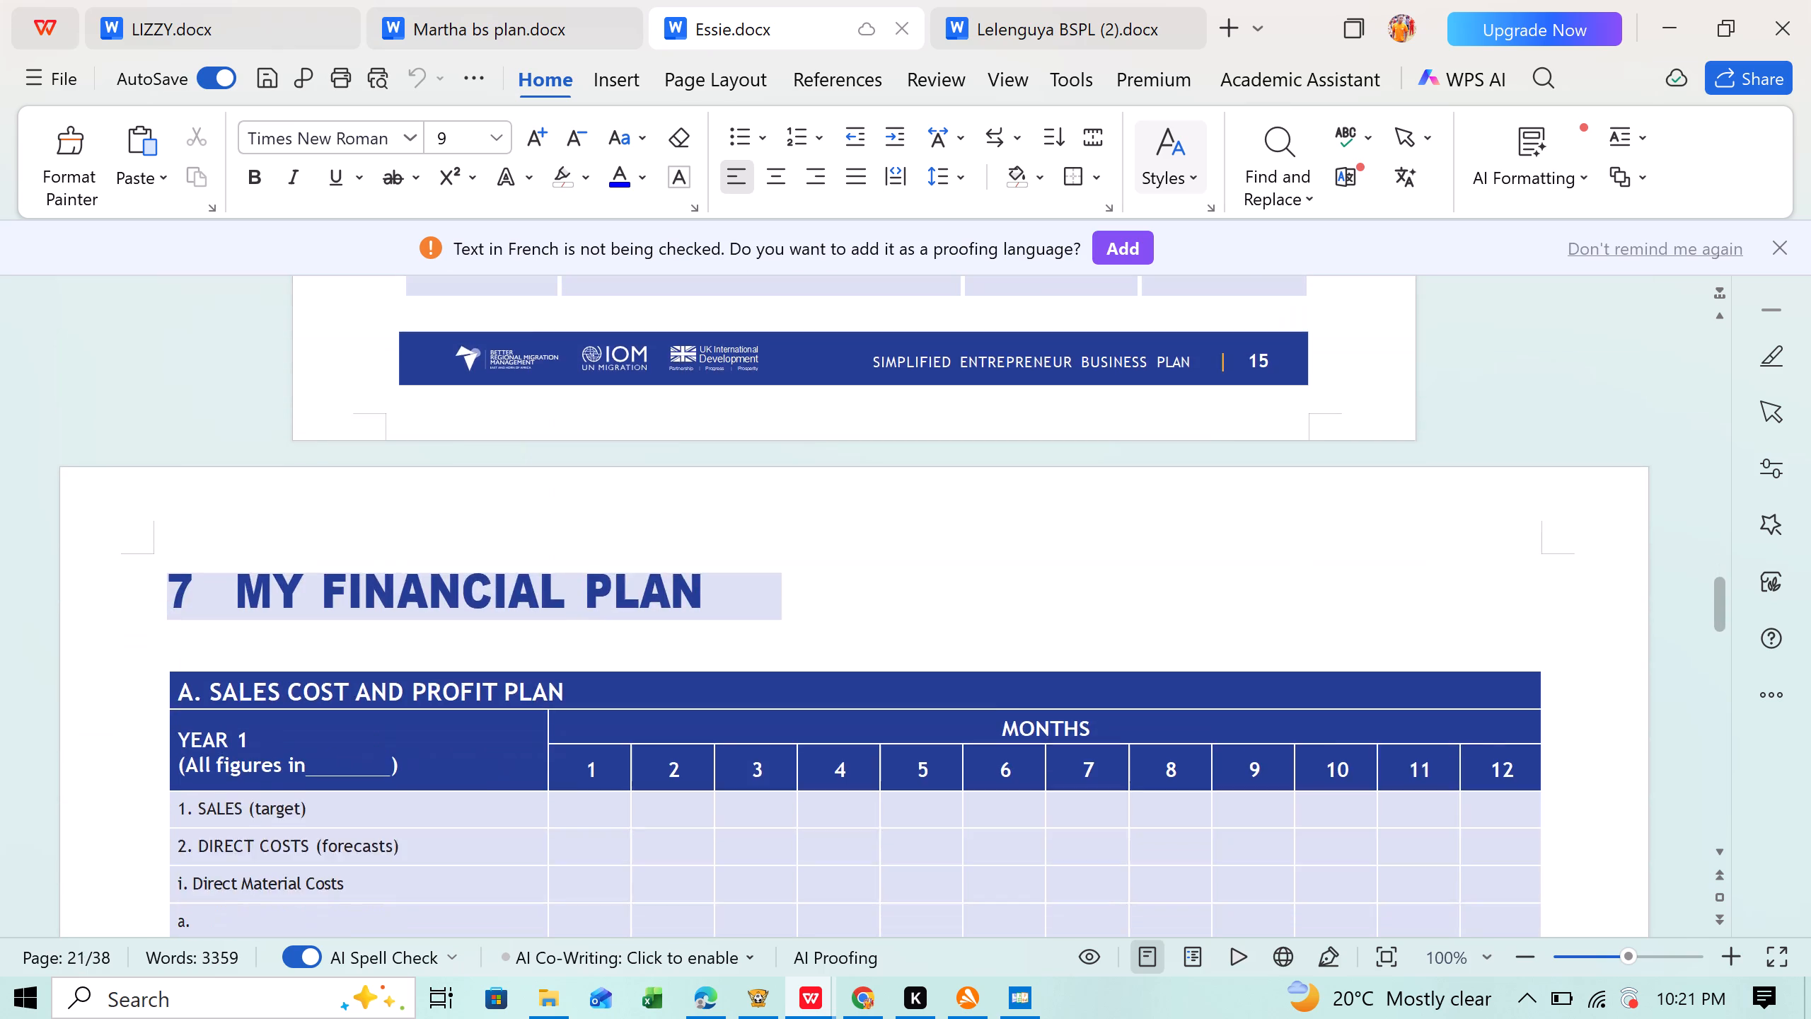
Examine the Year 1 Sales Cost and Profit Plan table at the start of Essie's financial plan section.
{"action": "scroll", "coordinate": [910, 674], "scroll_direction": "down", "scroll_amount": 8}
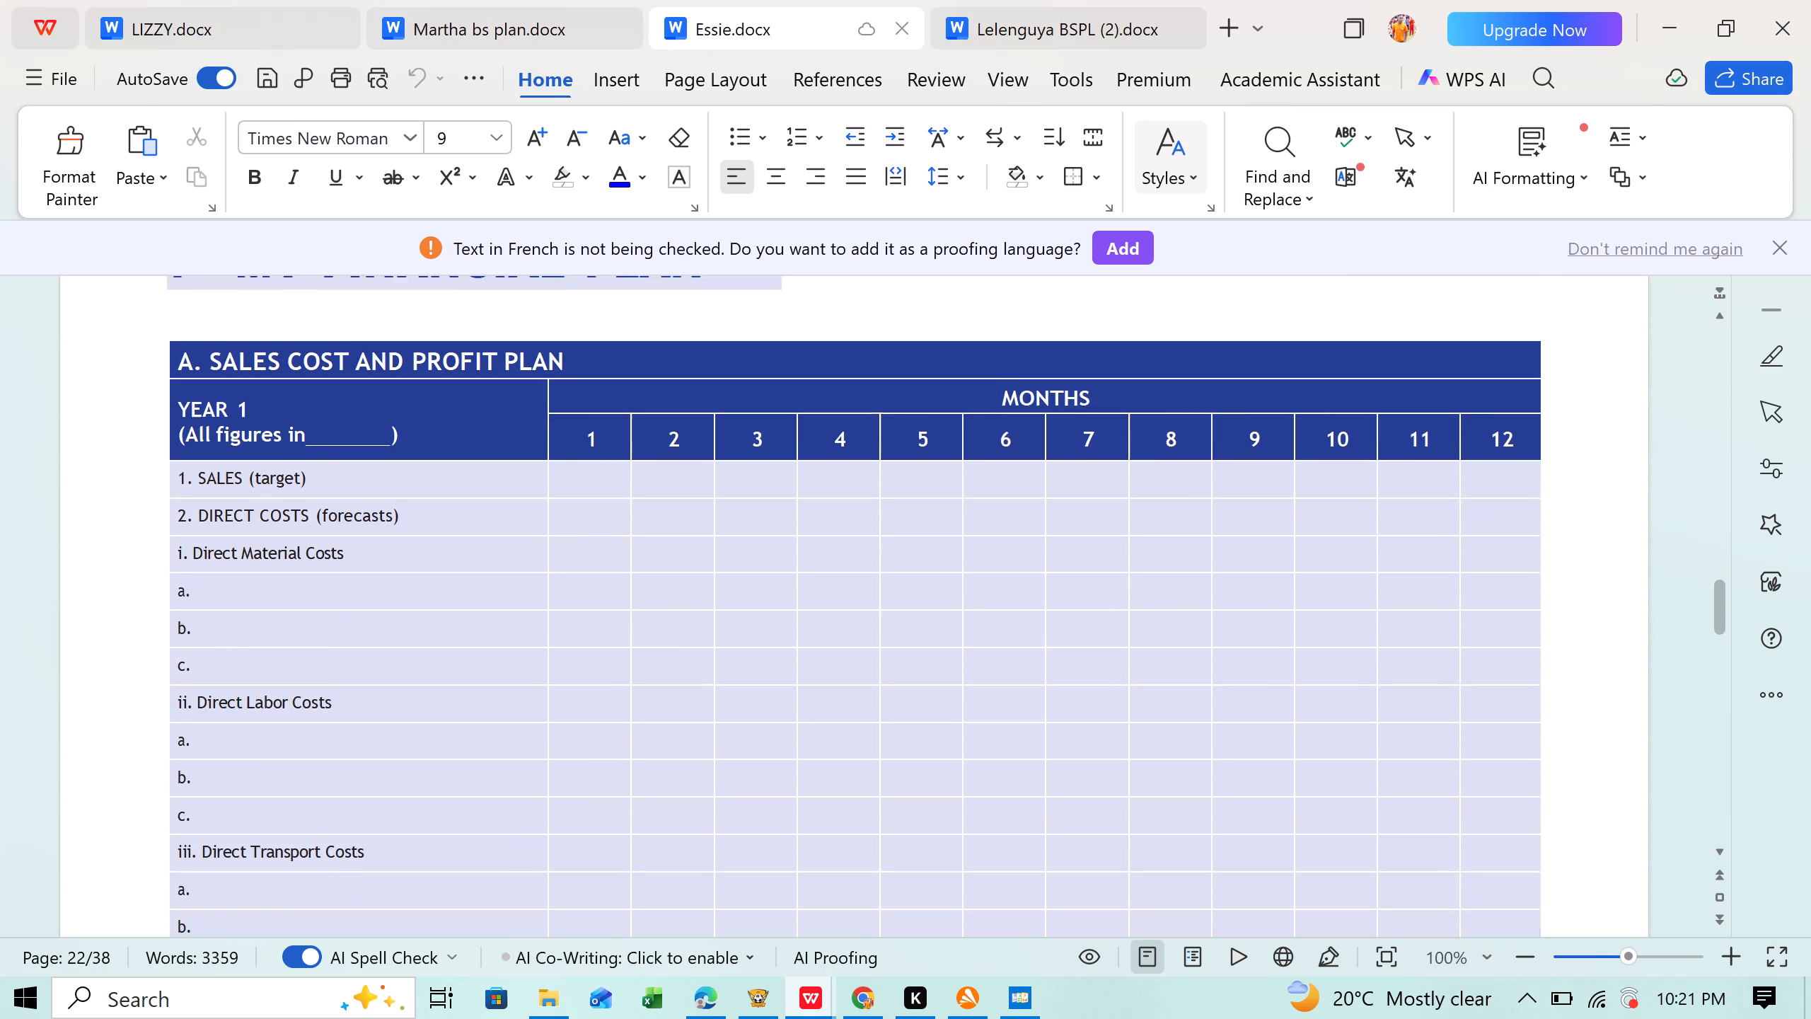
{"action": "scroll", "coordinate": [910, 674], "scroll_direction": "up", "scroll_amount": 3}
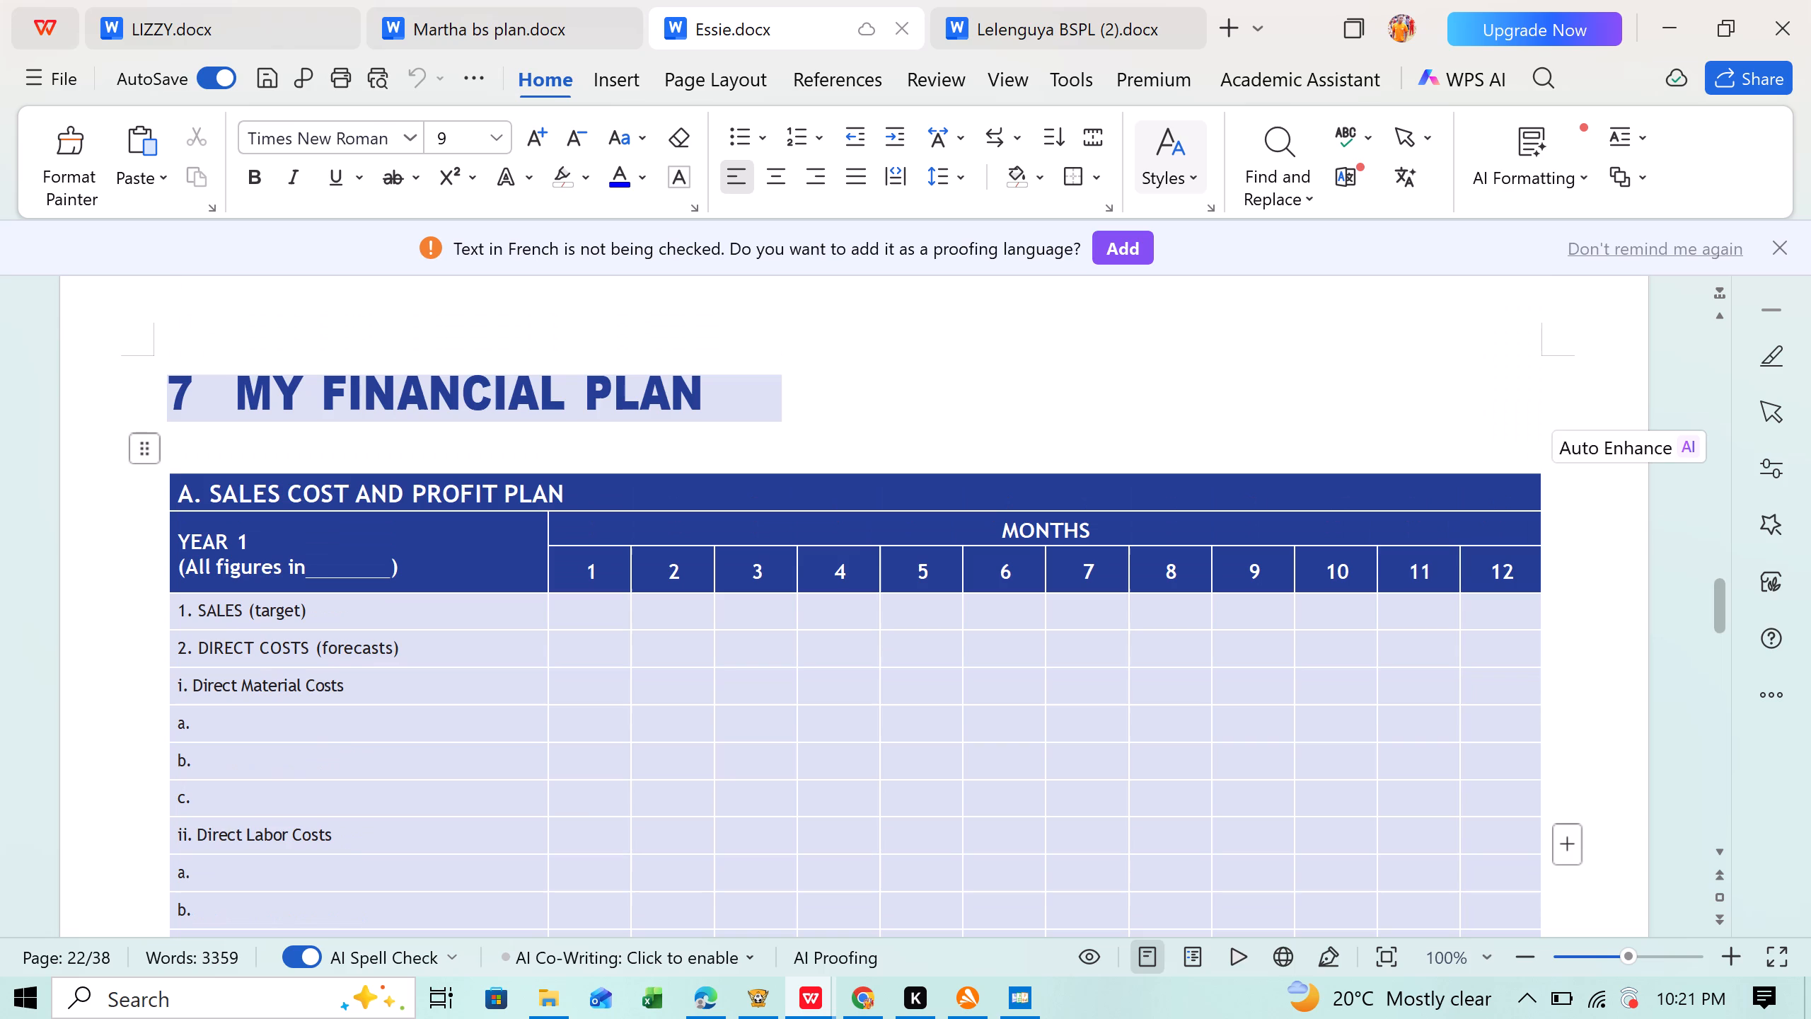
Switch to the Martha bs plan document and look through its front matter back to the table of contents.
{"action": "left_click", "coordinate": [469, 0]}
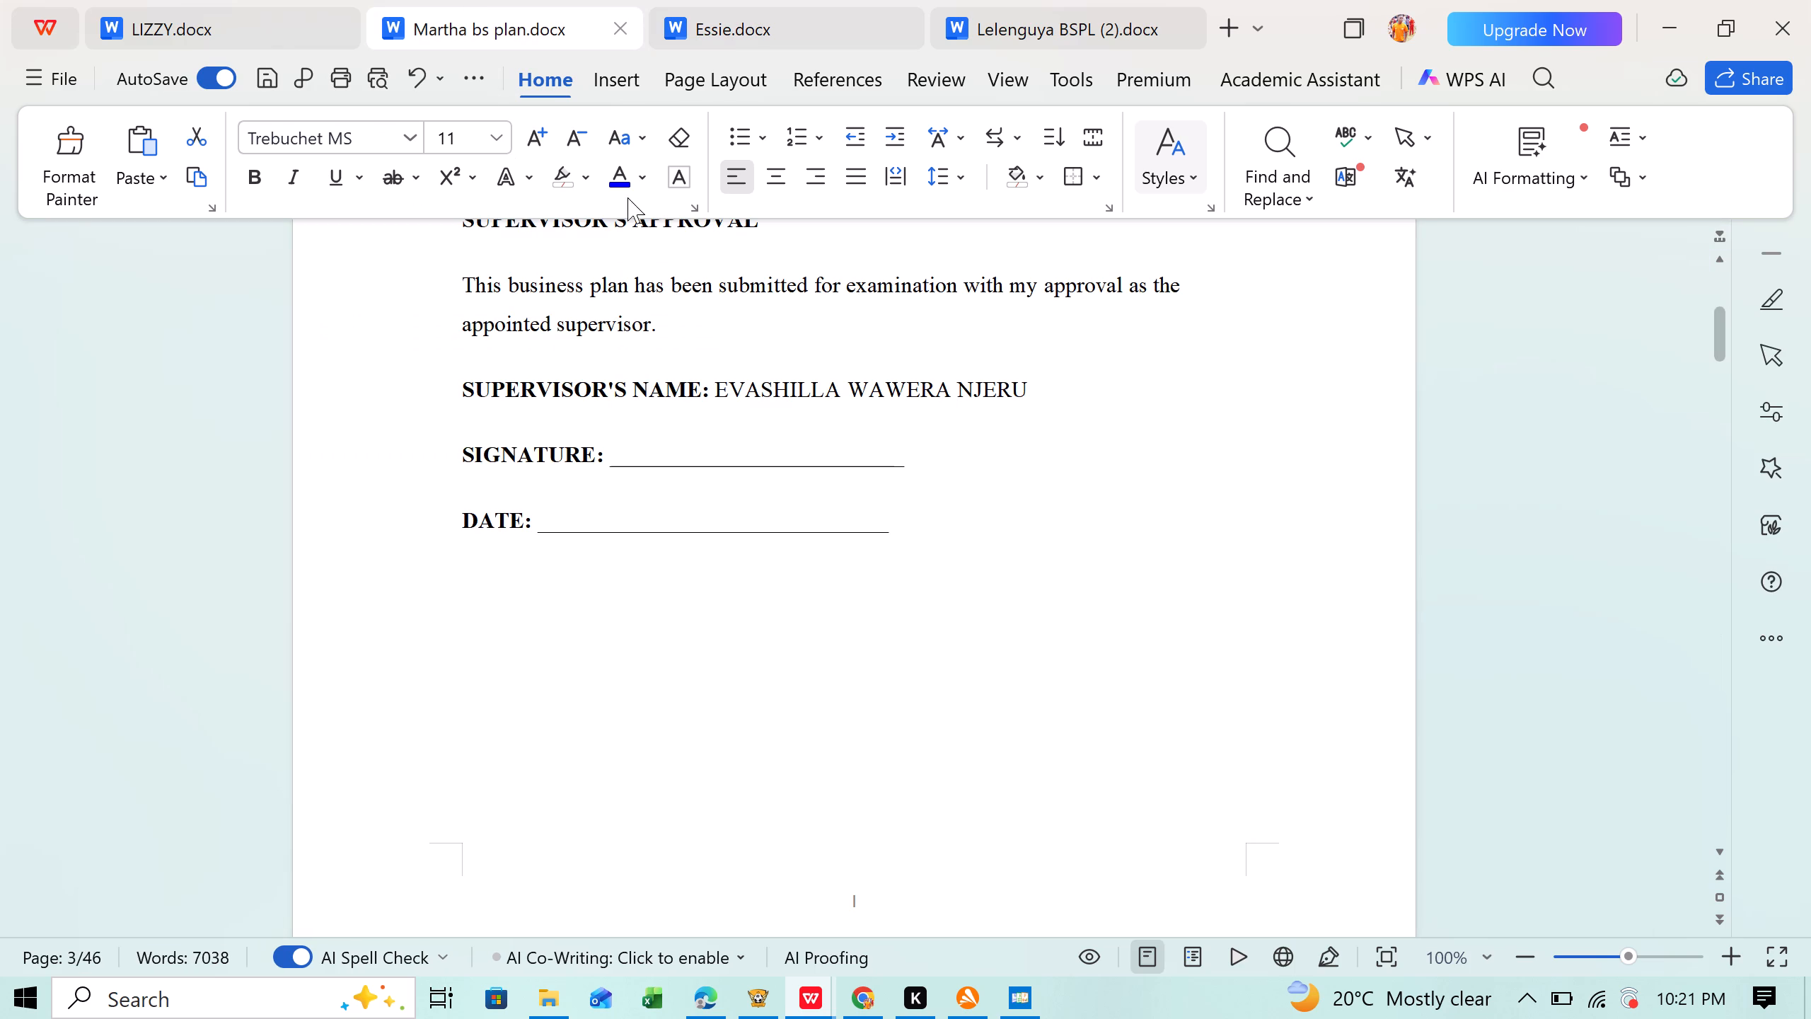
{"action": "scroll", "coordinate": [613, 328], "scroll_direction": "up", "scroll_amount": 5}
{"action": "scroll", "coordinate": [613, 328], "scroll_direction": "down", "scroll_amount": 14}
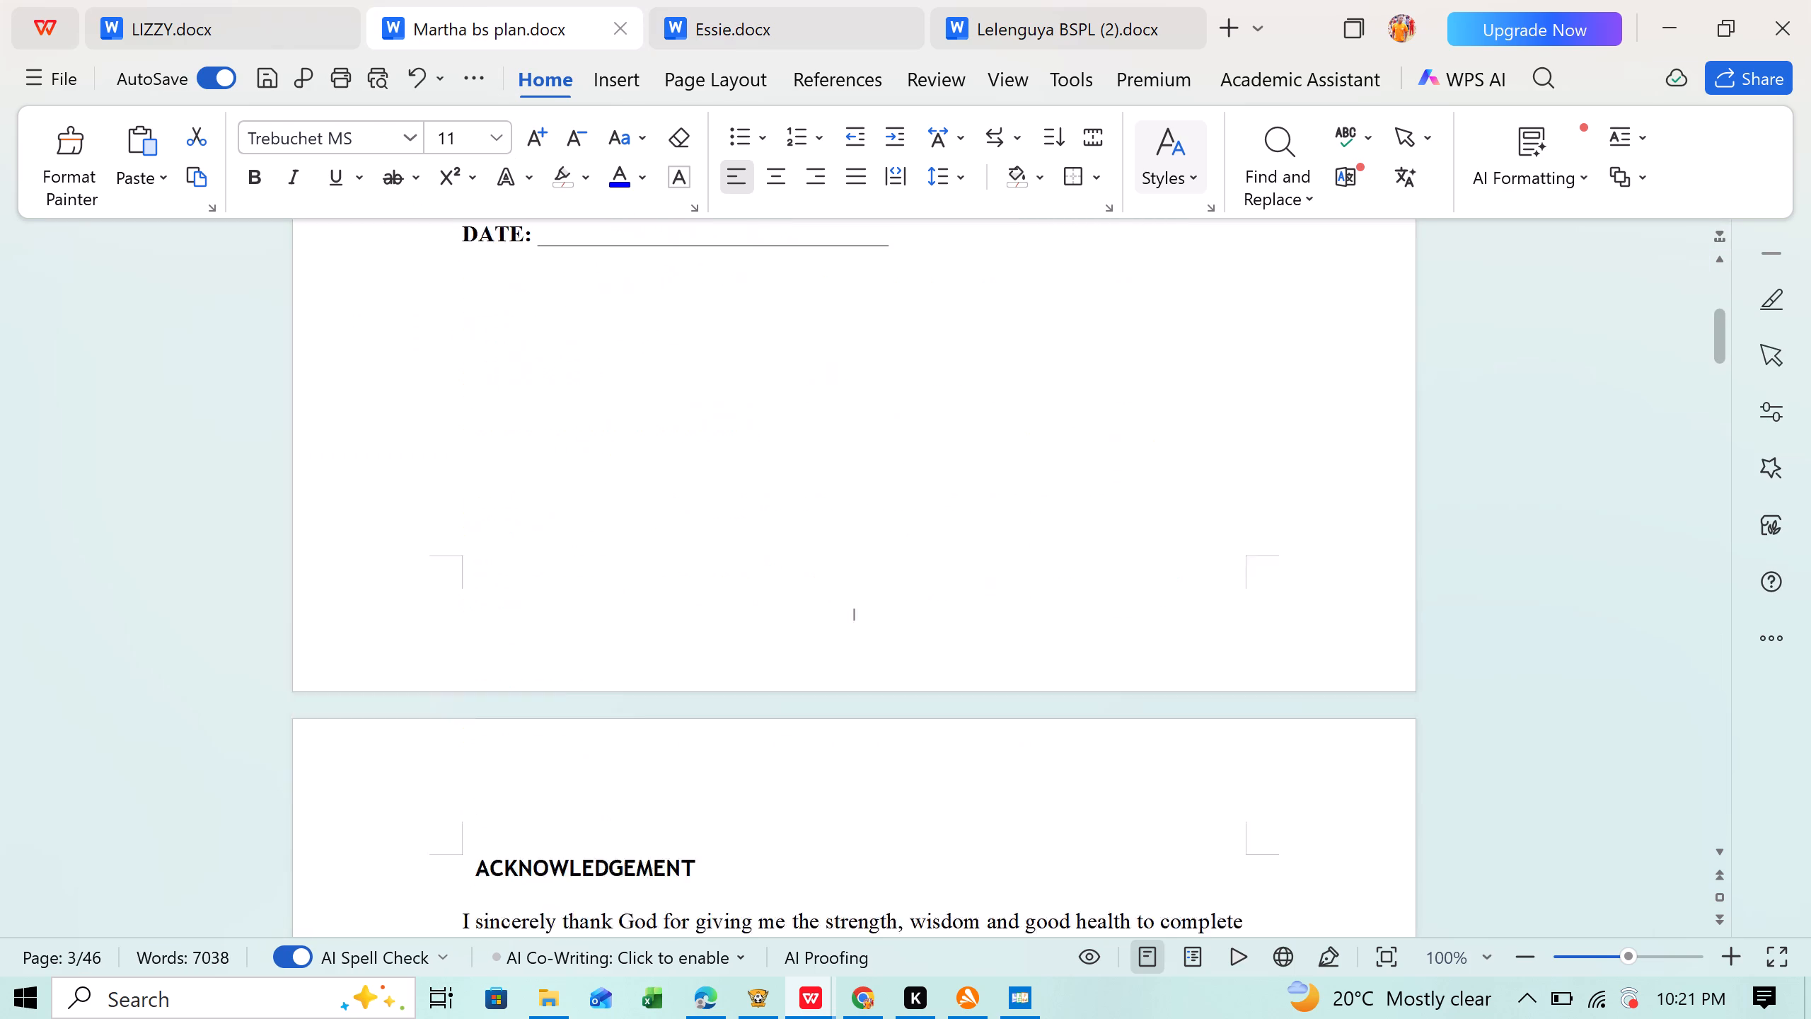
{"action": "scroll", "coordinate": [613, 328], "scroll_direction": "up", "scroll_amount": 20}
{"action": "scroll", "coordinate": [613, 328], "scroll_direction": "up", "scroll_amount": 11}
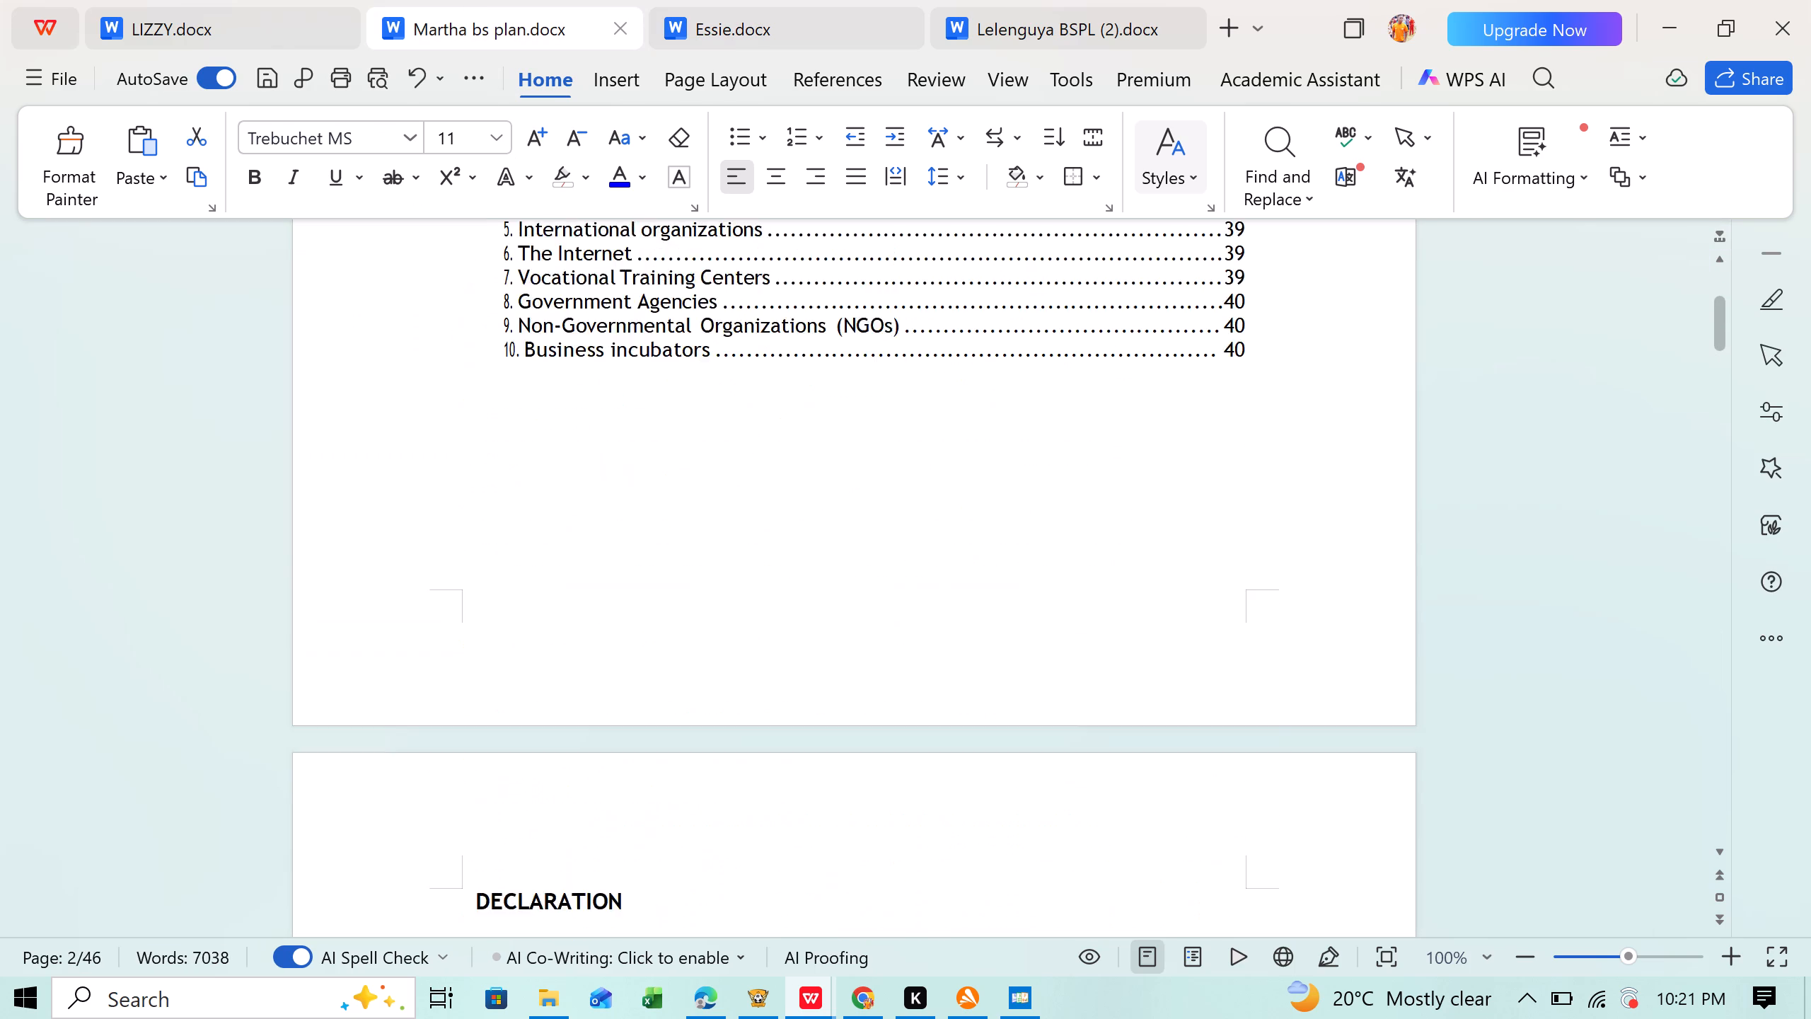
{"action": "scroll", "coordinate": [613, 328], "scroll_direction": "up", "scroll_amount": 9}
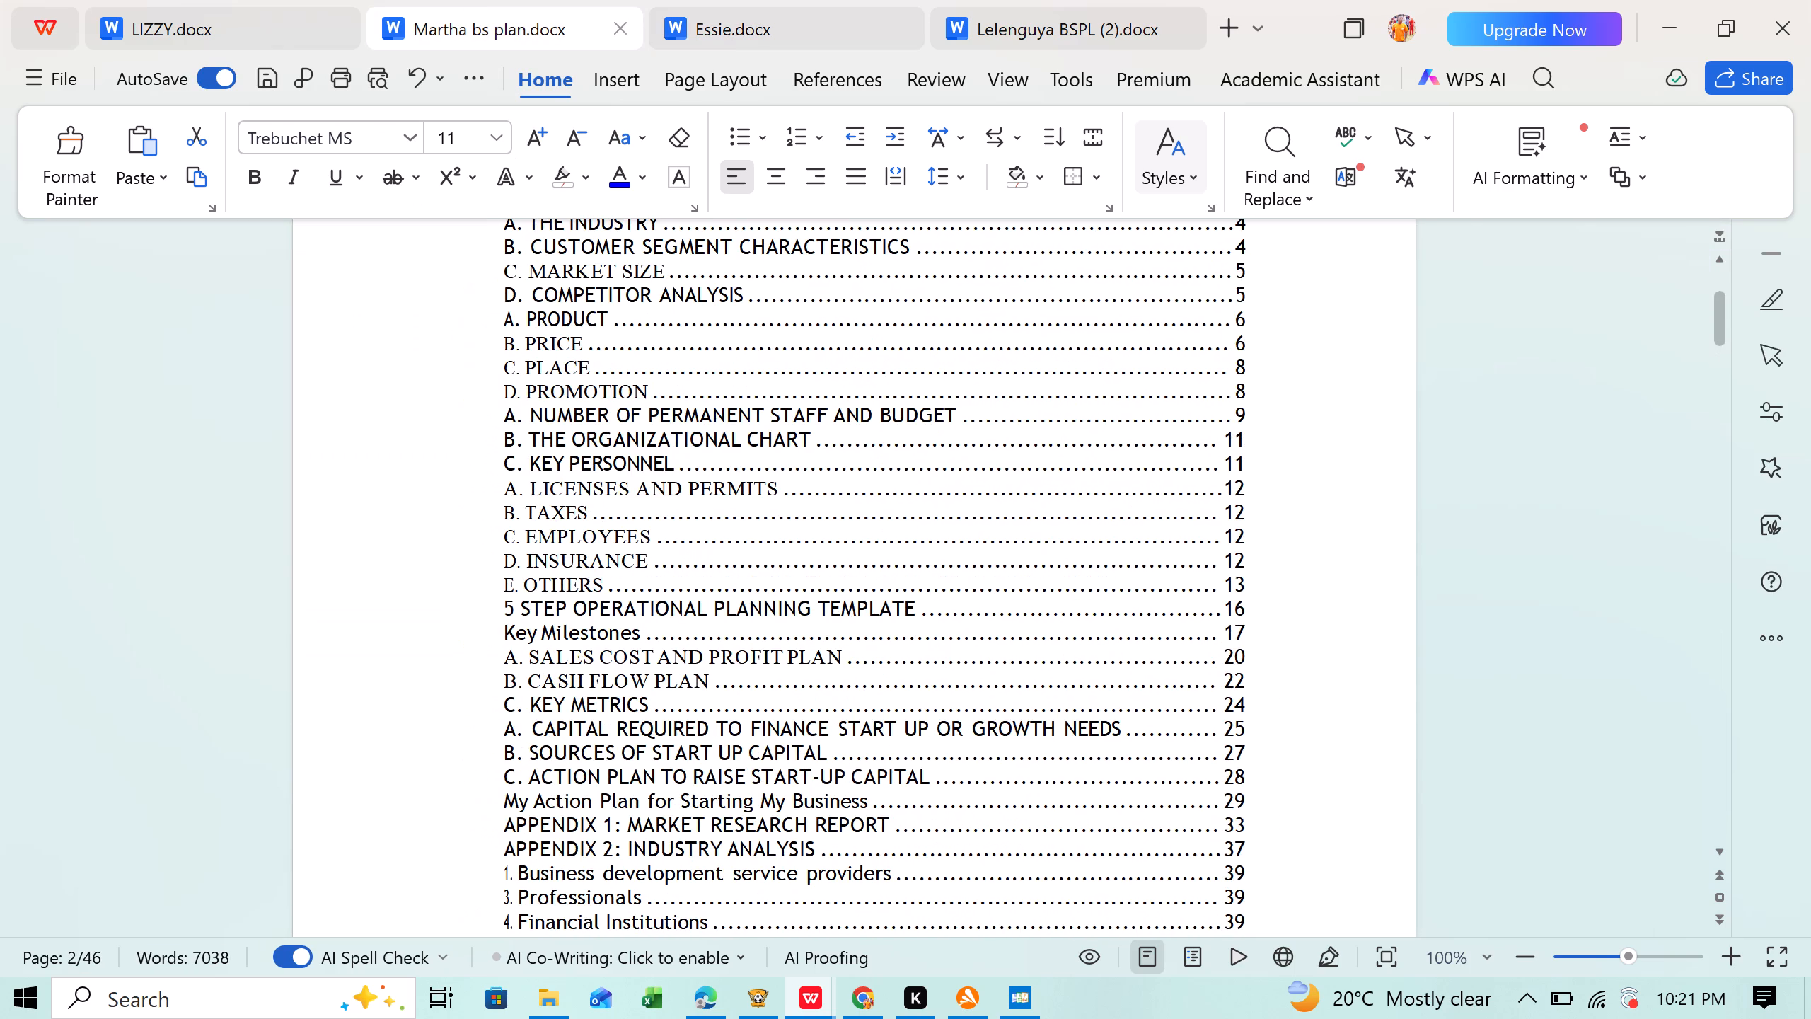
Recheck the financial plan heading in Essie.docx, then follow Martha bs plan's contents entry to its Sales Cost and Profit Plan and examine the table.
{"action": "left_click", "coordinate": [734, 12]}
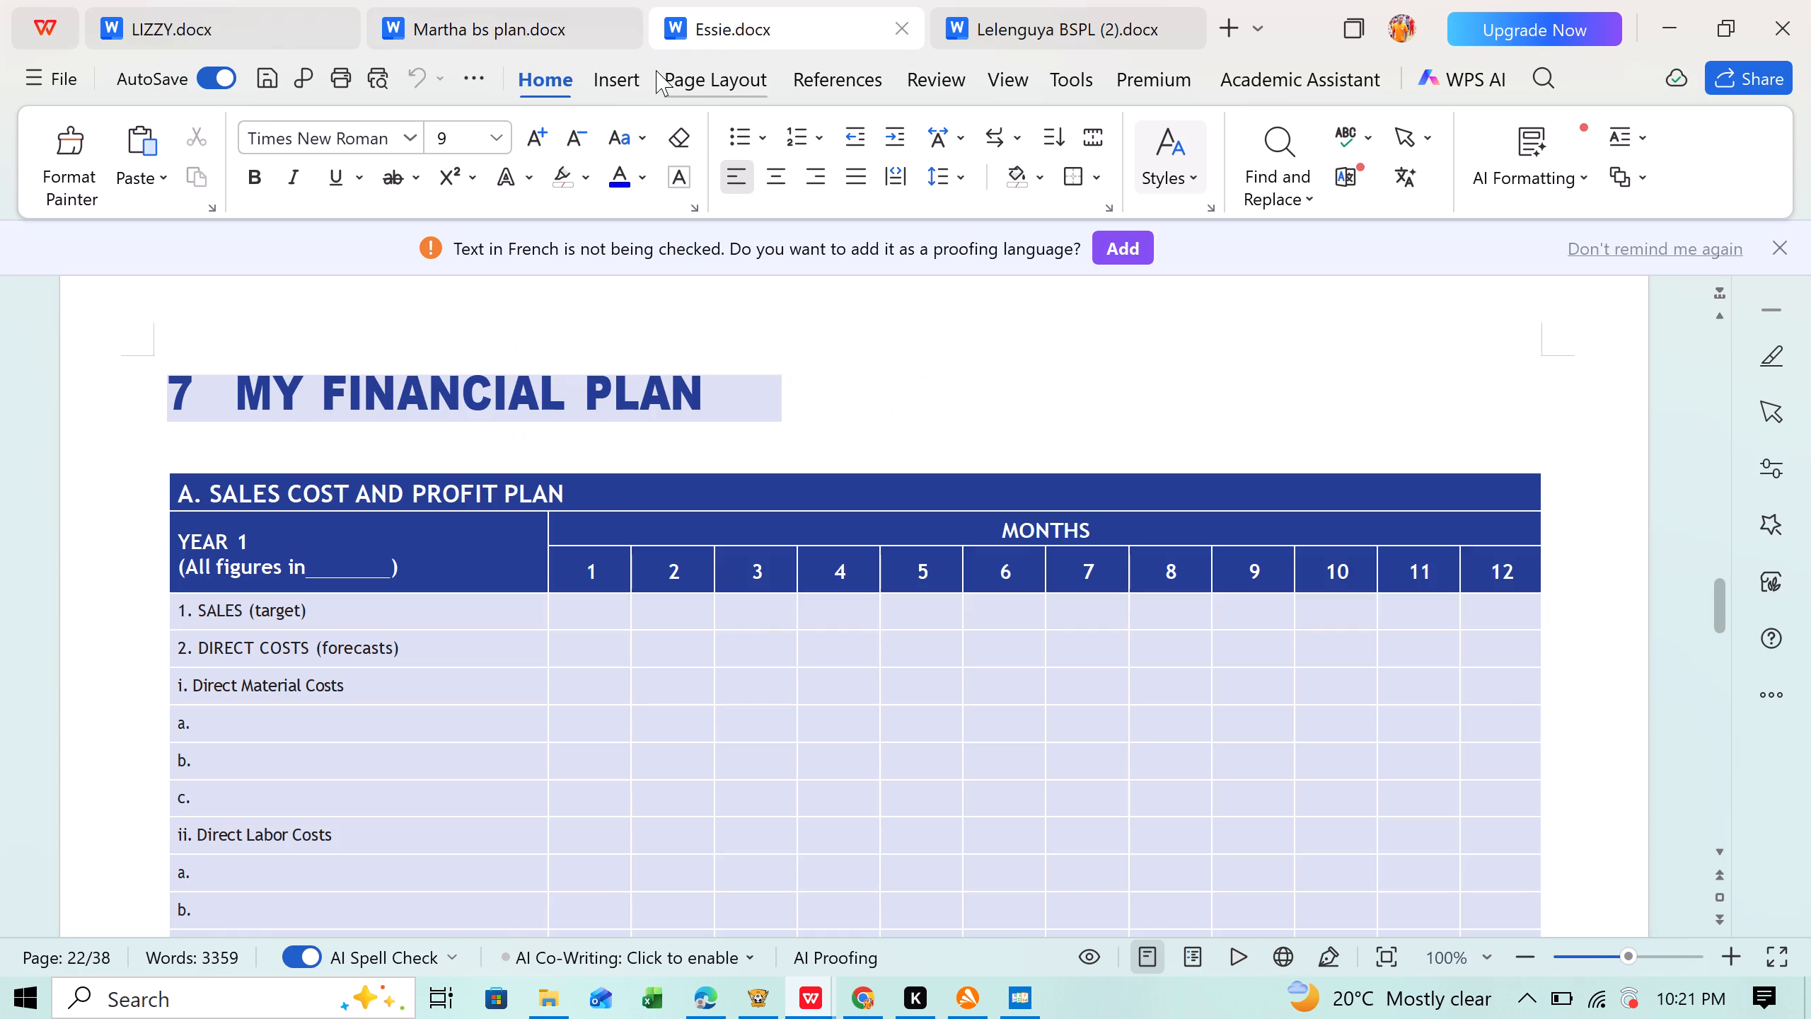
{"action": "left_click", "coordinate": [542, 13]}
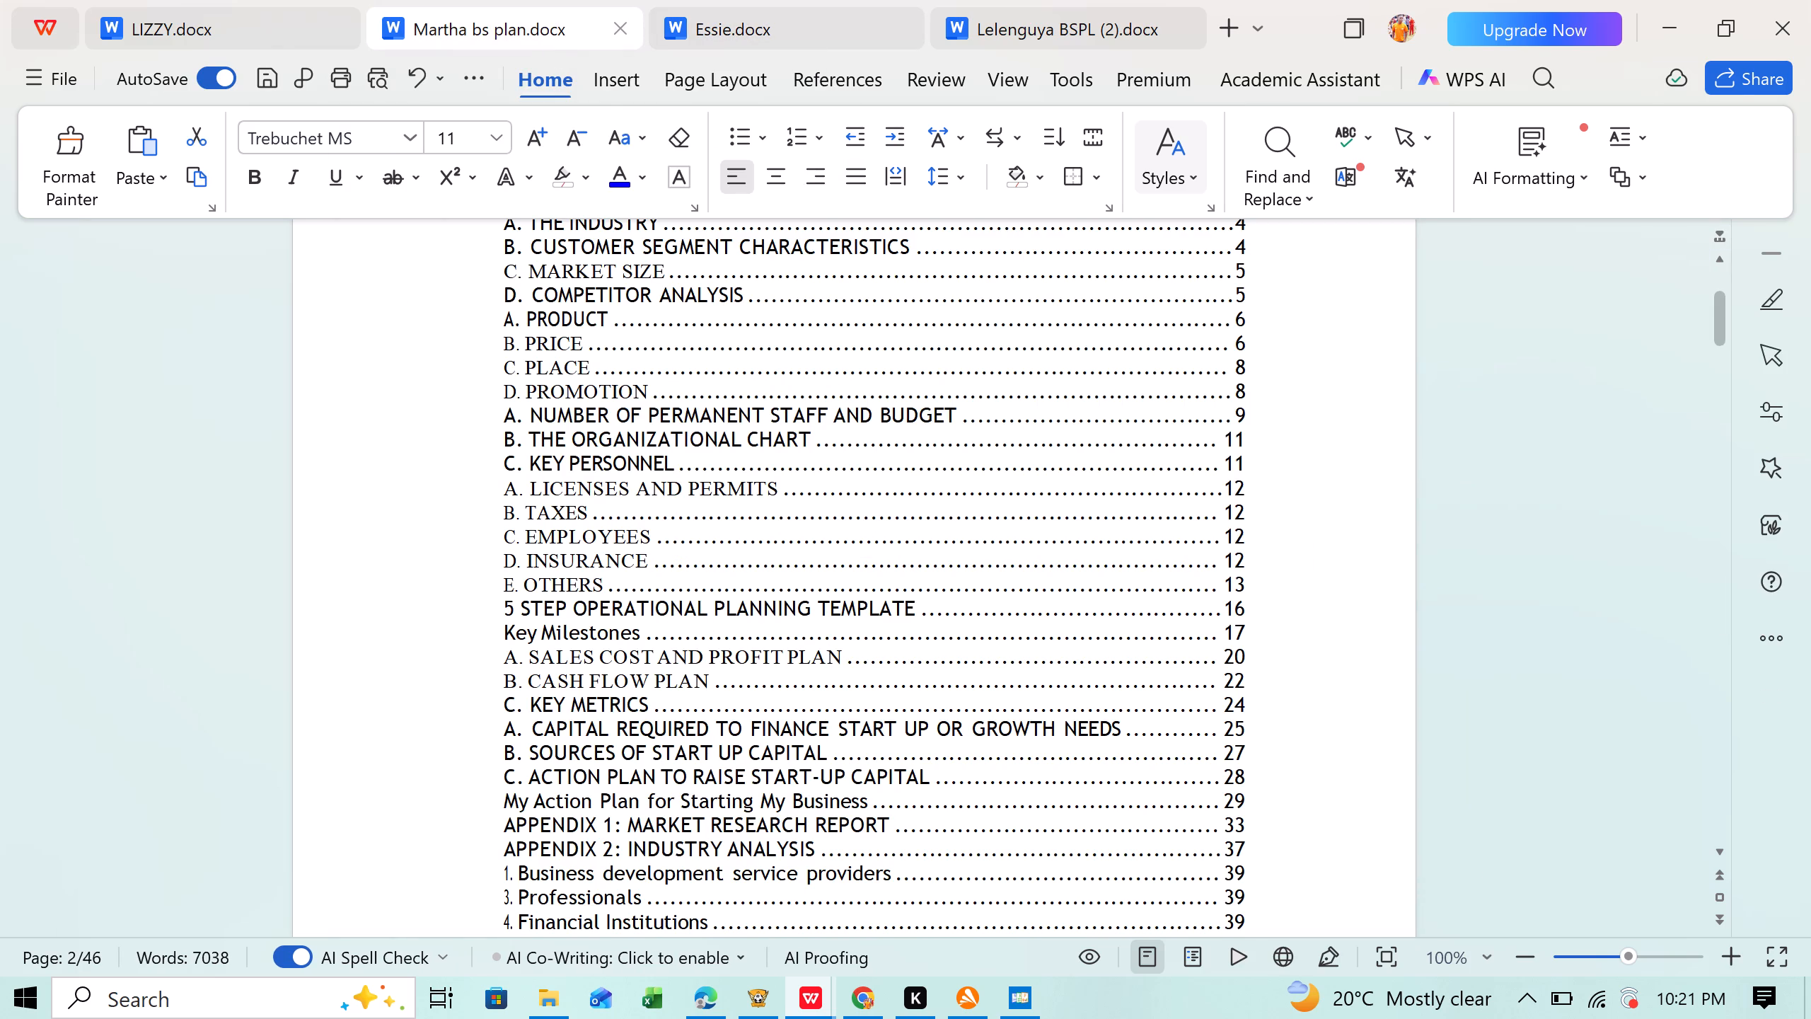
{"action": "left_click", "coordinate": [768, 652], "text": "ctrl"}
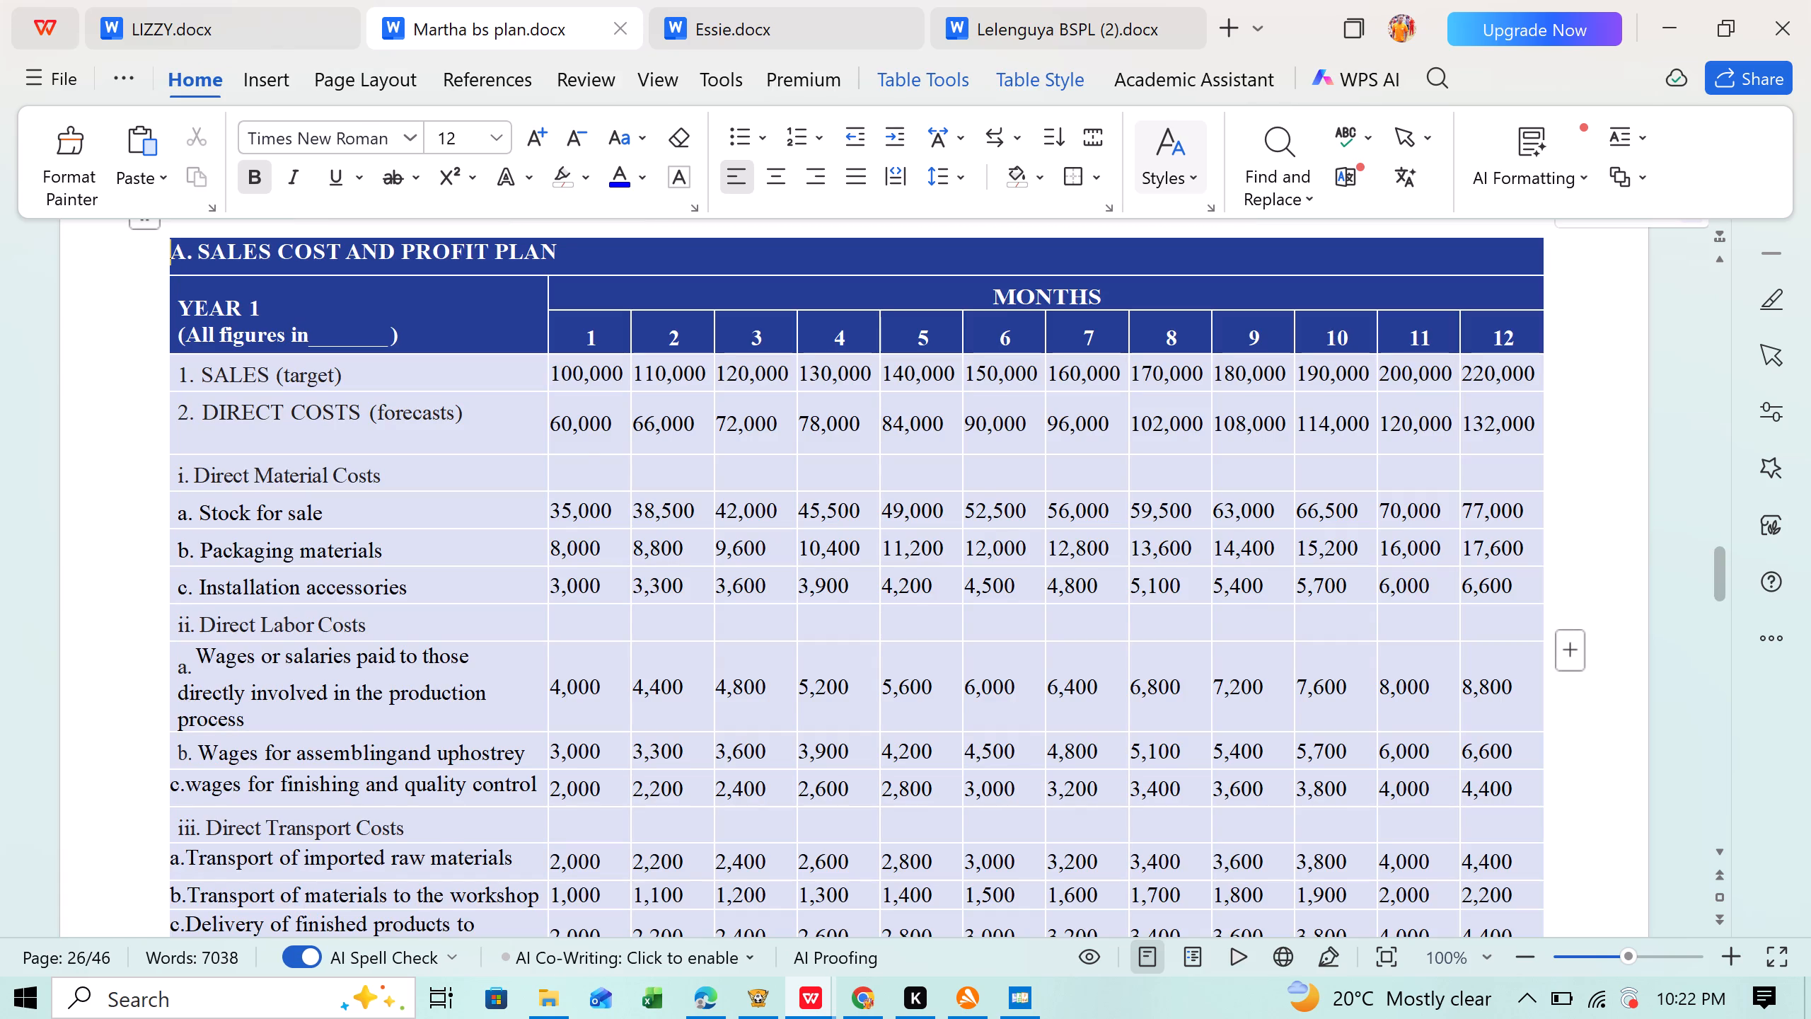
{"action": "scroll", "coordinate": [773, 650], "scroll_direction": "up", "scroll_amount": 2}
{"action": "scroll", "coordinate": [773, 650], "scroll_direction": "down", "scroll_amount": 2}
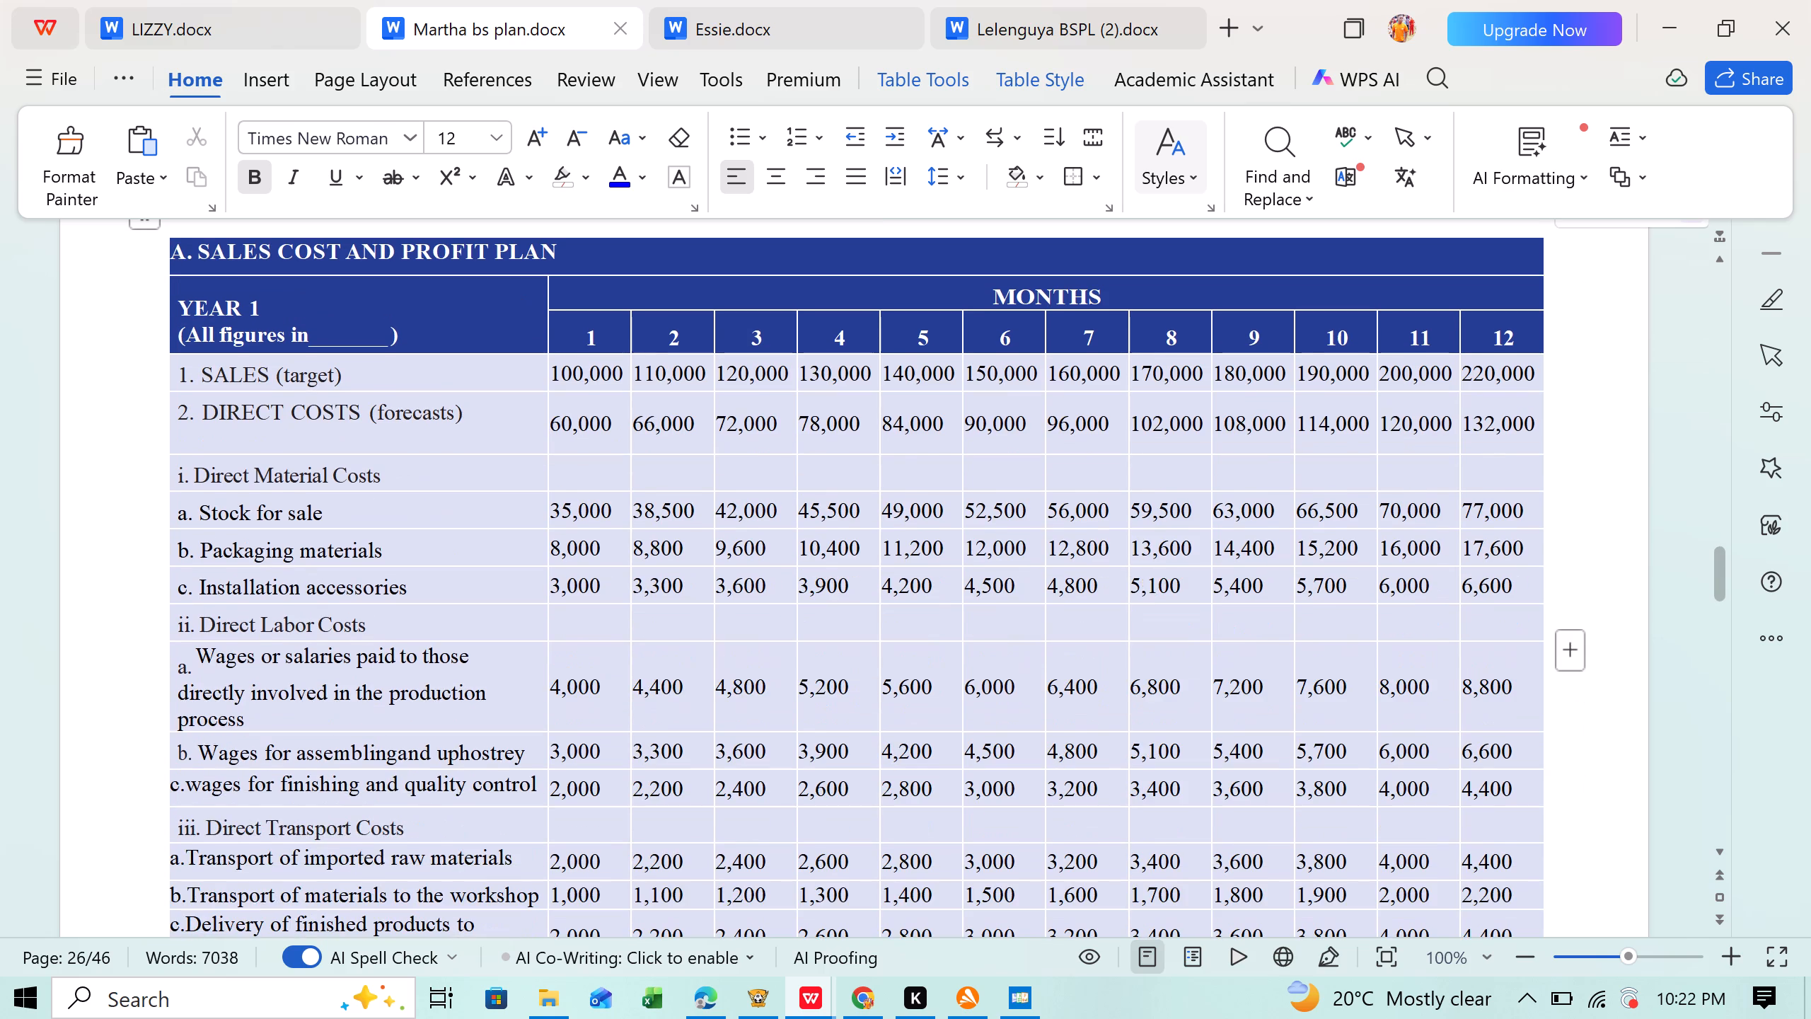
{"action": "scroll", "coordinate": [743, 653], "scroll_direction": "down", "scroll_amount": 1}
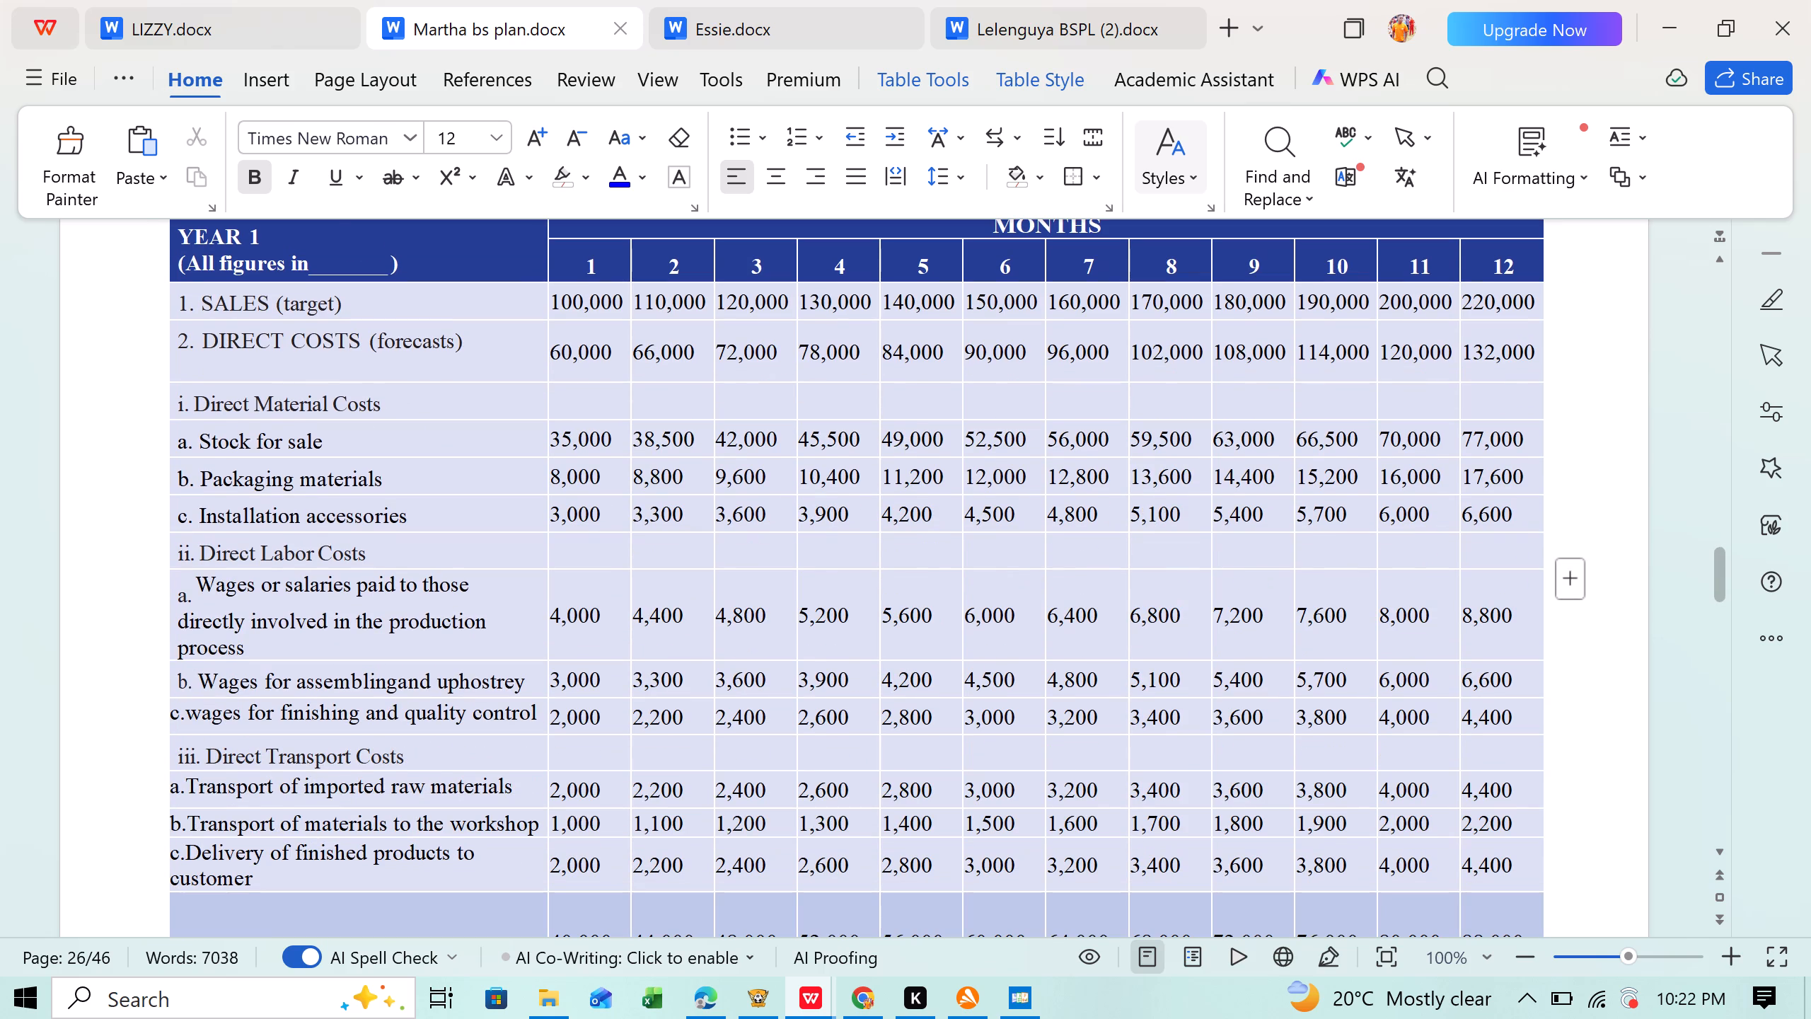
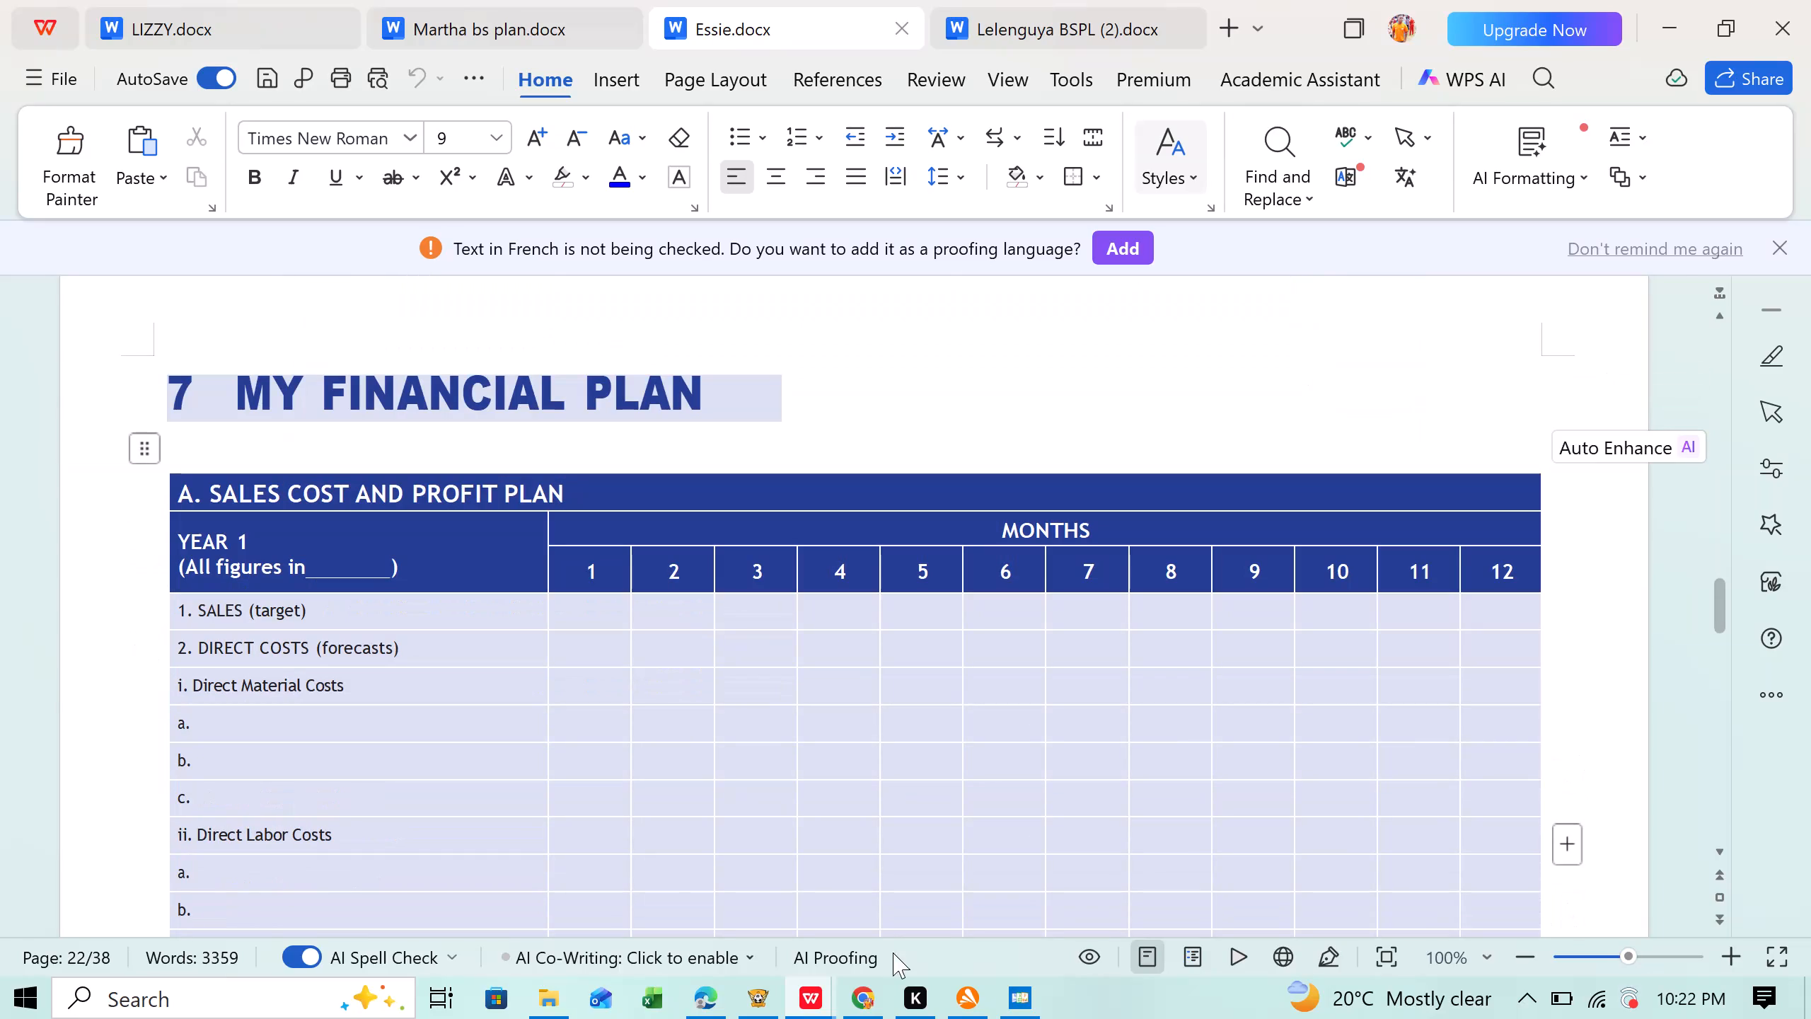
Copy the Year 1 figures for months 1 to 12 in Martha bs plan, from the Sales row through delivery of finished products.
{"action": "left_click", "coordinate": [456, 6]}
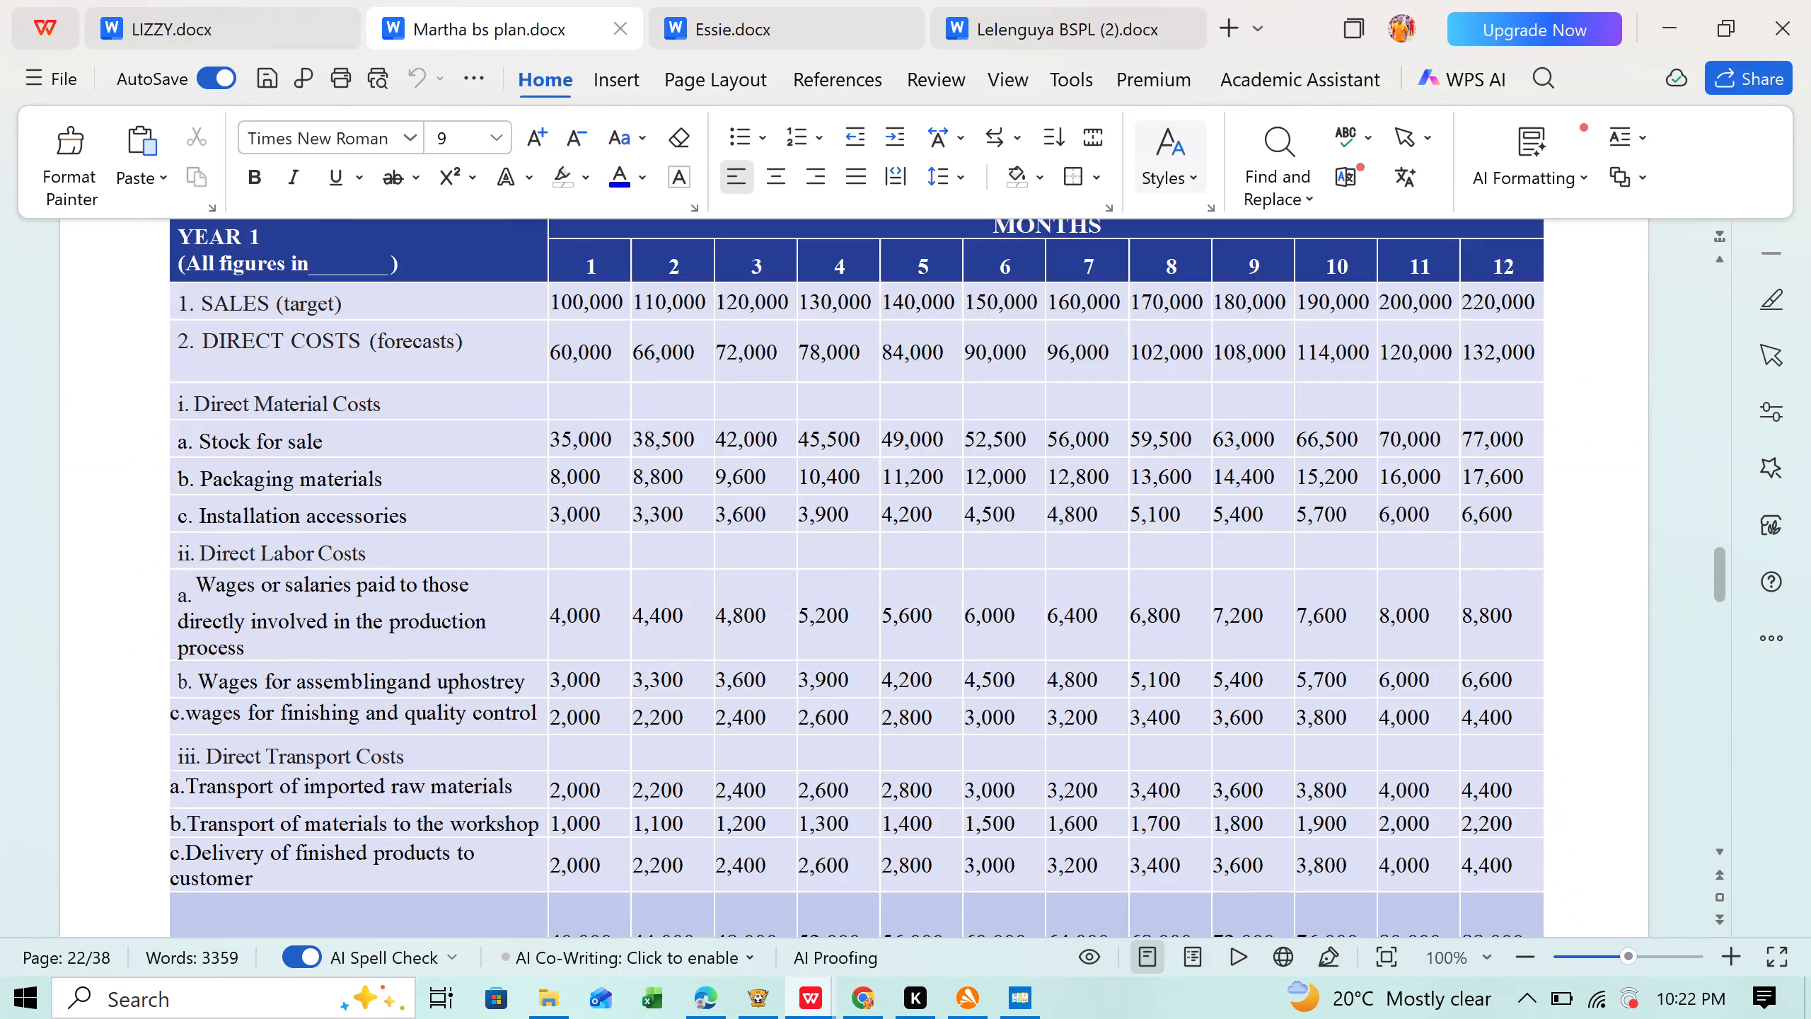
{"action": "scroll", "coordinate": [668, 442], "scroll_direction": "up", "scroll_amount": 6}
{"action": "scroll", "coordinate": [668, 442], "scroll_direction": "down", "scroll_amount": 1}
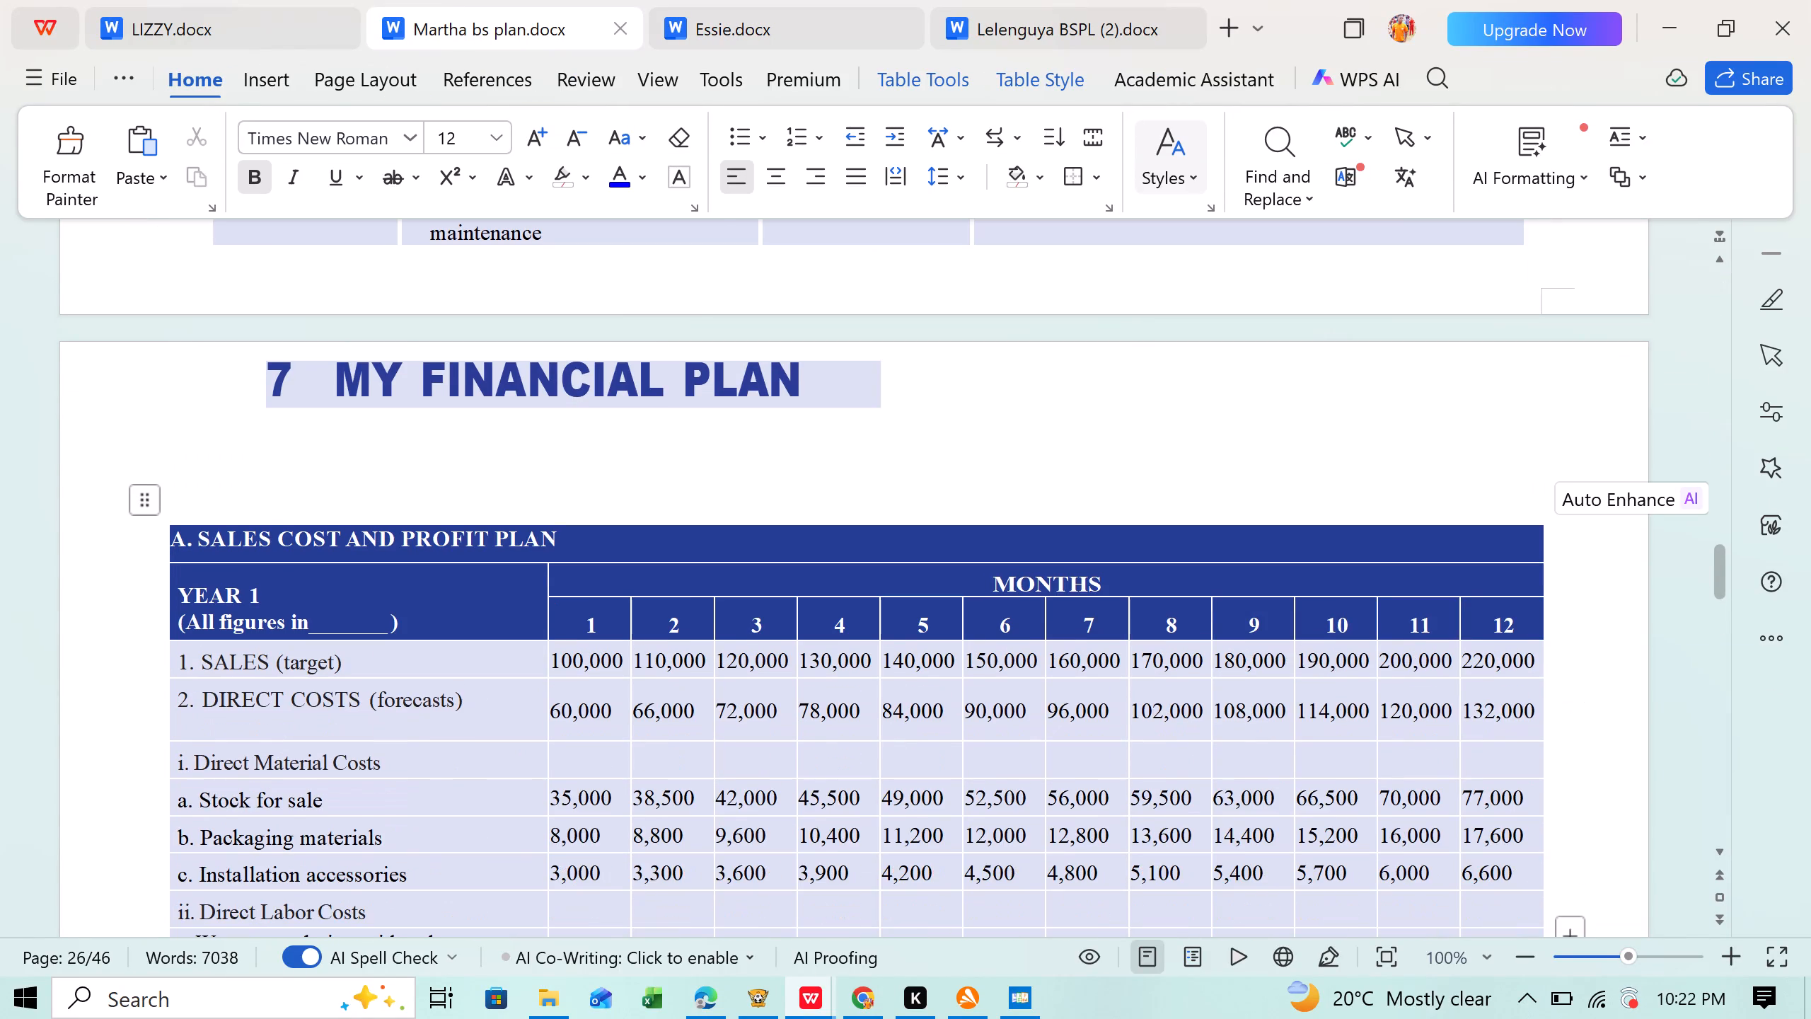
{"action": "scroll", "coordinate": [668, 442], "scroll_direction": "down", "scroll_amount": 5}
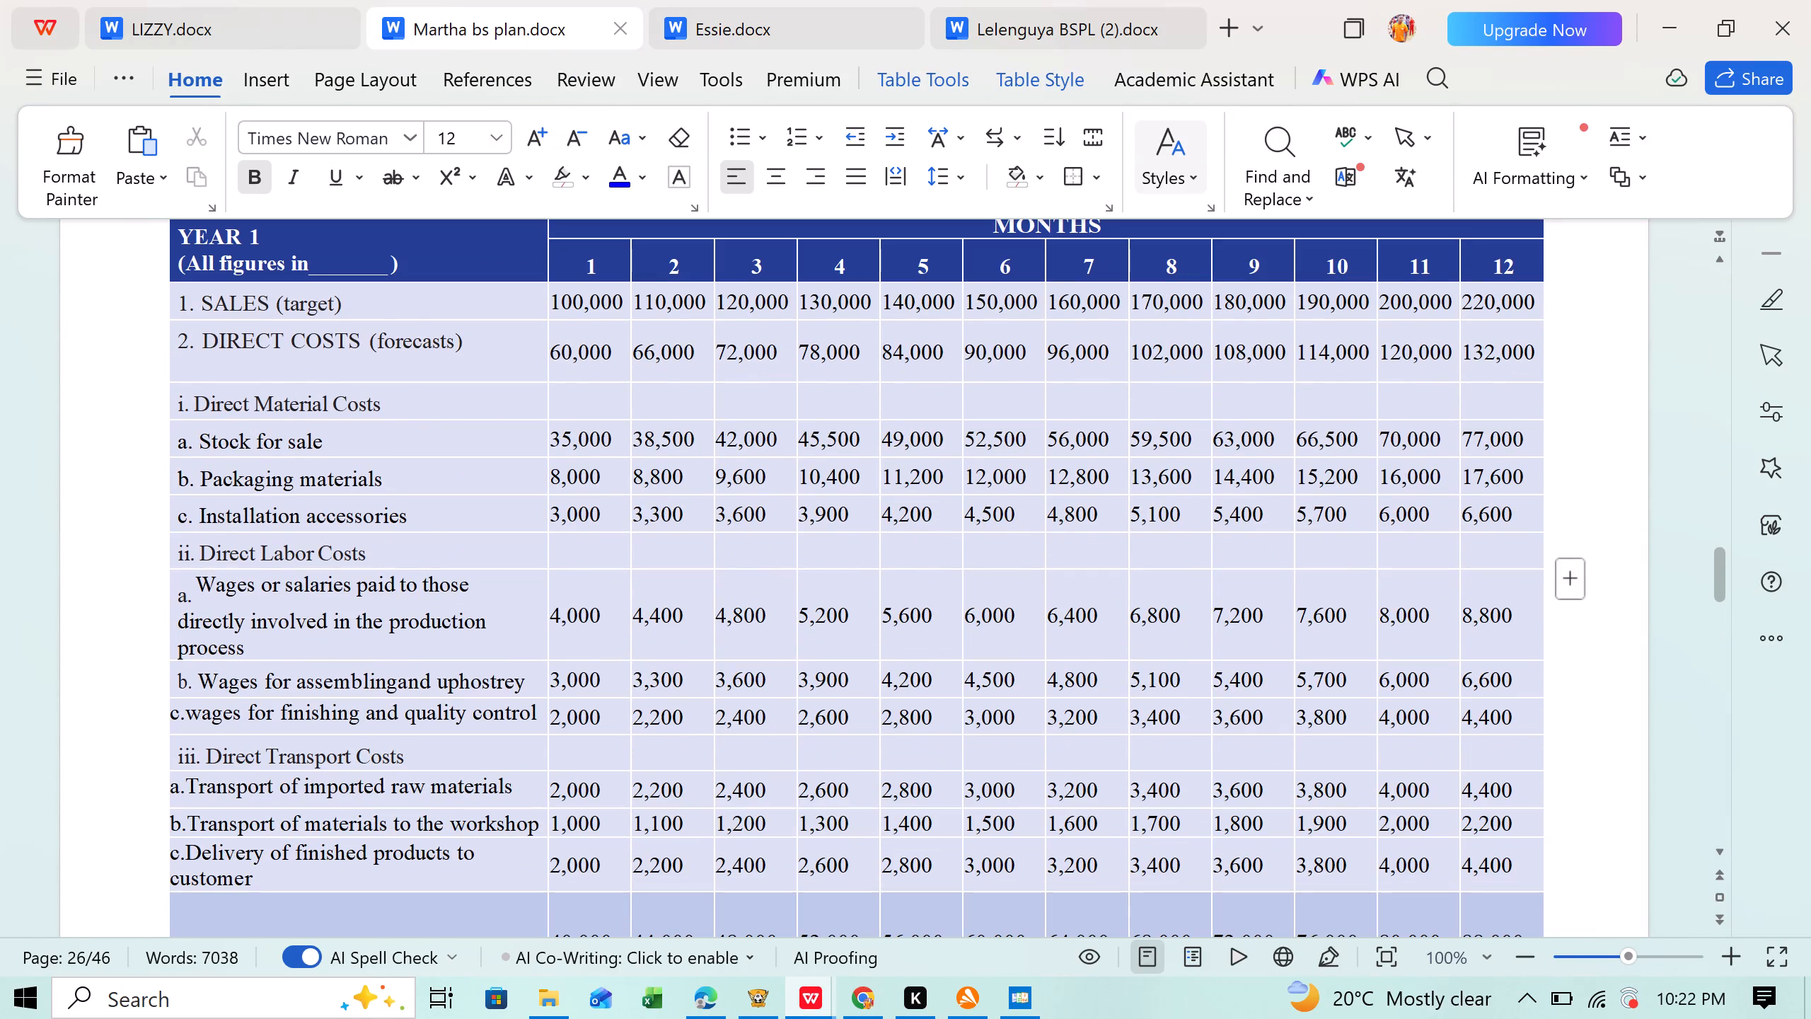
{"action": "left_click_drag", "start_coordinate": [560, 308], "coordinate": [1361, 805]}
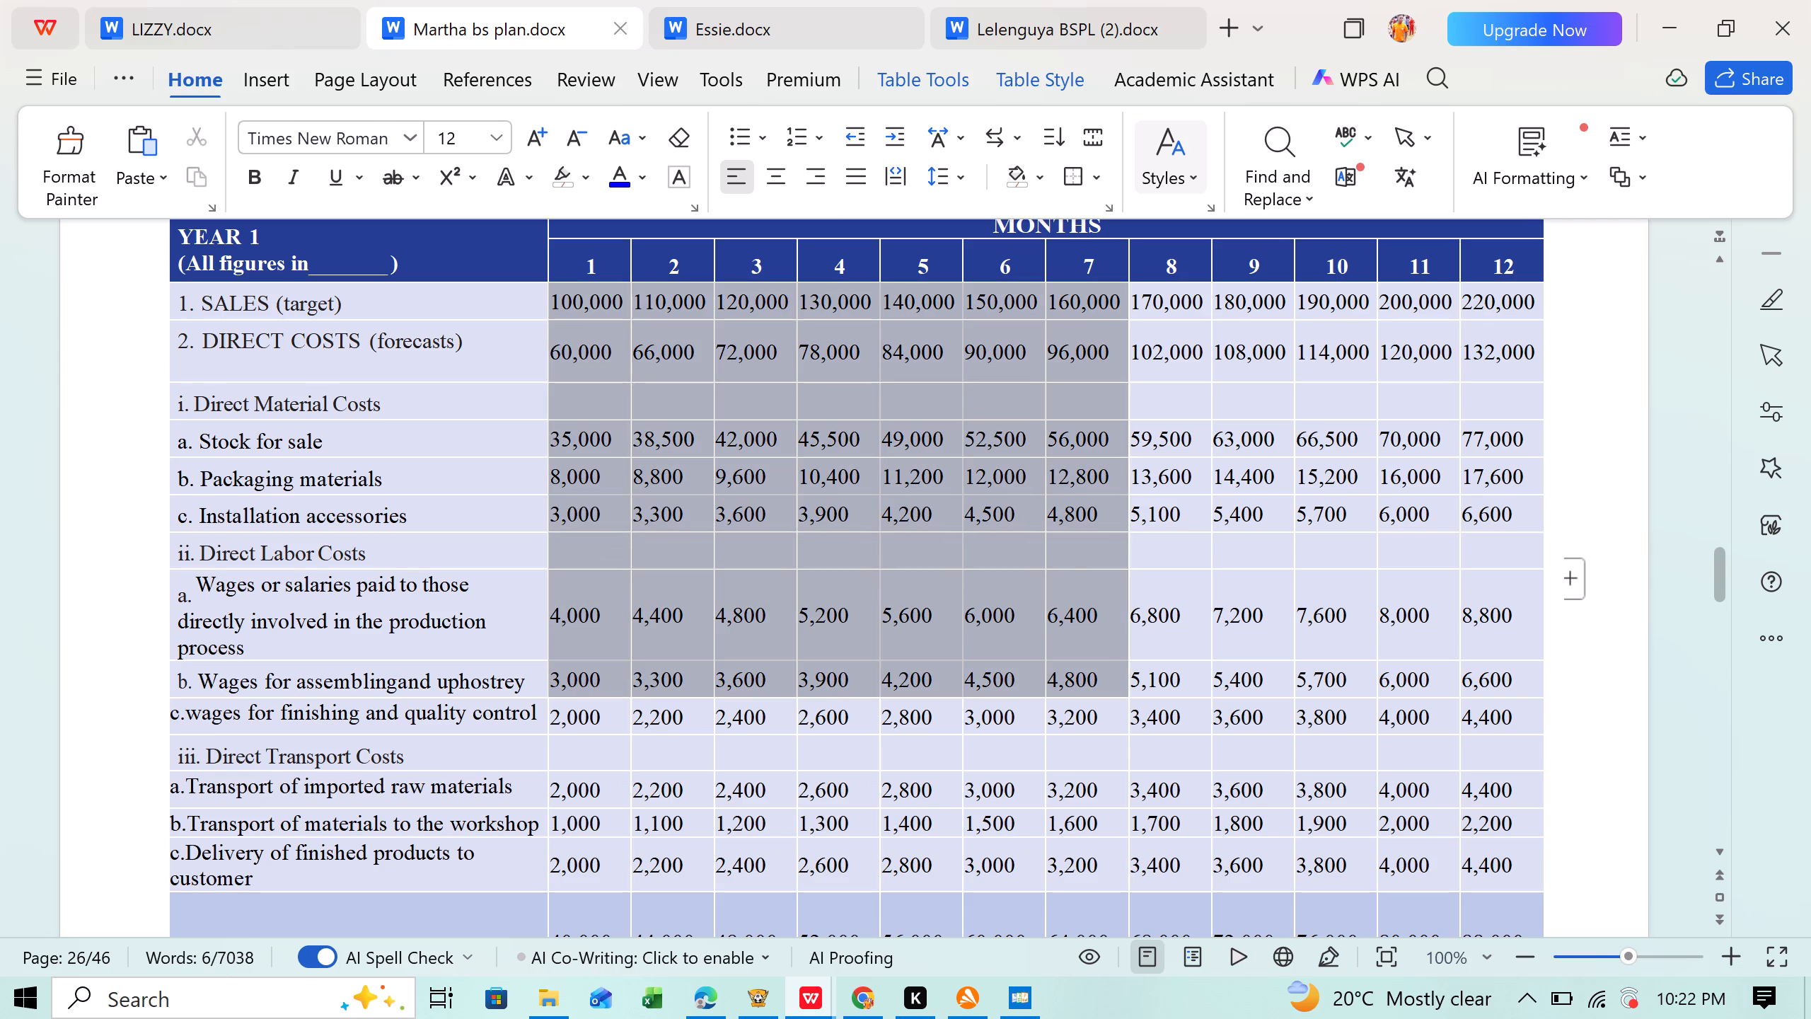
{"action": "left_click_drag", "start_coordinate": [1361, 805], "coordinate": [1500, 851]}
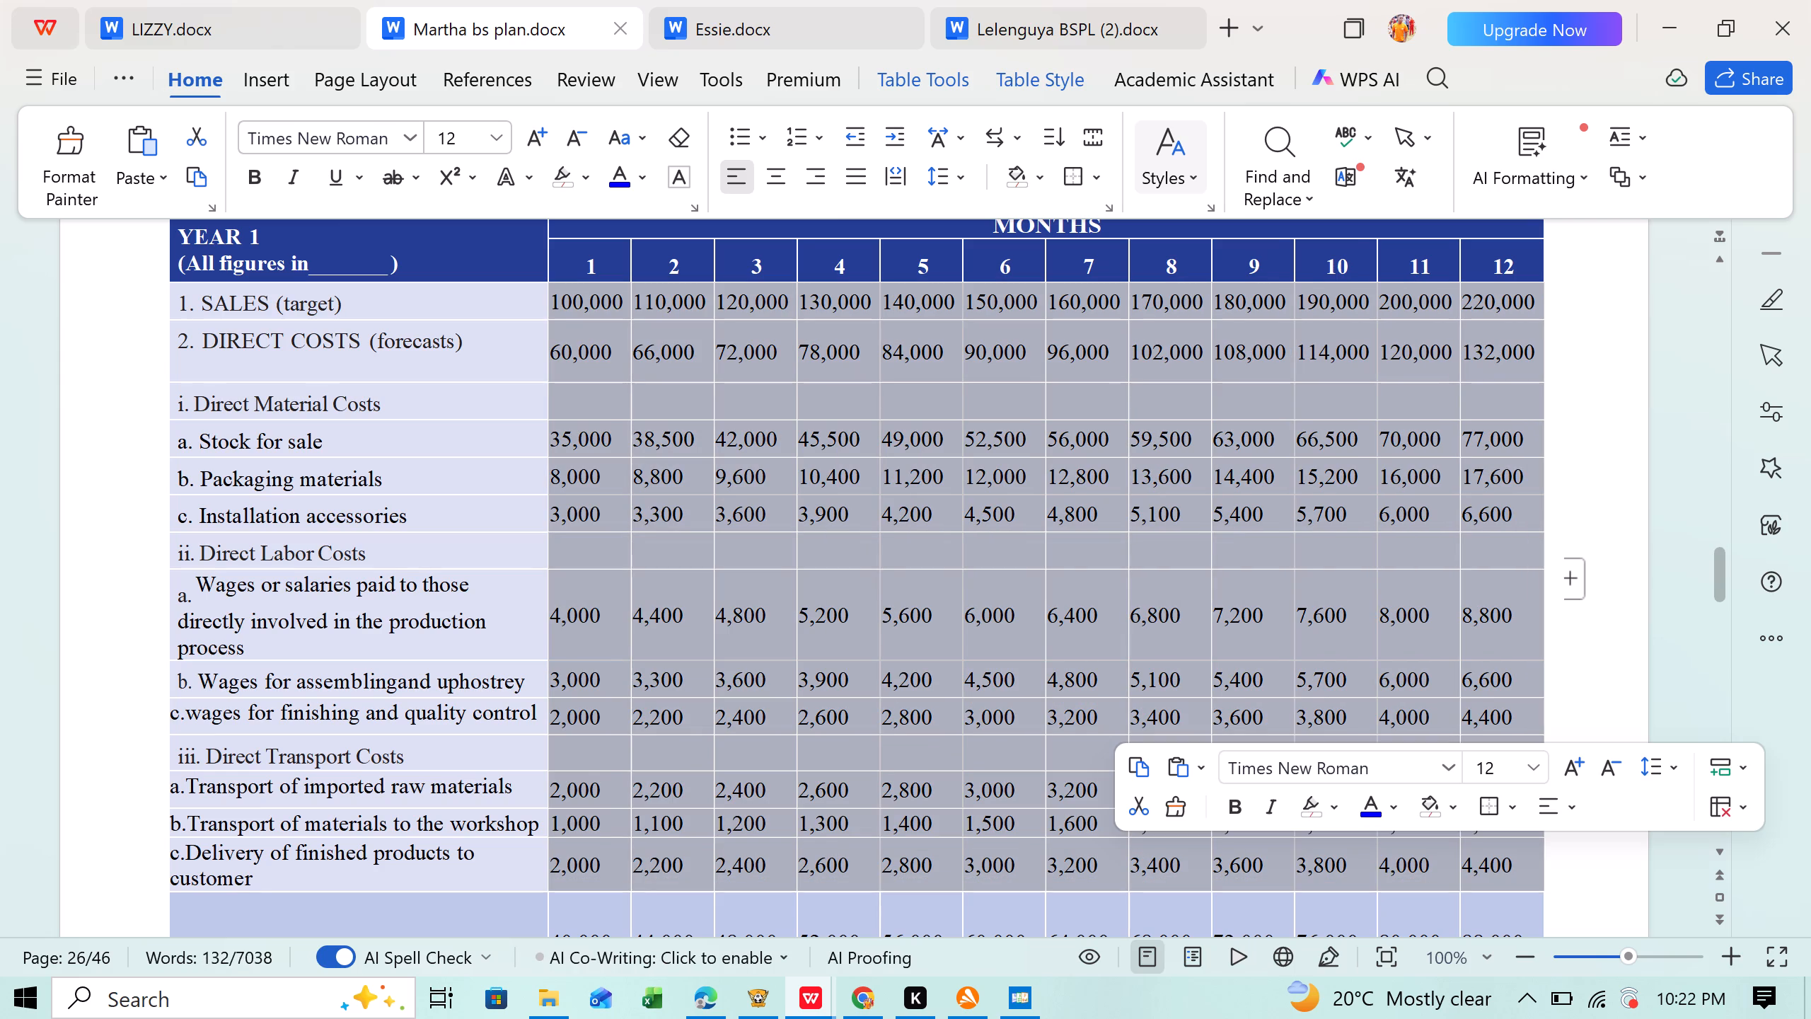
{"action": "left_click", "coordinate": [1127, 760]}
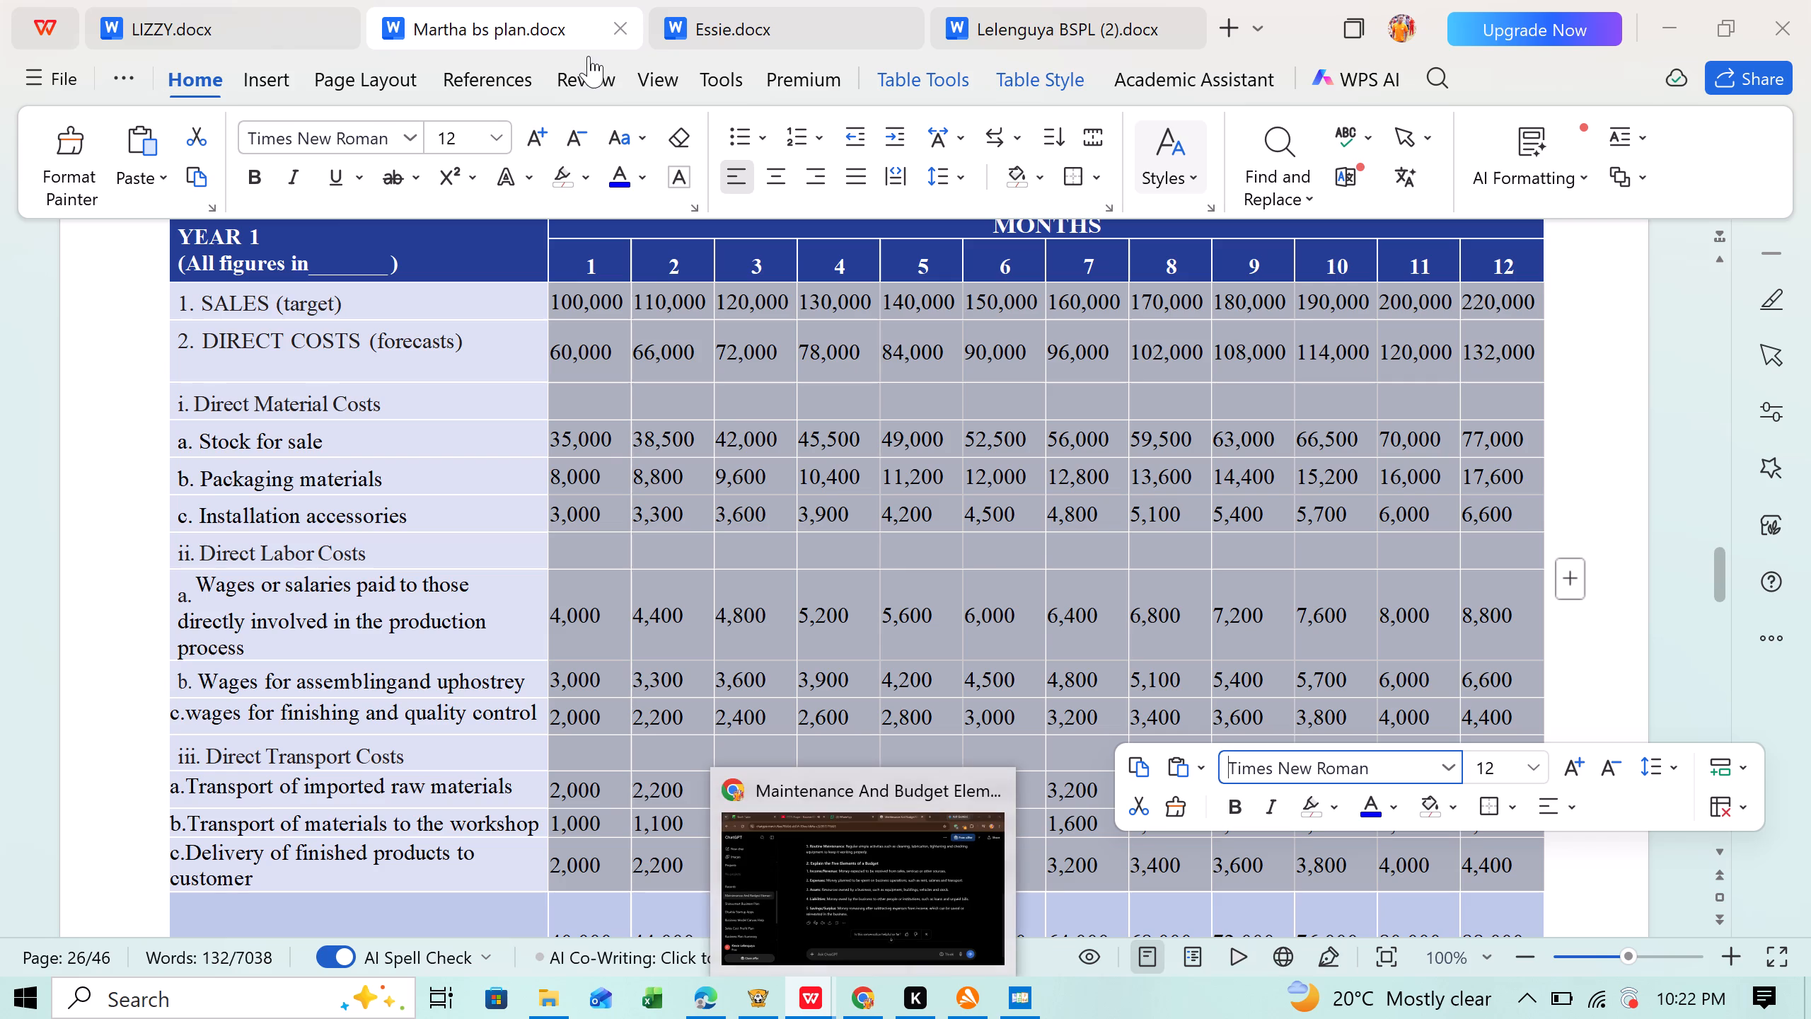
Paste the copied figures into months 1 to 12 of Essie.docx's Year 1 Sales Cost and Profit Plan, from Sales through Gross Profit.
{"action": "left_click", "coordinate": [766, 38]}
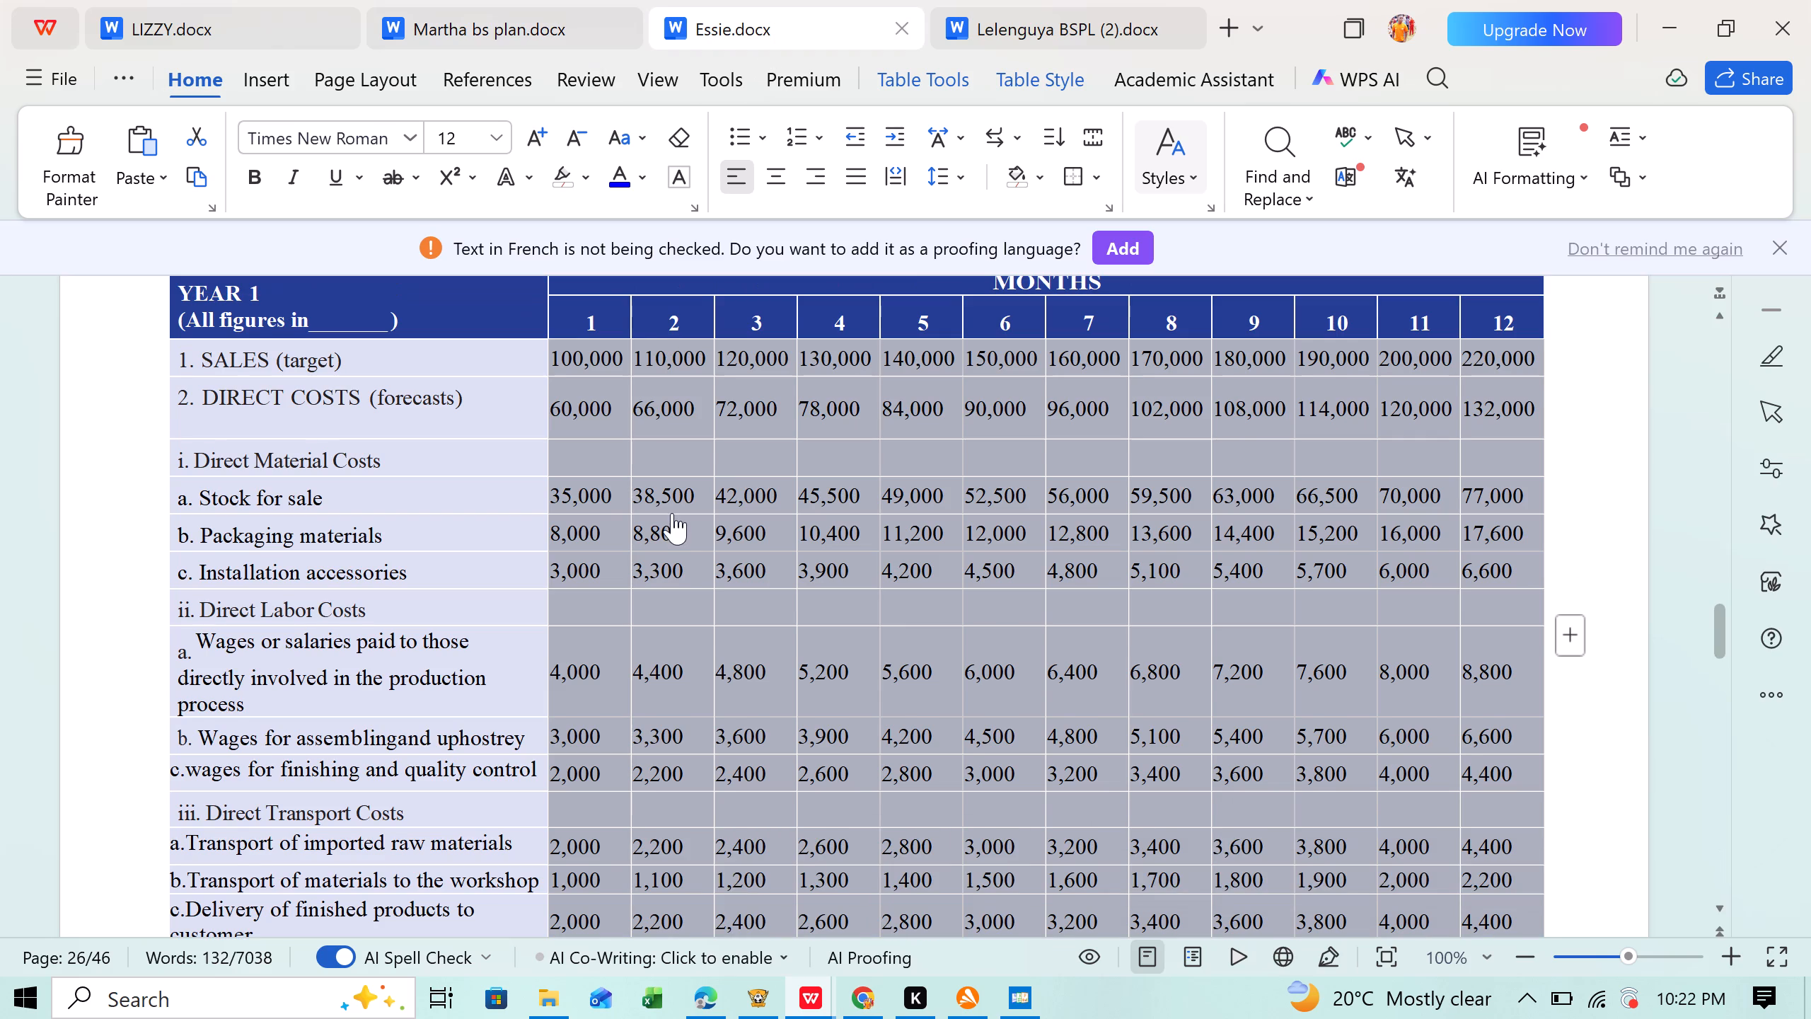
{"action": "scroll", "coordinate": [665, 567], "scroll_direction": "down", "scroll_amount": 3}
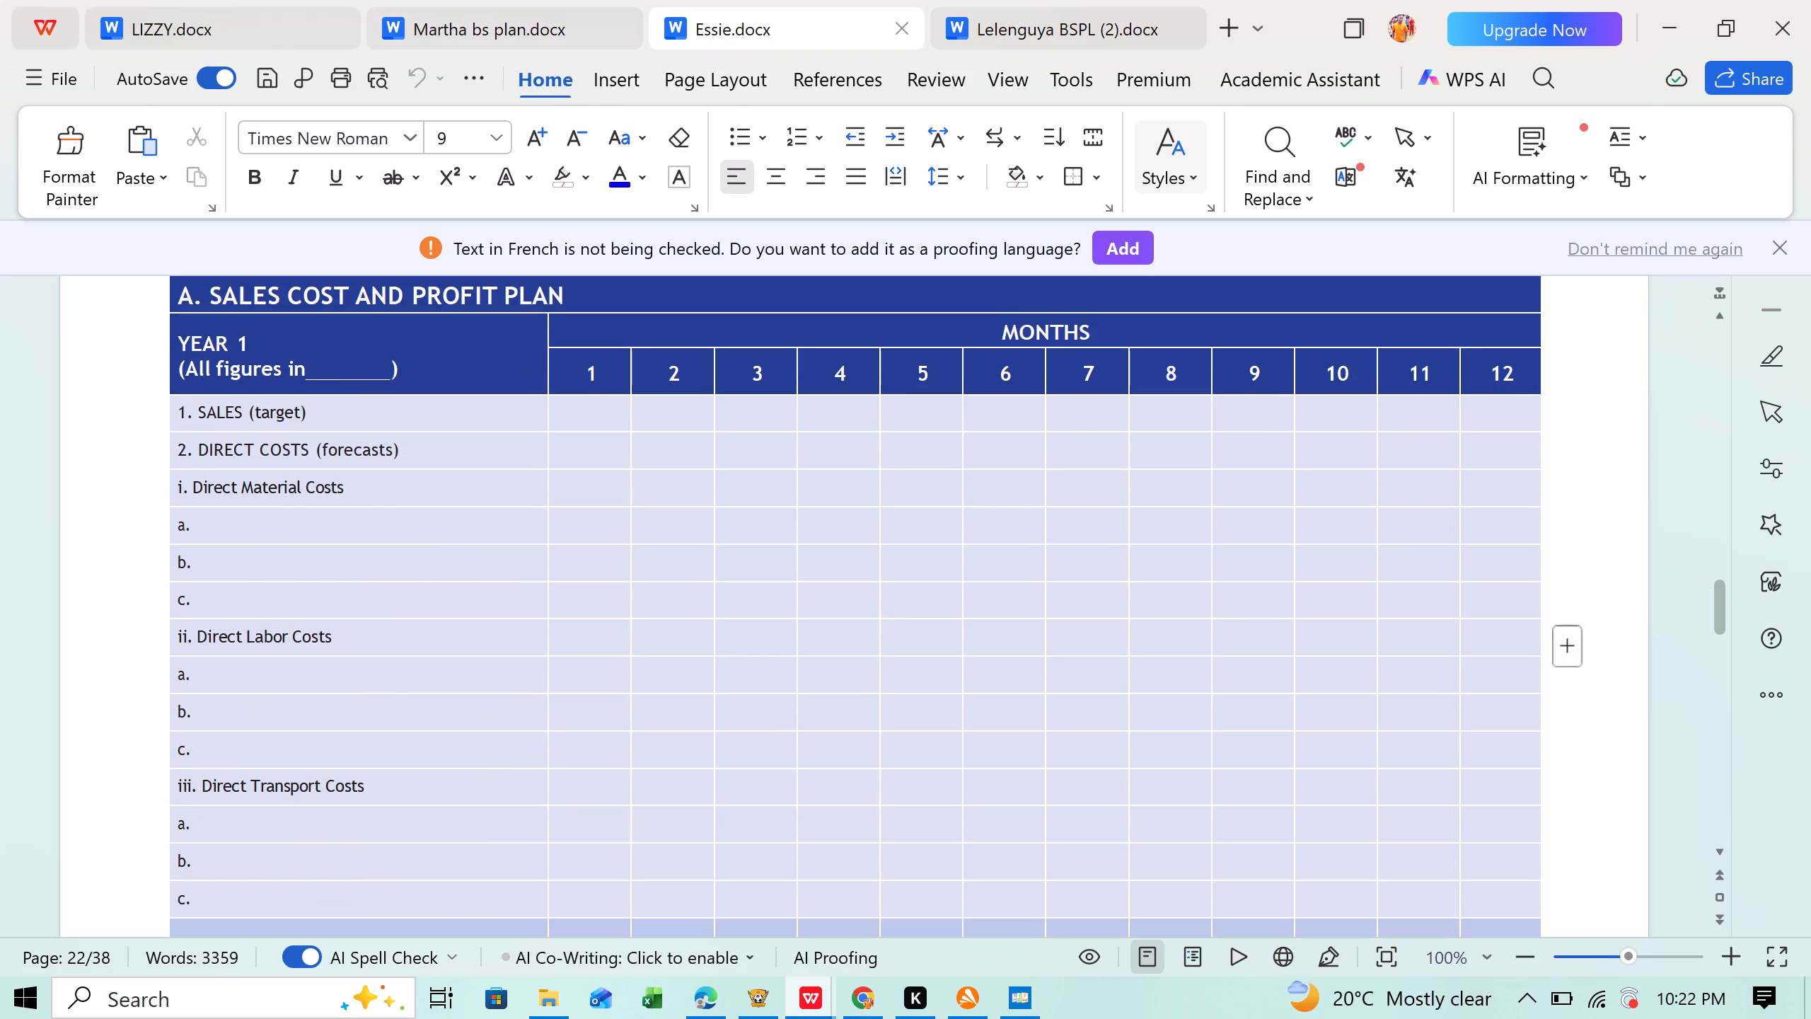
{"action": "left_click_drag", "start_coordinate": [562, 413], "coordinate": [1385, 870]}
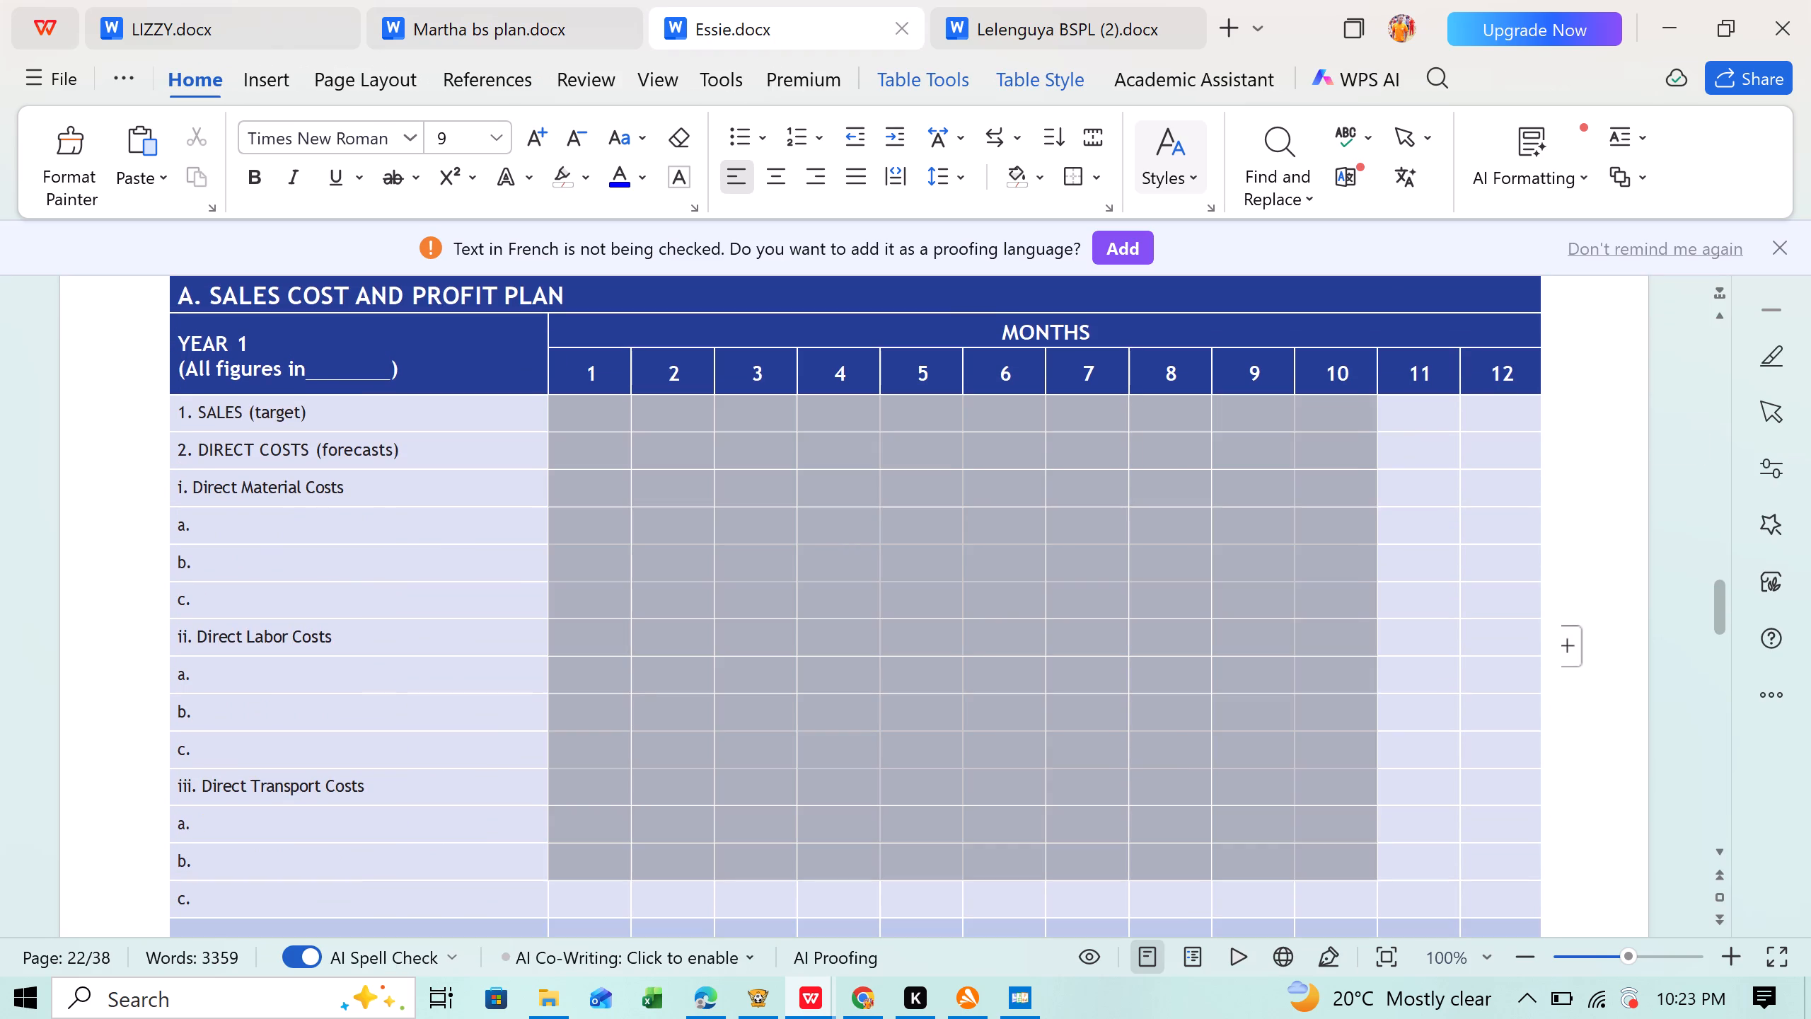
{"action": "left_click_drag", "start_coordinate": [1385, 870], "coordinate": [1463, 793]}
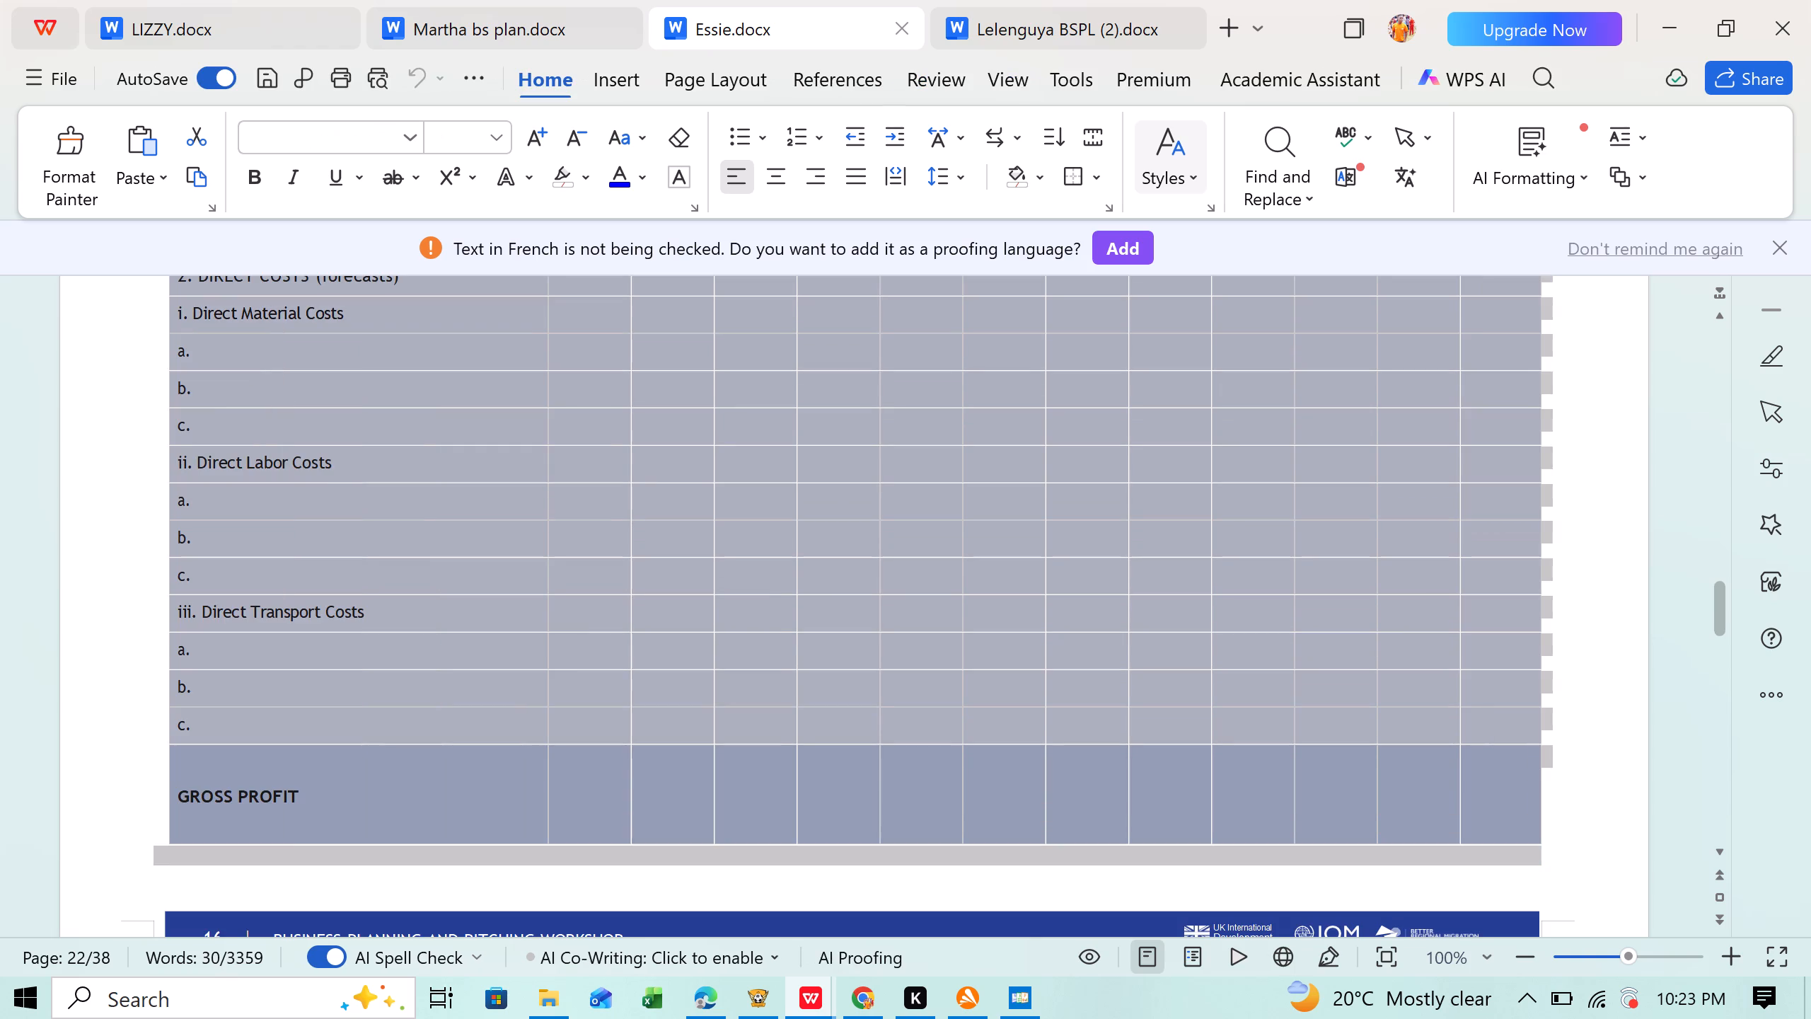
{"action": "left_click_drag", "start_coordinate": [1463, 793], "coordinate": [1476, 763]}
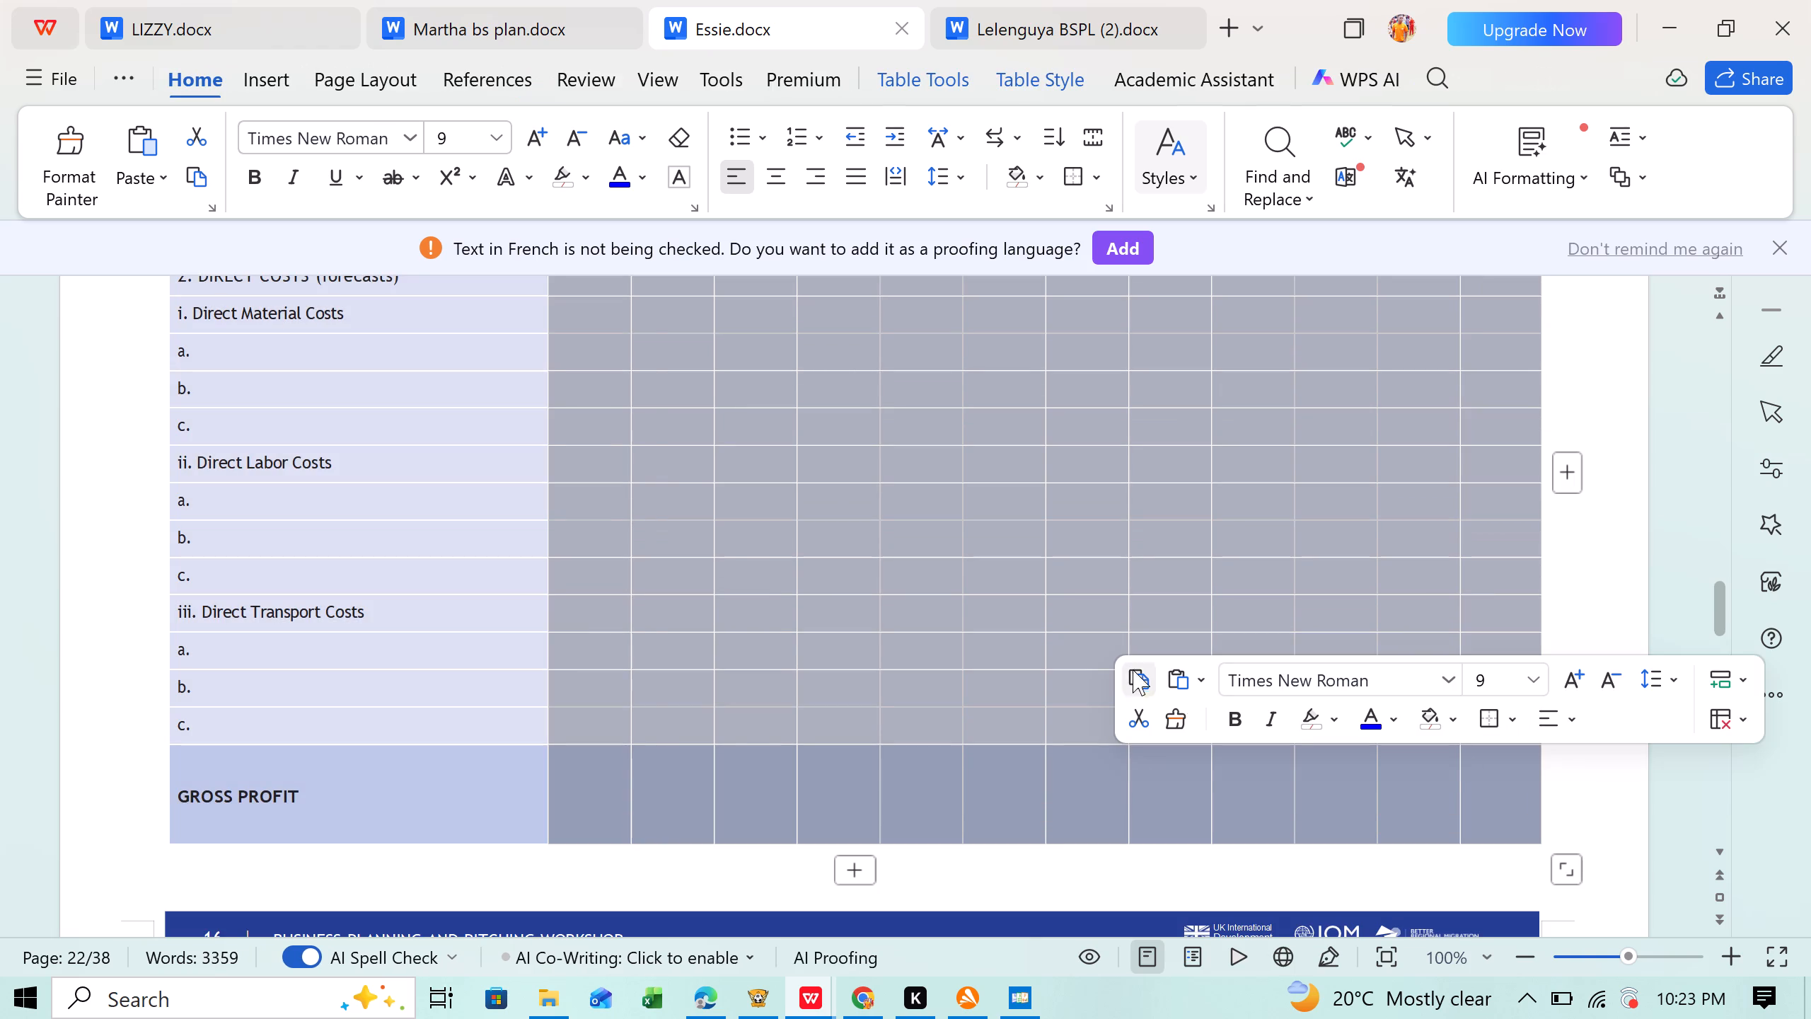
{"action": "left_click", "coordinate": [1174, 690]}
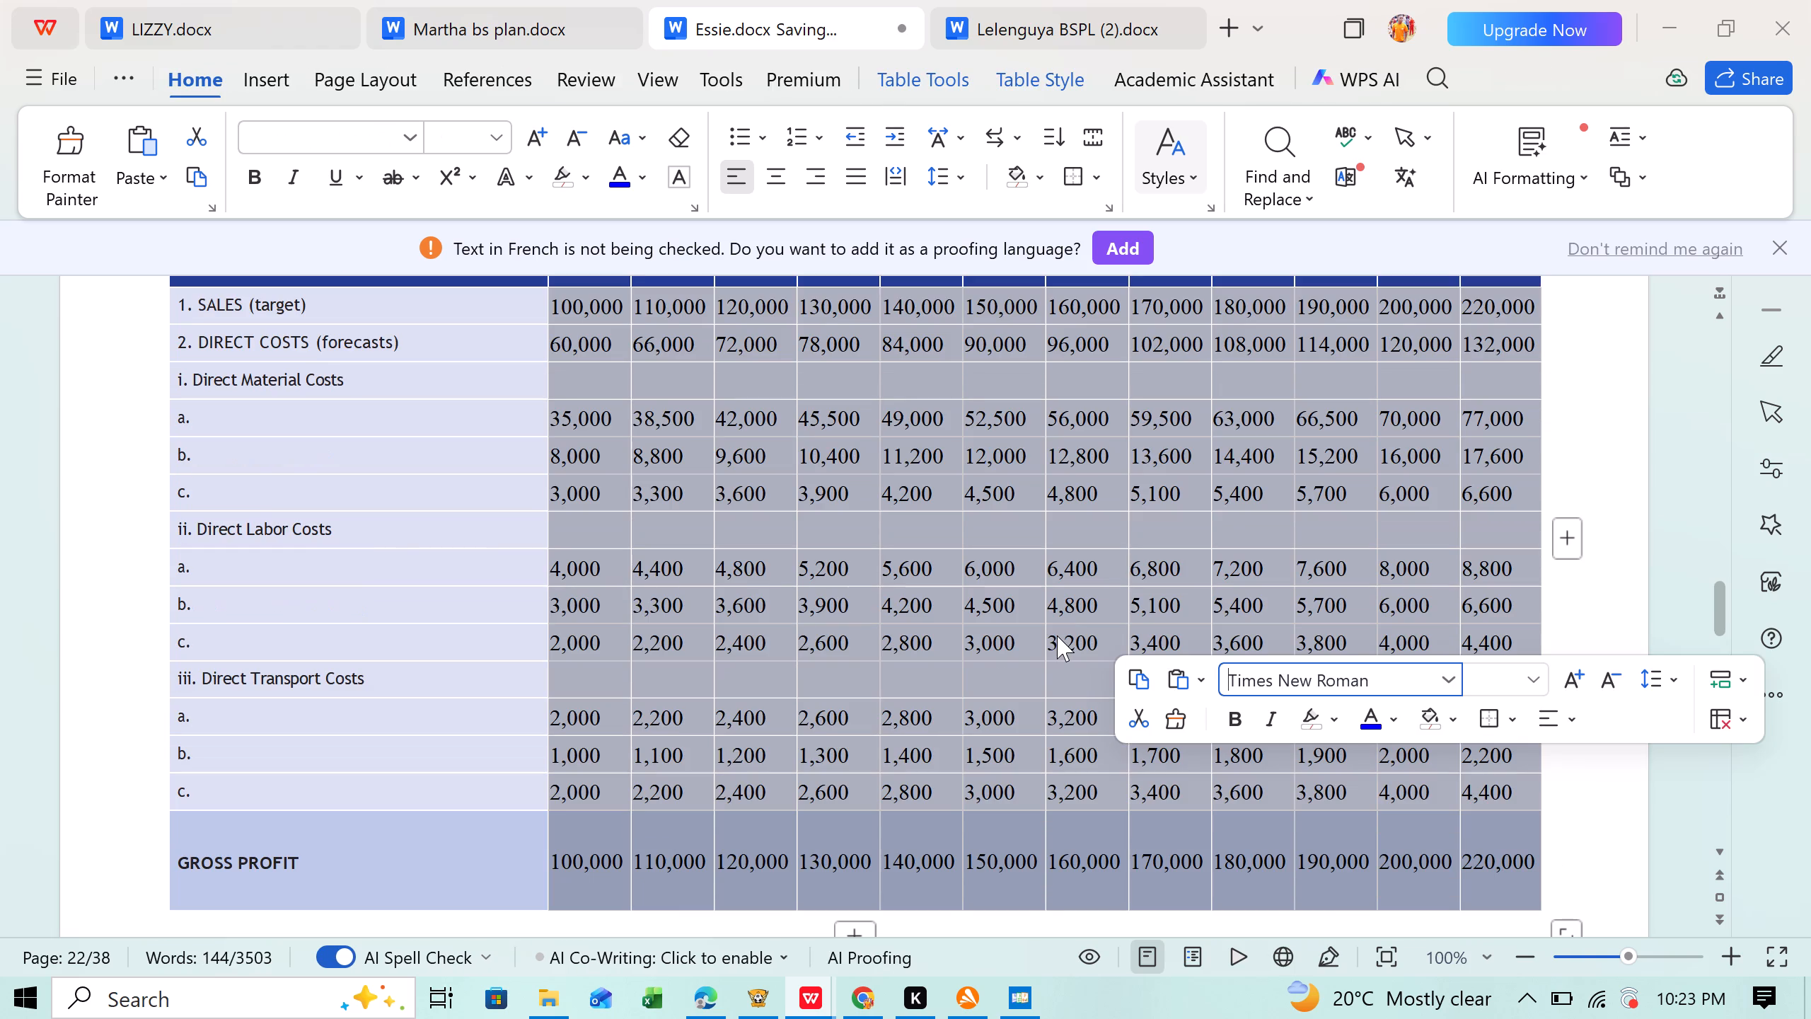
{"action": "left_click", "coordinate": [969, 669]}
Check the pasted figures in Essie's Sales Cost and Profit Plan against its rows, and look on to the Indirect Costs table.
{"action": "scroll", "coordinate": [969, 669], "scroll_direction": "up", "scroll_amount": 1}
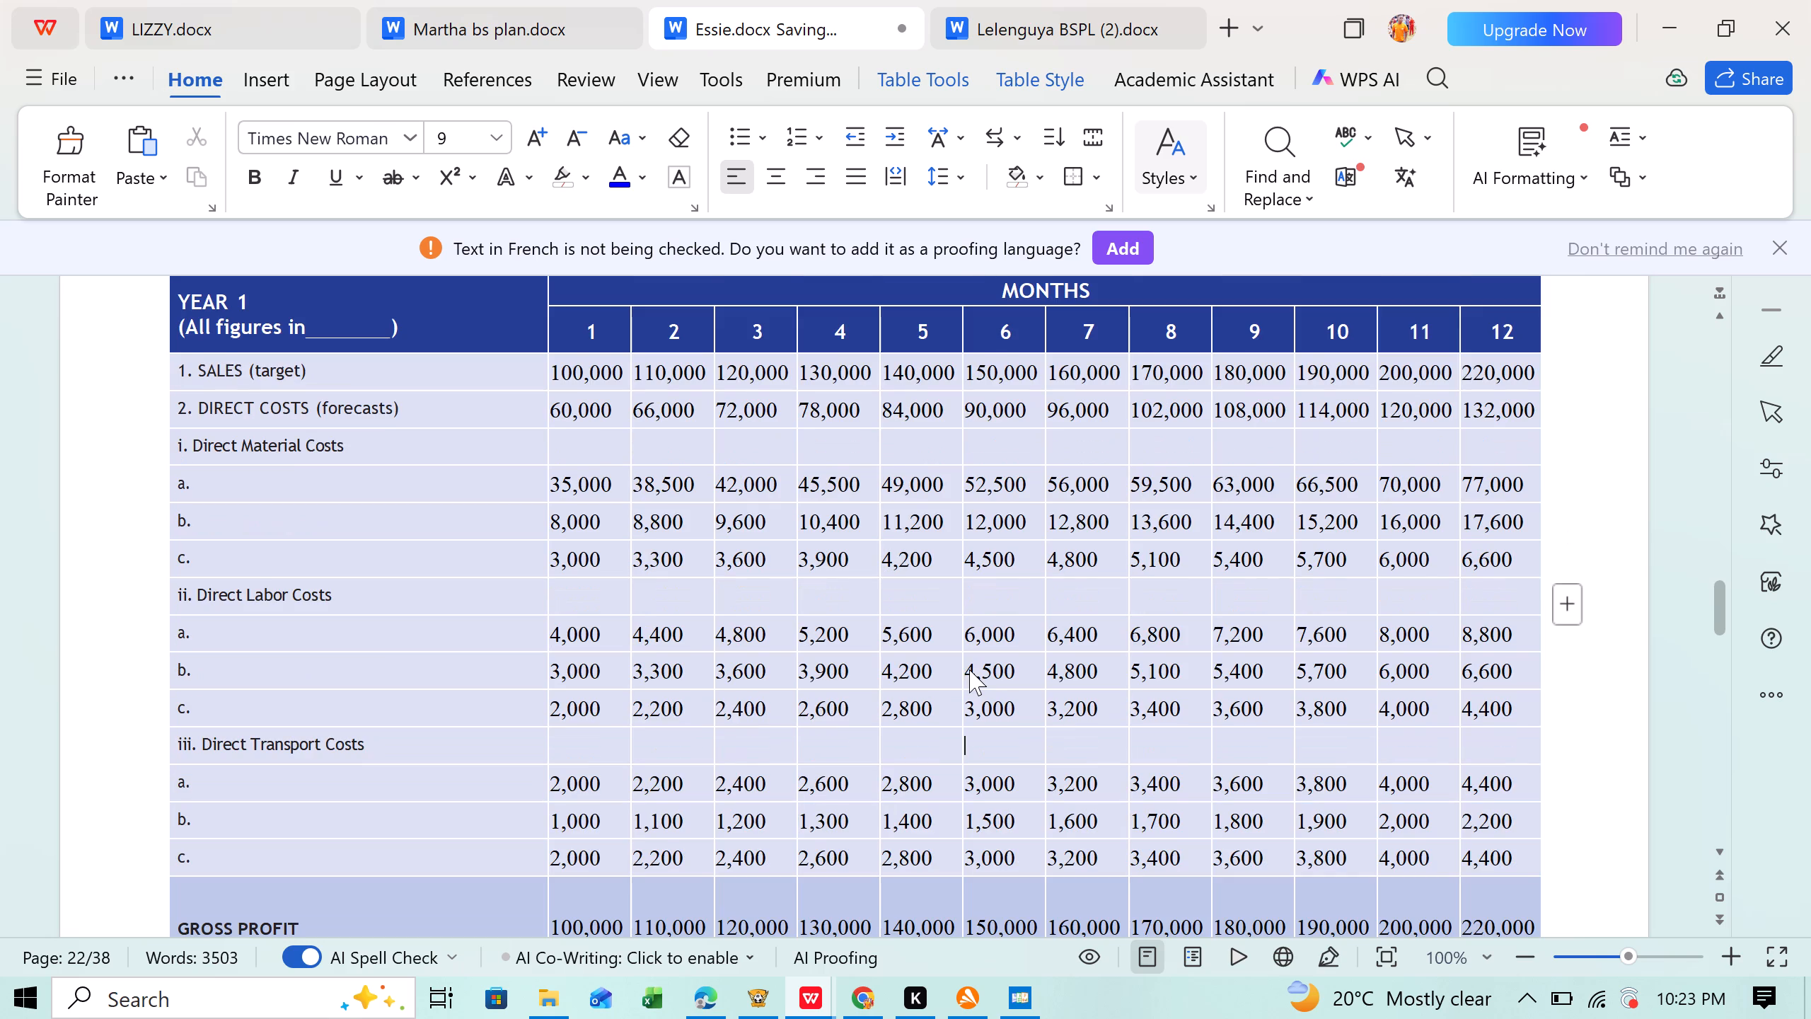
{"action": "scroll", "coordinate": [969, 669], "scroll_direction": "down", "scroll_amount": 2}
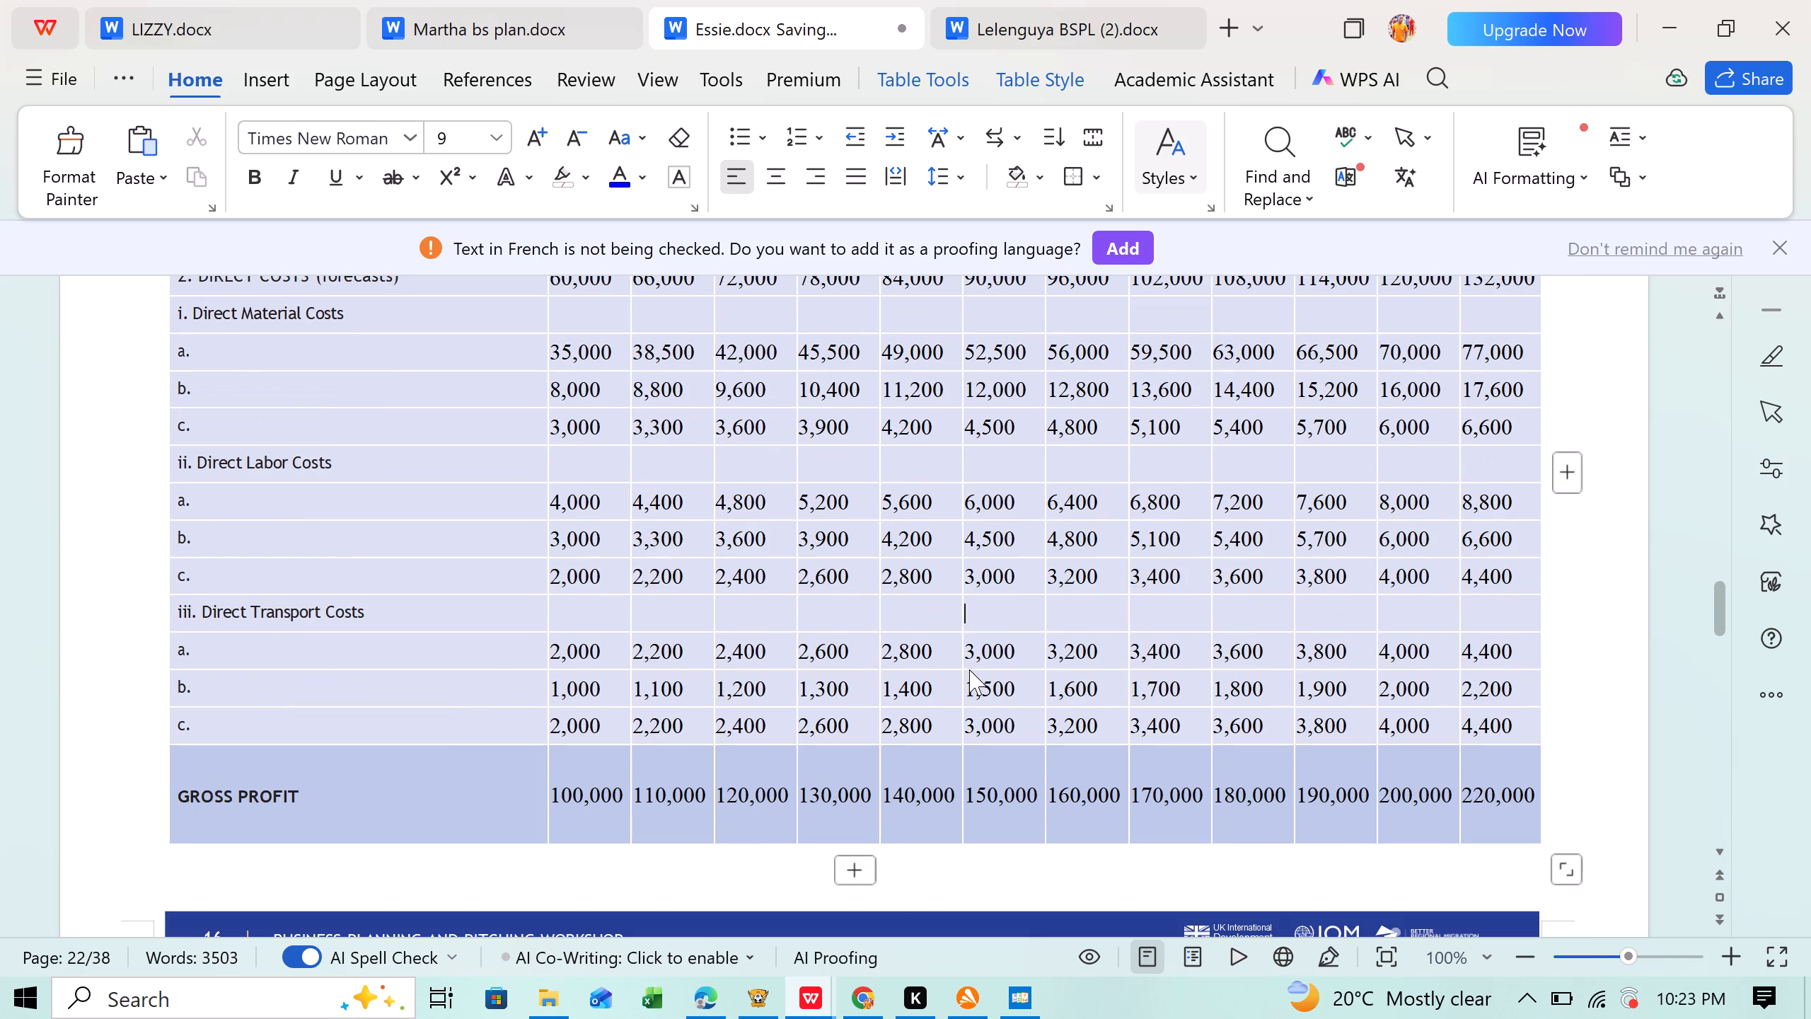
{"action": "scroll", "coordinate": [969, 669], "scroll_direction": "up", "scroll_amount": 2}
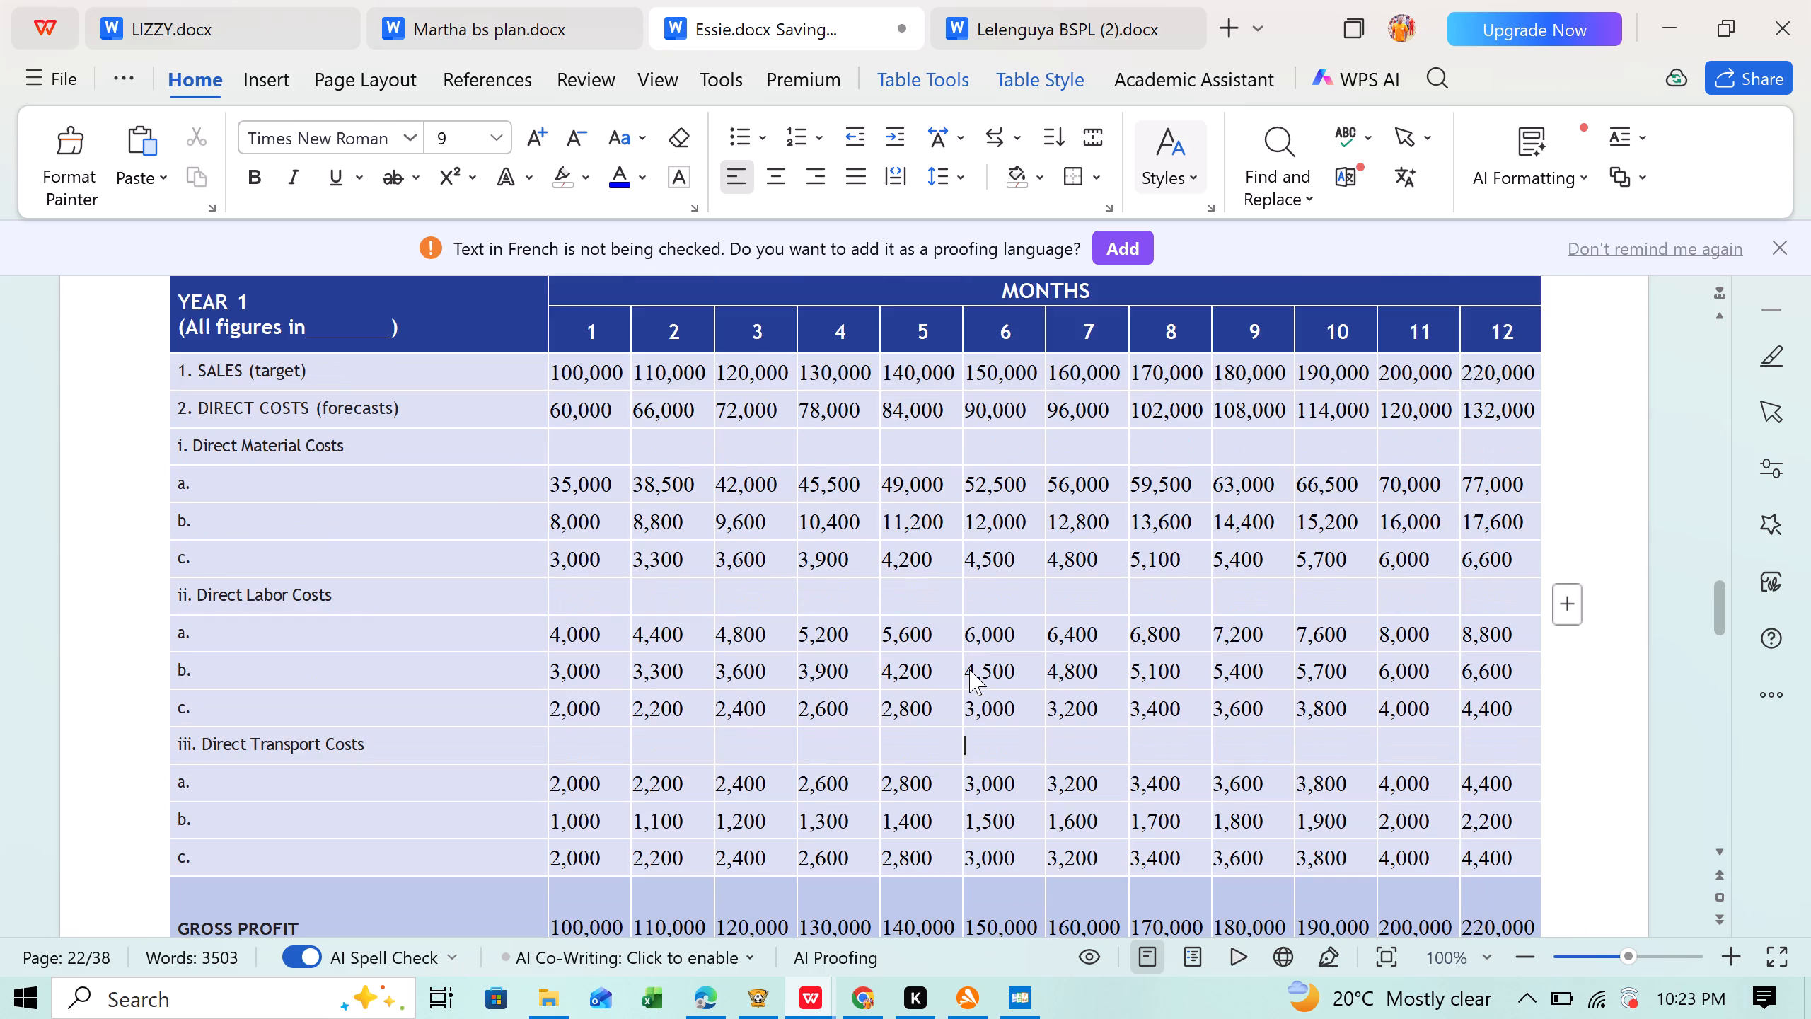
{"action": "scroll", "coordinate": [969, 669], "scroll_direction": "up", "scroll_amount": 1}
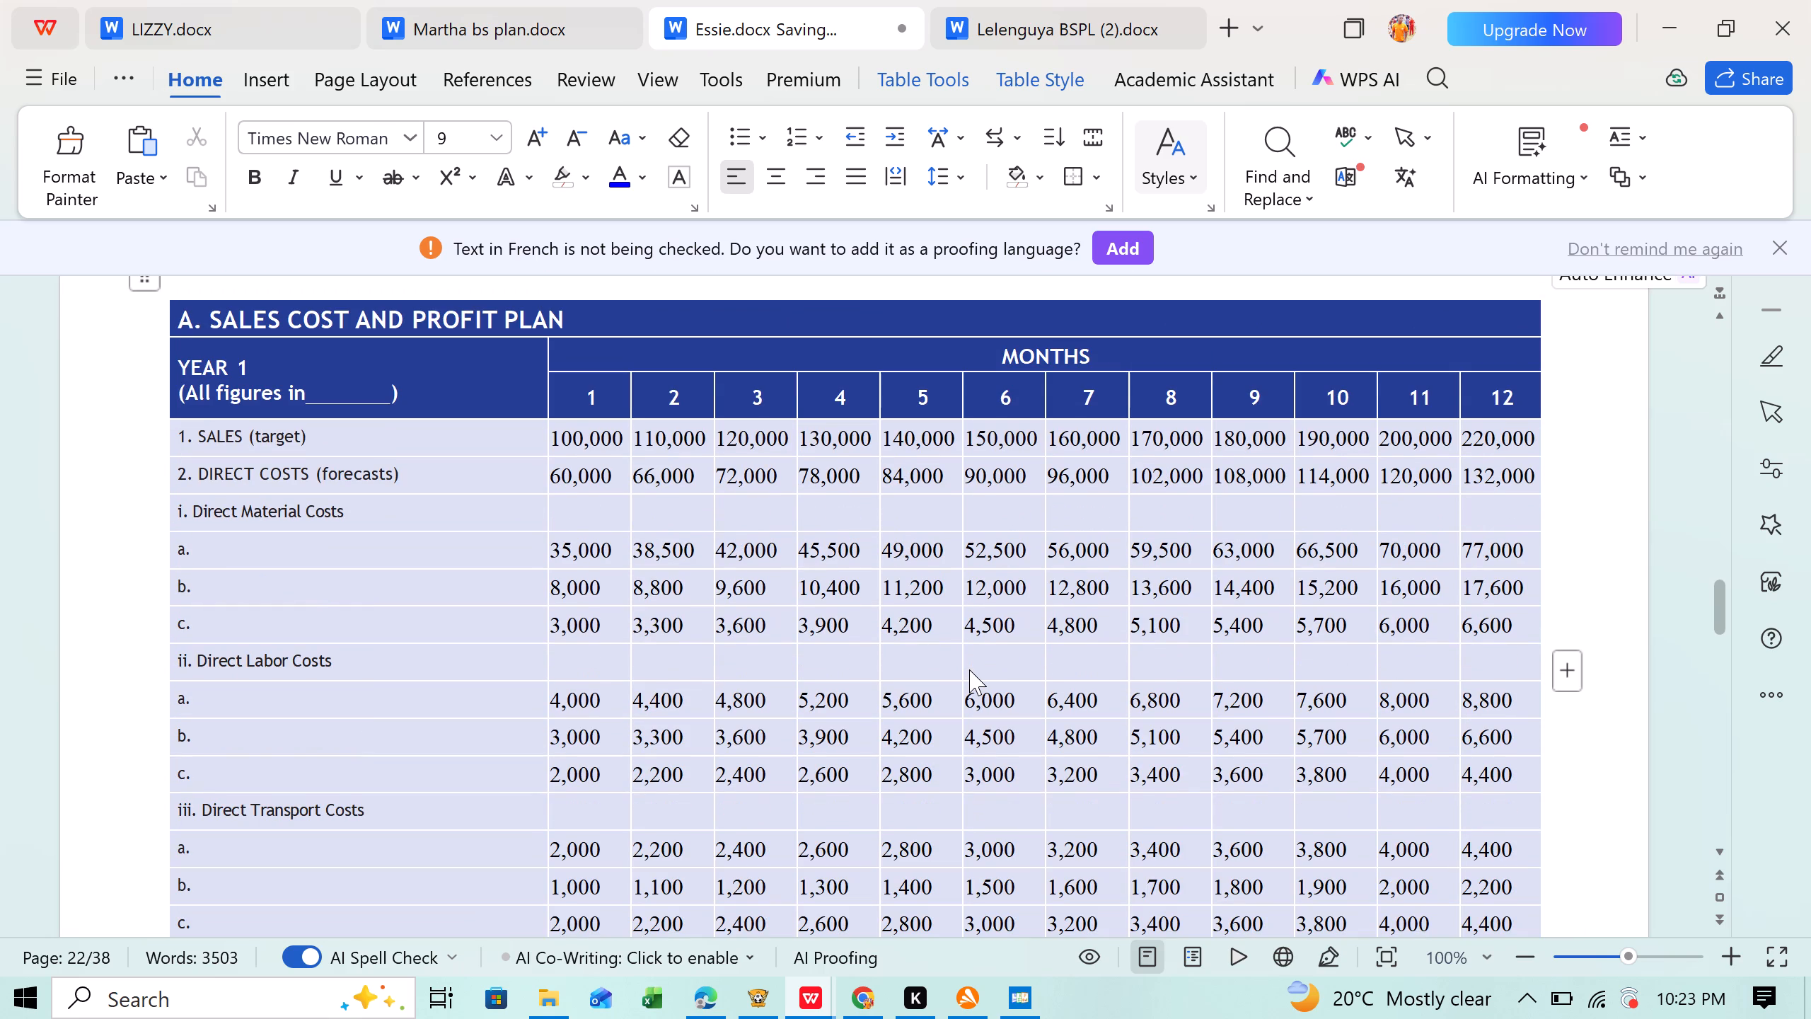
{"action": "scroll", "coordinate": [969, 669], "scroll_direction": "down", "scroll_amount": 2}
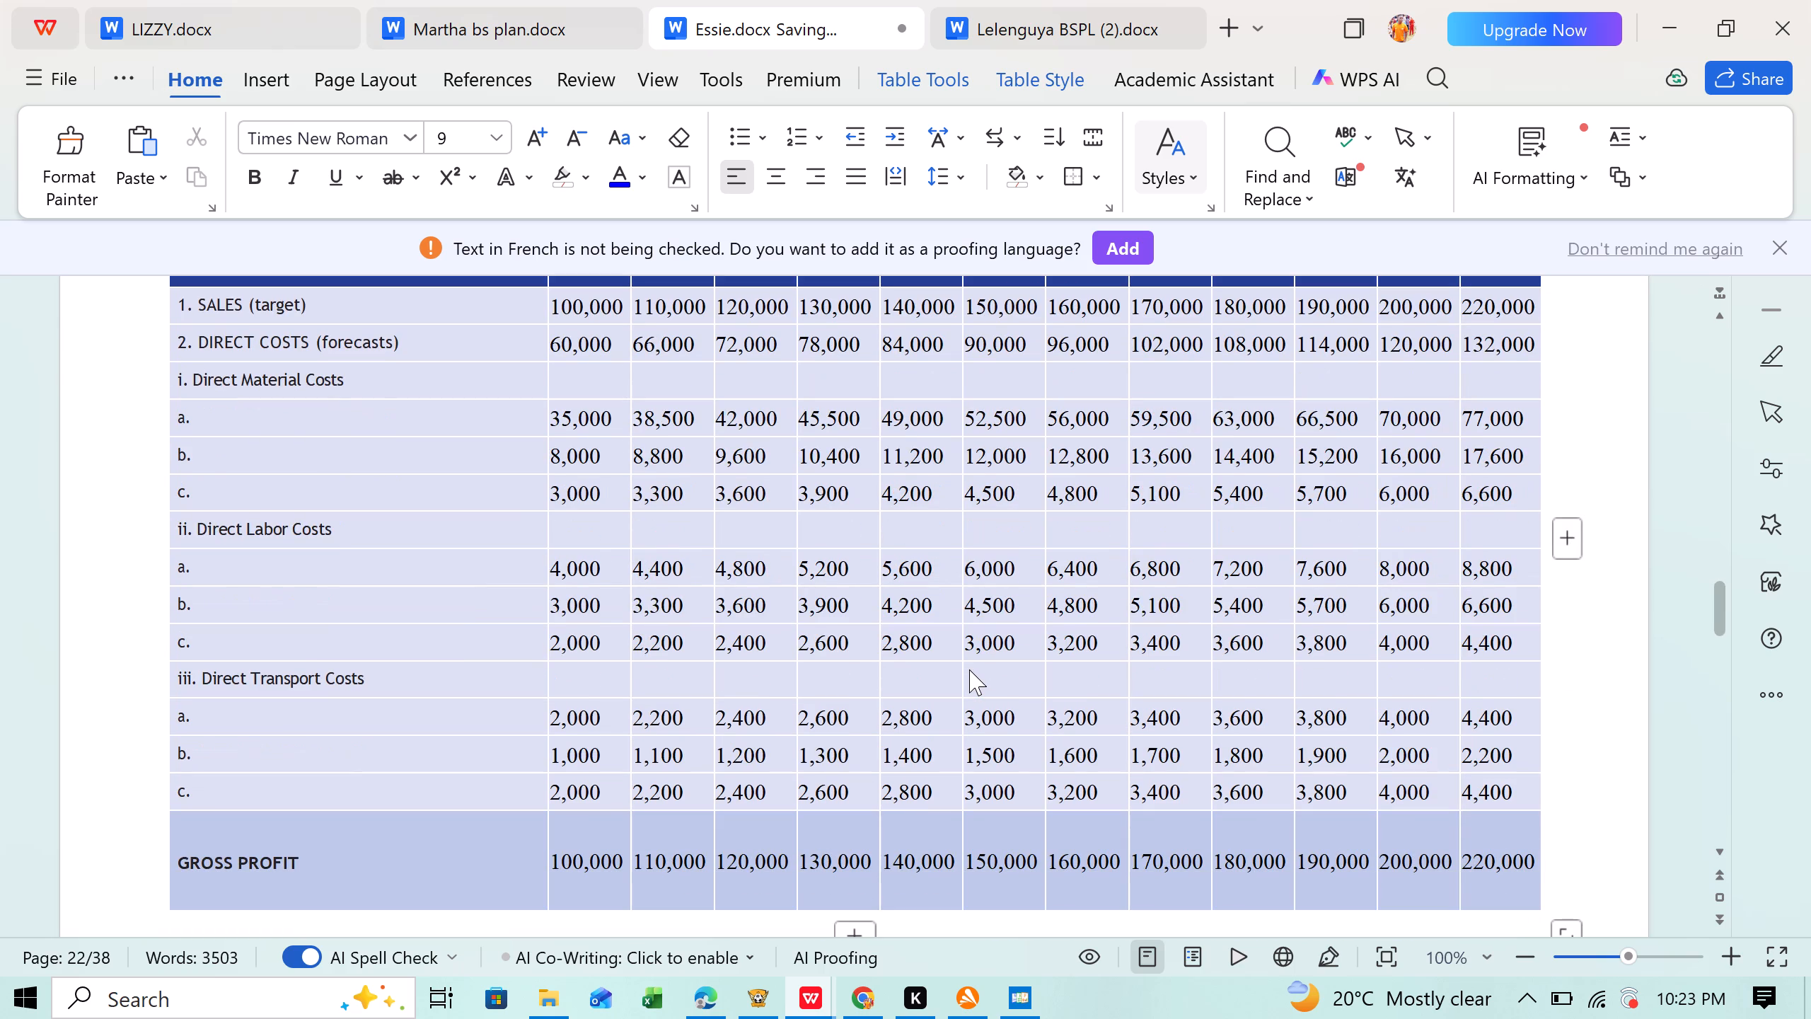
{"action": "scroll", "coordinate": [969, 669], "scroll_direction": "down", "scroll_amount": 5}
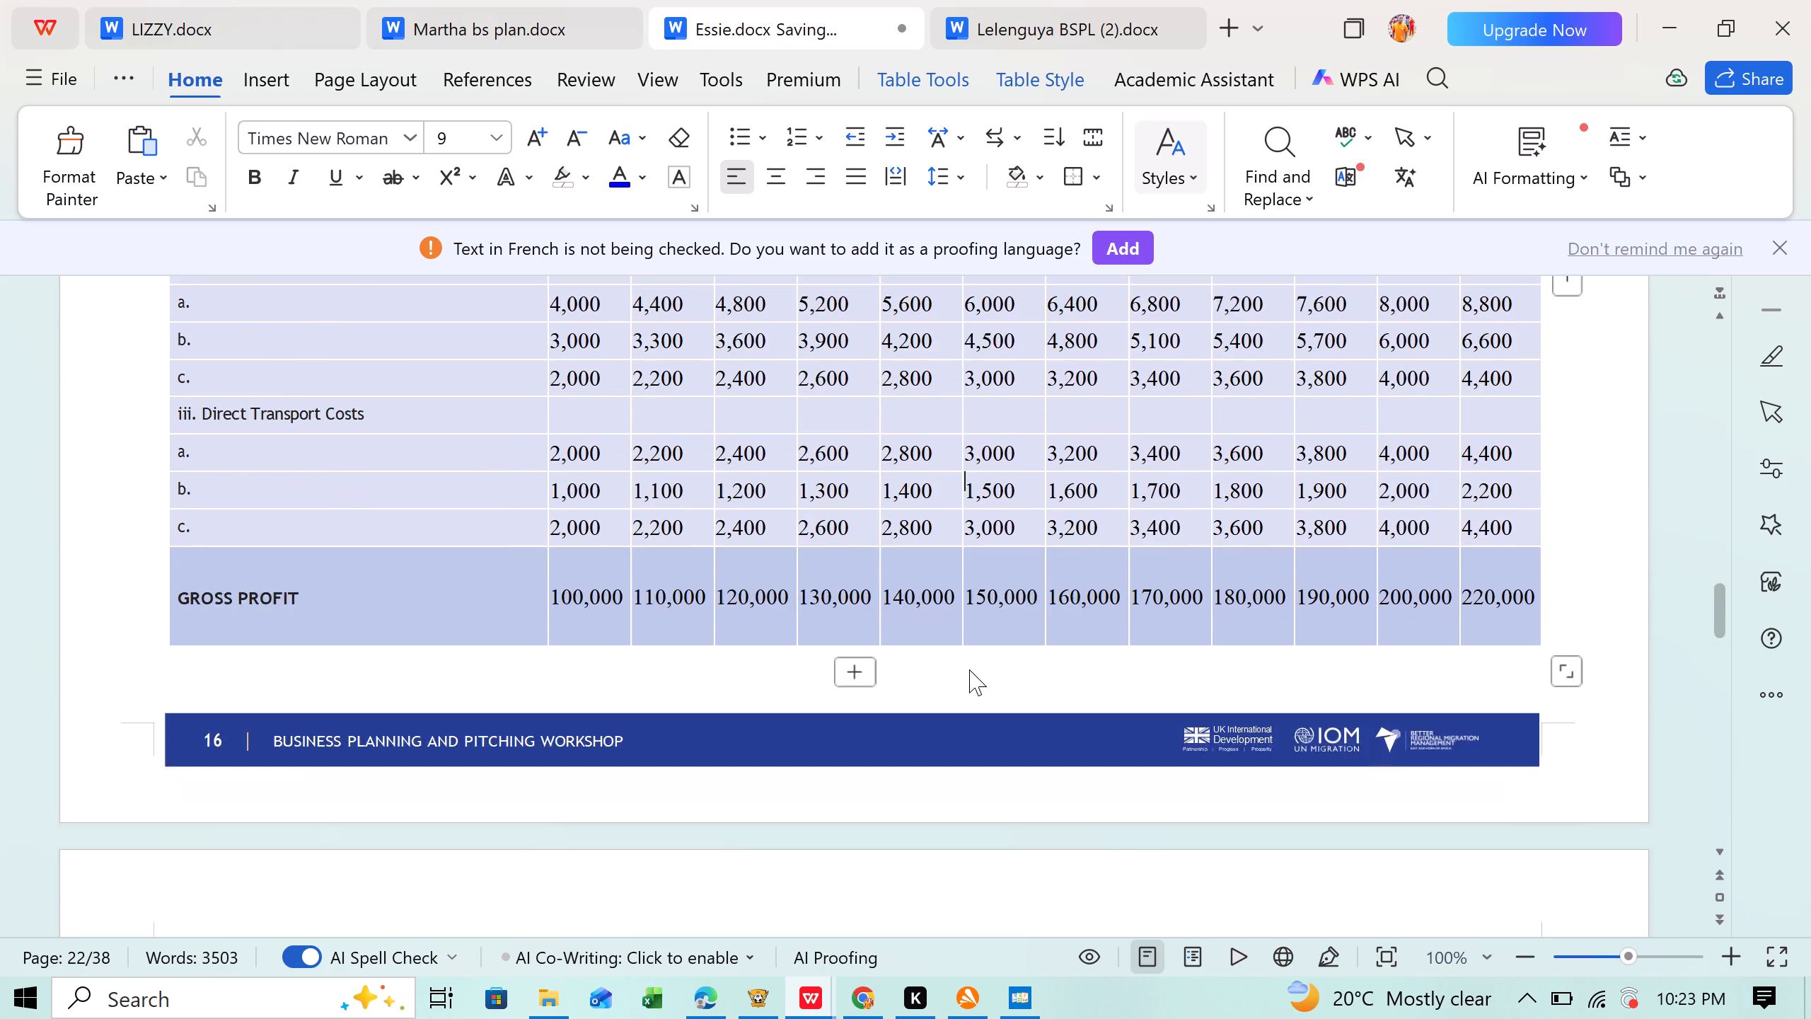
{"action": "scroll", "coordinate": [969, 669], "scroll_direction": "down", "scroll_amount": 7}
{"action": "scroll", "coordinate": [923, 756], "scroll_direction": "down", "scroll_amount": 3}
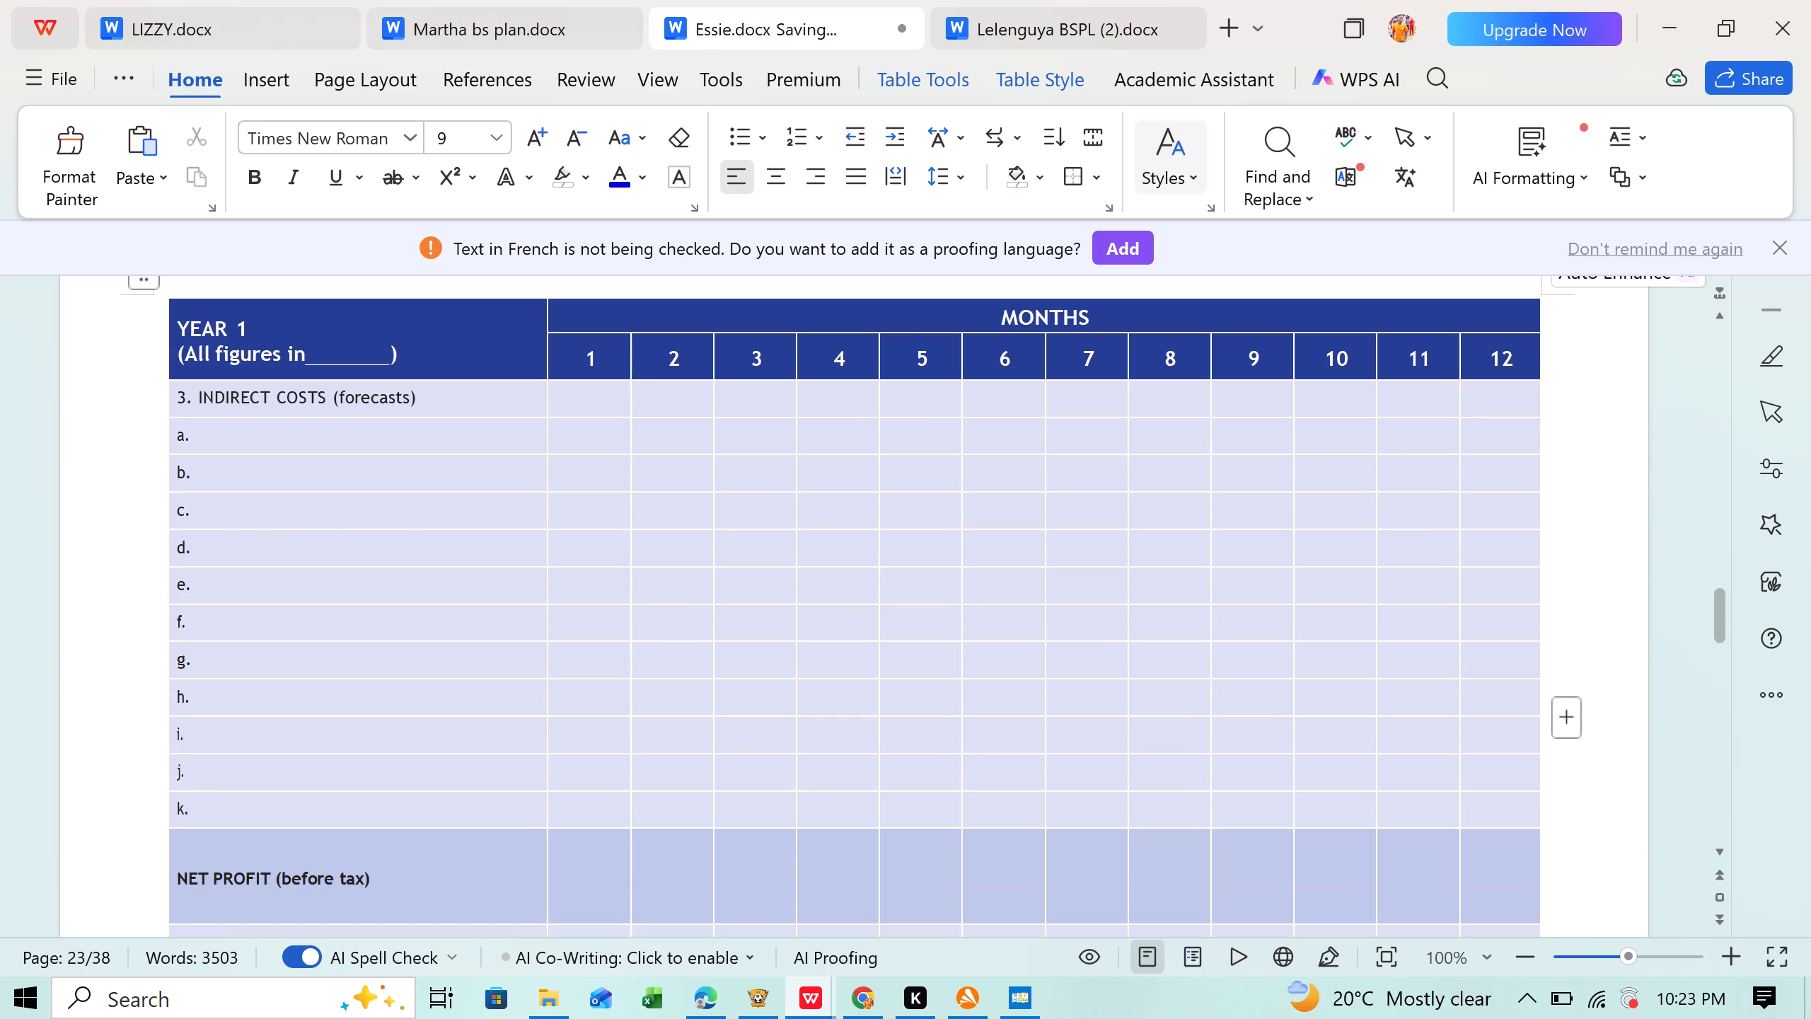
Copy the Year 1 monthly figures in Martha bs plan from Indirect Costs through Net Profit (after tax), months 1 to 12.
{"action": "left_click", "coordinate": [480, 40]}
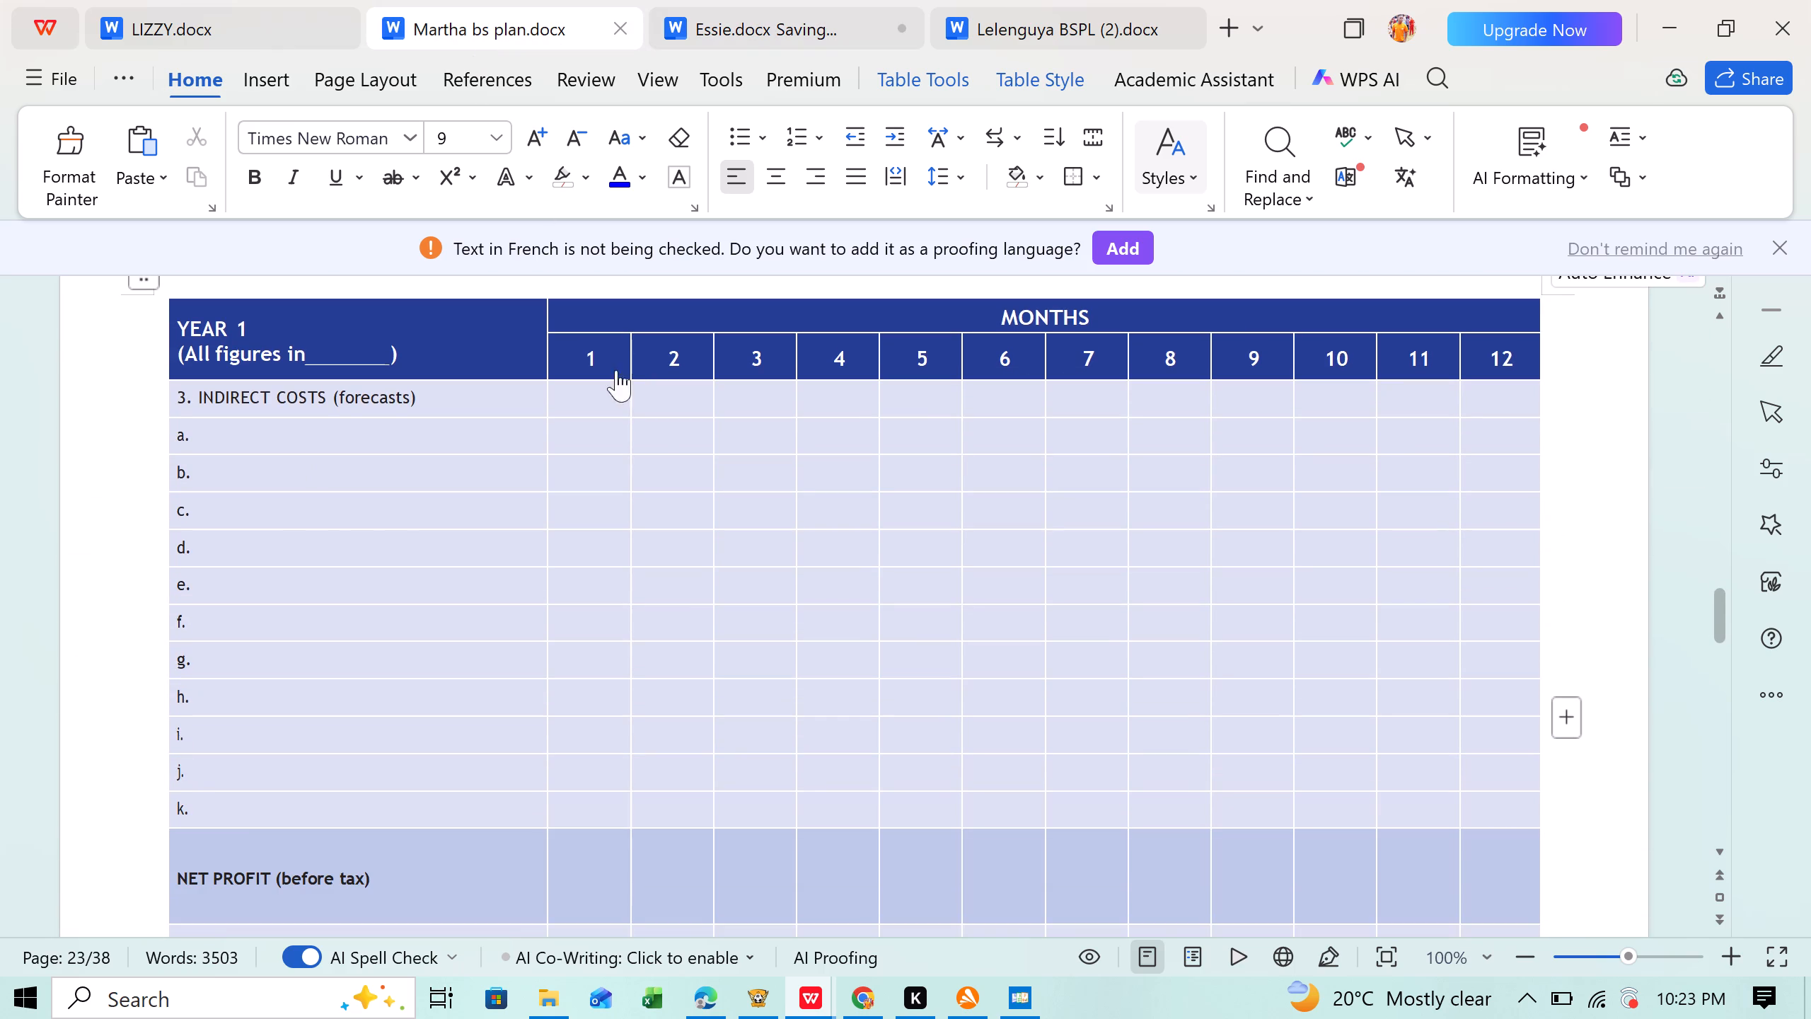
{"action": "scroll", "coordinate": [693, 447], "scroll_direction": "down", "scroll_amount": 5}
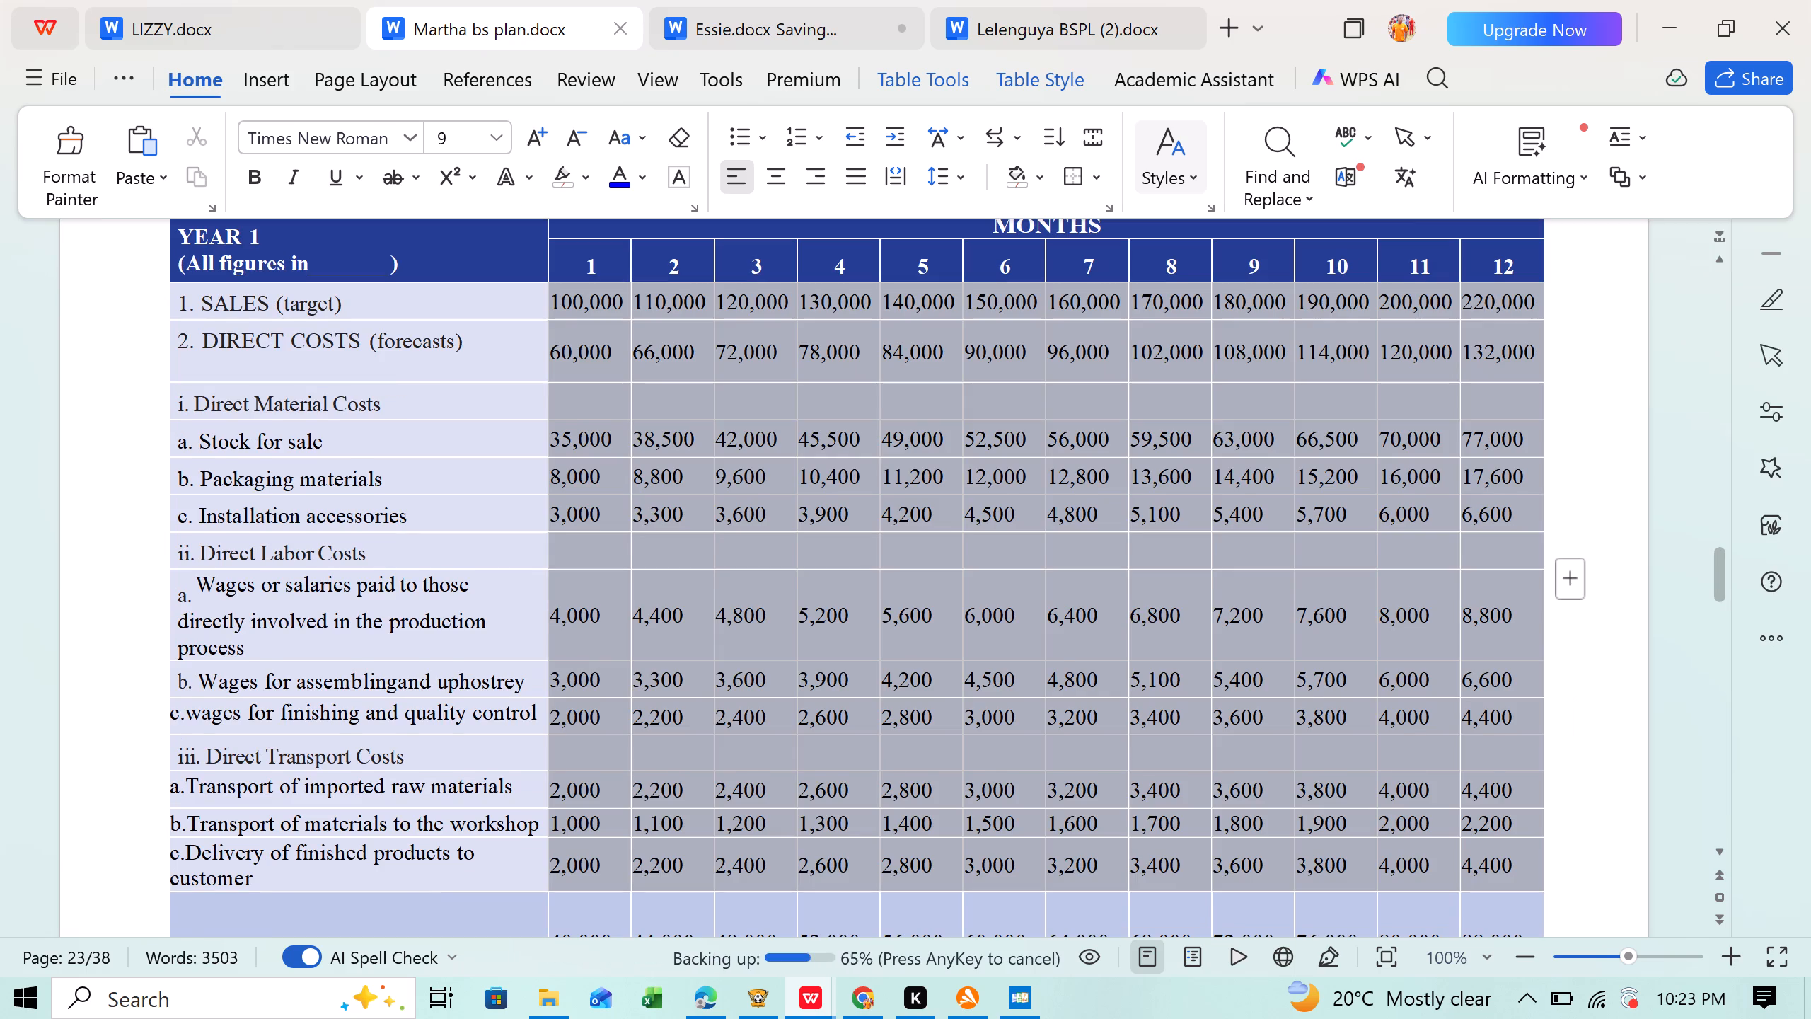
{"action": "left_click", "coordinate": [698, 559]}
{"action": "scroll", "coordinate": [698, 559], "scroll_direction": "down", "scroll_amount": 3}
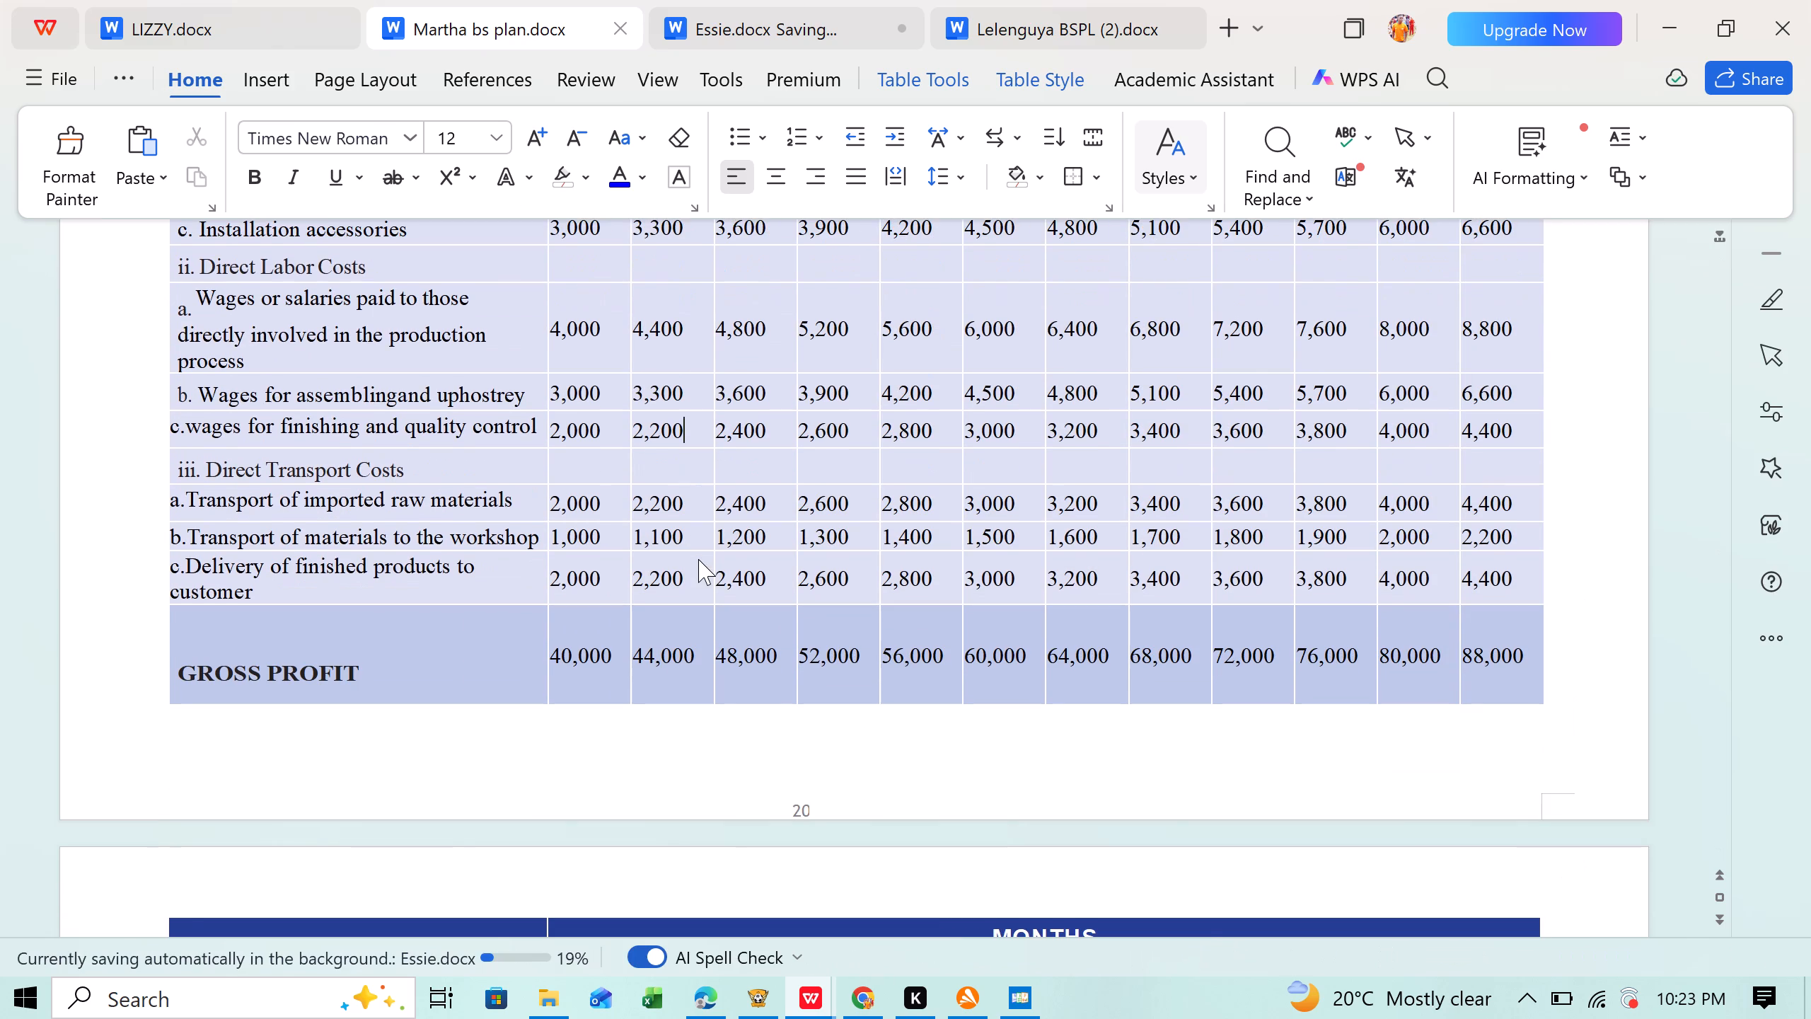
{"action": "scroll", "coordinate": [698, 559], "scroll_direction": "down", "scroll_amount": 6}
{"action": "scroll", "coordinate": [698, 559], "scroll_direction": "up", "scroll_amount": 2}
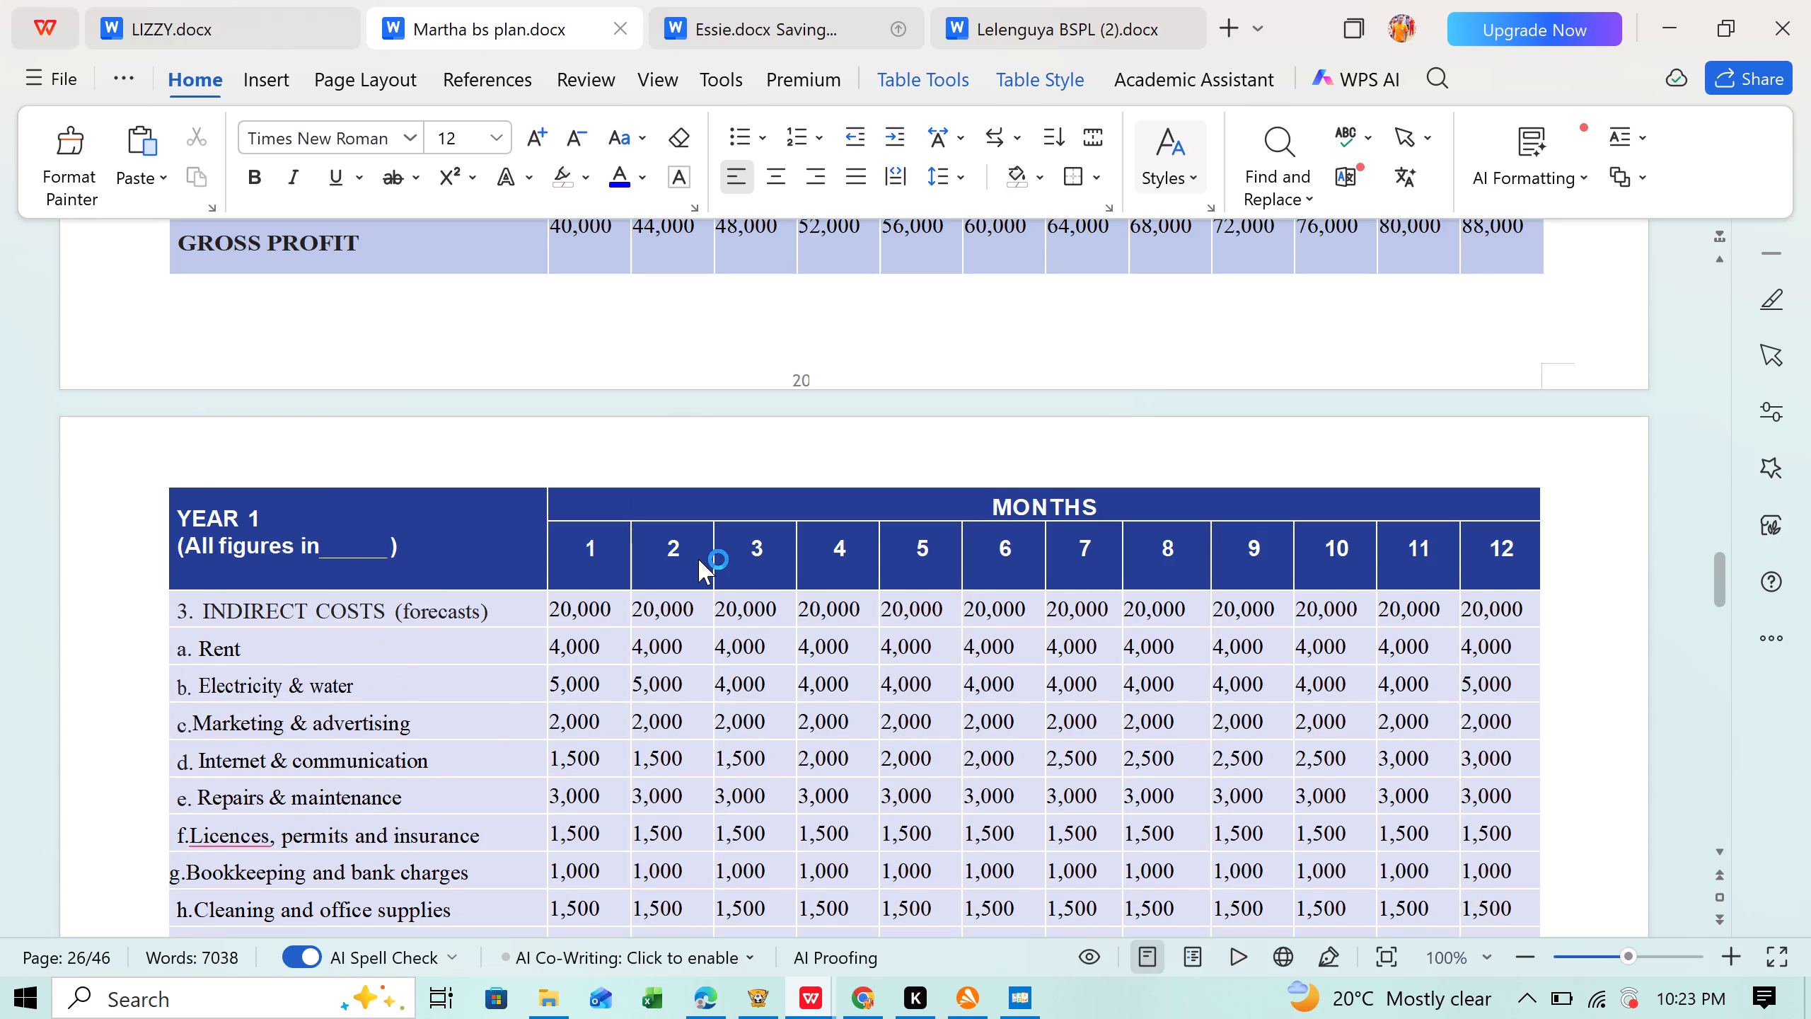
{"action": "scroll", "coordinate": [698, 559], "scroll_direction": "down", "scroll_amount": 5}
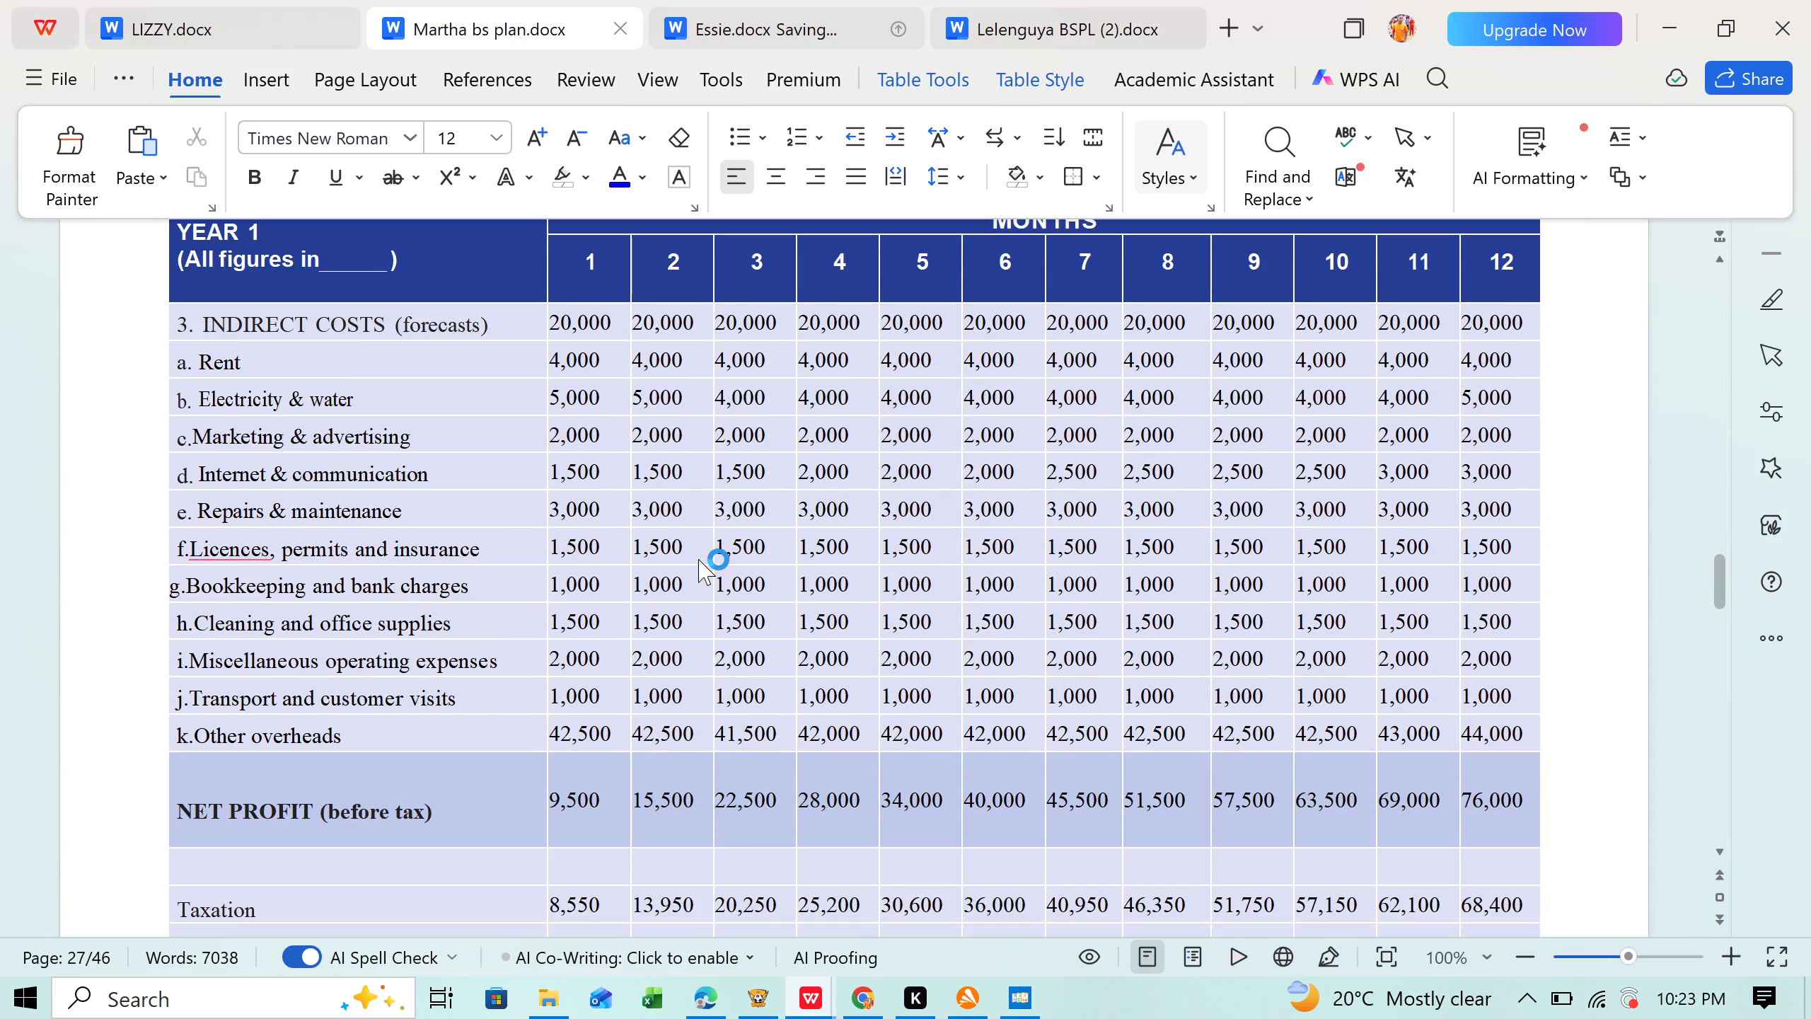
{"action": "scroll", "coordinate": [677, 611], "scroll_direction": "down", "scroll_amount": 2}
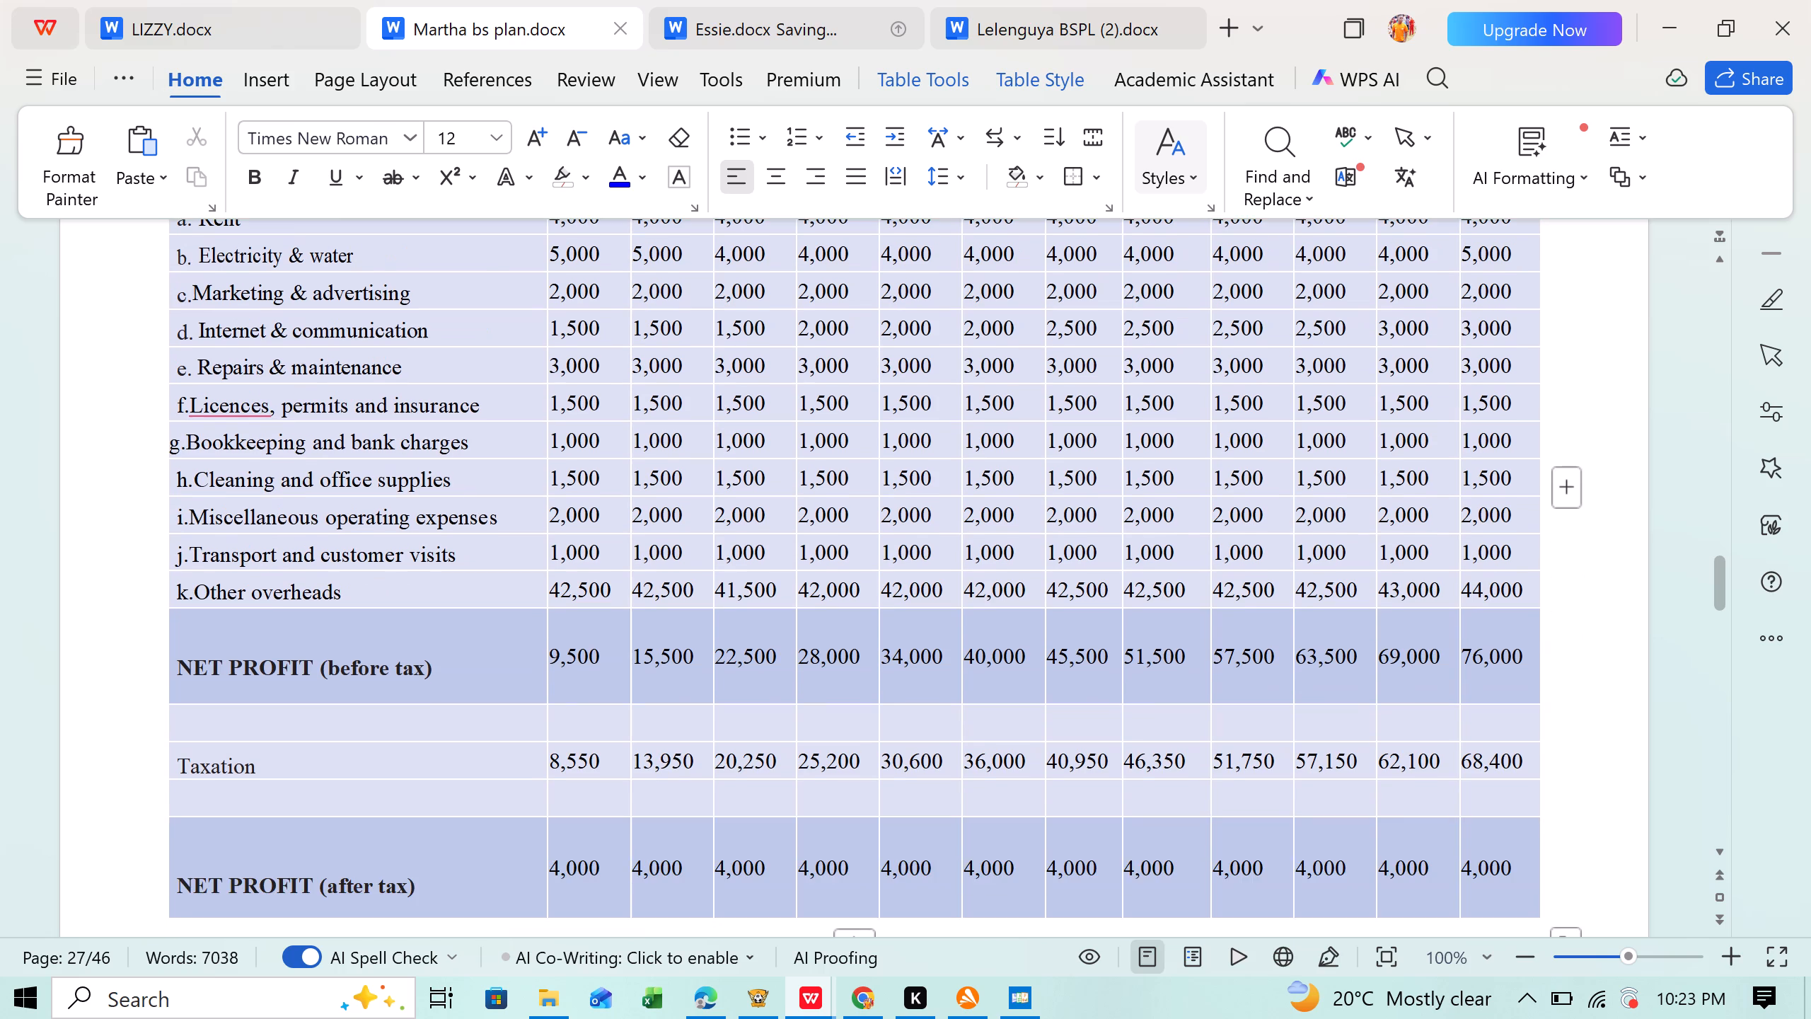
{"action": "scroll", "coordinate": [677, 611], "scroll_direction": "up", "scroll_amount": 1}
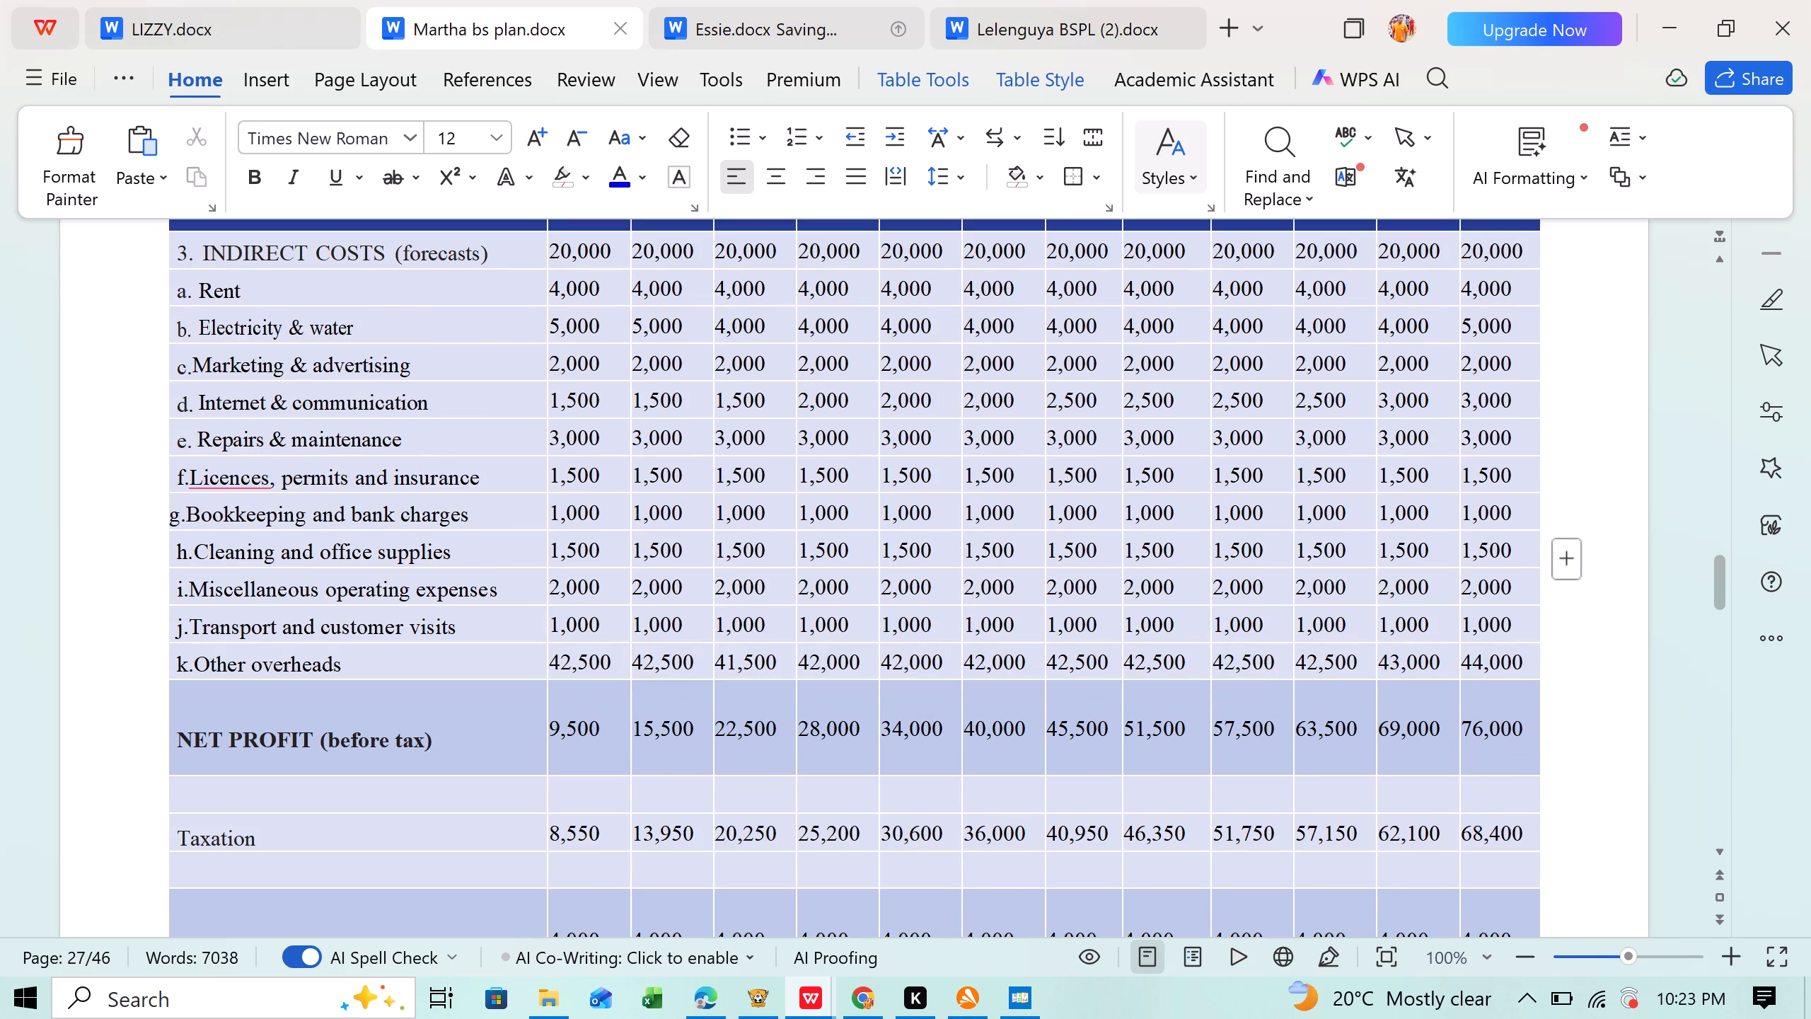
{"action": "left_click_drag", "start_coordinate": [585, 253], "coordinate": [1216, 684]}
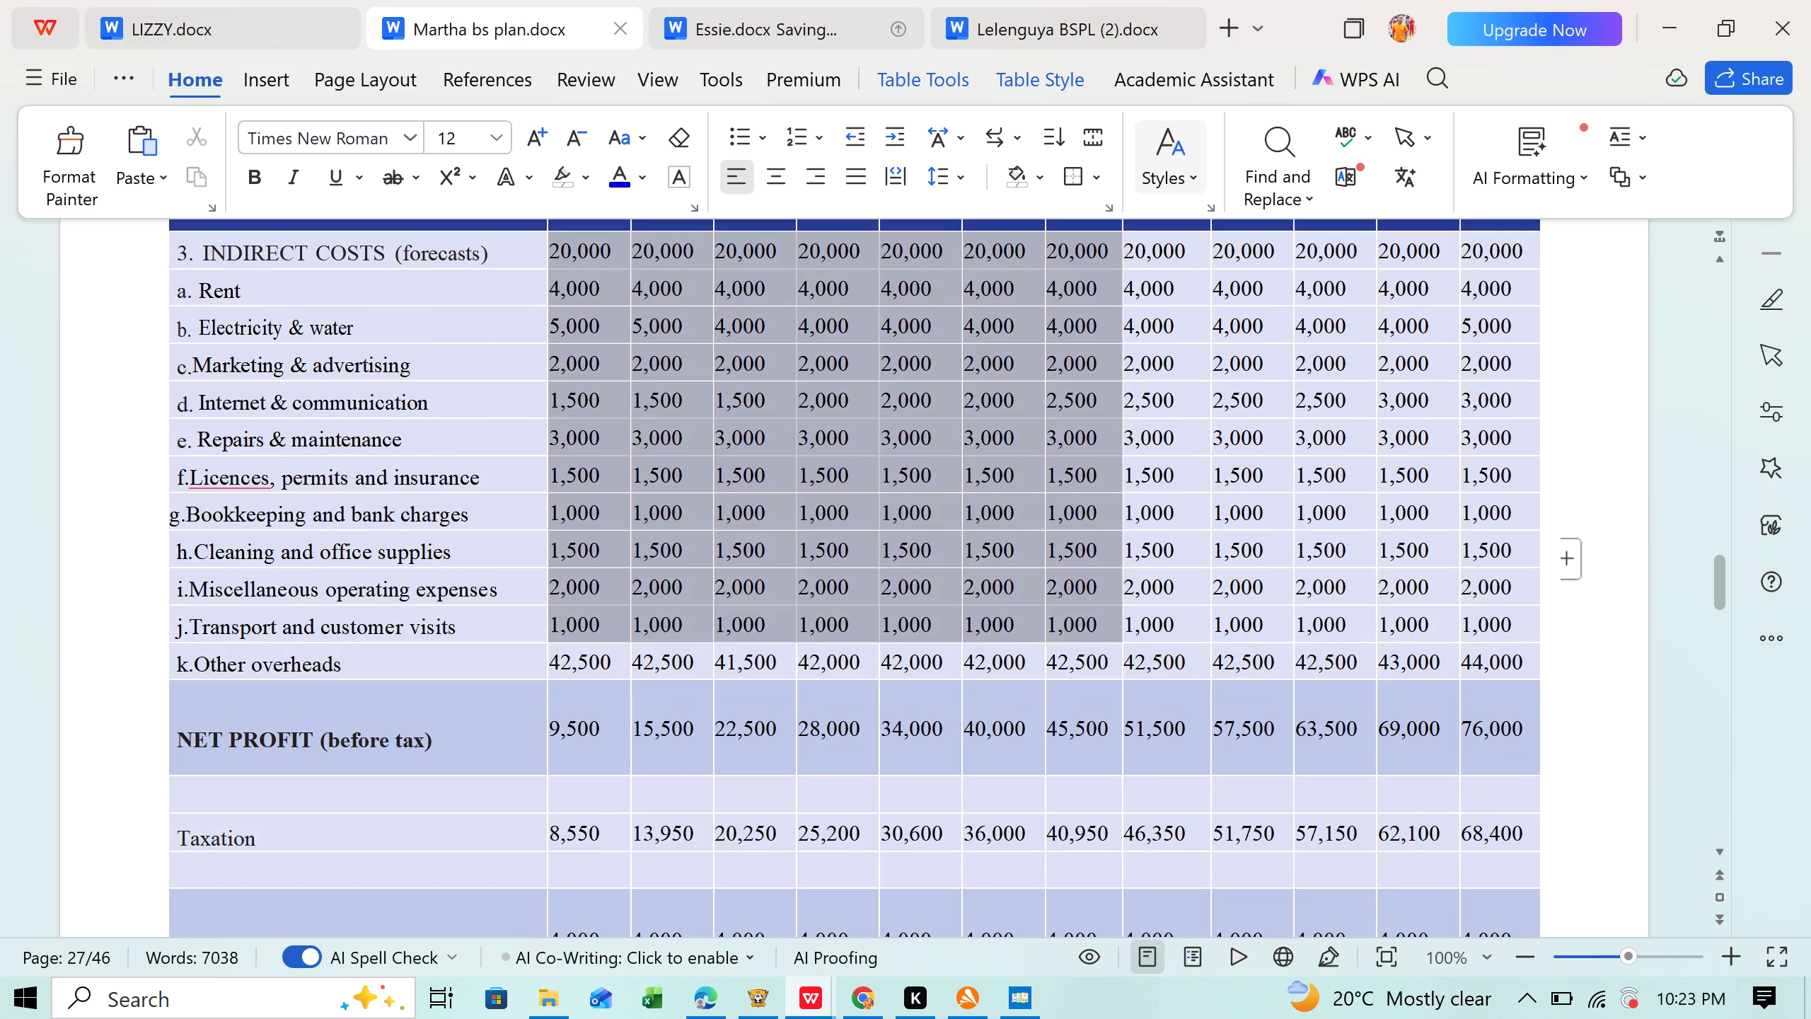
{"action": "left_click_drag", "start_coordinate": [1216, 684], "coordinate": [1427, 884]}
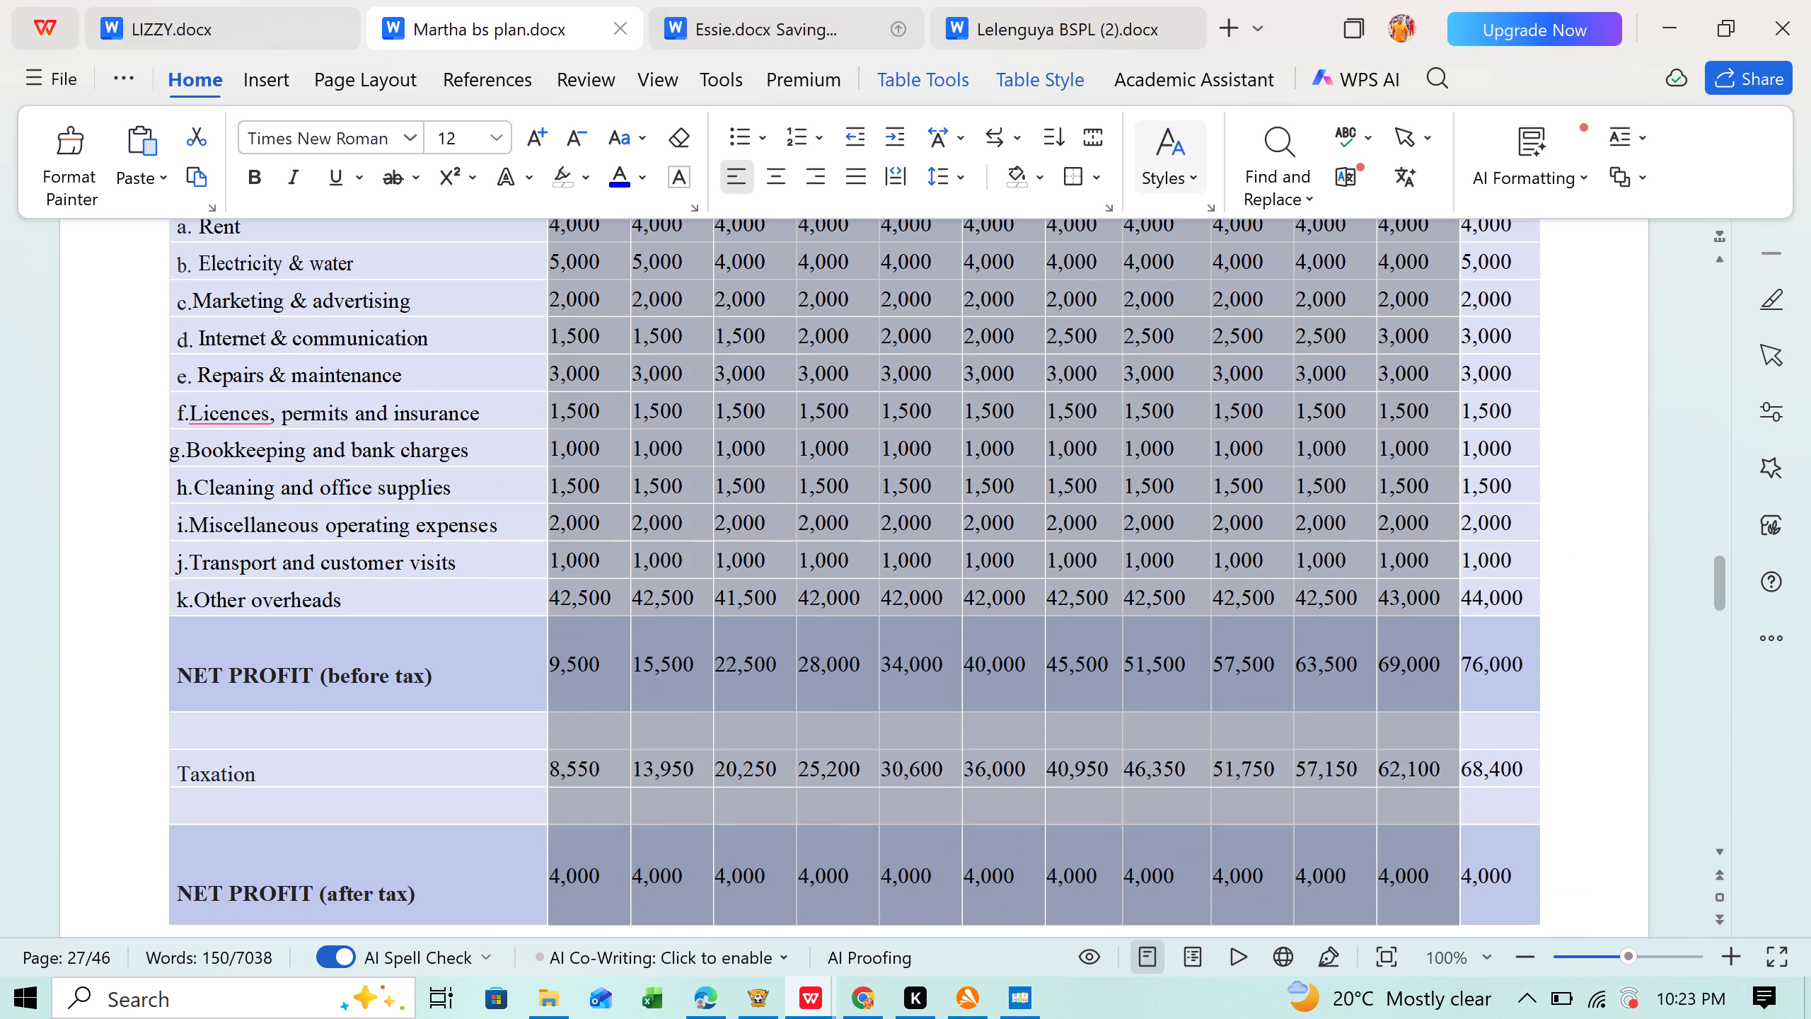
{"action": "left_click_drag", "start_coordinate": [1427, 884], "coordinate": [1467, 854]}
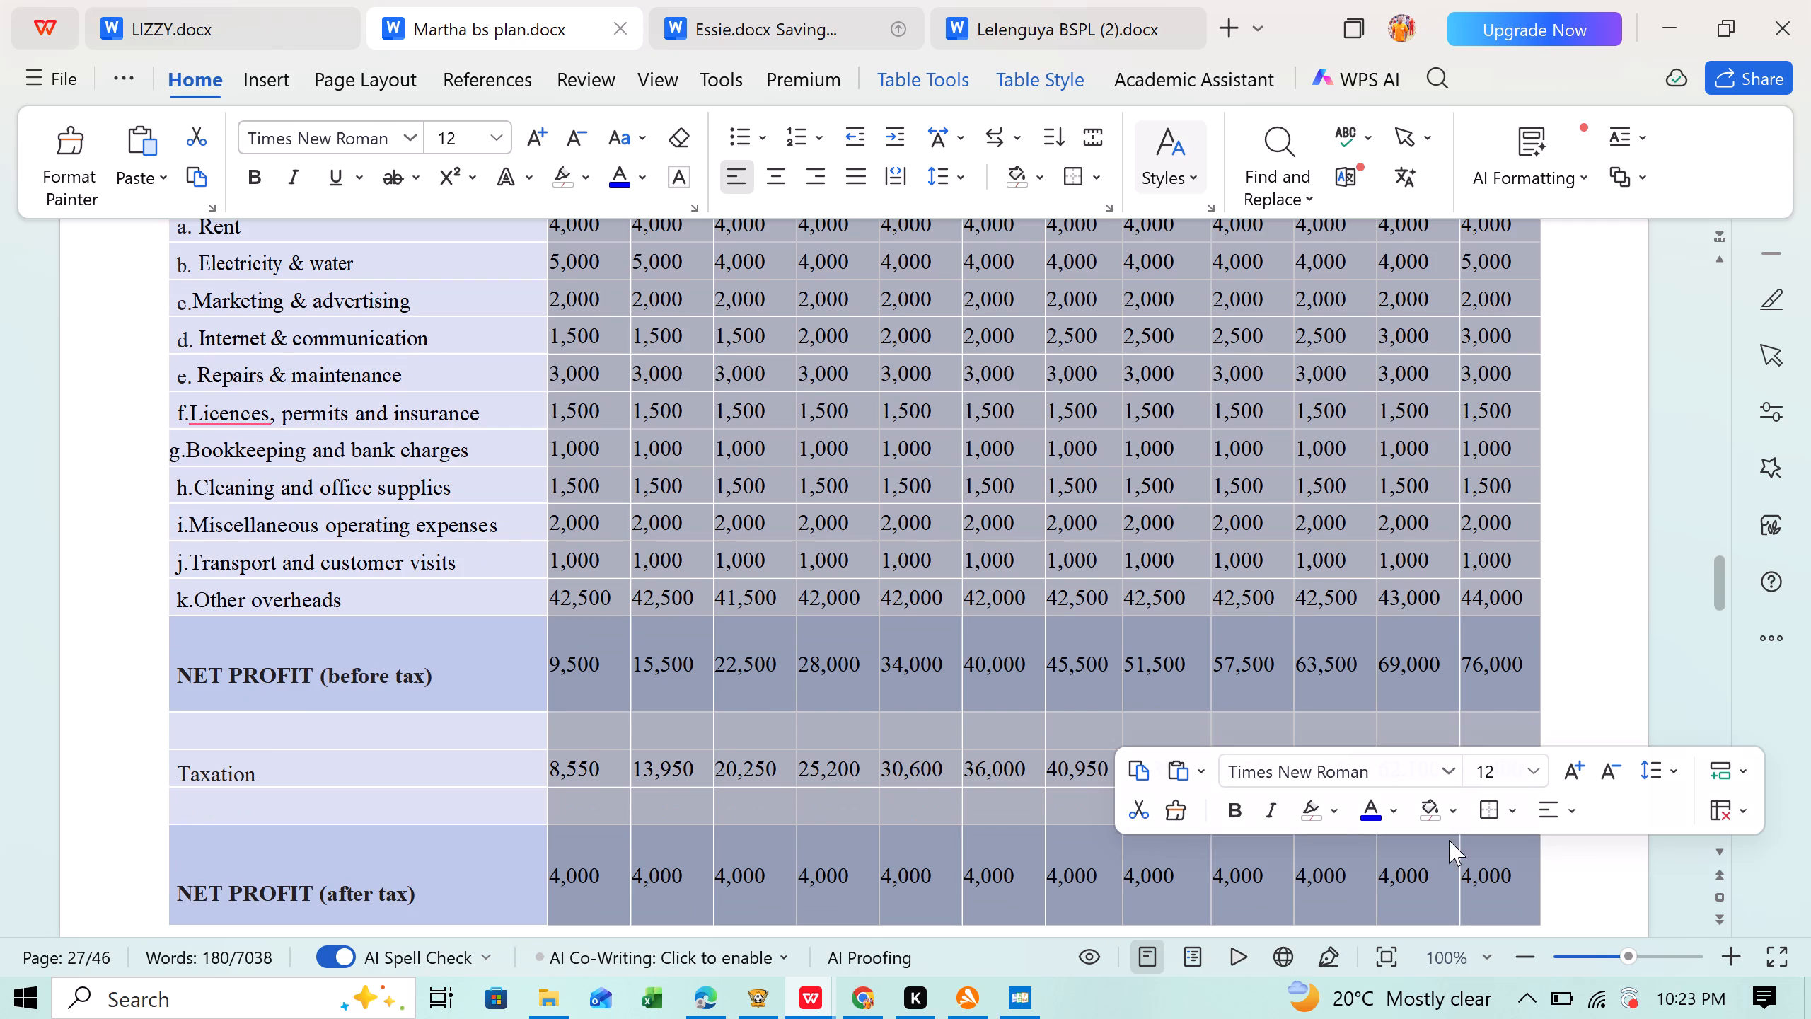
{"action": "left_click", "coordinate": [1137, 767]}
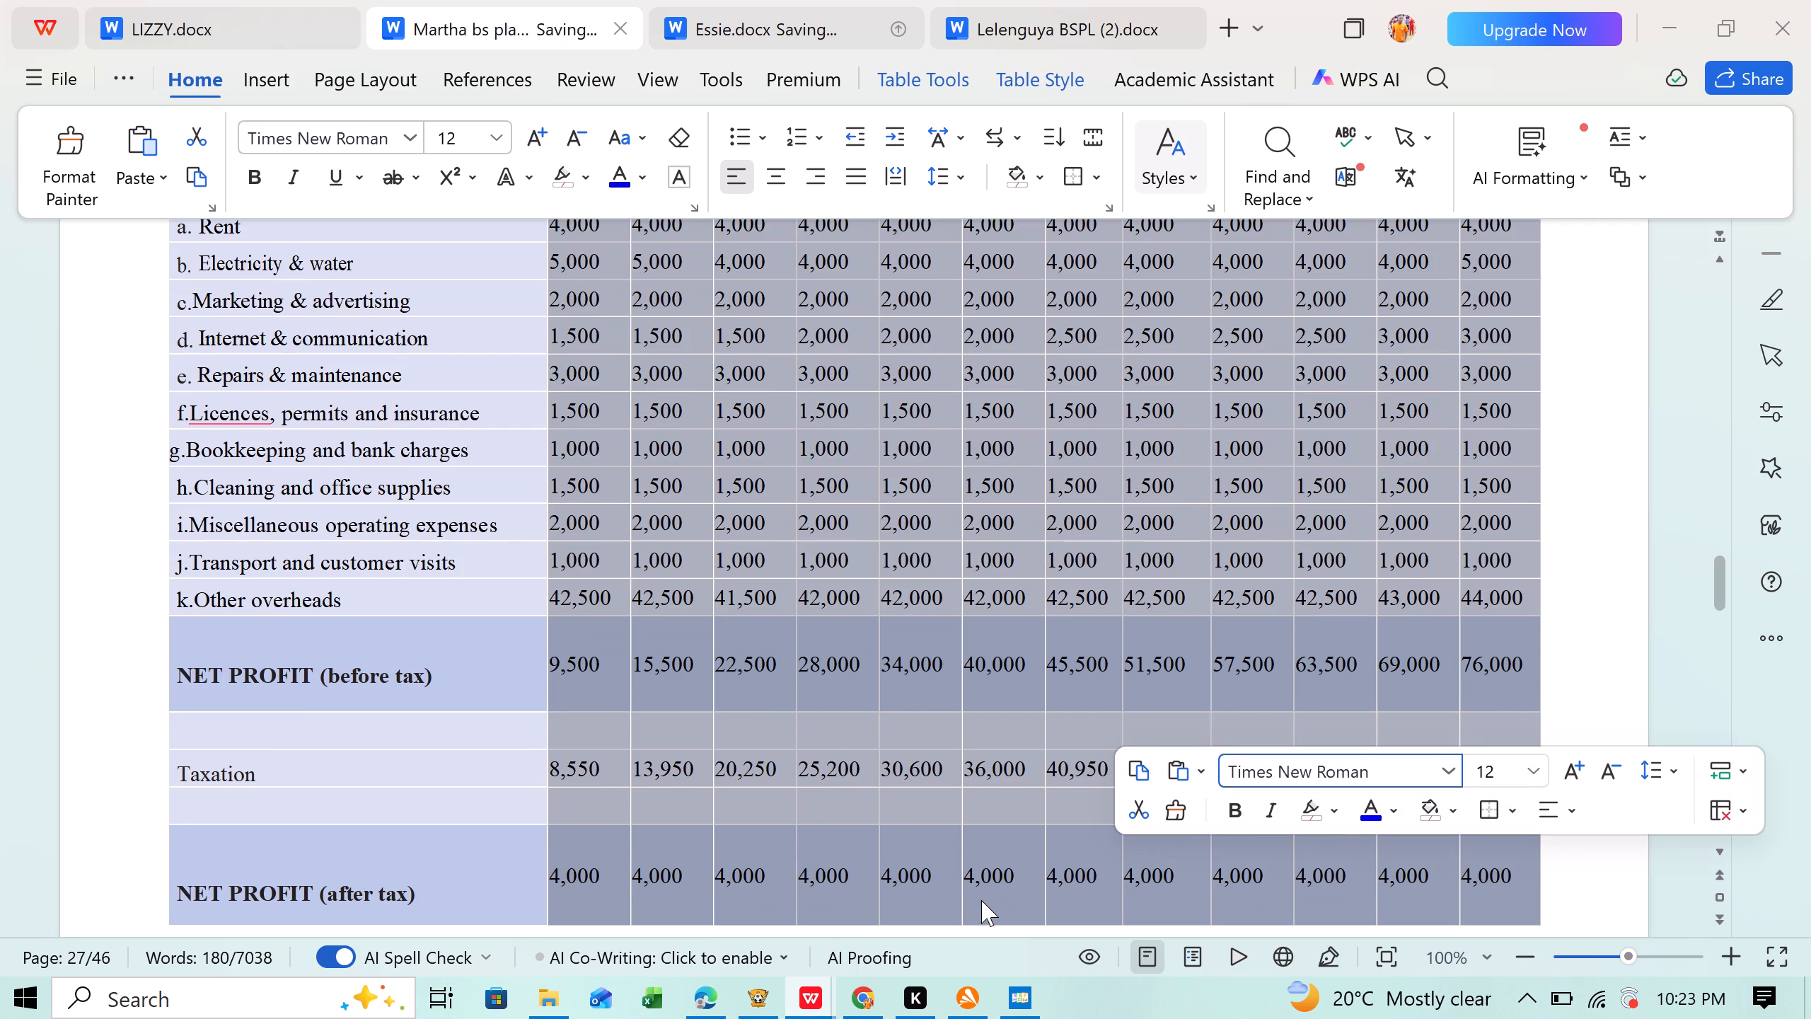
Paste the copied figures into months 1 to 12 of Essie.docx's Year 1 Indirect Costs table and check the filled rows.
{"action": "left_click", "coordinate": [718, 0]}
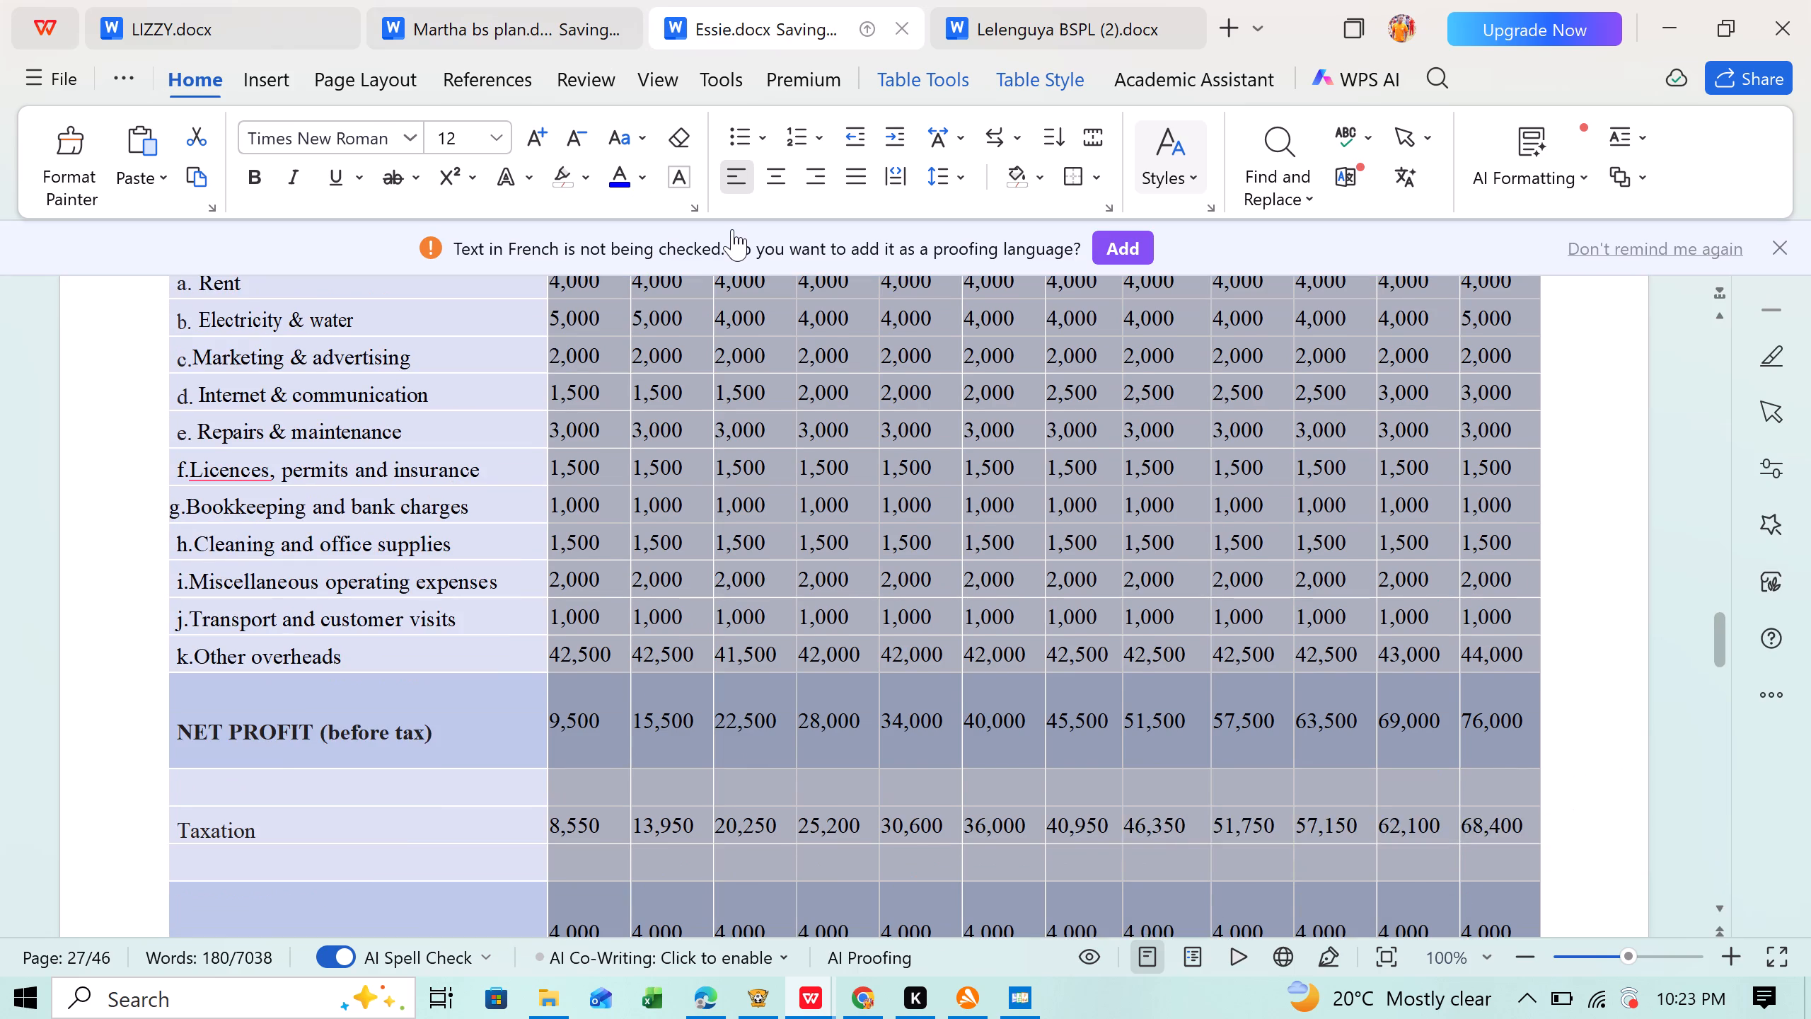
{"action": "left_click_drag", "start_coordinate": [591, 391], "coordinate": [1512, 977]}
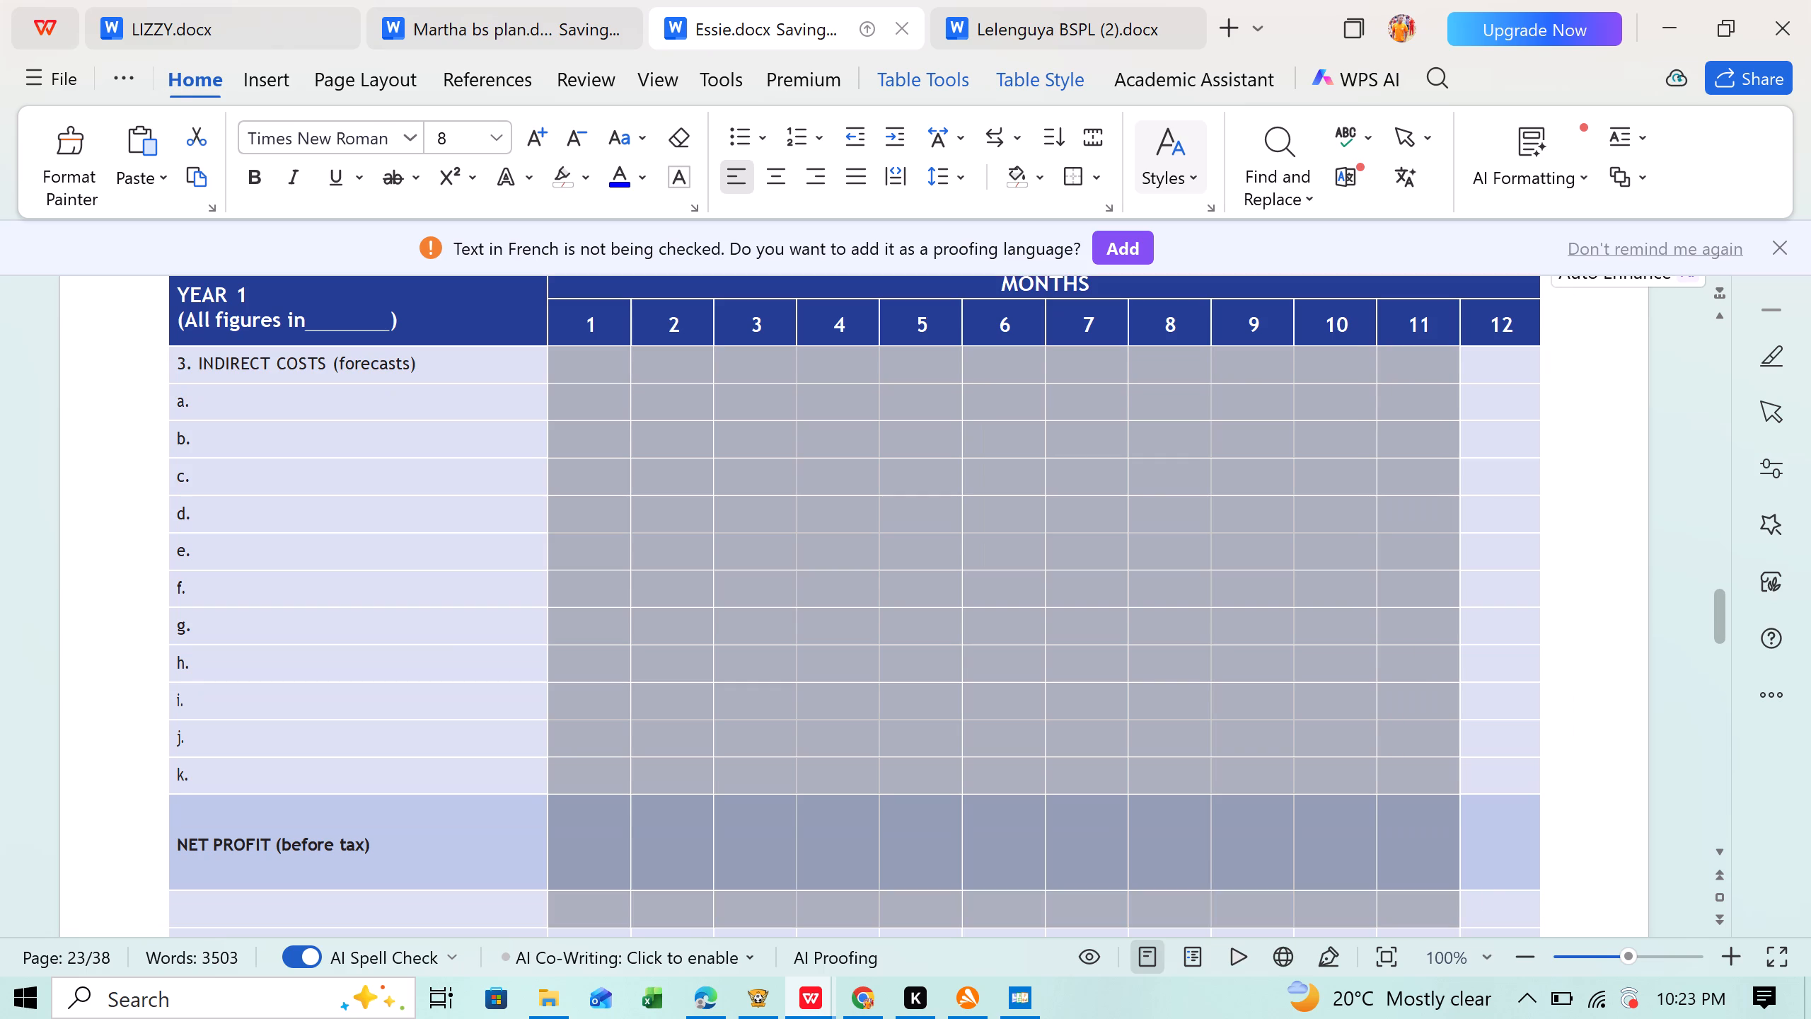
{"action": "left_click_drag", "start_coordinate": [1512, 977], "coordinate": [1476, 831]}
{"action": "left_click", "coordinate": [1175, 747]}
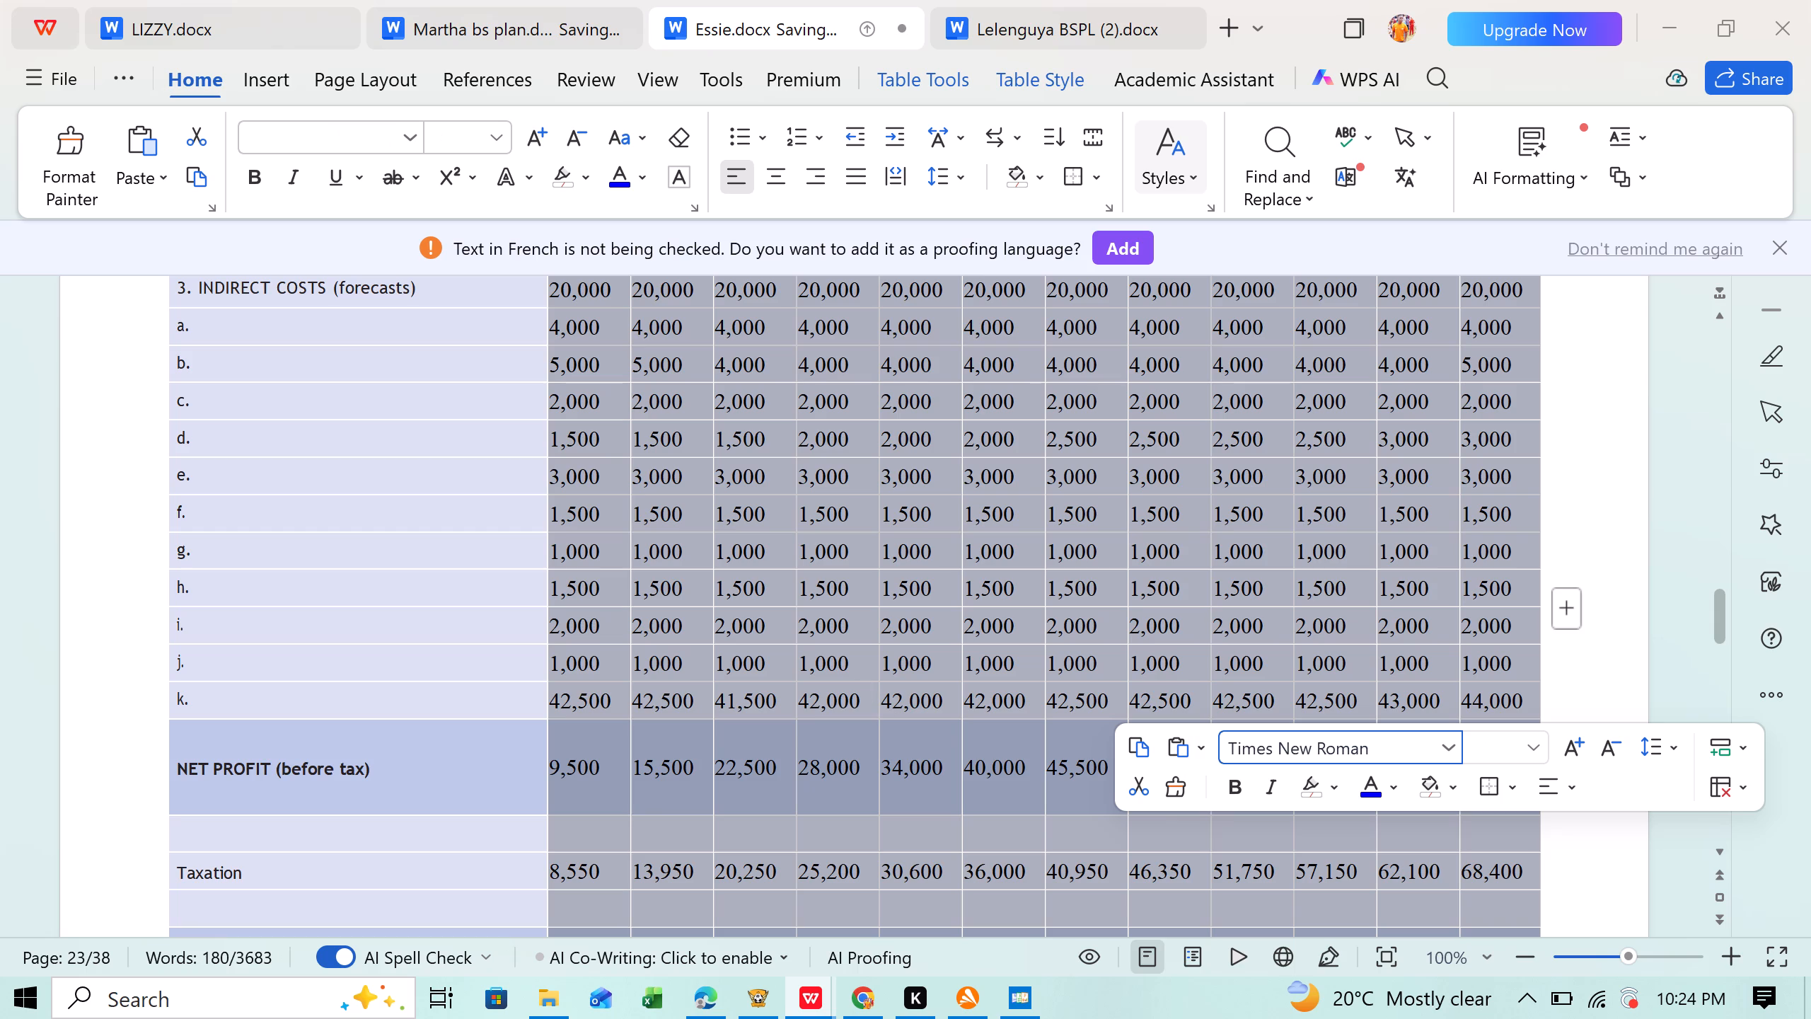
{"action": "left_click", "coordinate": [900, 663]}
{"action": "scroll", "coordinate": [815, 586], "scroll_direction": "up", "scroll_amount": 3}
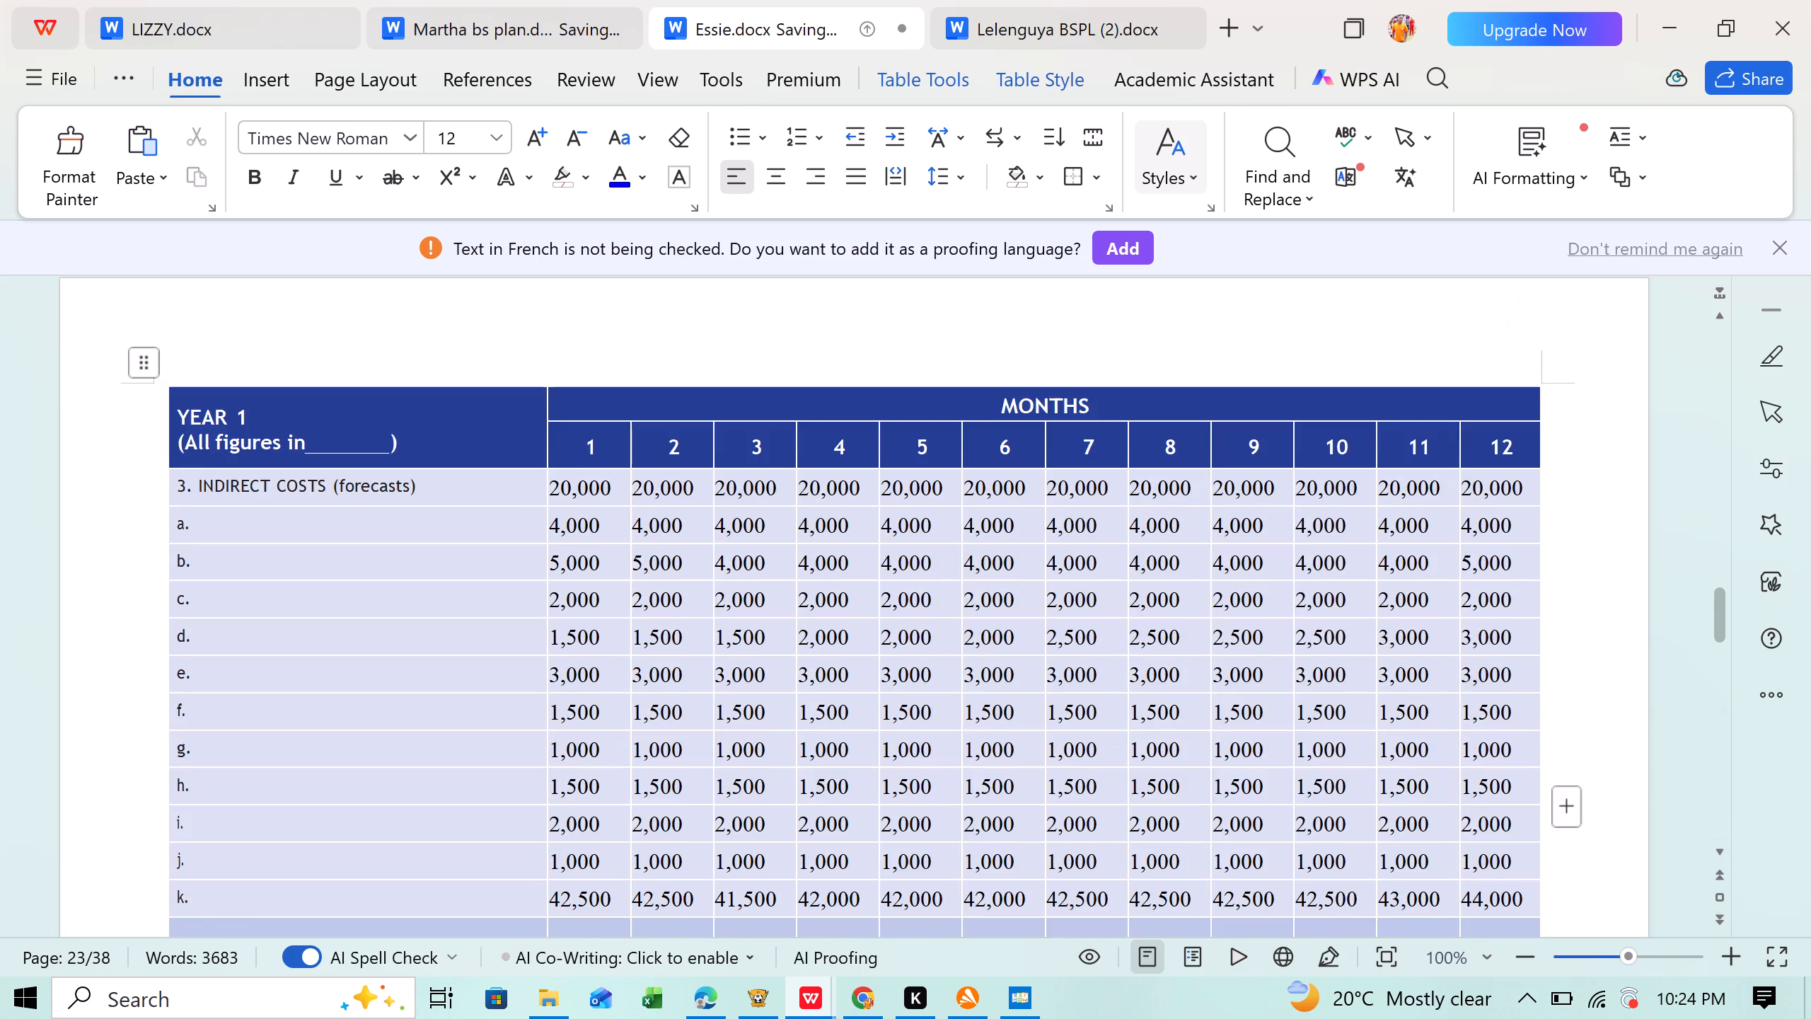
{"action": "scroll", "coordinate": [815, 586], "scroll_direction": "down", "scroll_amount": 5}
{"action": "scroll", "coordinate": [815, 586], "scroll_direction": "up", "scroll_amount": 4}
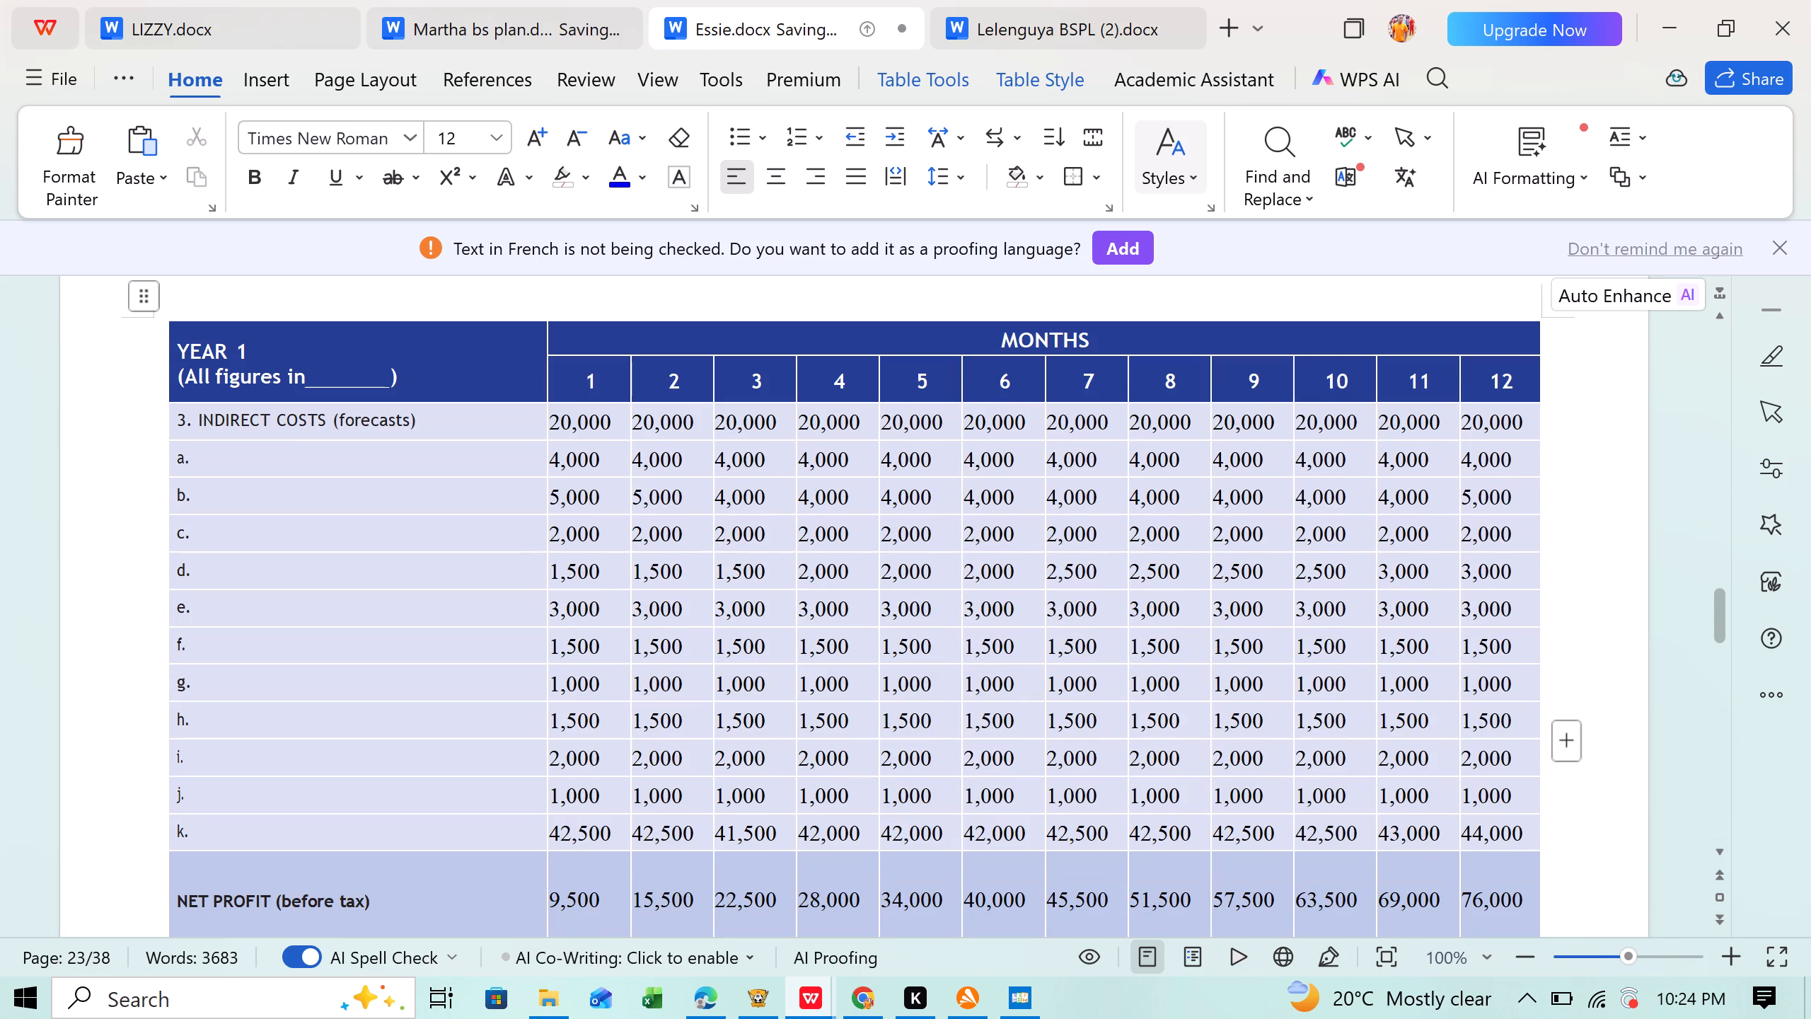
{"action": "scroll", "coordinate": [815, 586], "scroll_direction": "down", "scroll_amount": 14}
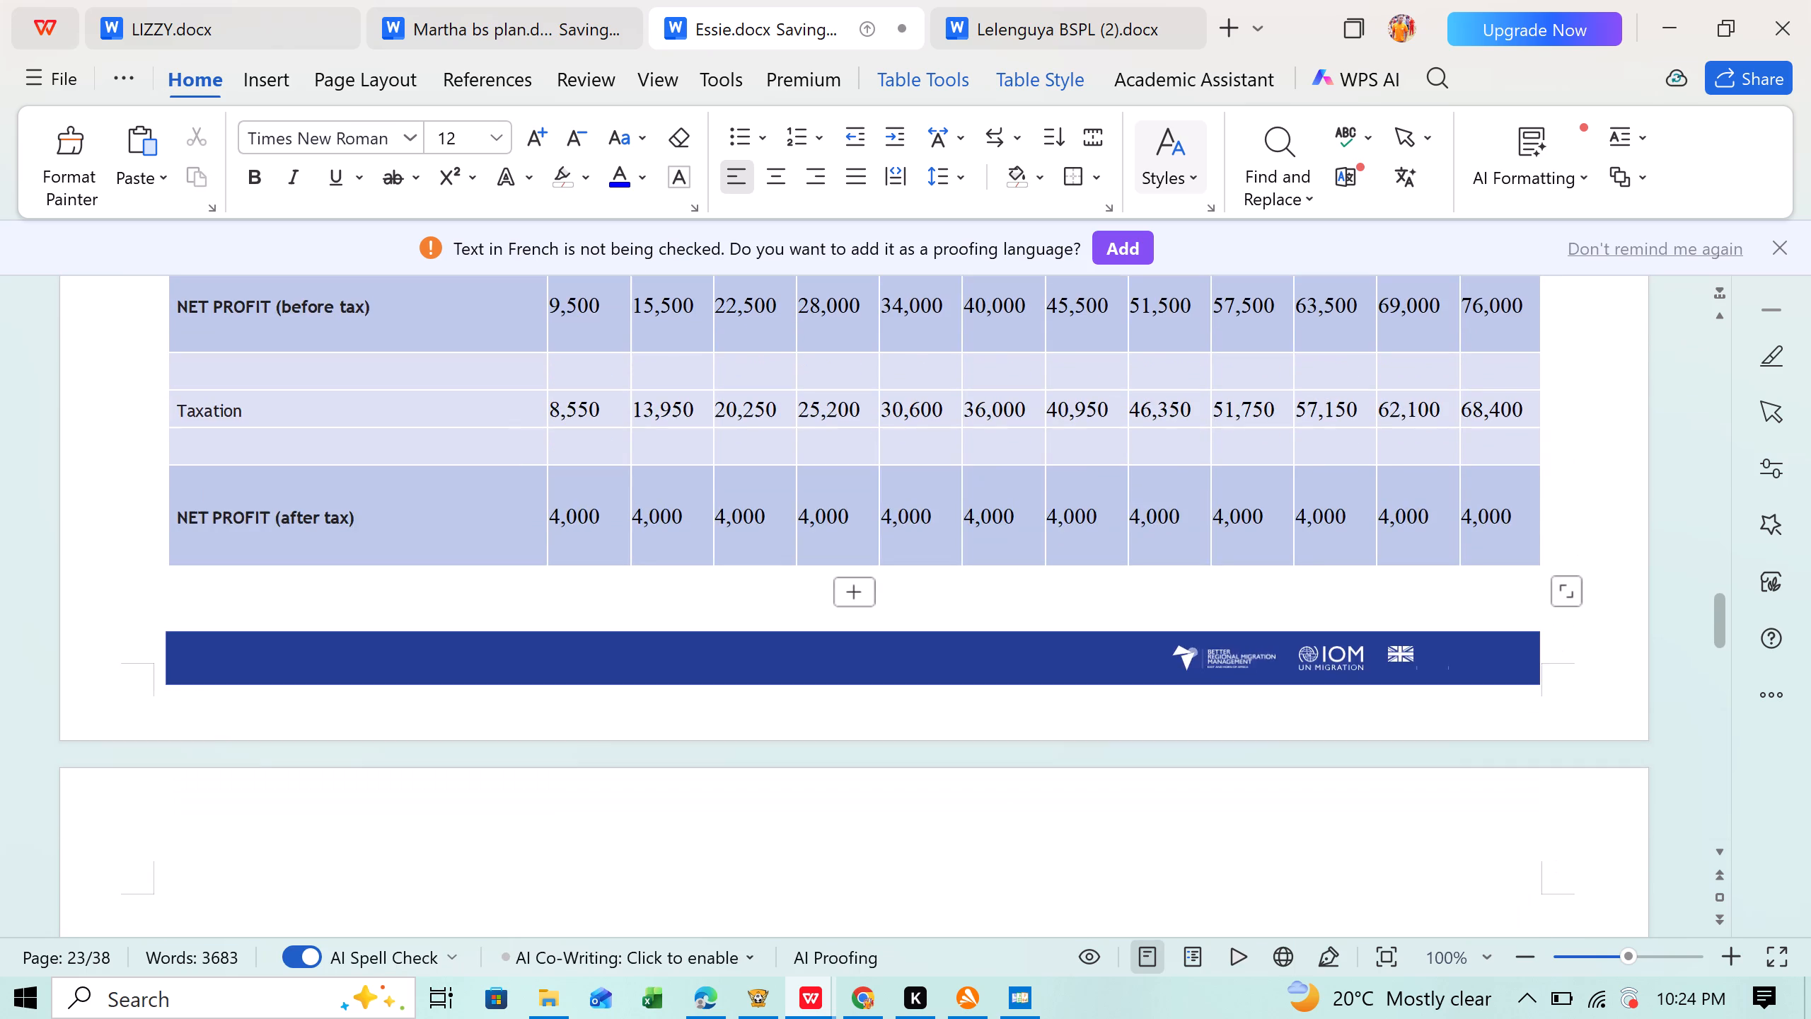
{"action": "scroll", "coordinate": [815, 586], "scroll_direction": "down", "scroll_amount": 9}
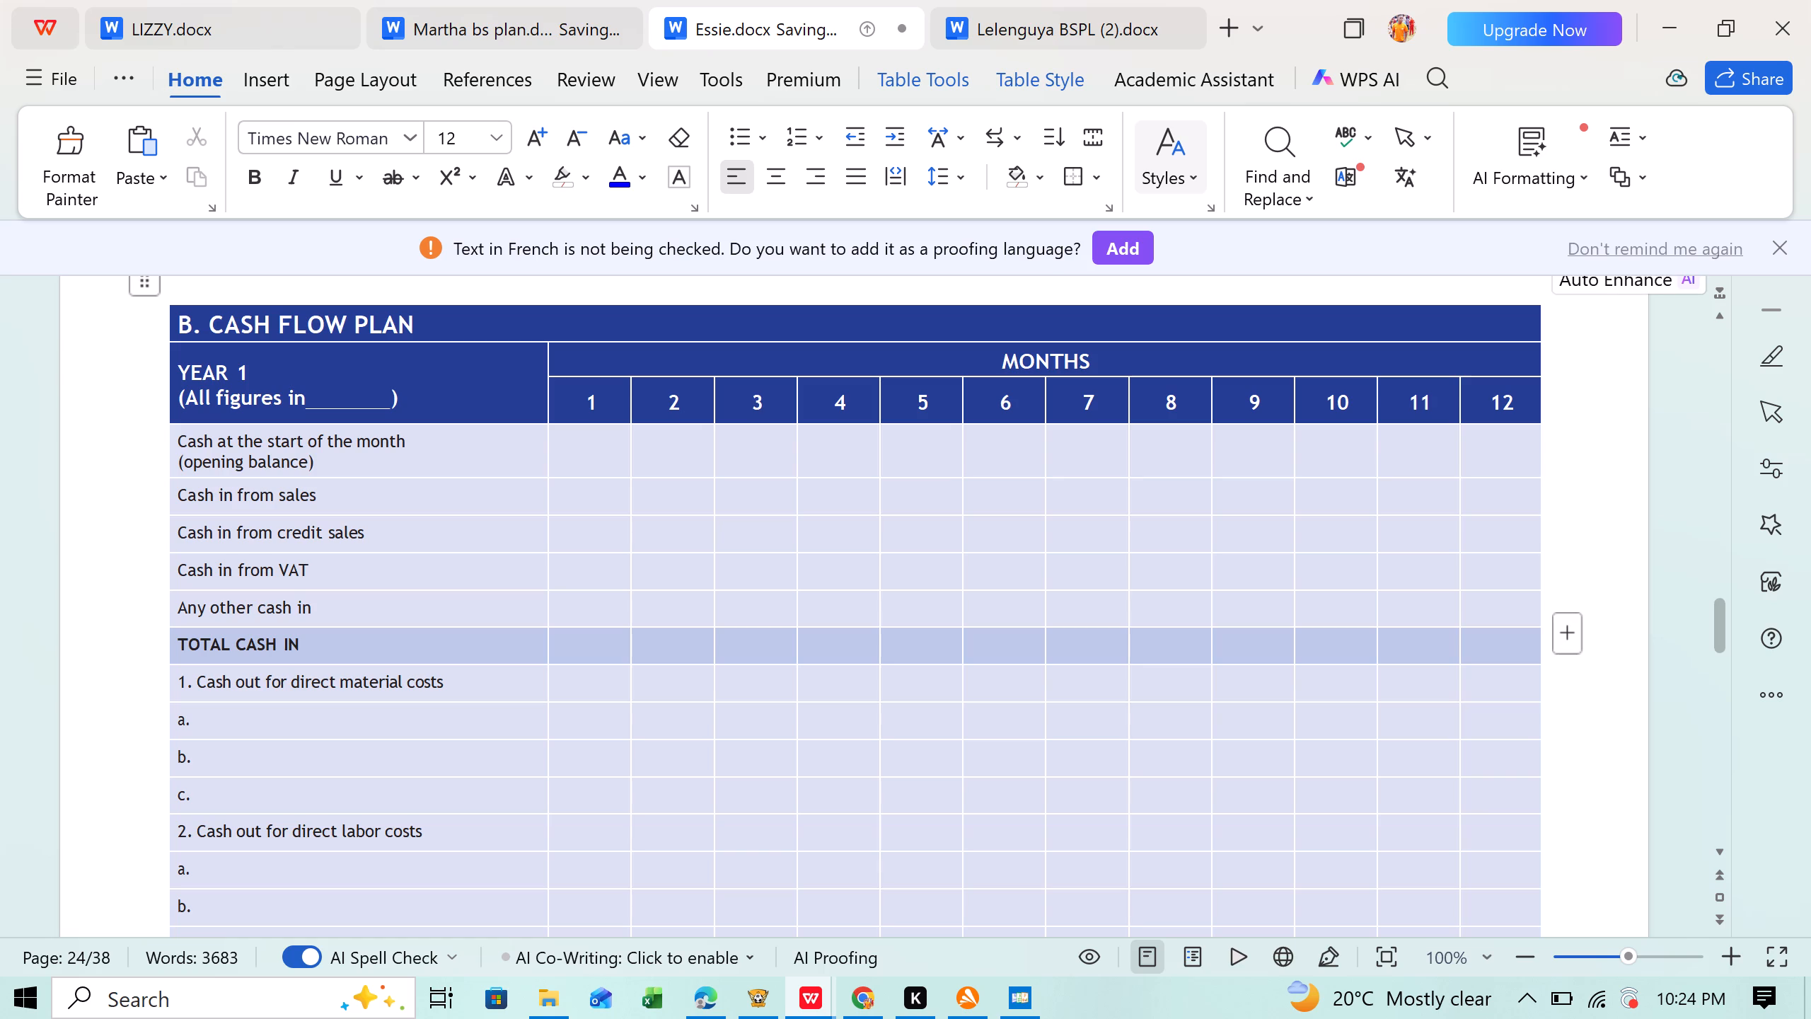
{"action": "left_click", "coordinate": [596, 454]}
{"action": "left_click", "coordinate": [548, 24]}
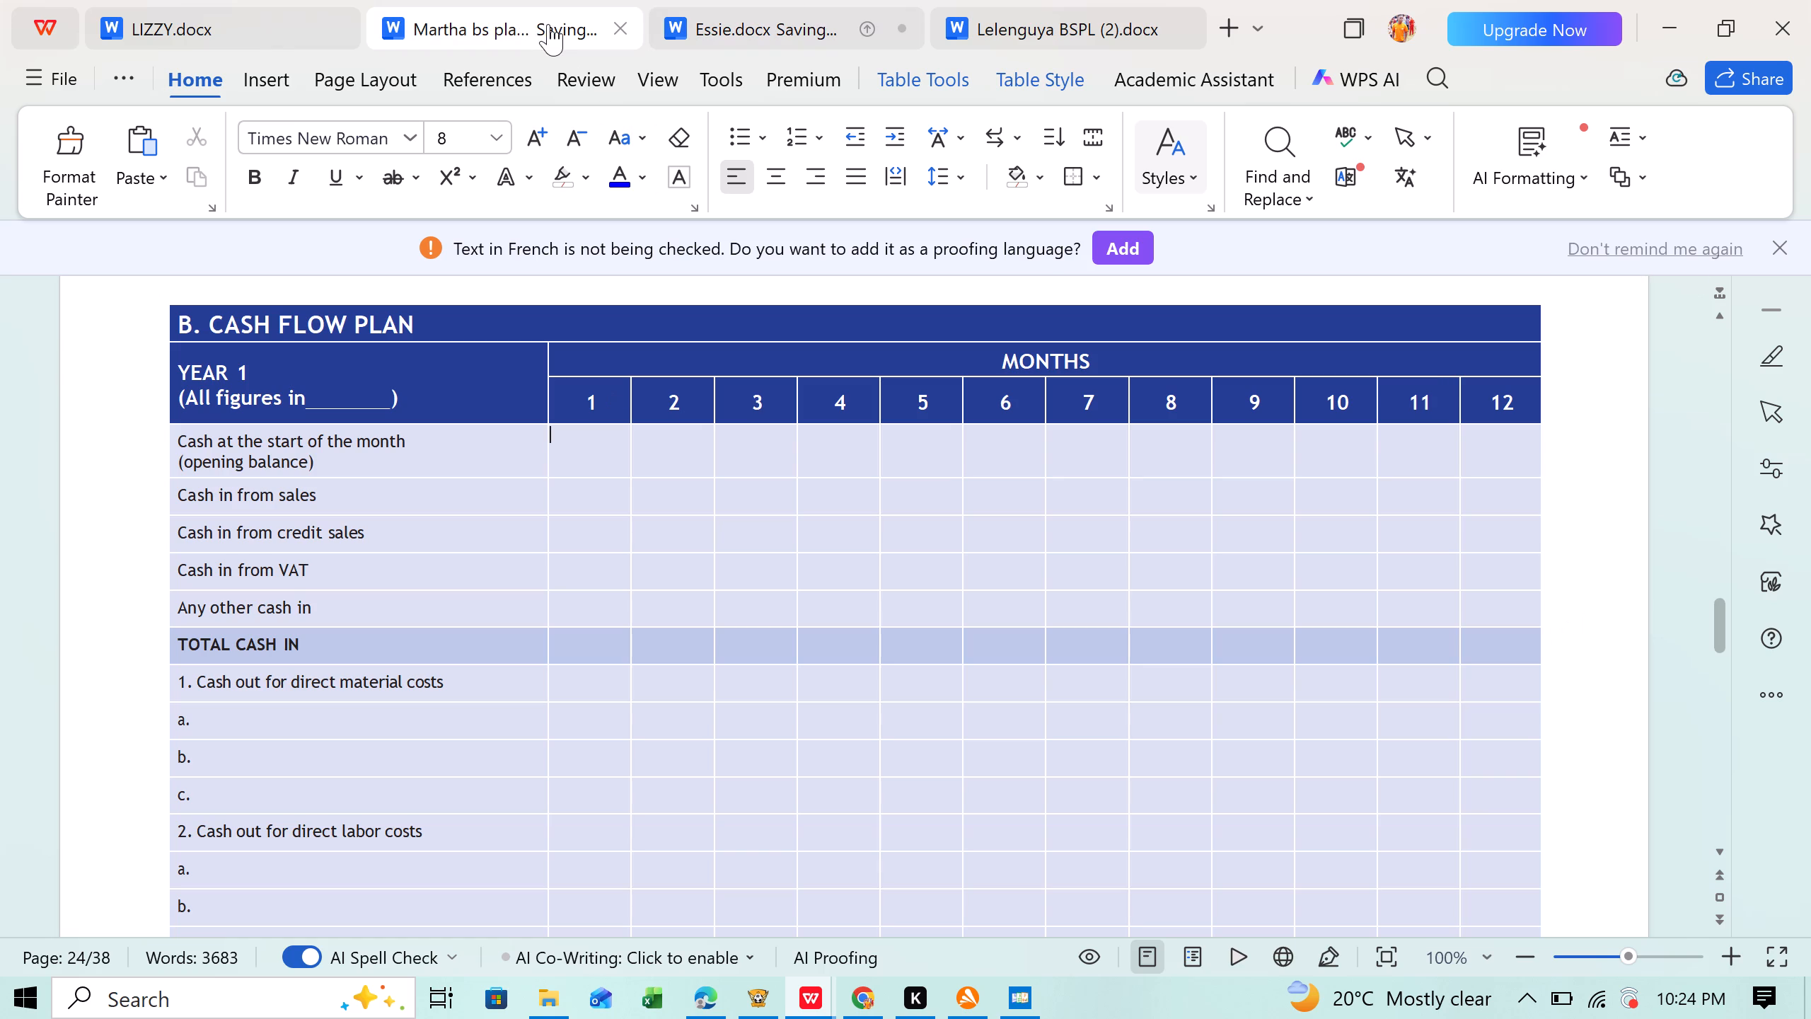
{"action": "left_click", "coordinate": [772, 426]}
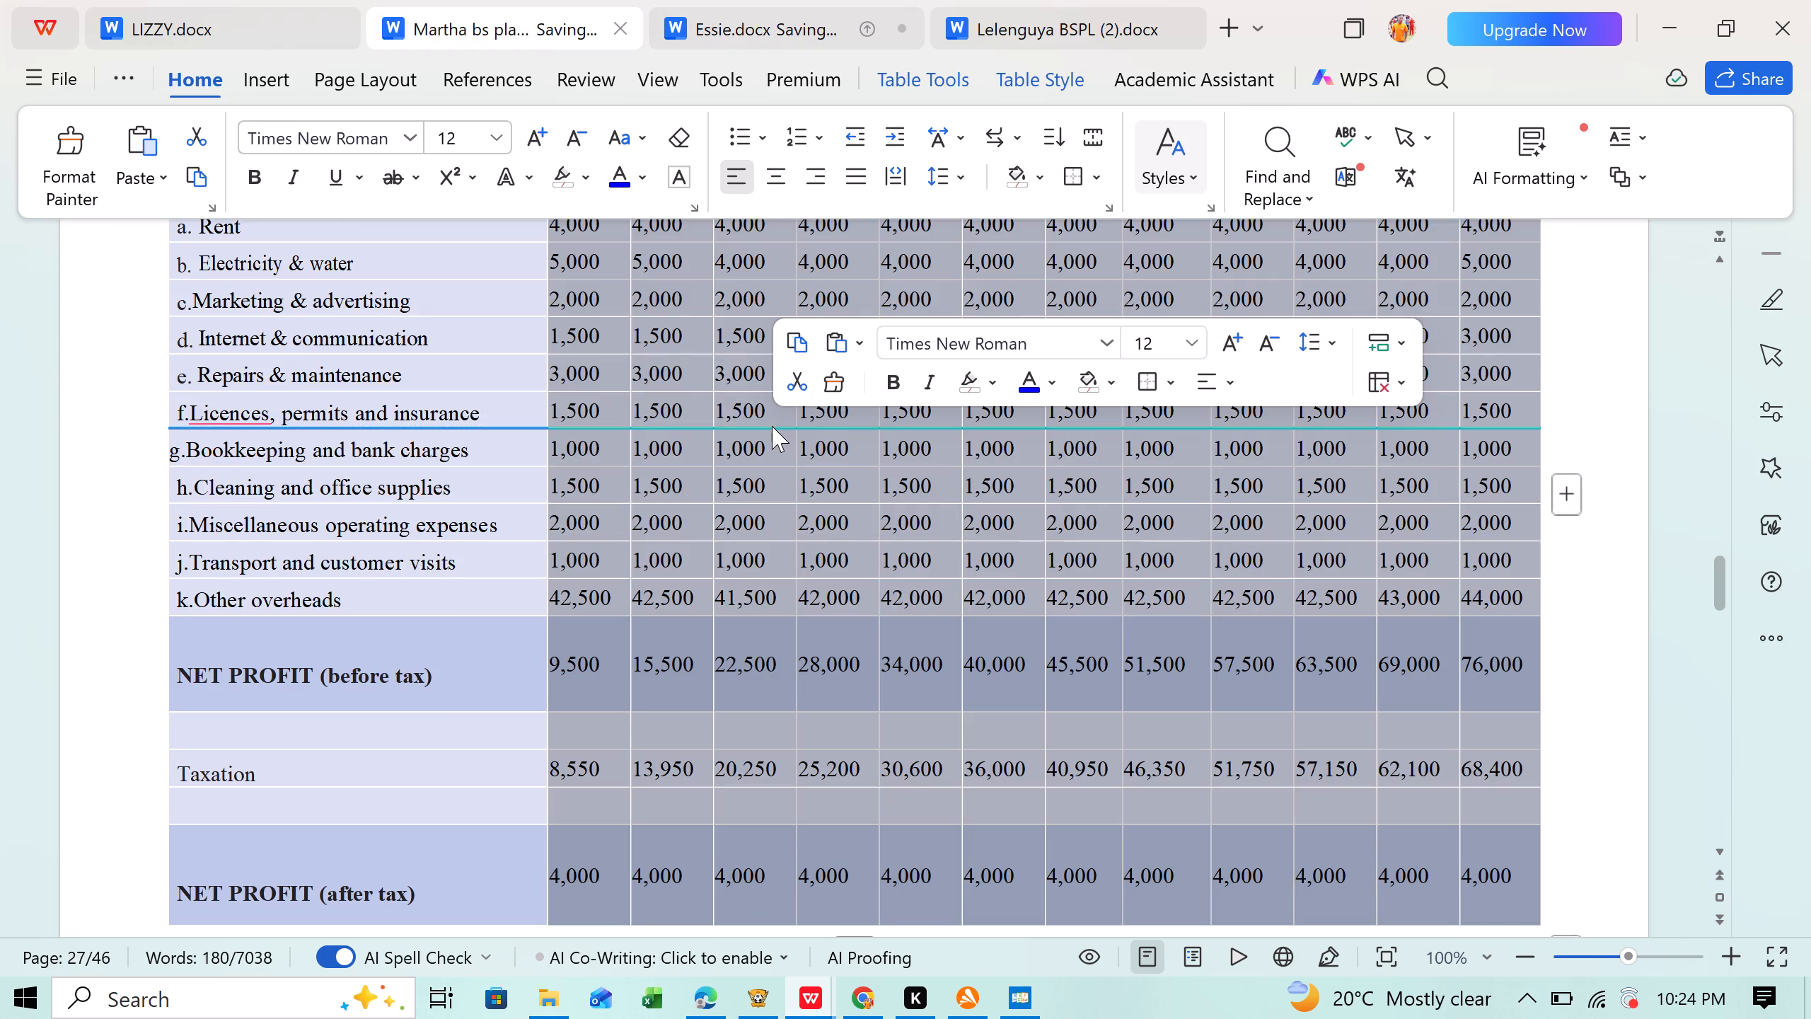
{"action": "left_click", "coordinate": [772, 417]}
{"action": "scroll", "coordinate": [772, 417], "scroll_direction": "down", "scroll_amount": 4}
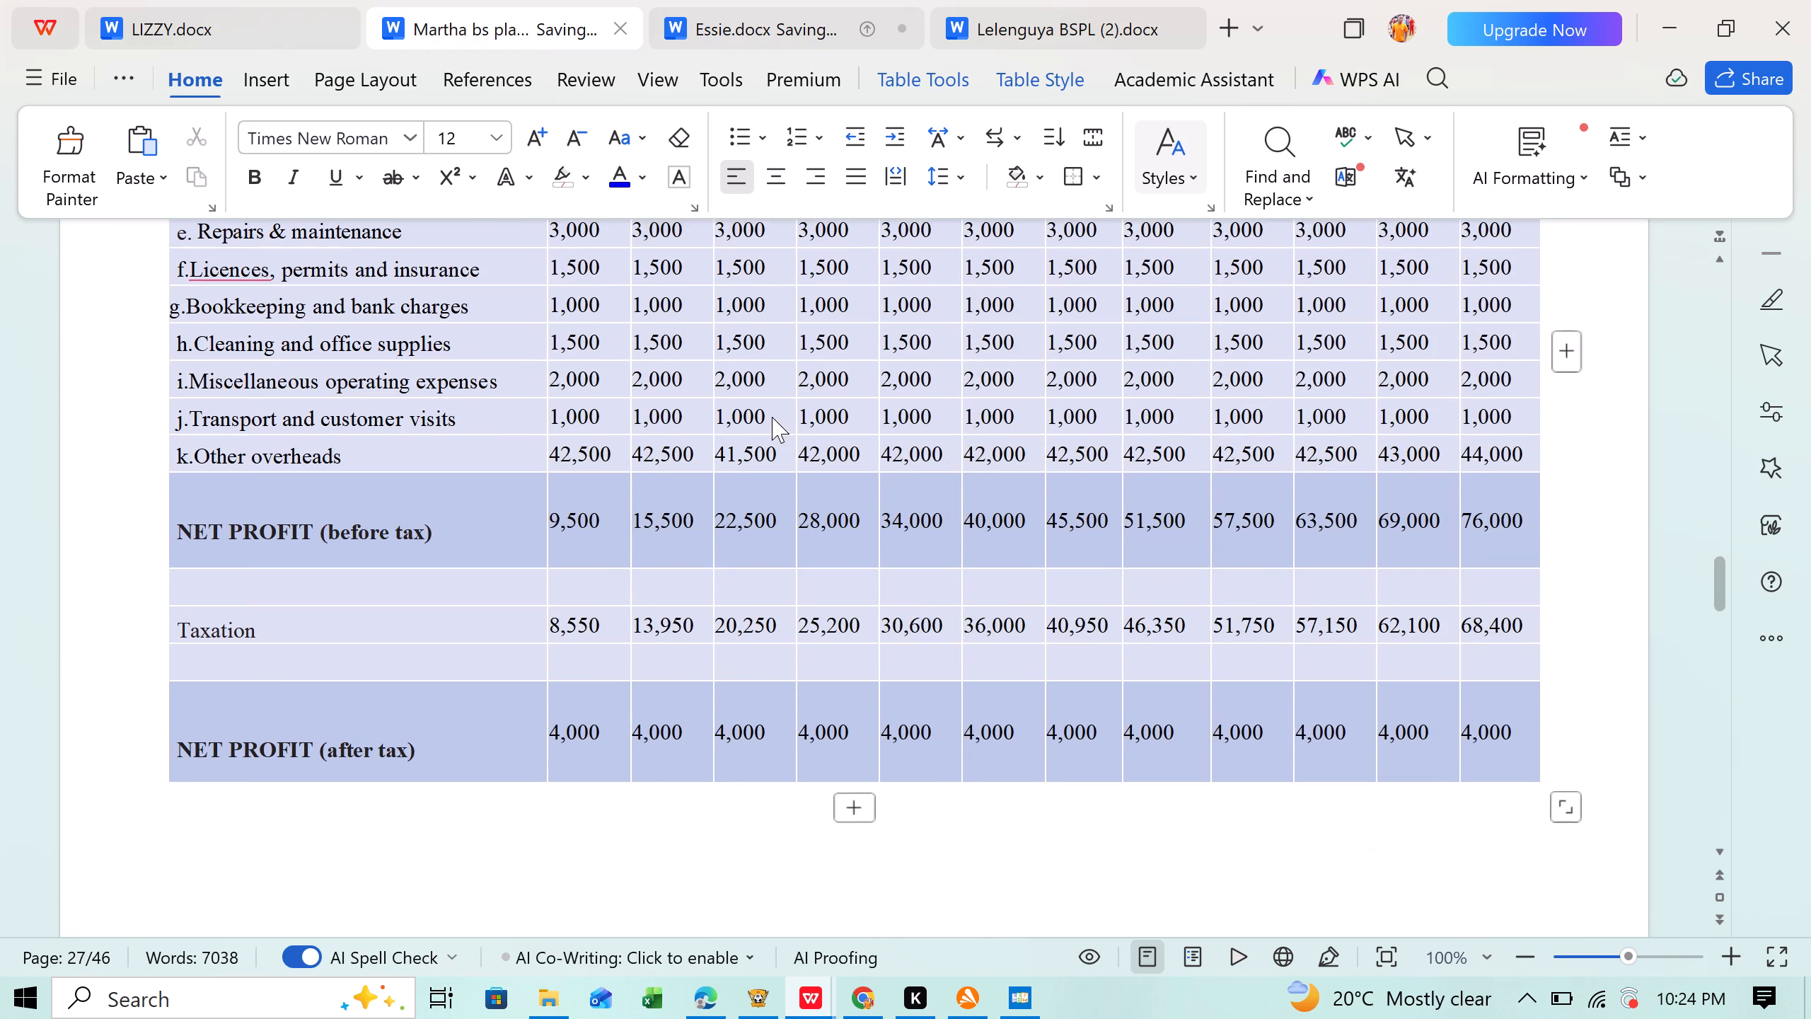
{"action": "scroll", "coordinate": [772, 417], "scroll_direction": "down", "scroll_amount": 19}
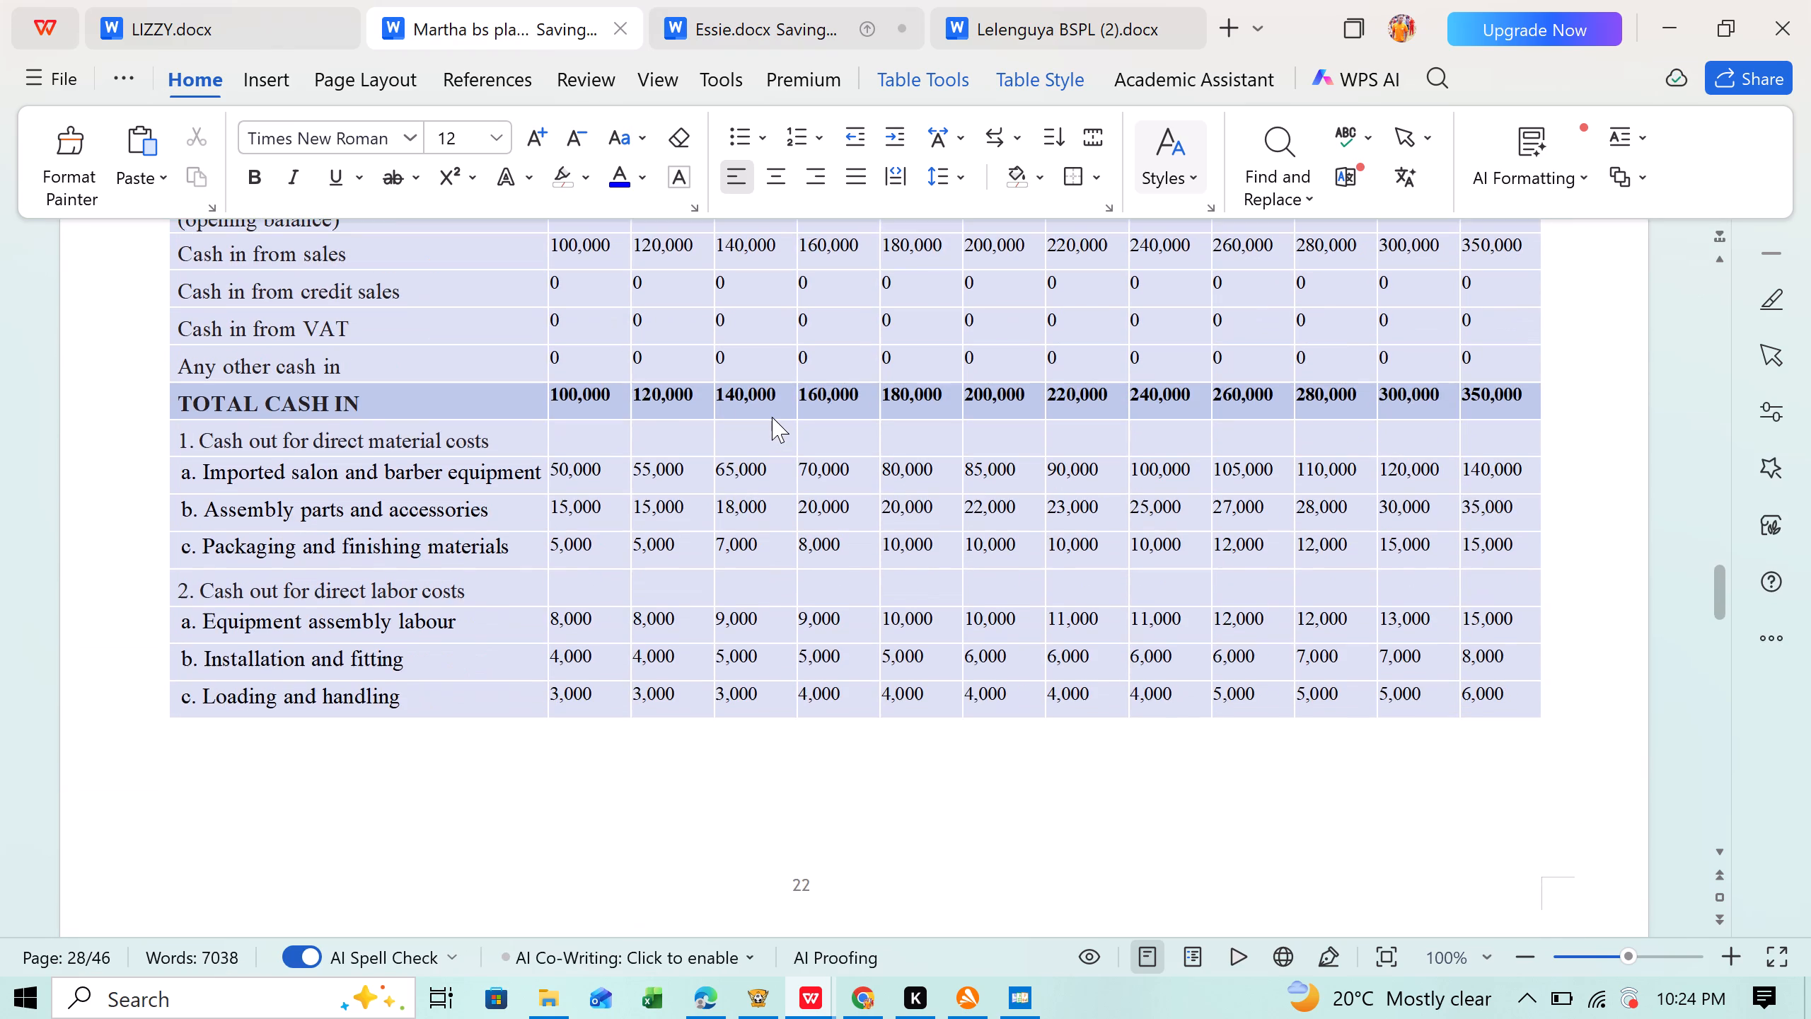
{"action": "scroll", "coordinate": [772, 417], "scroll_direction": "up", "scroll_amount": 2}
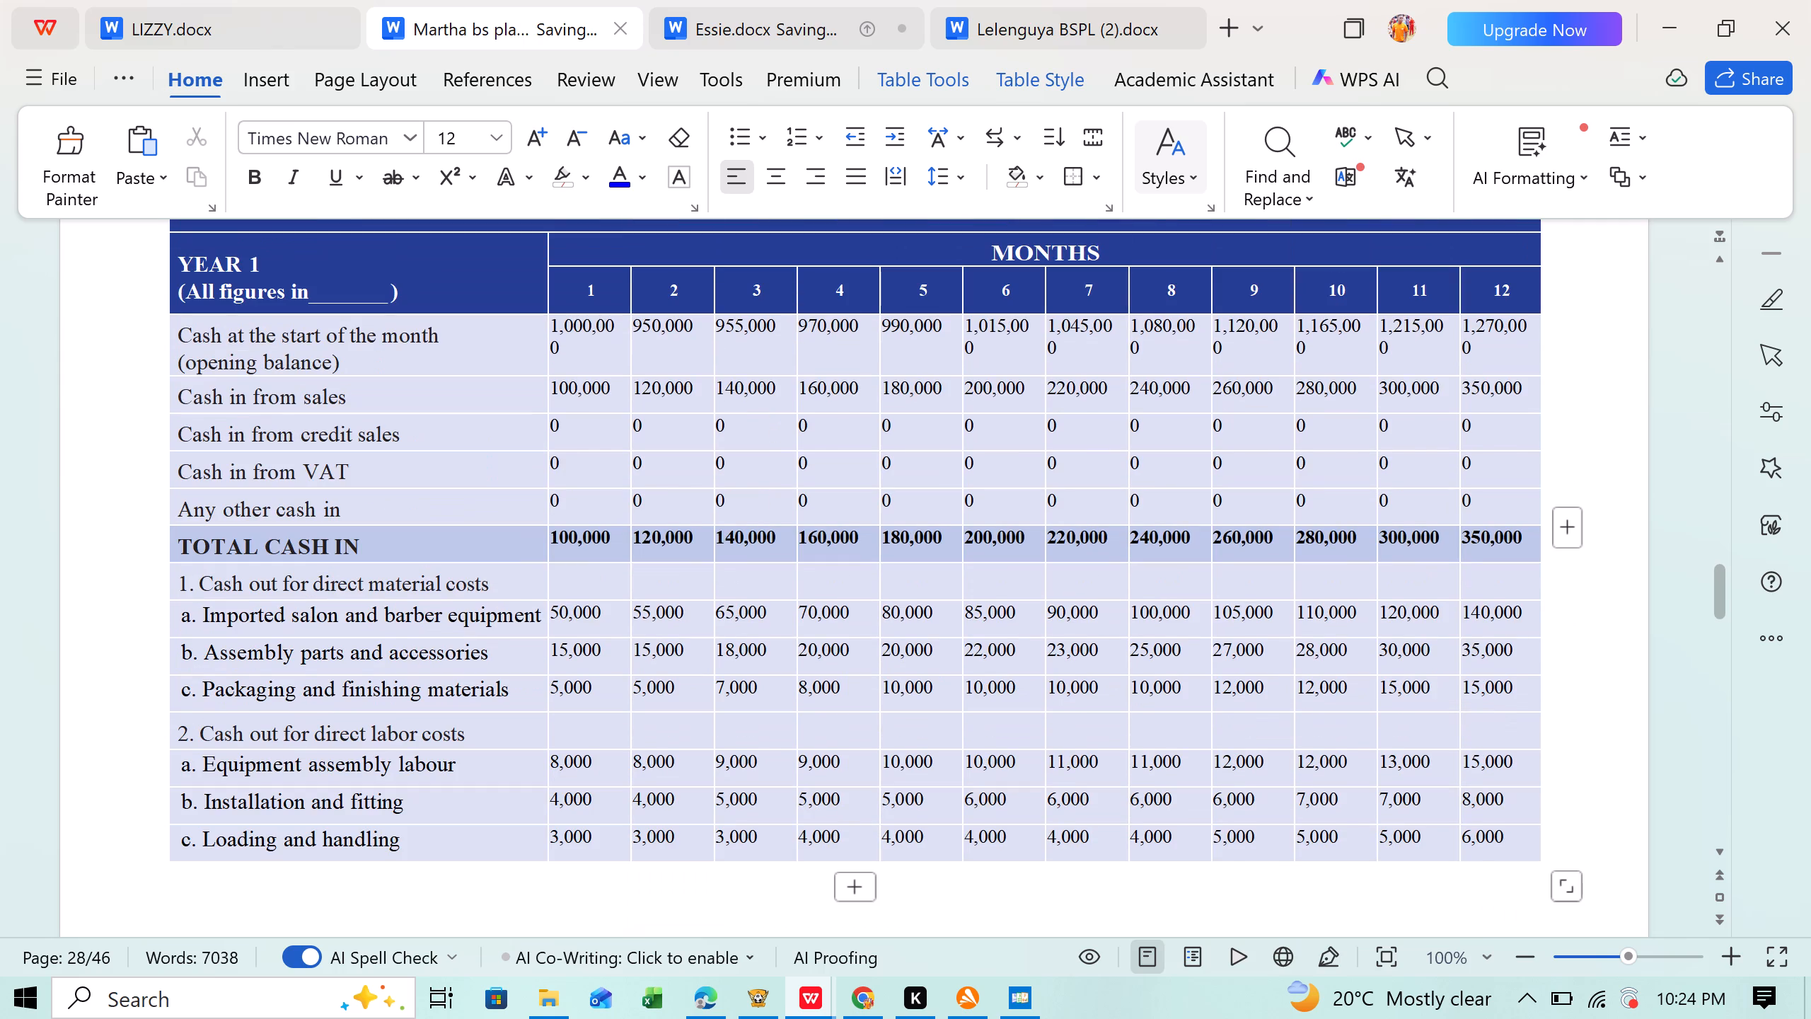
{"action": "left_click_drag", "start_coordinate": [596, 359], "coordinate": [1260, 718]}
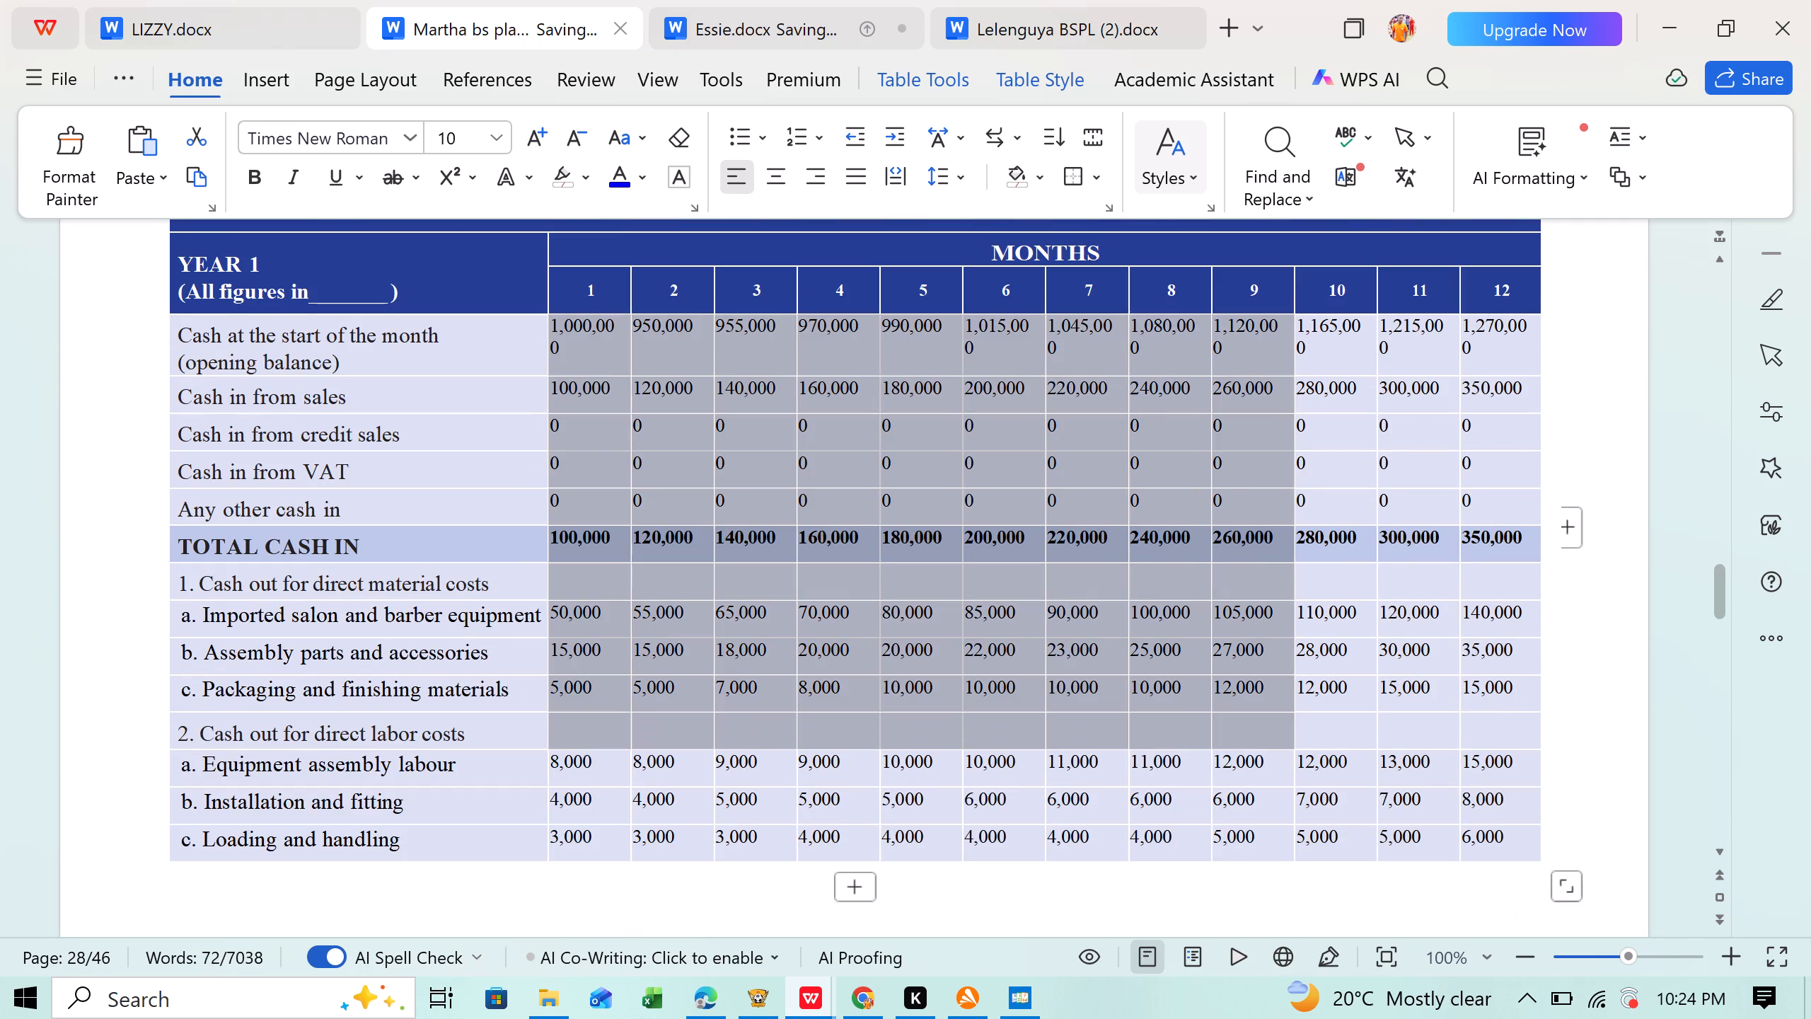
{"action": "left_click_drag", "start_coordinate": [1260, 718], "coordinate": [1476, 826]}
{"action": "left_click", "coordinate": [1150, 749]}
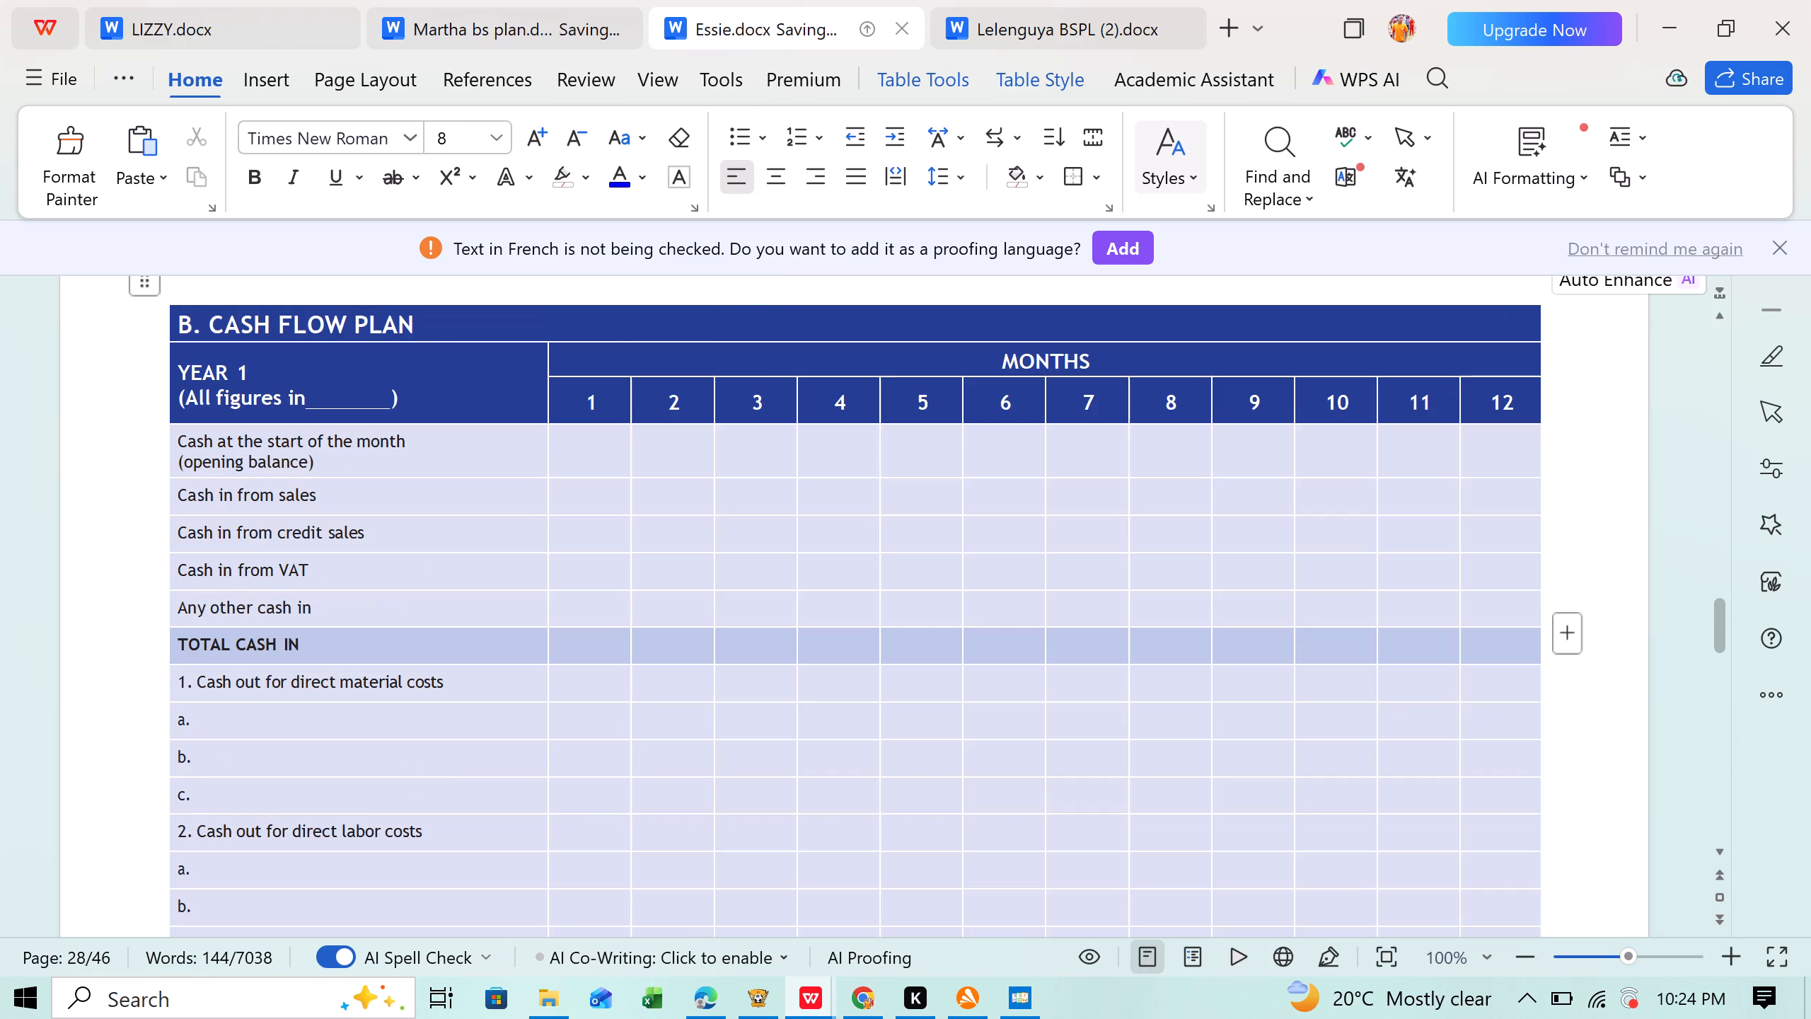
{"action": "left_click_drag", "start_coordinate": [572, 446], "coordinate": [1181, 742]}
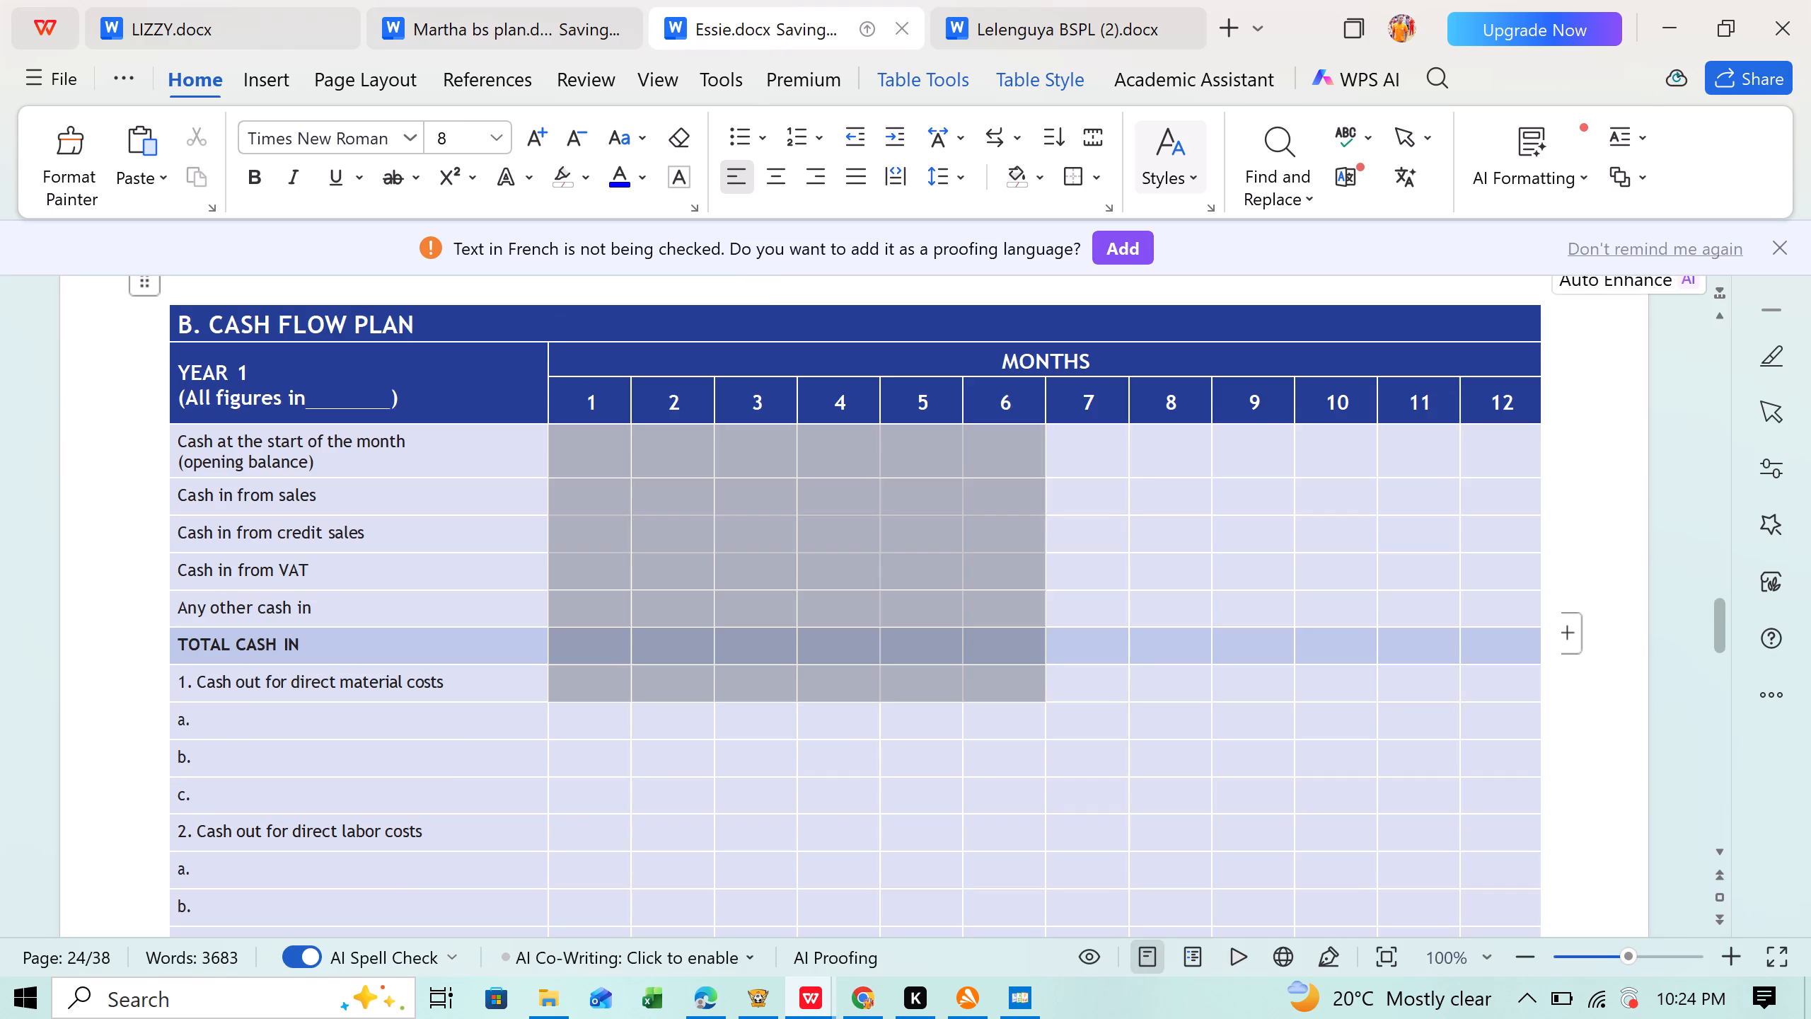
{"action": "left_click_drag", "start_coordinate": [1181, 742], "coordinate": [1433, 719]}
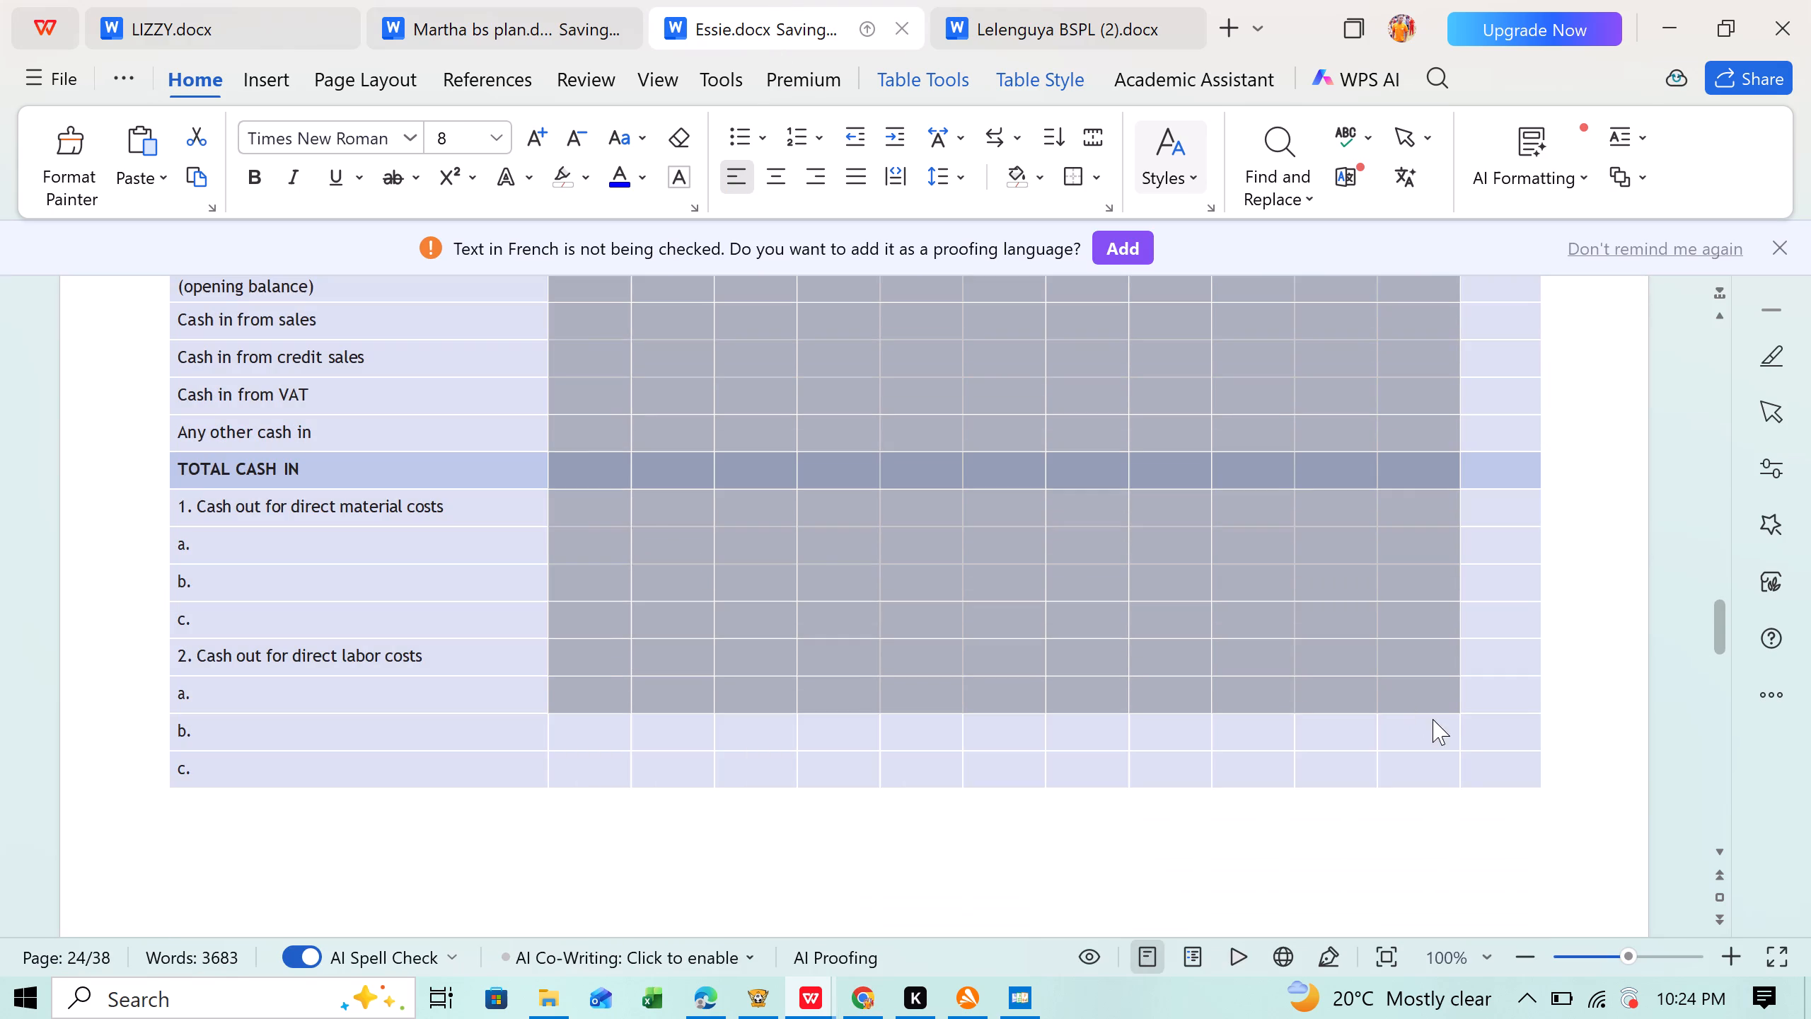
{"action": "left_click_drag", "start_coordinate": [1433, 719], "coordinate": [1471, 752]}
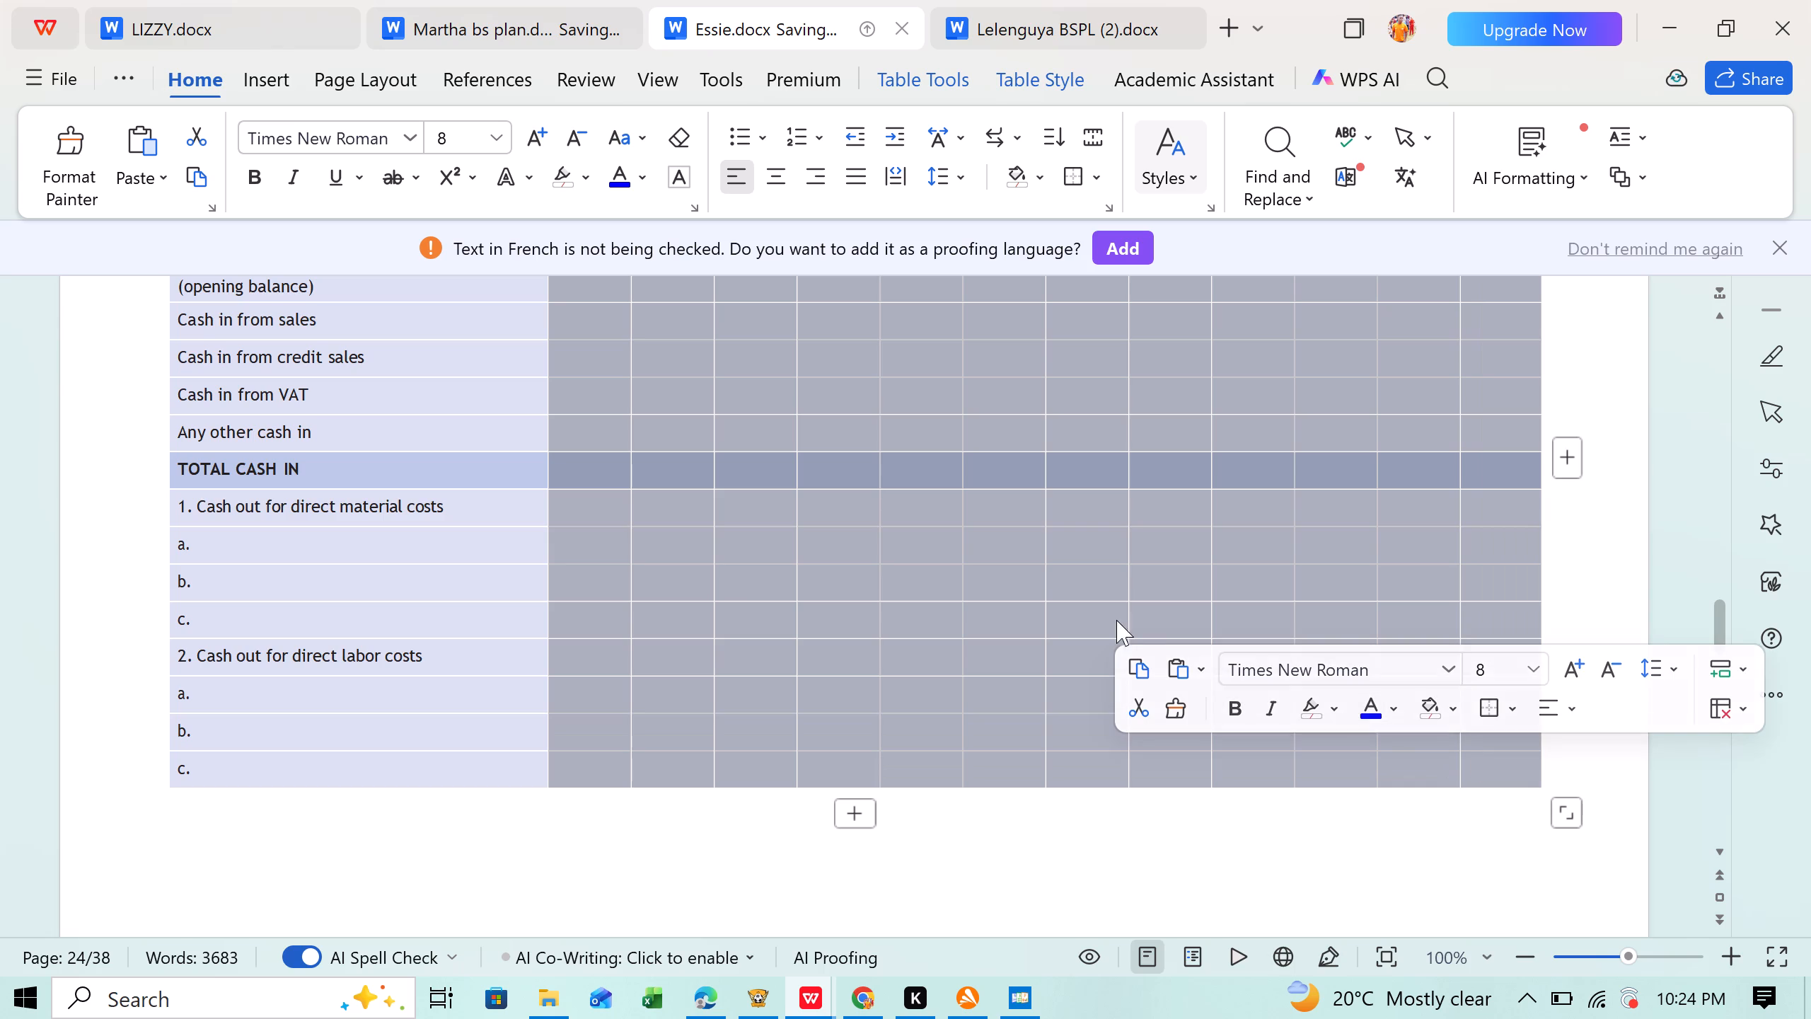
{"action": "left_click", "coordinate": [1175, 668]}
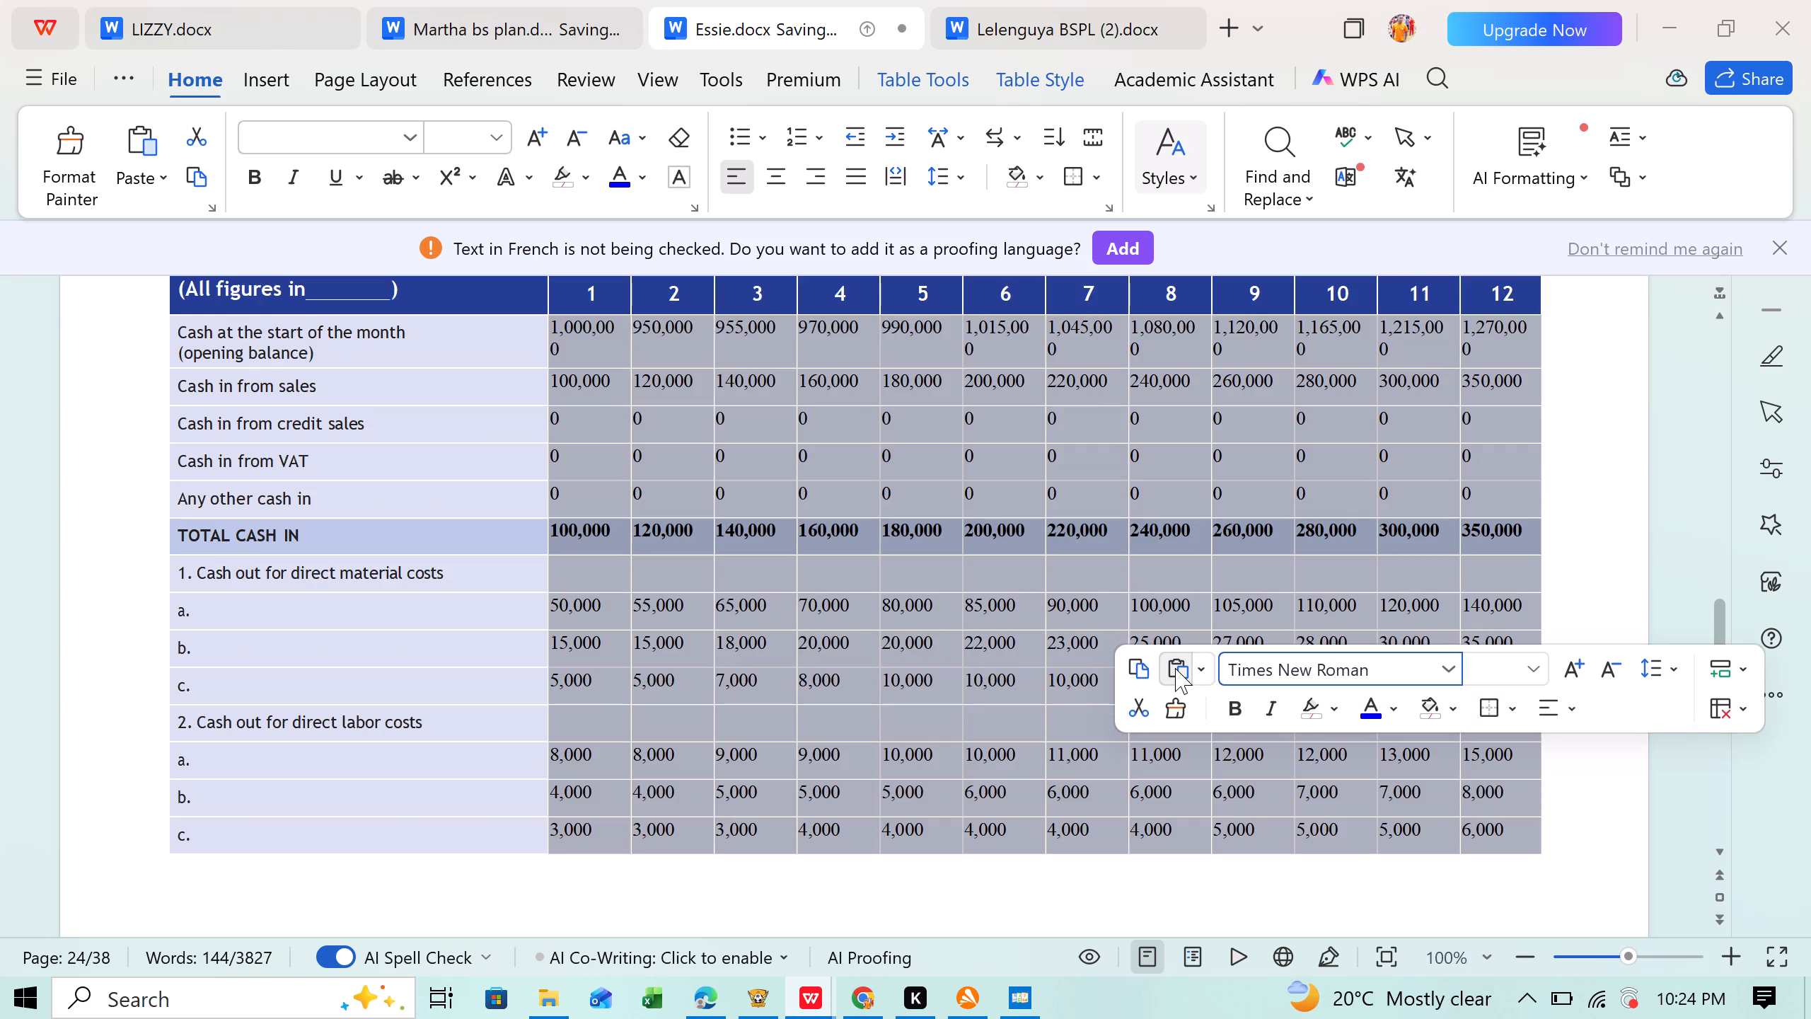
{"action": "left_click", "coordinate": [914, 572]}
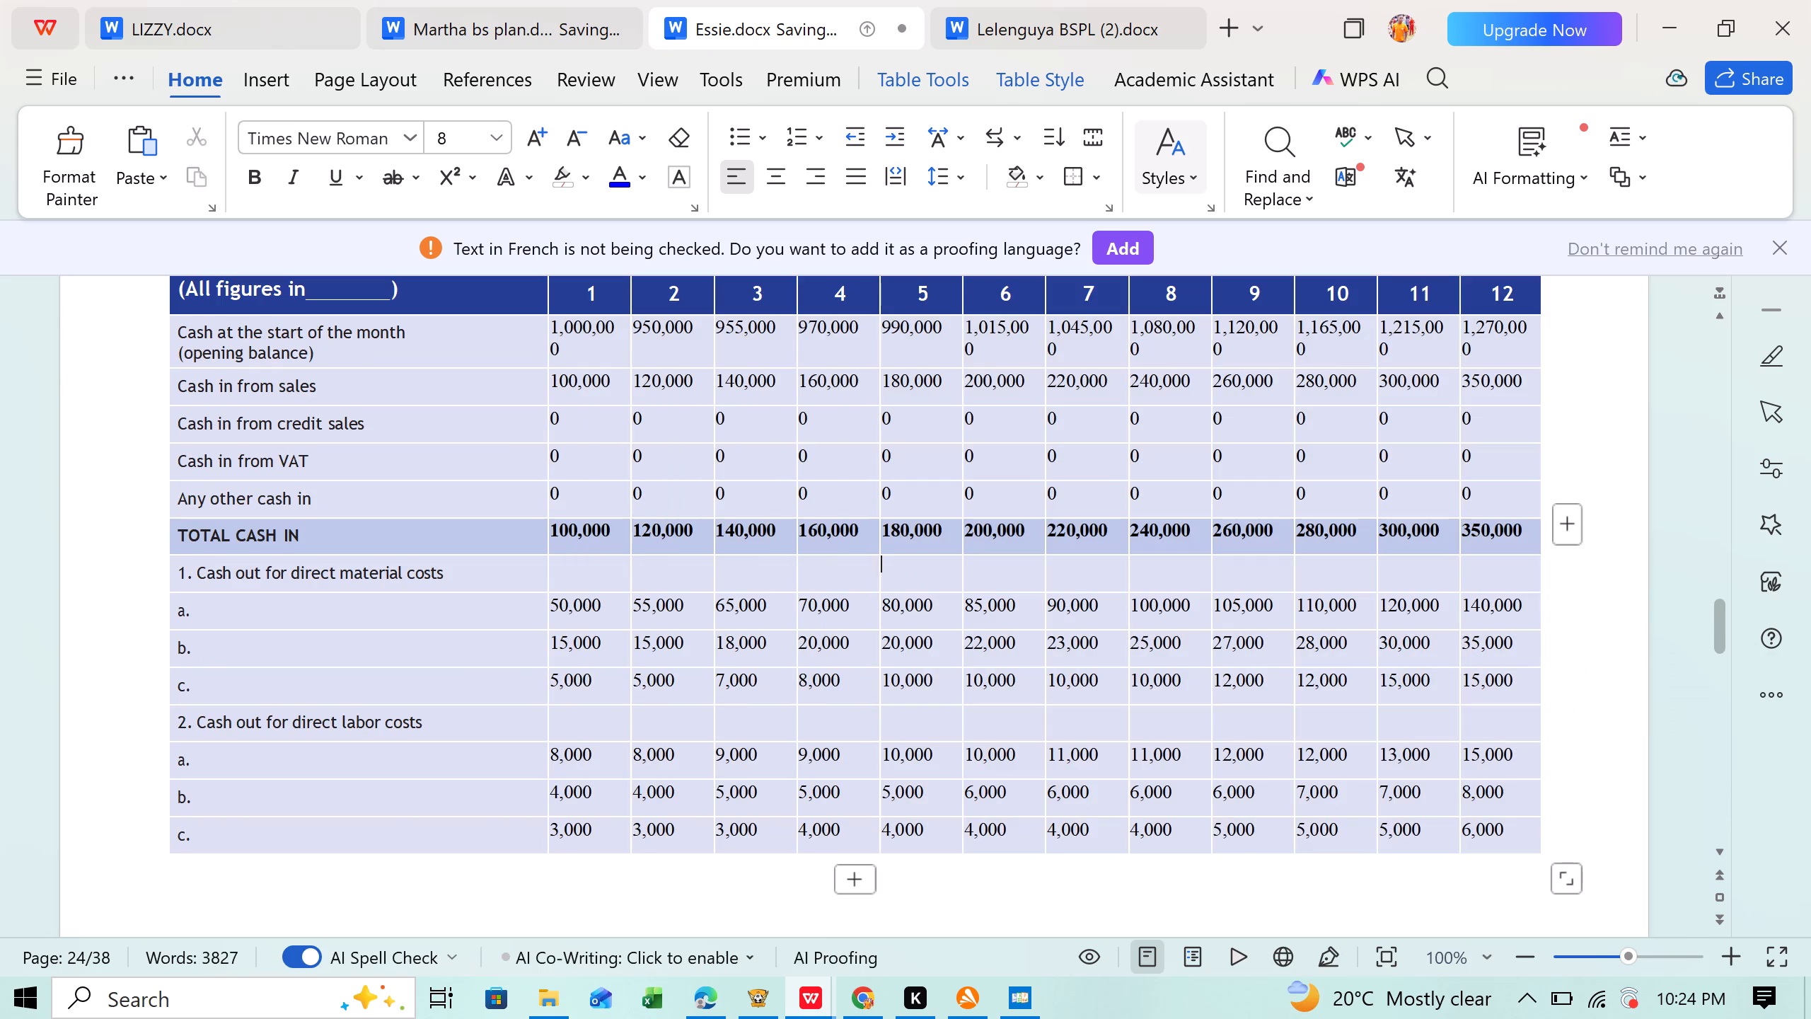
Copy the remaining Year 1 cash flow figures in Martha bs plan, months 1 to 12, from direct transport row a through closing balance.
{"action": "scroll", "coordinate": [917, 570], "scroll_direction": "down", "scroll_amount": 13}
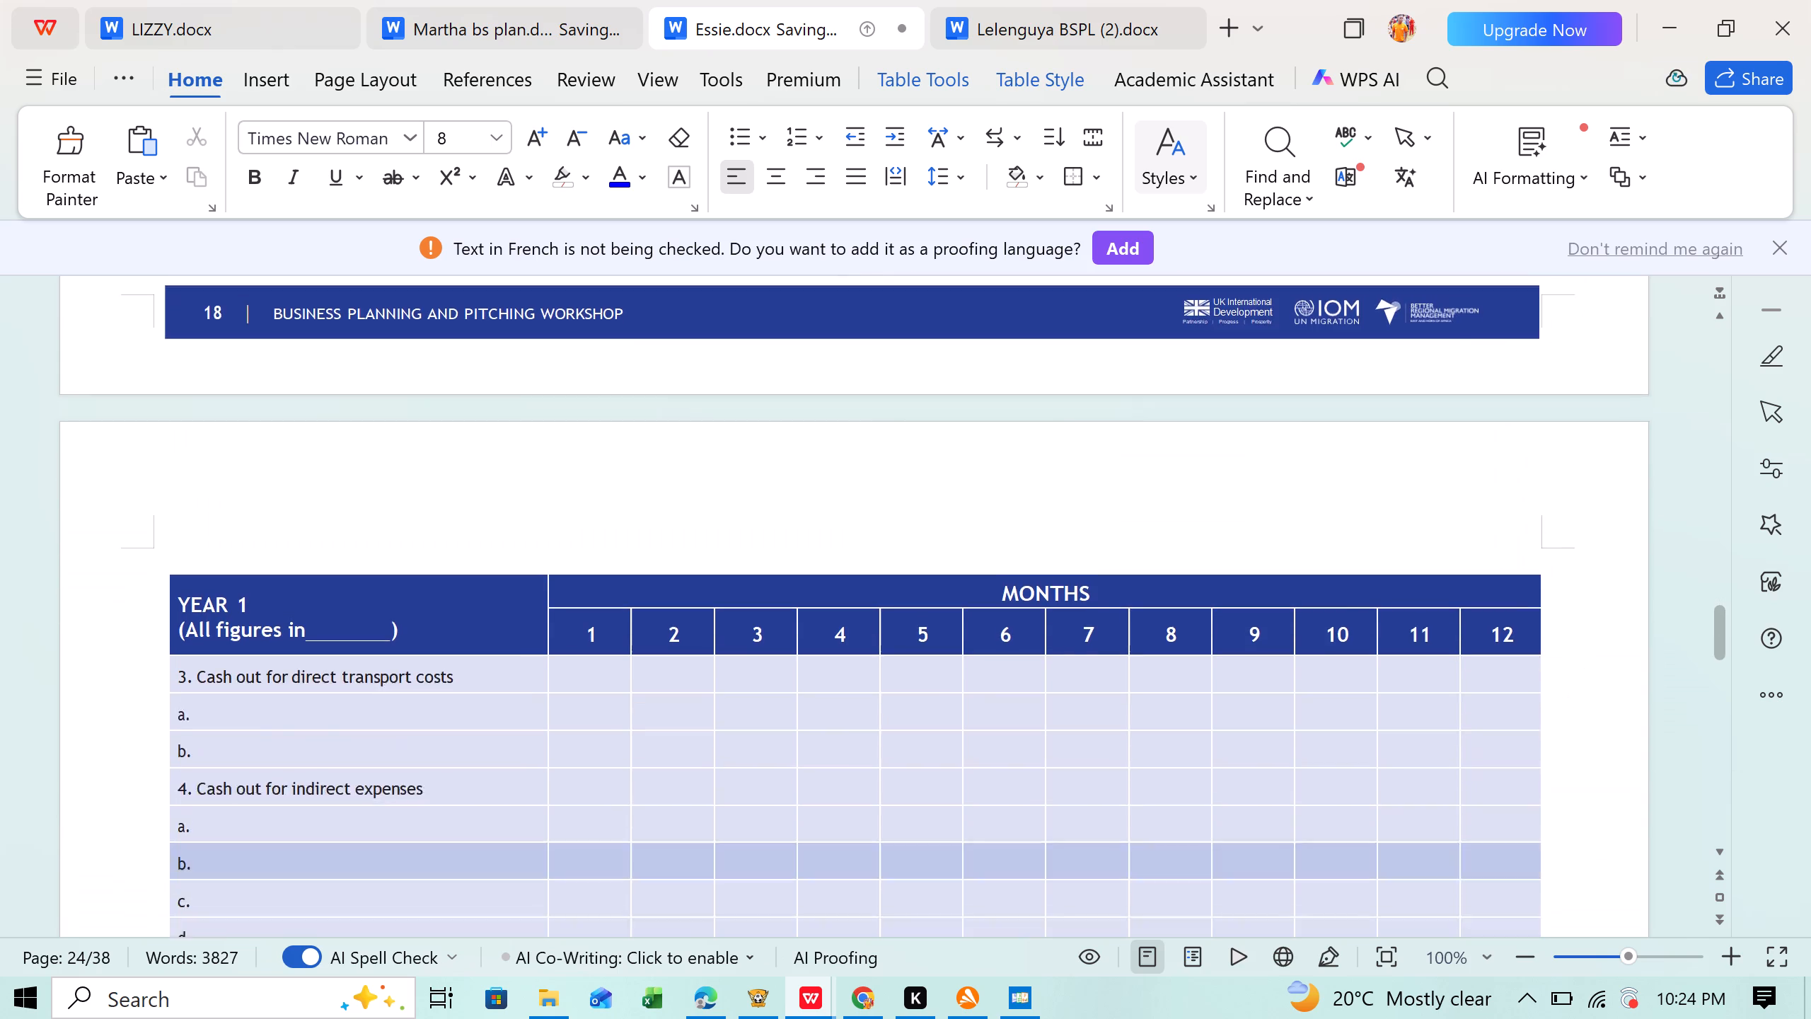
{"action": "scroll", "coordinate": [917, 582], "scroll_direction": "down", "scroll_amount": 5}
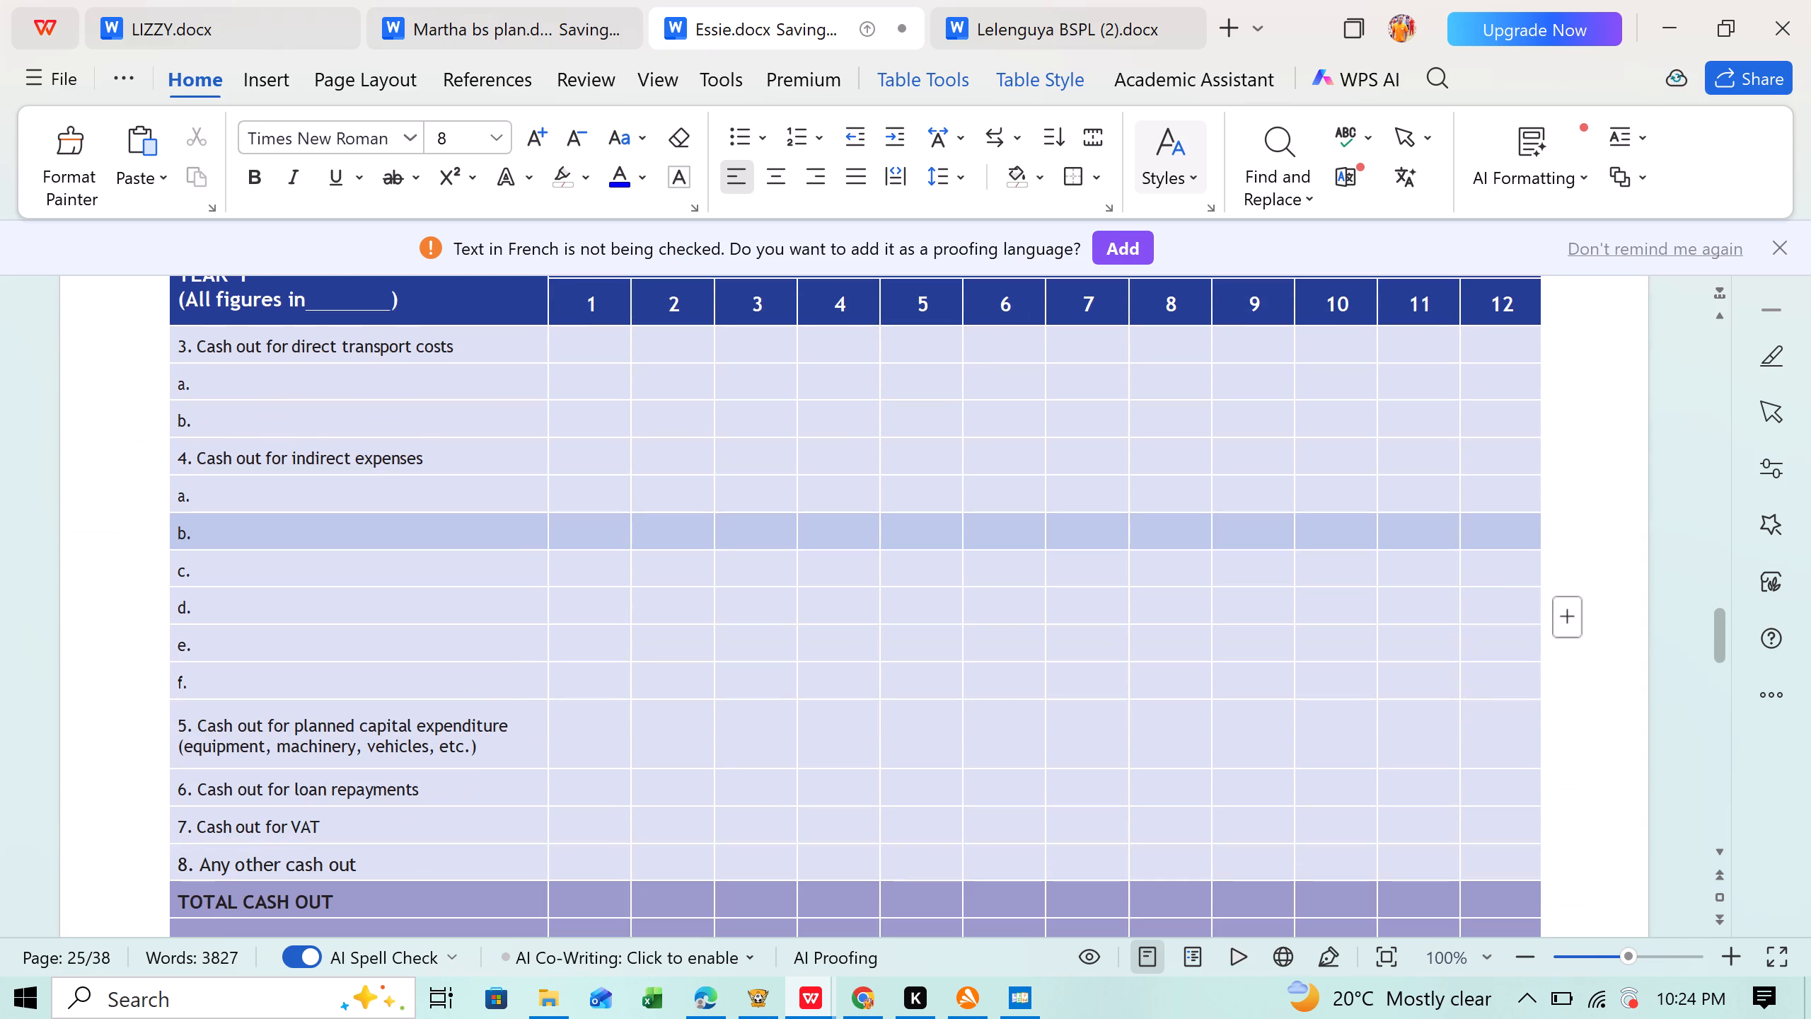
{"action": "left_click", "coordinate": [606, 342]}
{"action": "scroll", "coordinate": [579, 330], "scroll_direction": "up", "scroll_amount": 1}
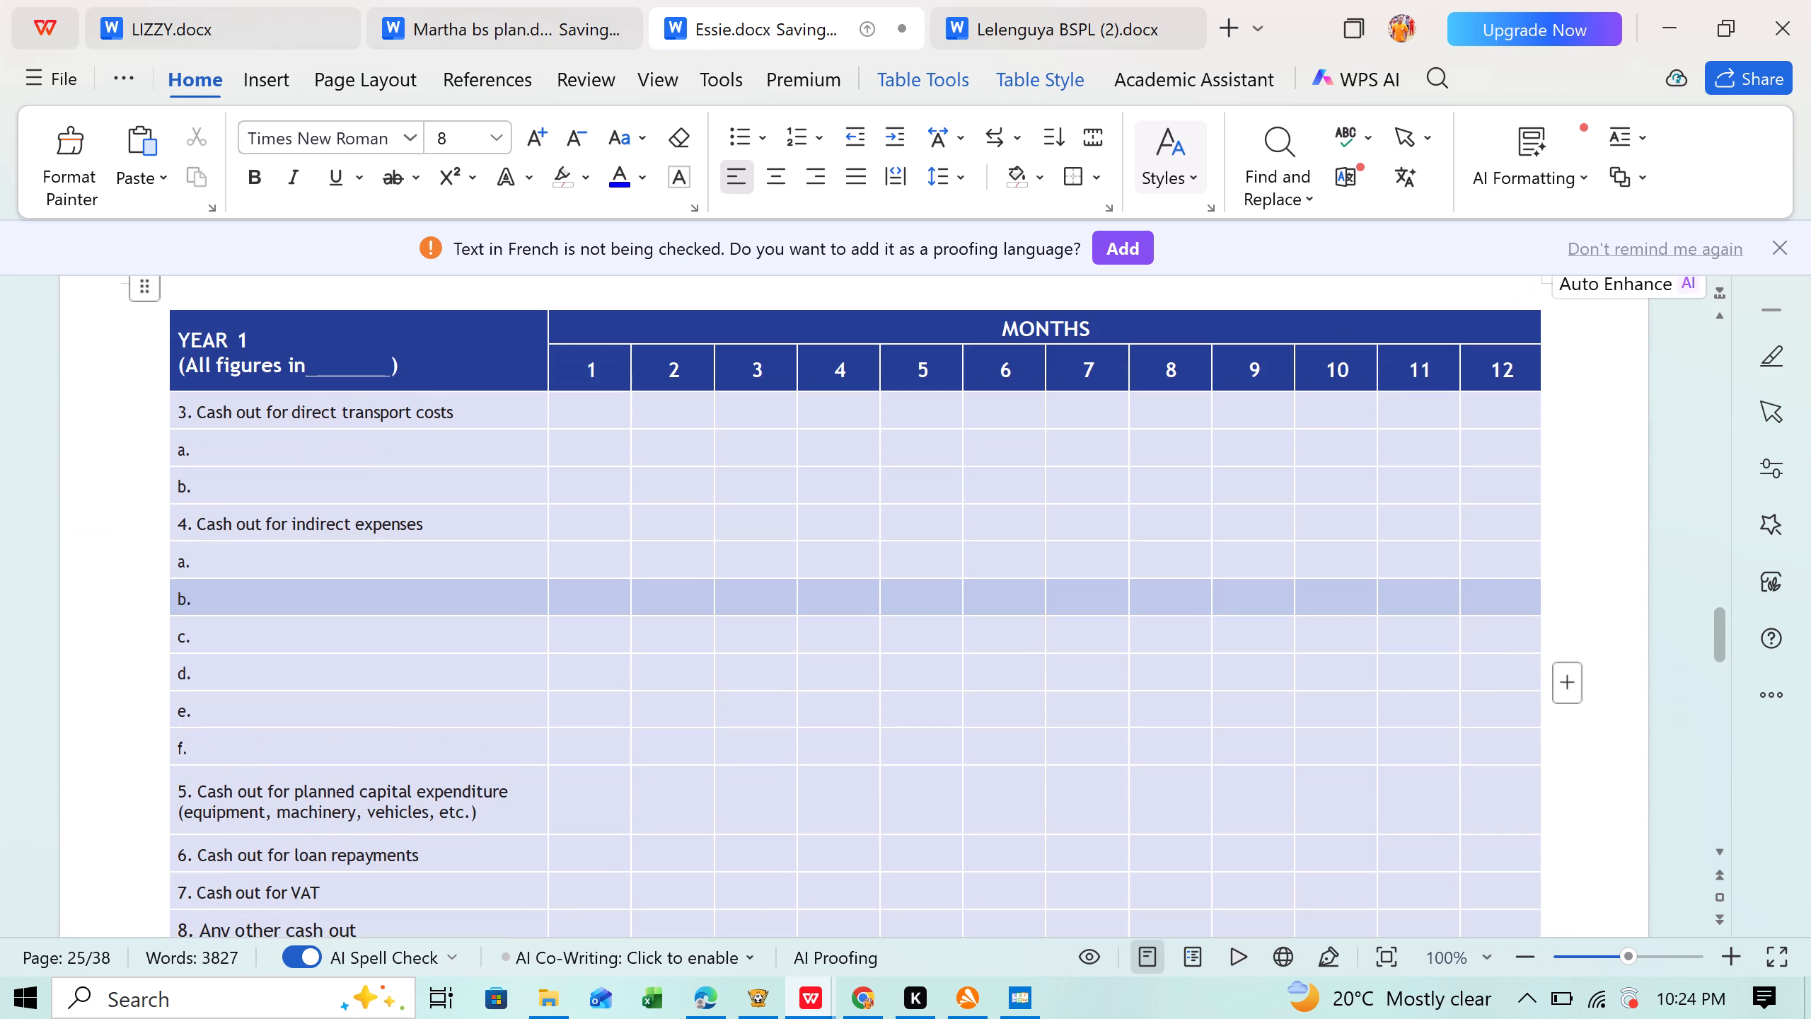
{"action": "left_click", "coordinate": [537, 35]}
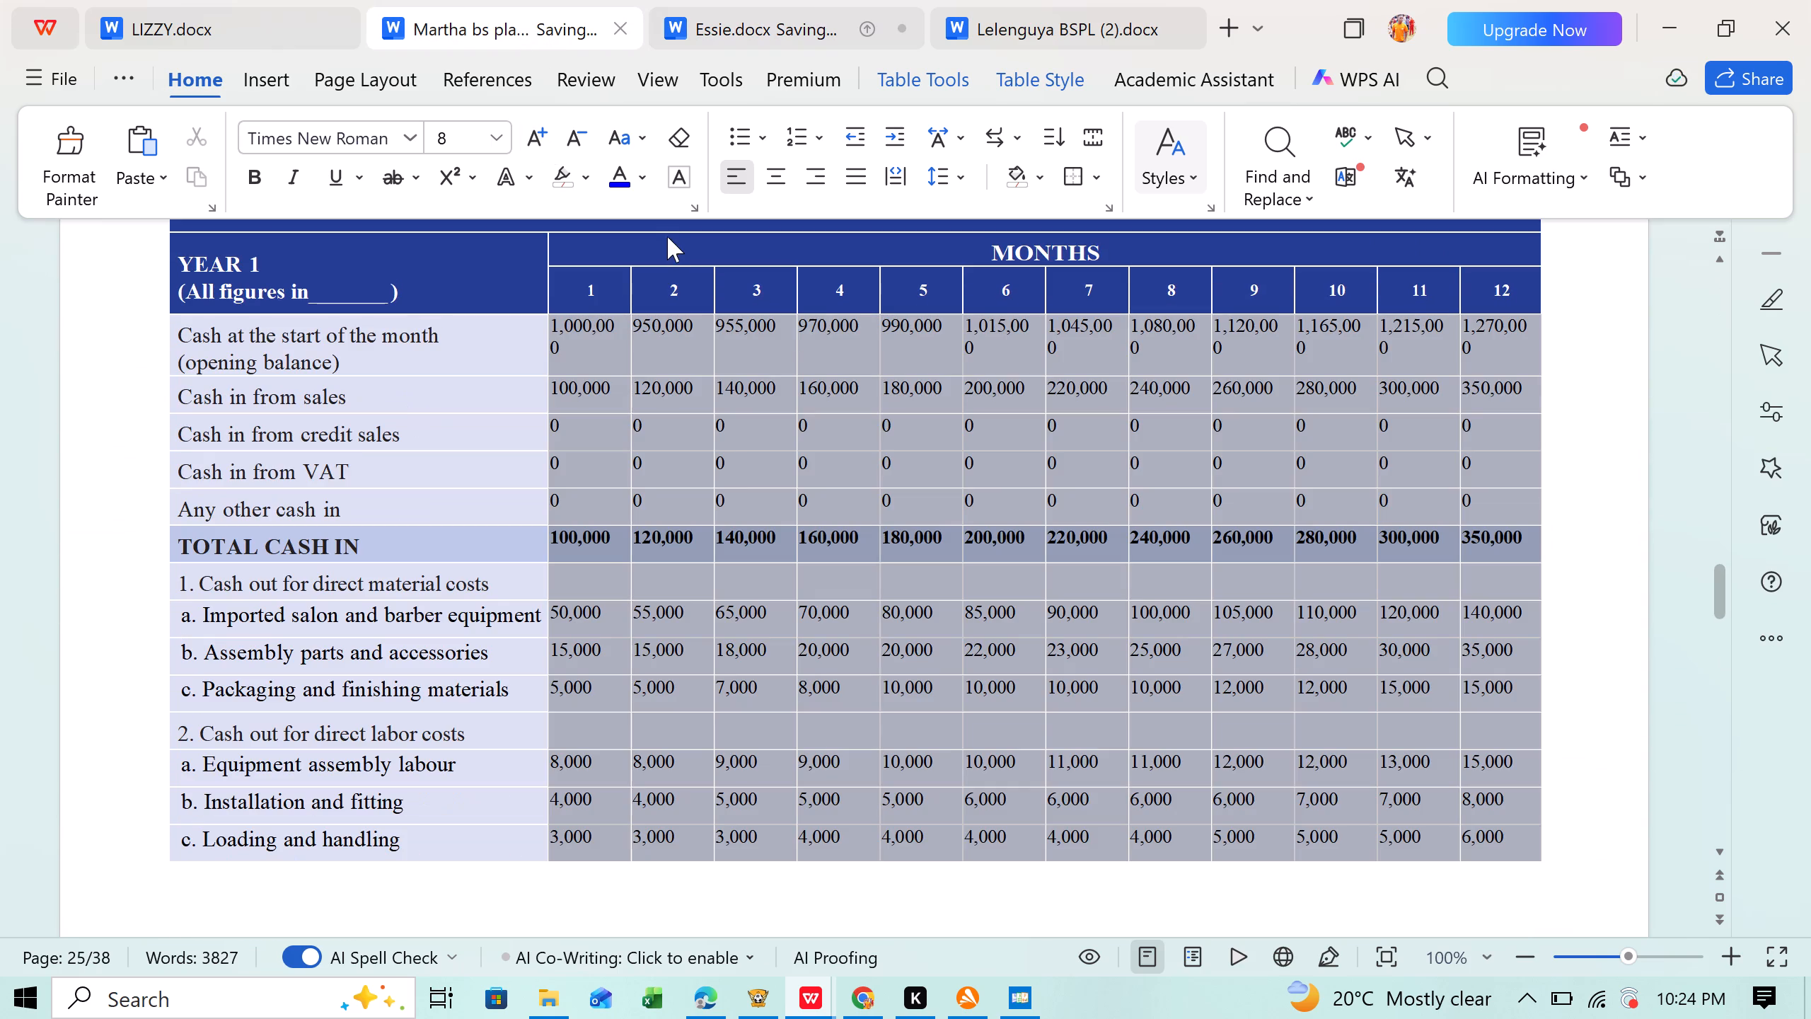
{"action": "left_click", "coordinate": [733, 462]}
{"action": "scroll", "coordinate": [733, 462], "scroll_direction": "down", "scroll_amount": 7}
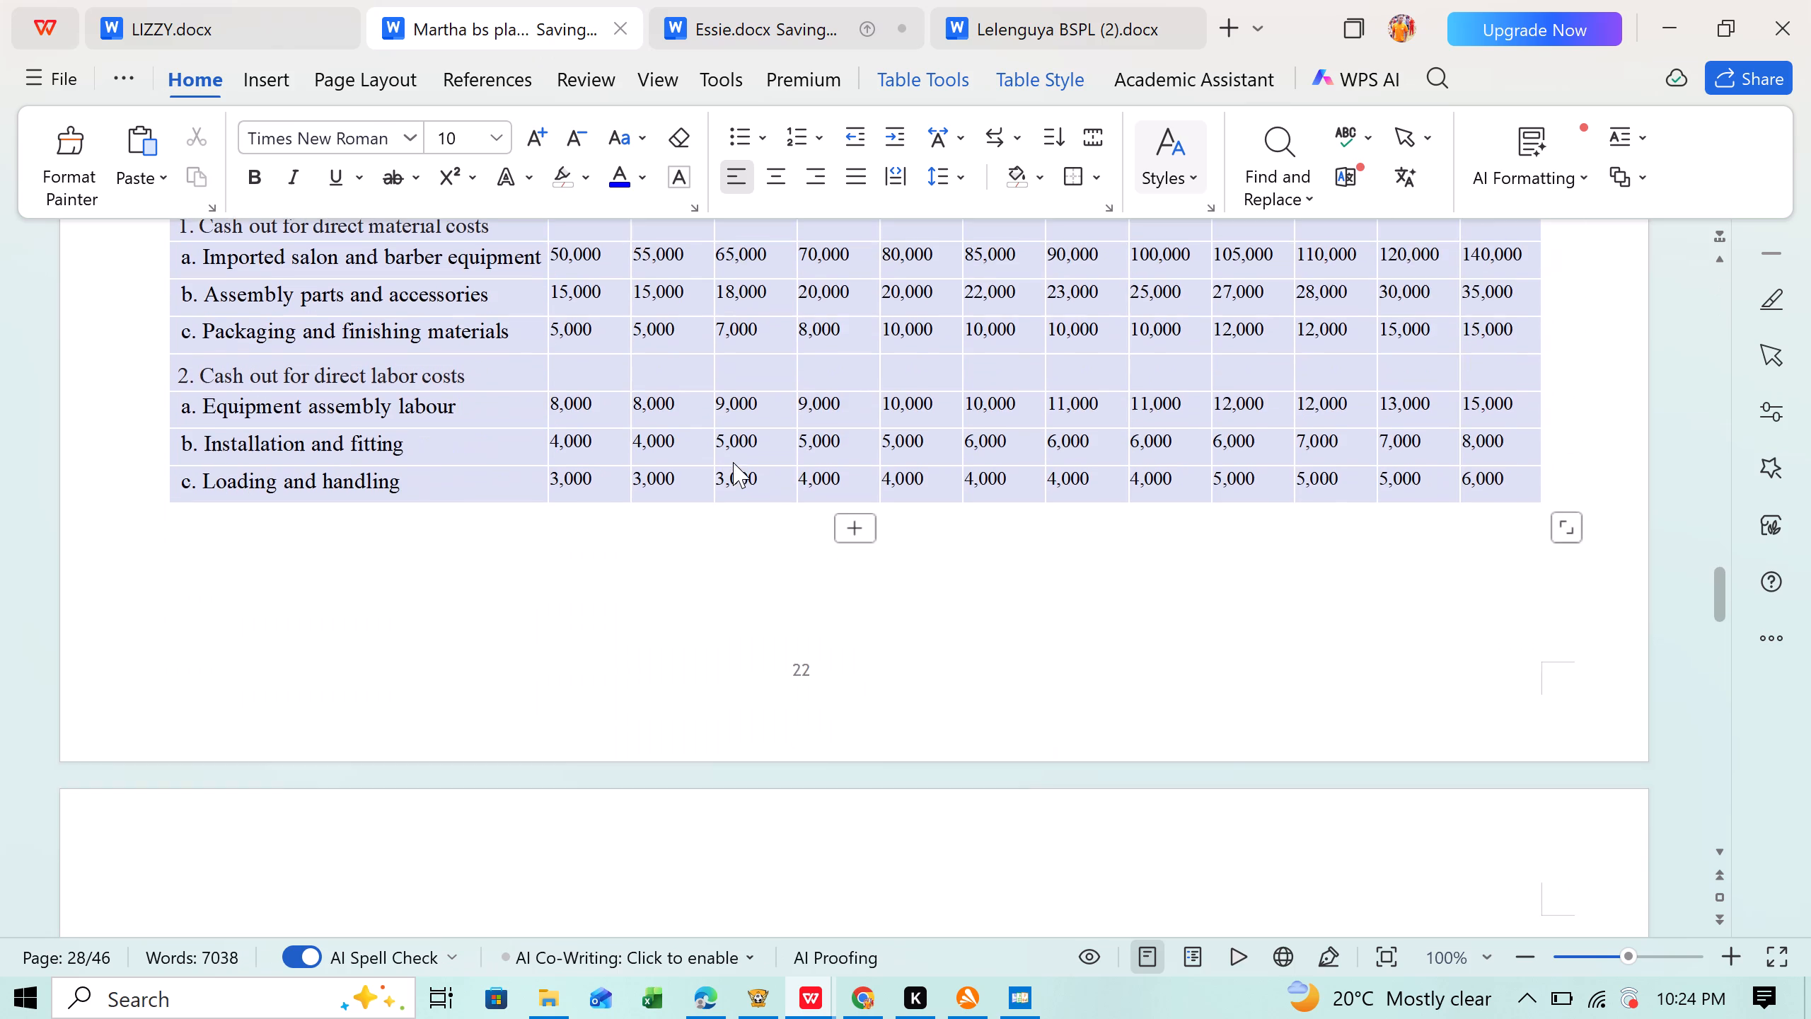
{"action": "scroll", "coordinate": [733, 462], "scroll_direction": "down", "scroll_amount": 10}
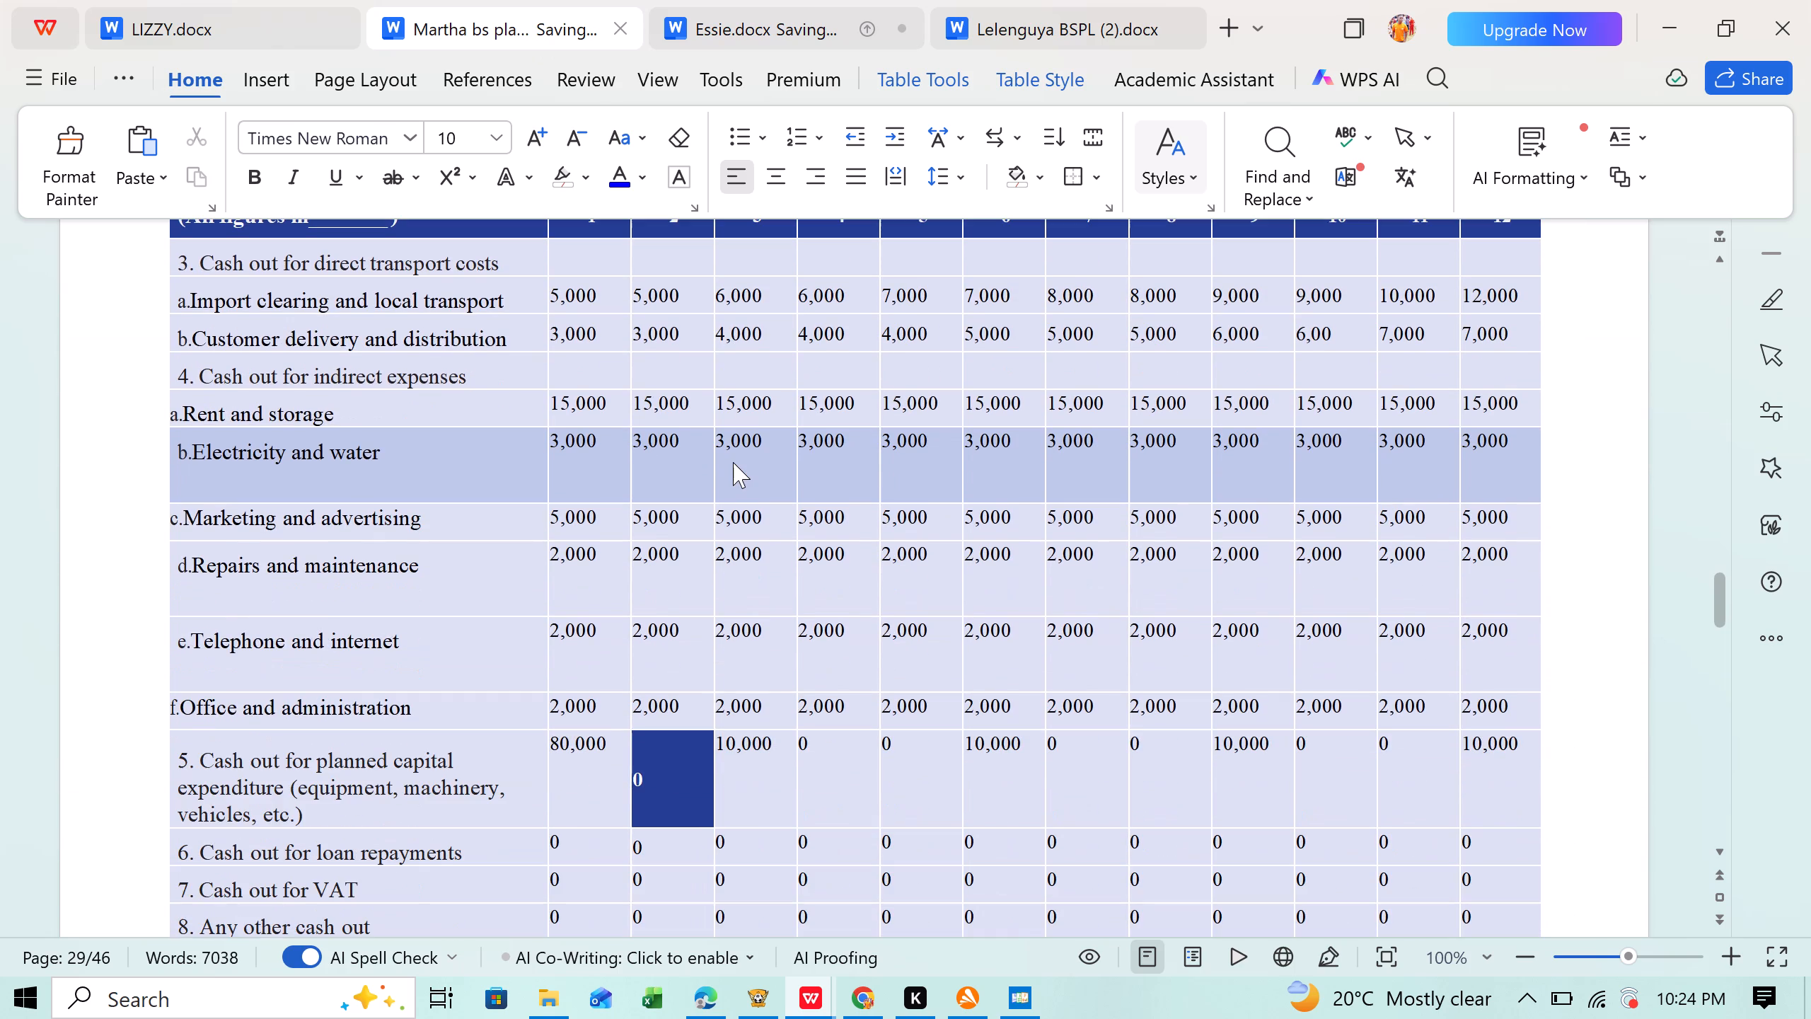
{"action": "scroll", "coordinate": [733, 462], "scroll_direction": "up", "scroll_amount": 1}
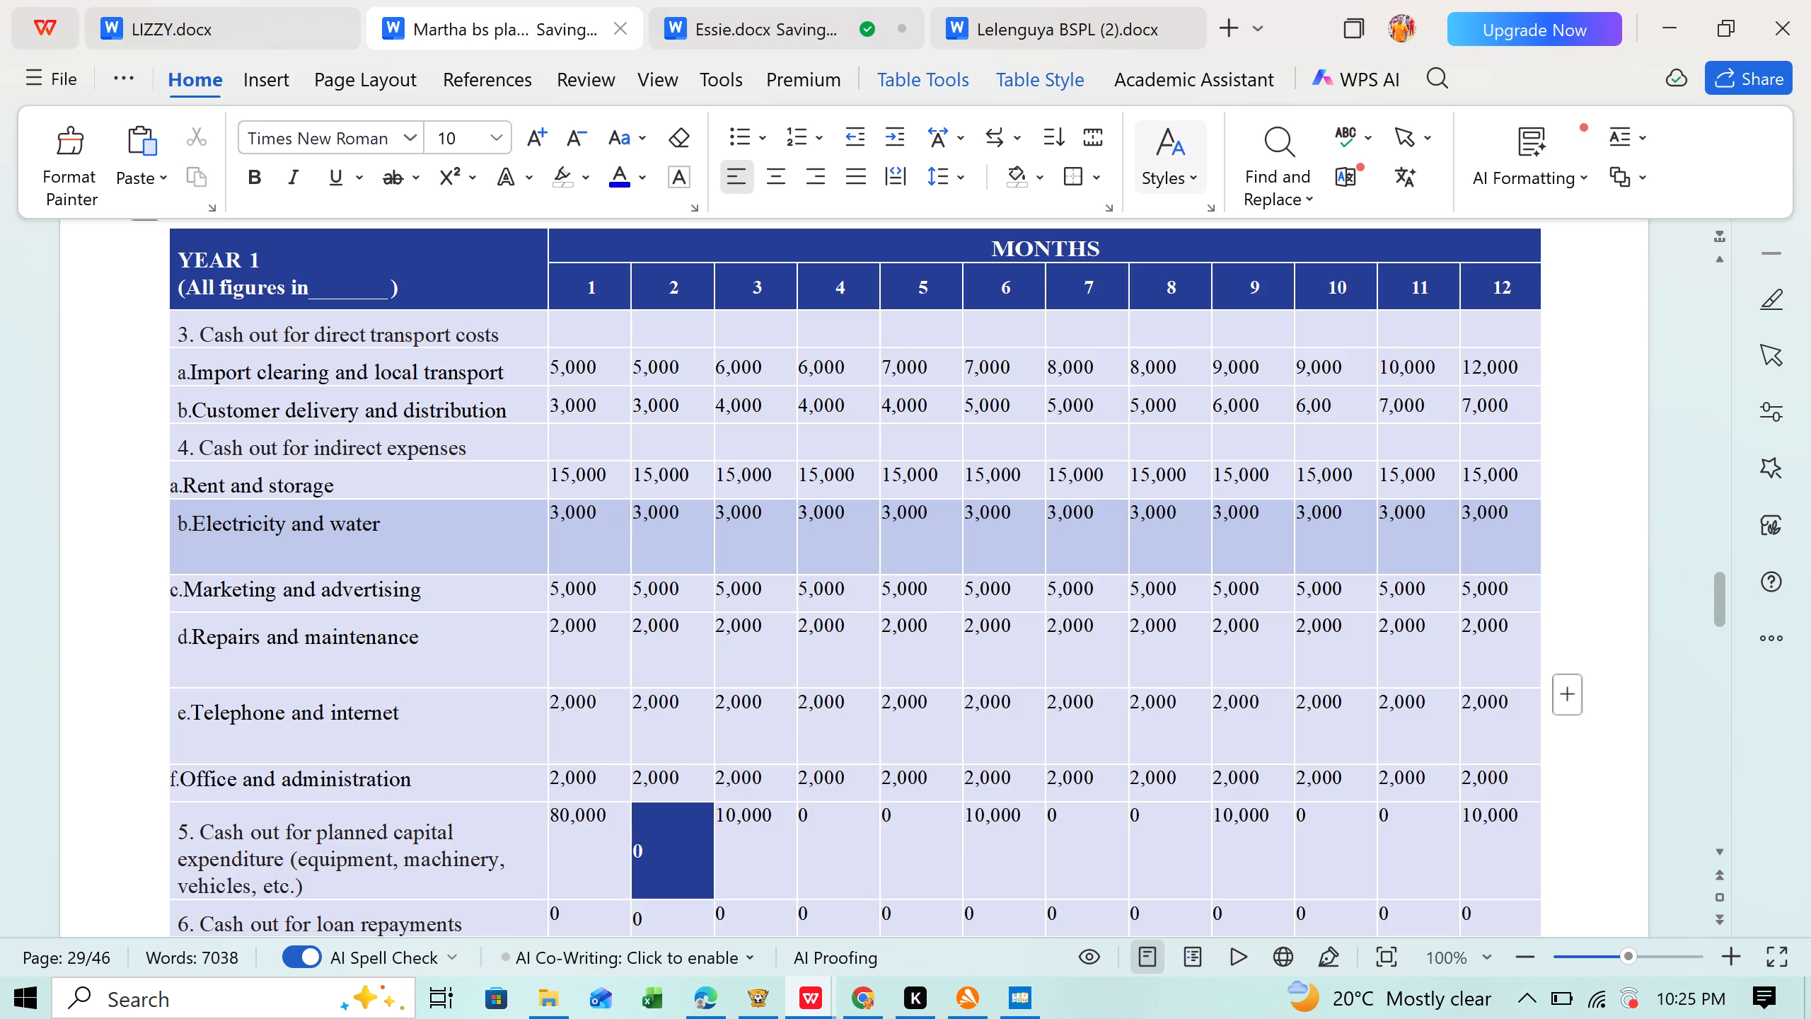
{"action": "left_click_drag", "start_coordinate": [572, 366], "coordinate": [1058, 807]}
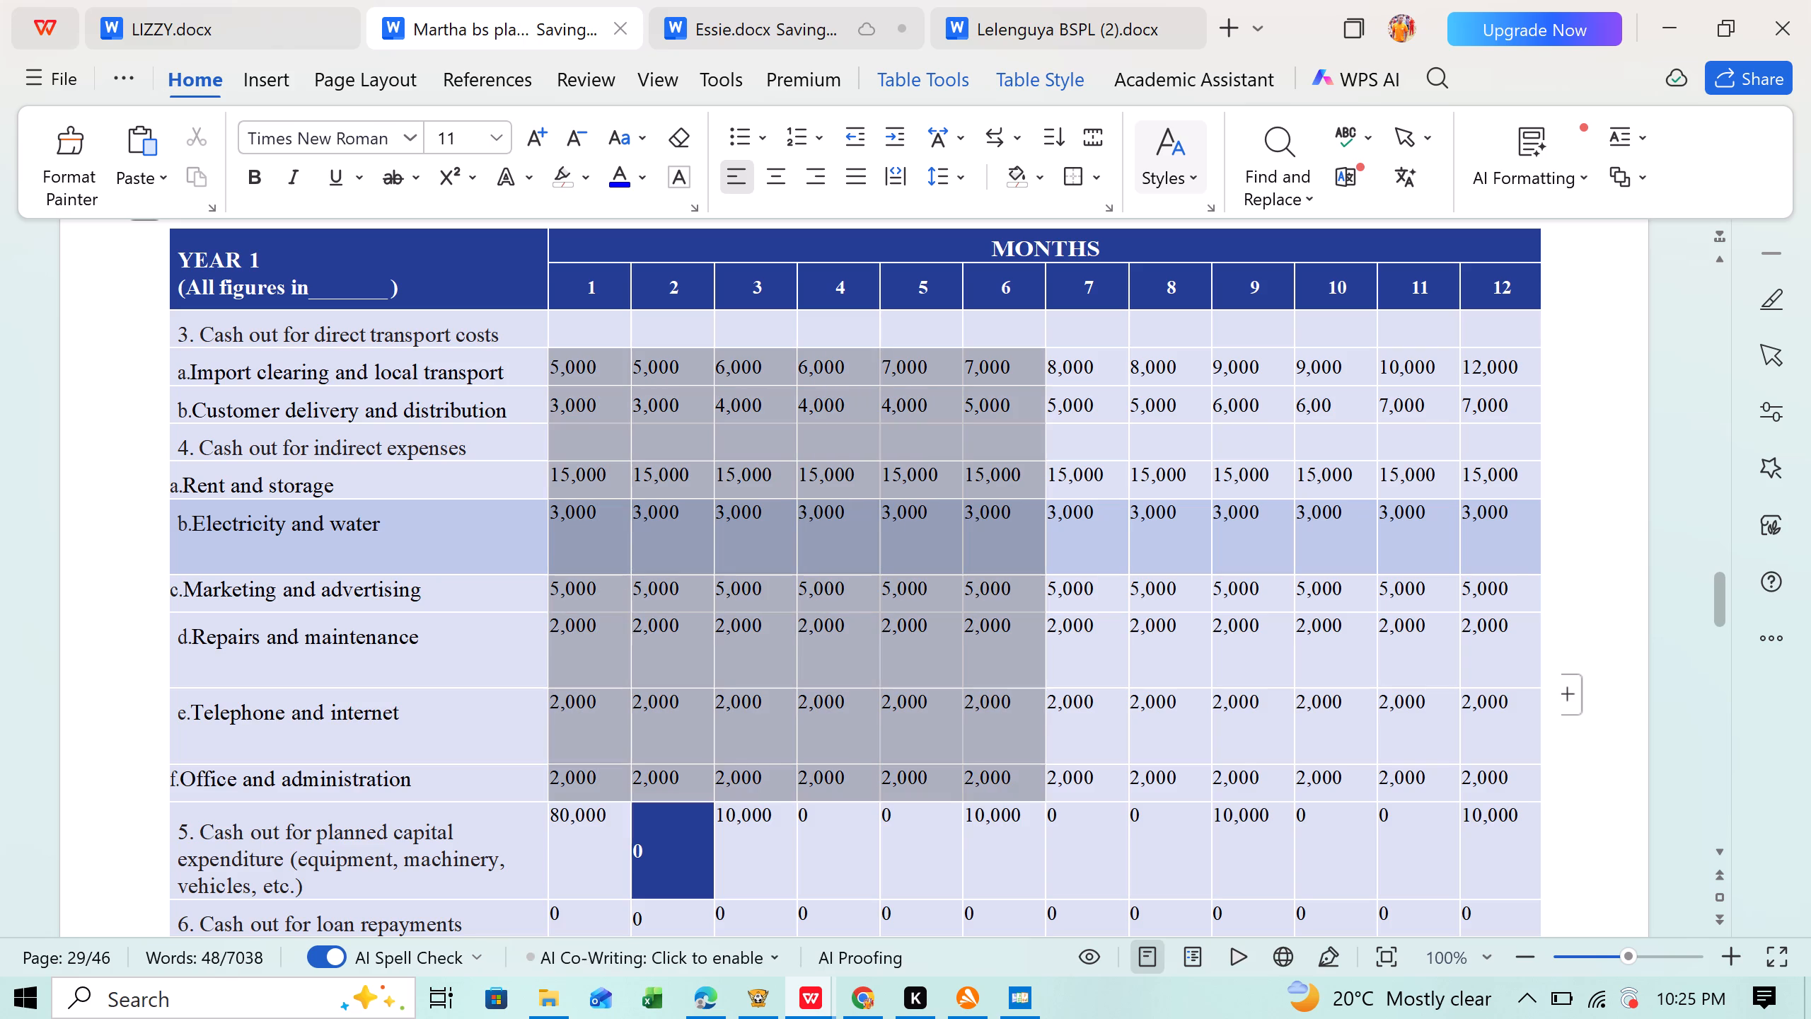
{"action": "left_click_drag", "start_coordinate": [1058, 807], "coordinate": [1217, 926]}
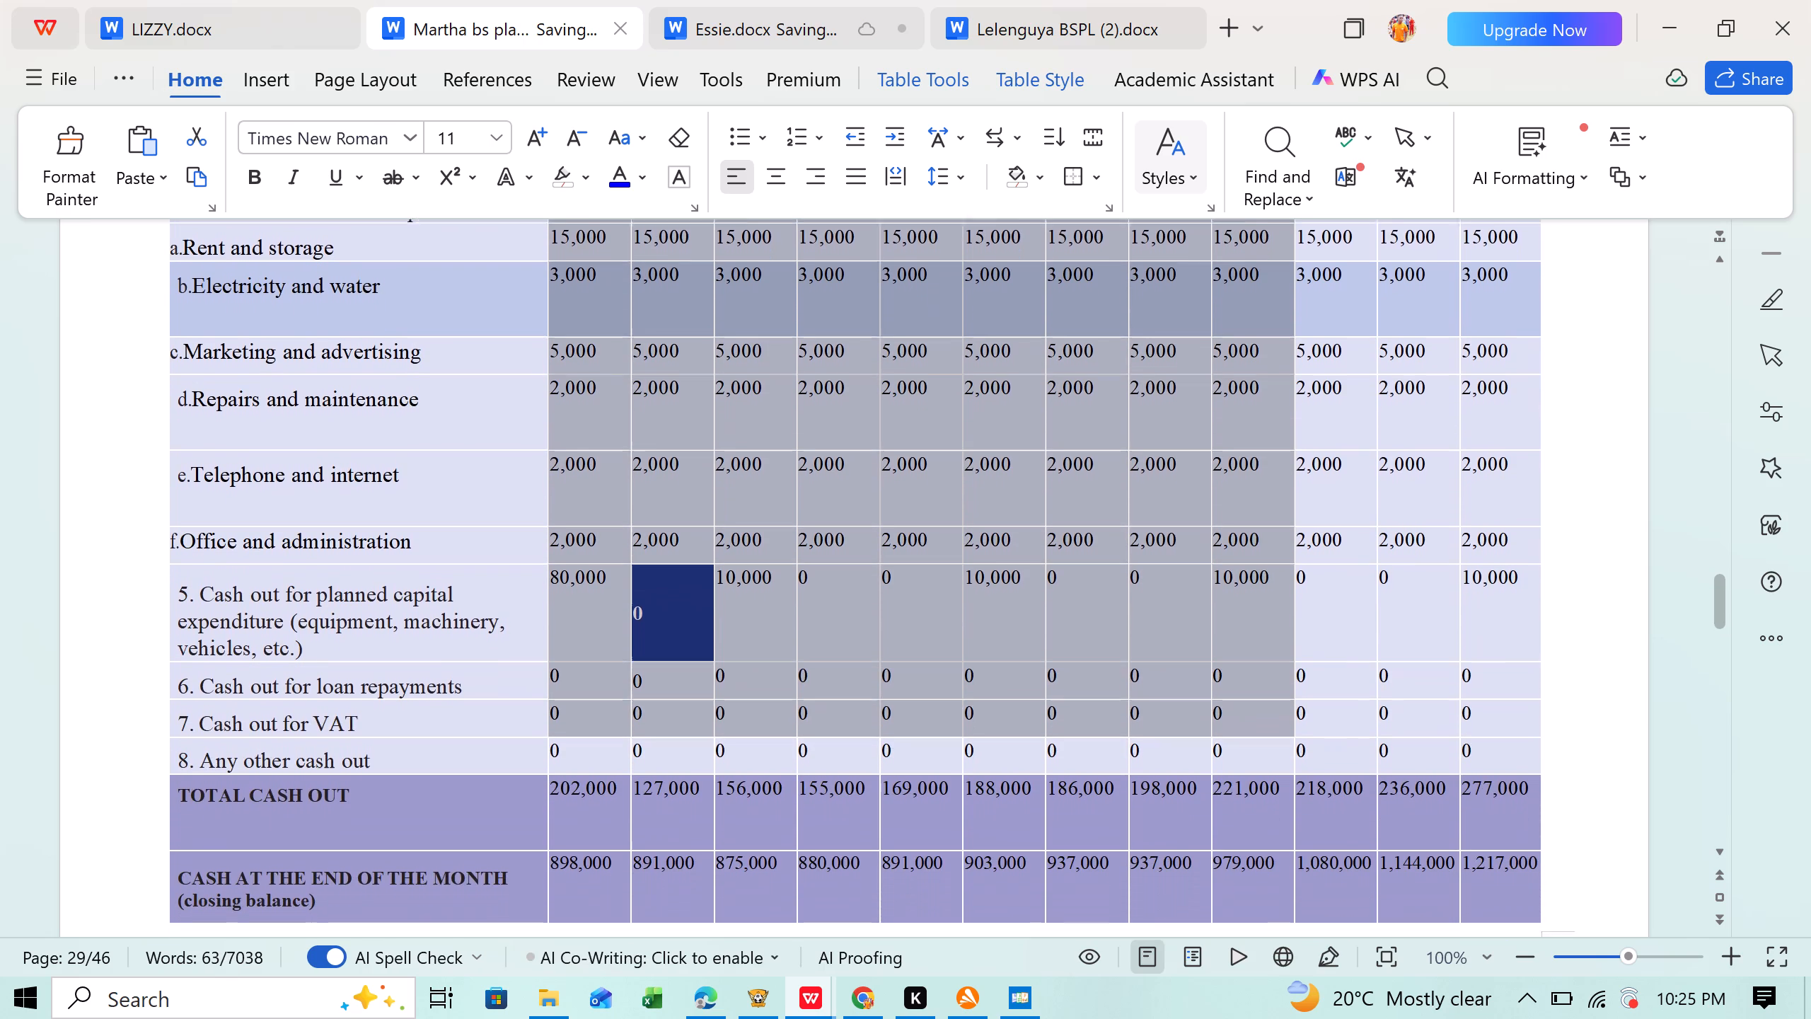
{"action": "left_click_drag", "start_coordinate": [1217, 926], "coordinate": [1437, 845]}
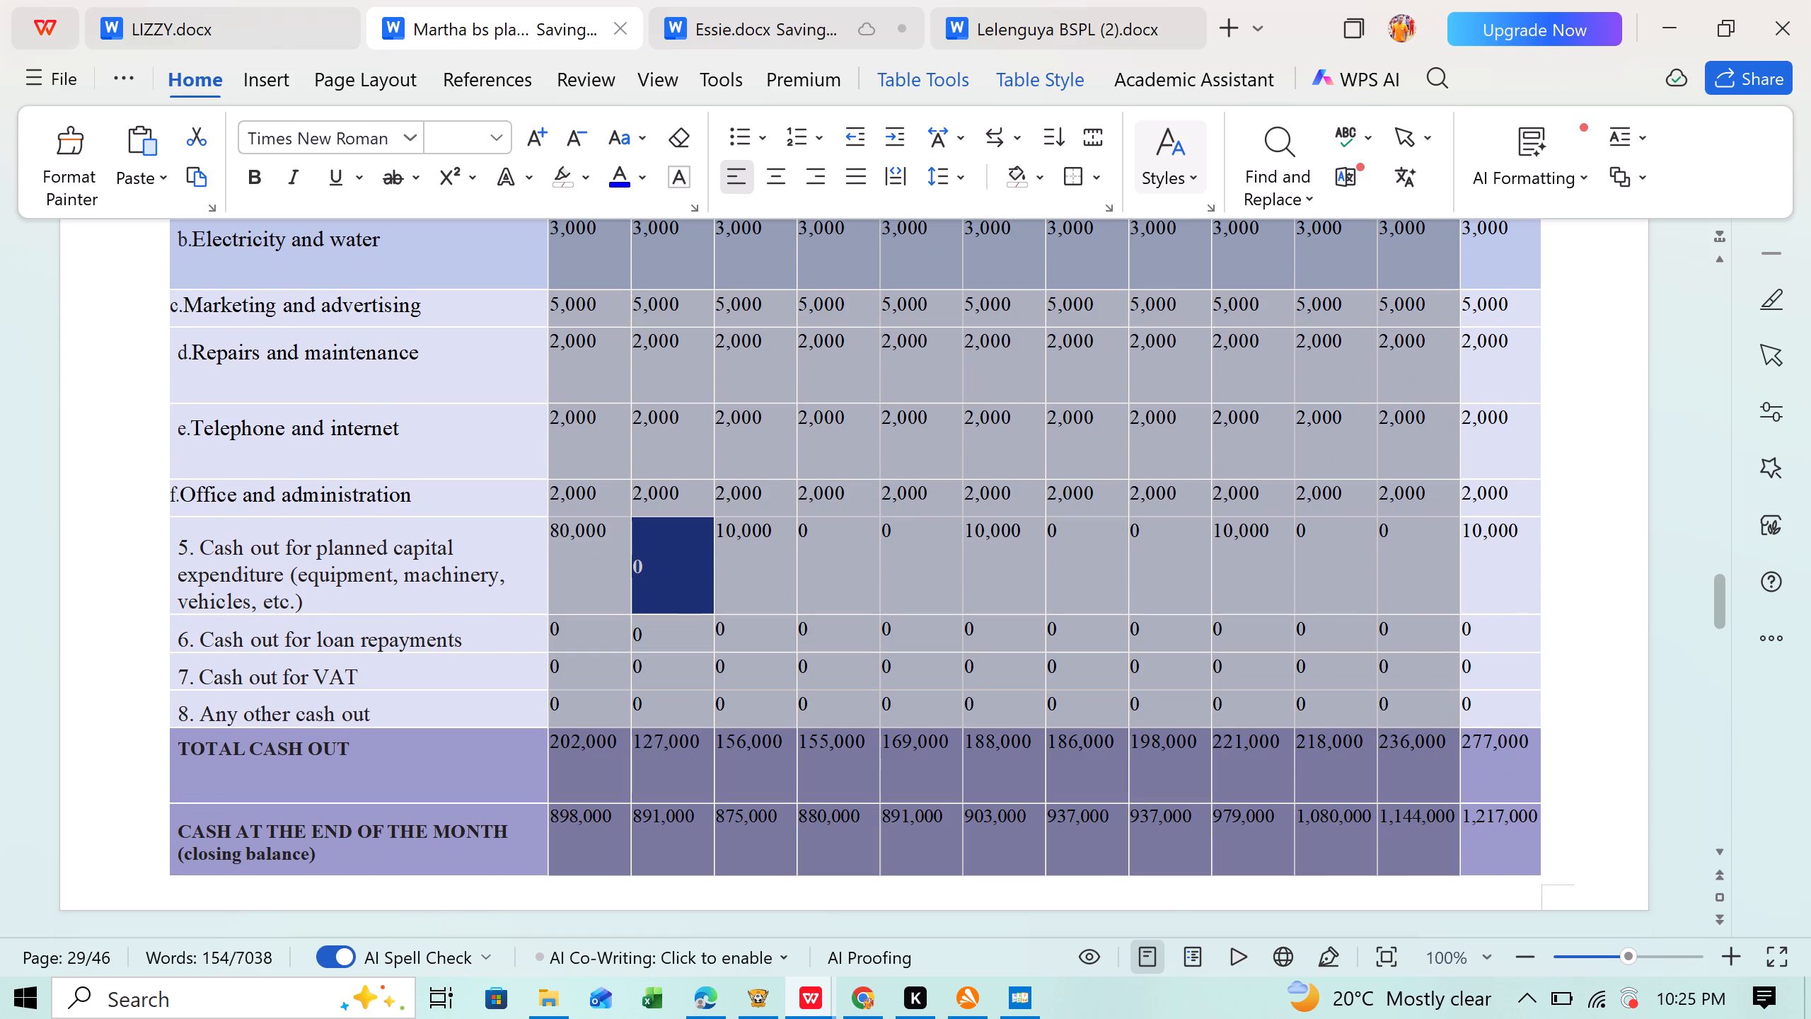
{"action": "left_click_drag", "start_coordinate": [1437, 845], "coordinate": [1505, 853]}
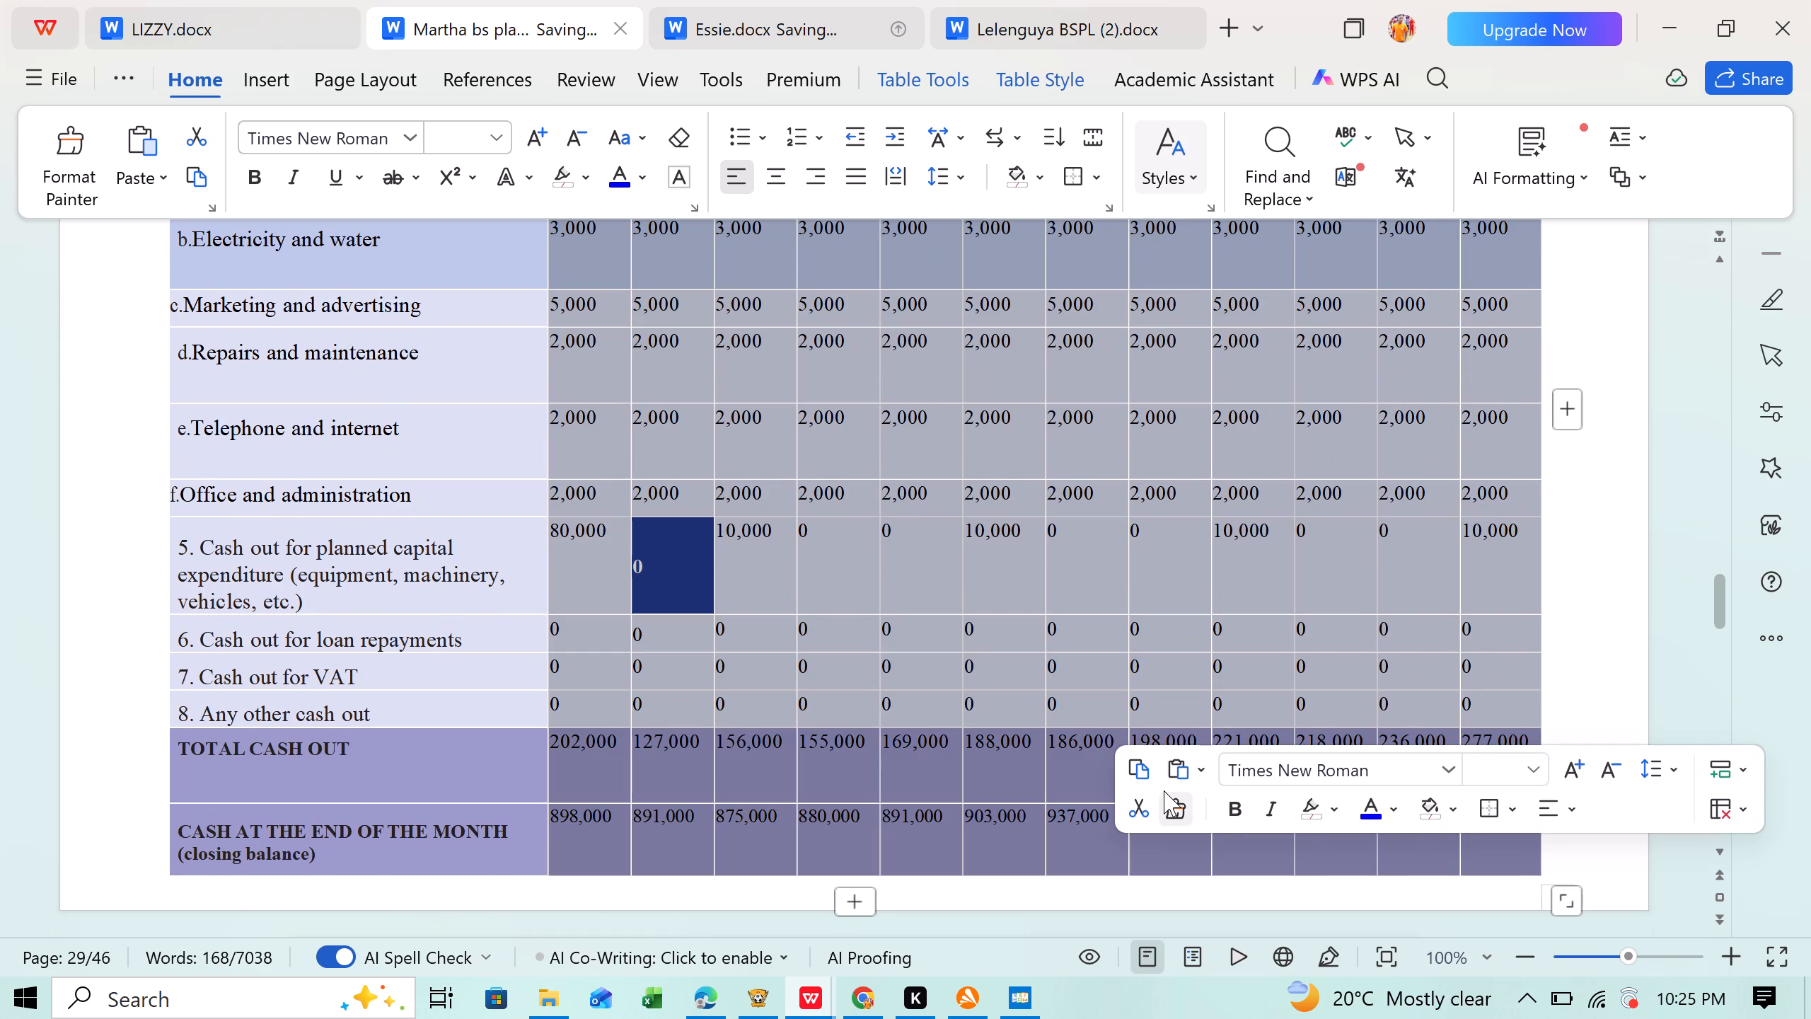
{"action": "left_click", "coordinate": [1135, 772]}
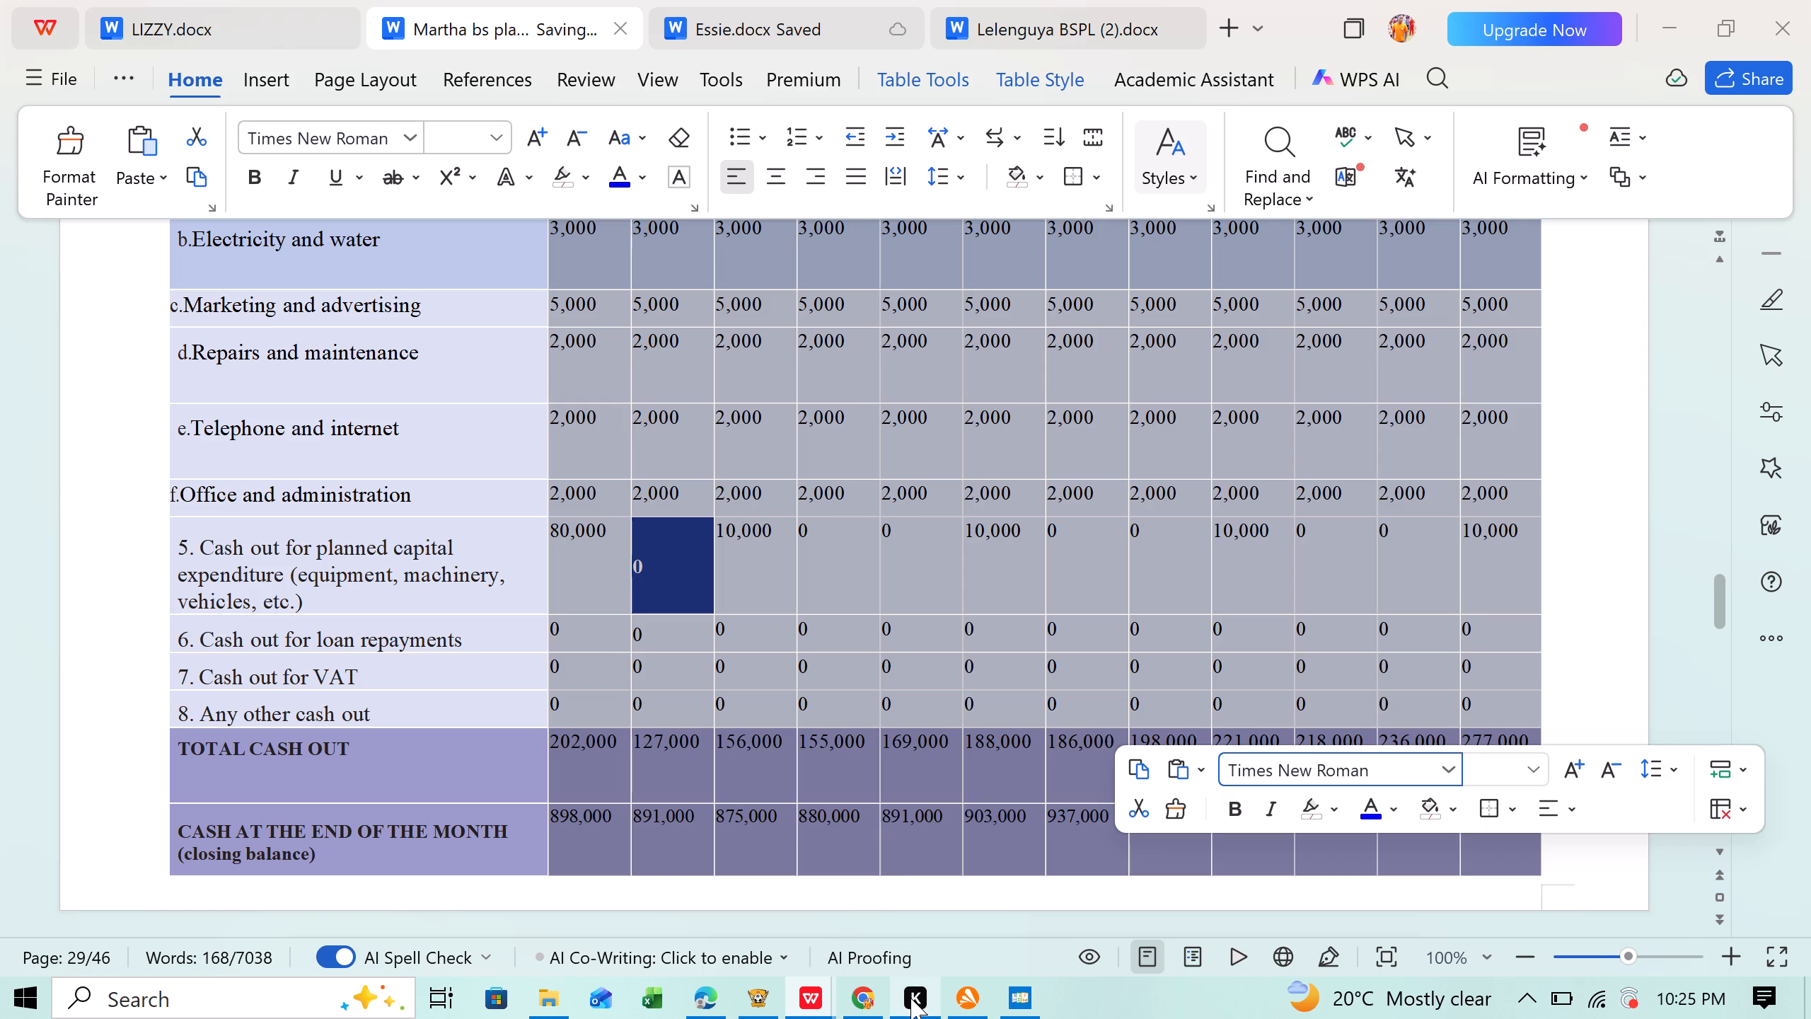
Paste the copied figures into months 1 to 12 of Essie.docx's second Cash Flow Plan table, from direct transport row a through closing balance.
{"action": "left_click", "coordinate": [718, 31]}
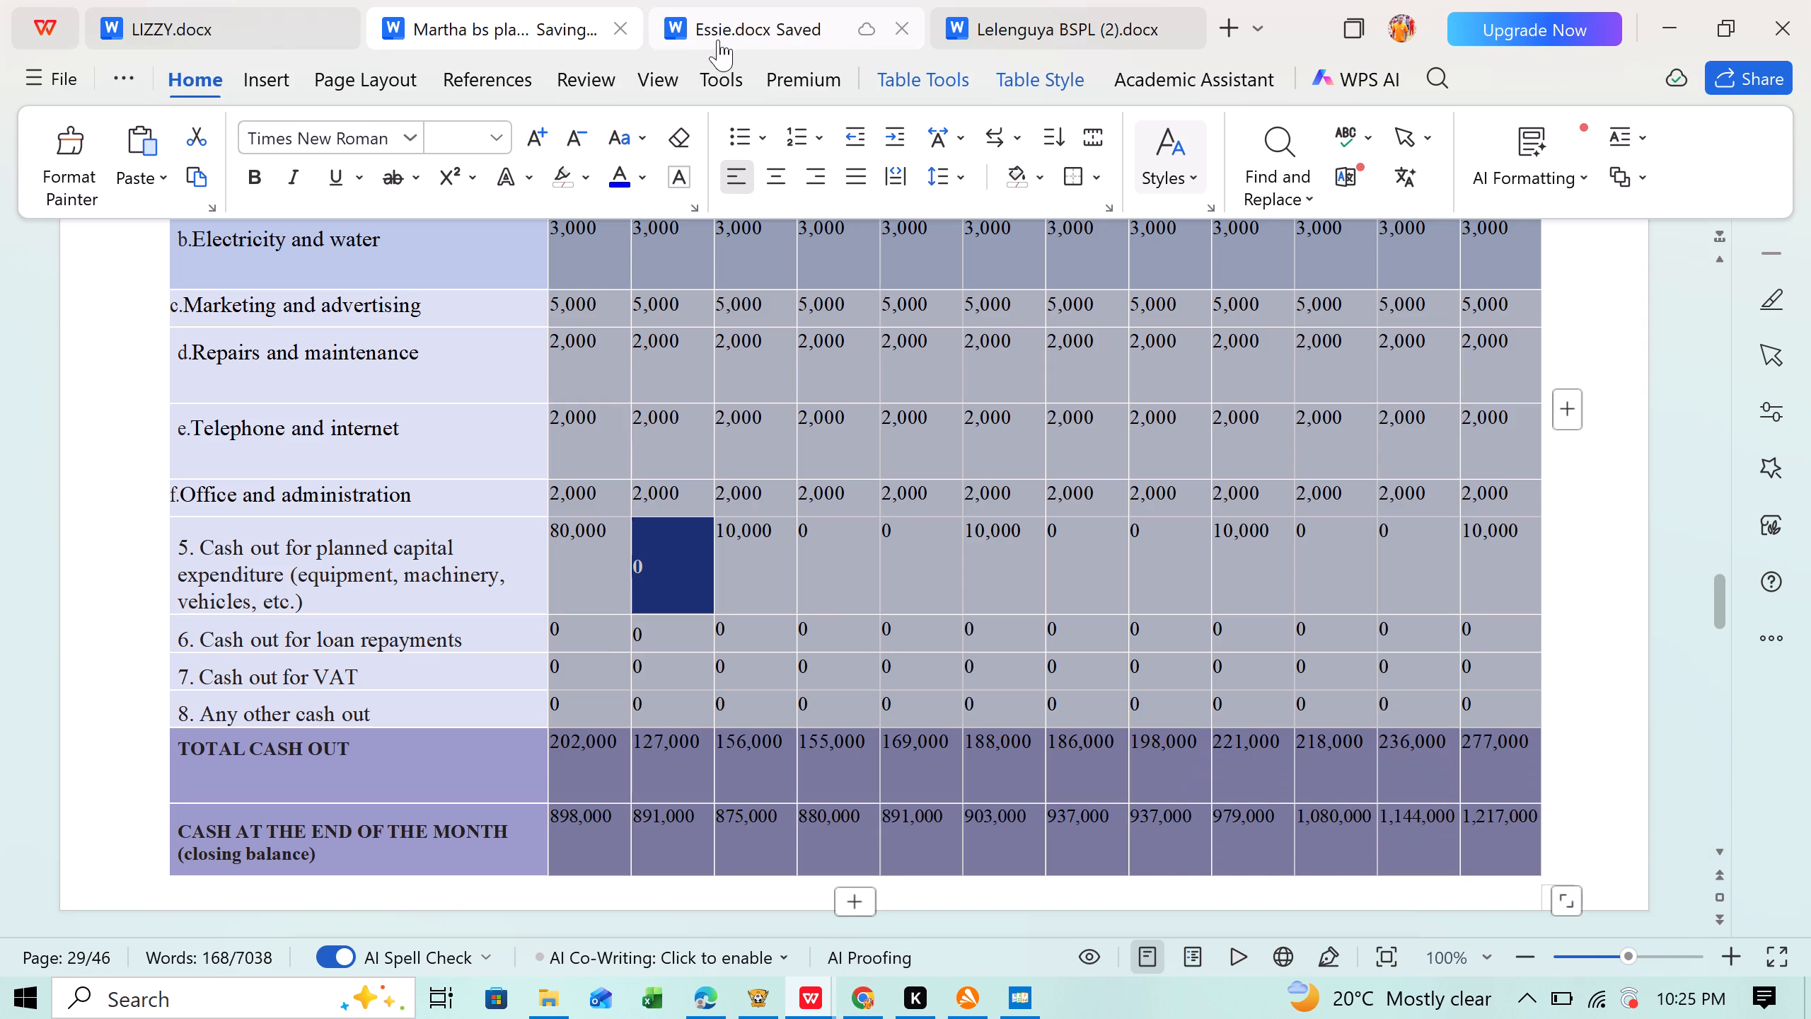
{"action": "left_click_drag", "start_coordinate": [598, 449], "coordinate": [1474, 873]}
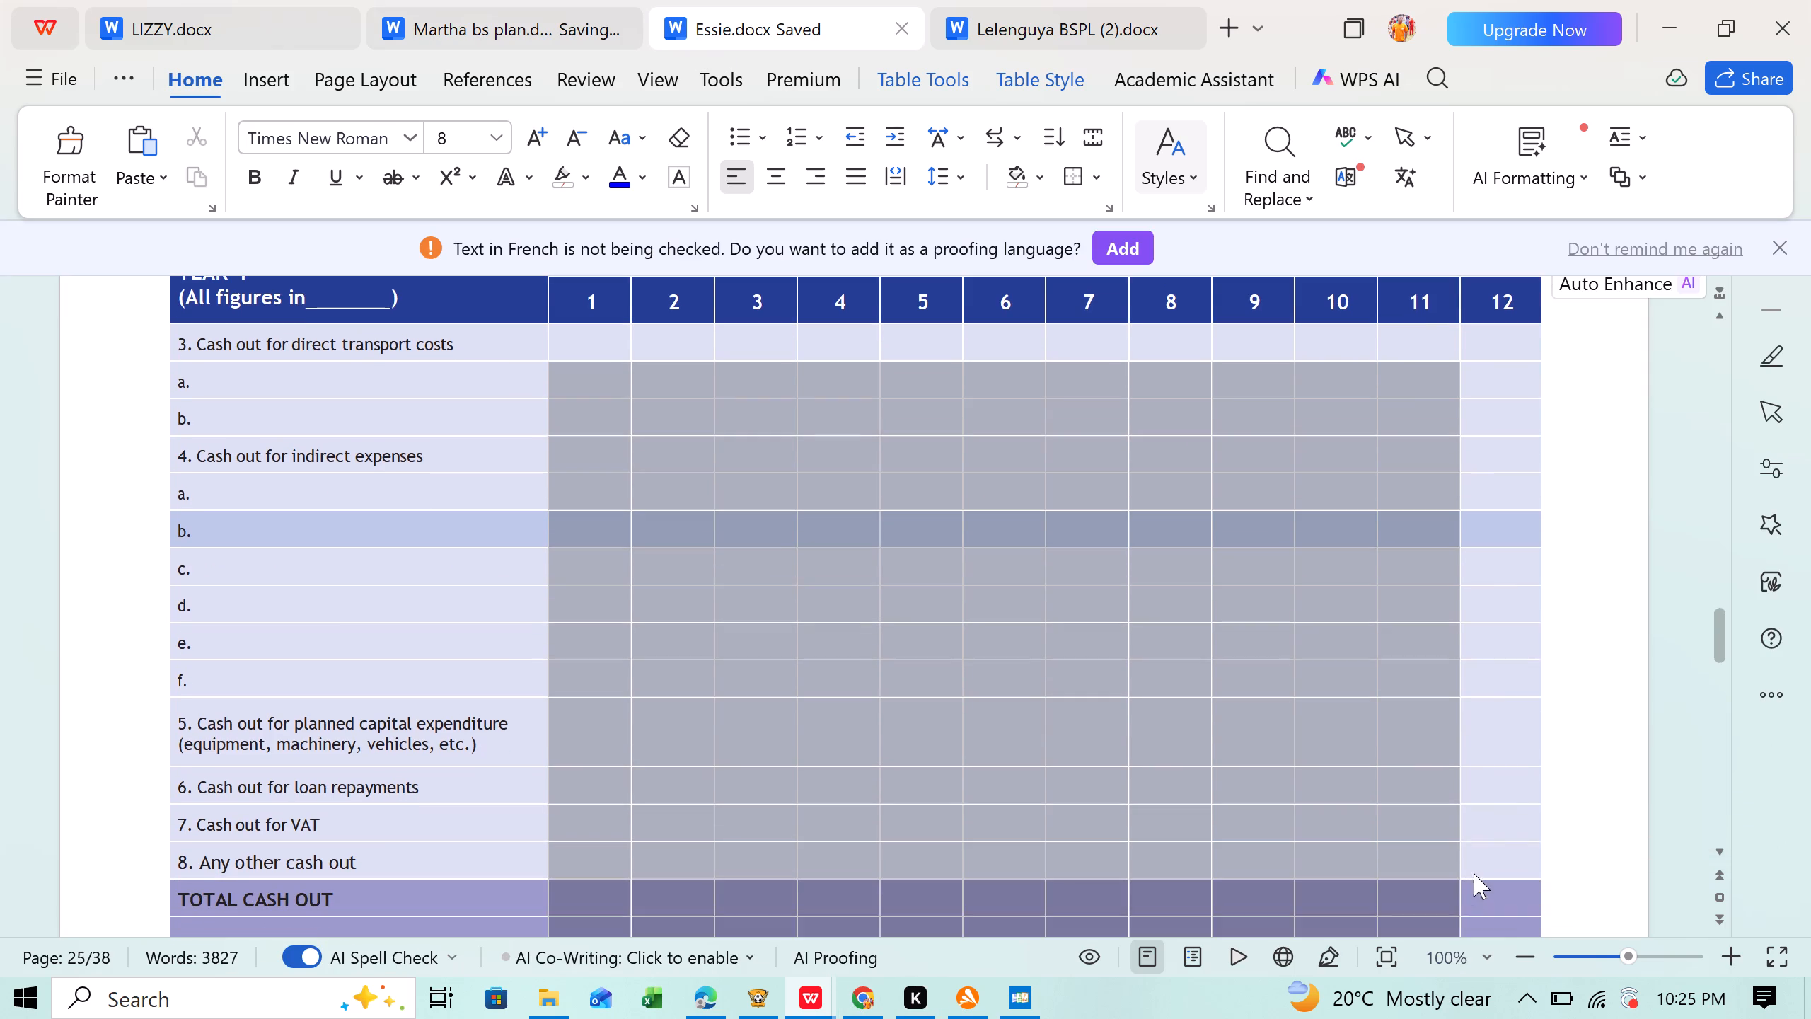
{"action": "left_click_drag", "start_coordinate": [1474, 873], "coordinate": [1491, 802]}
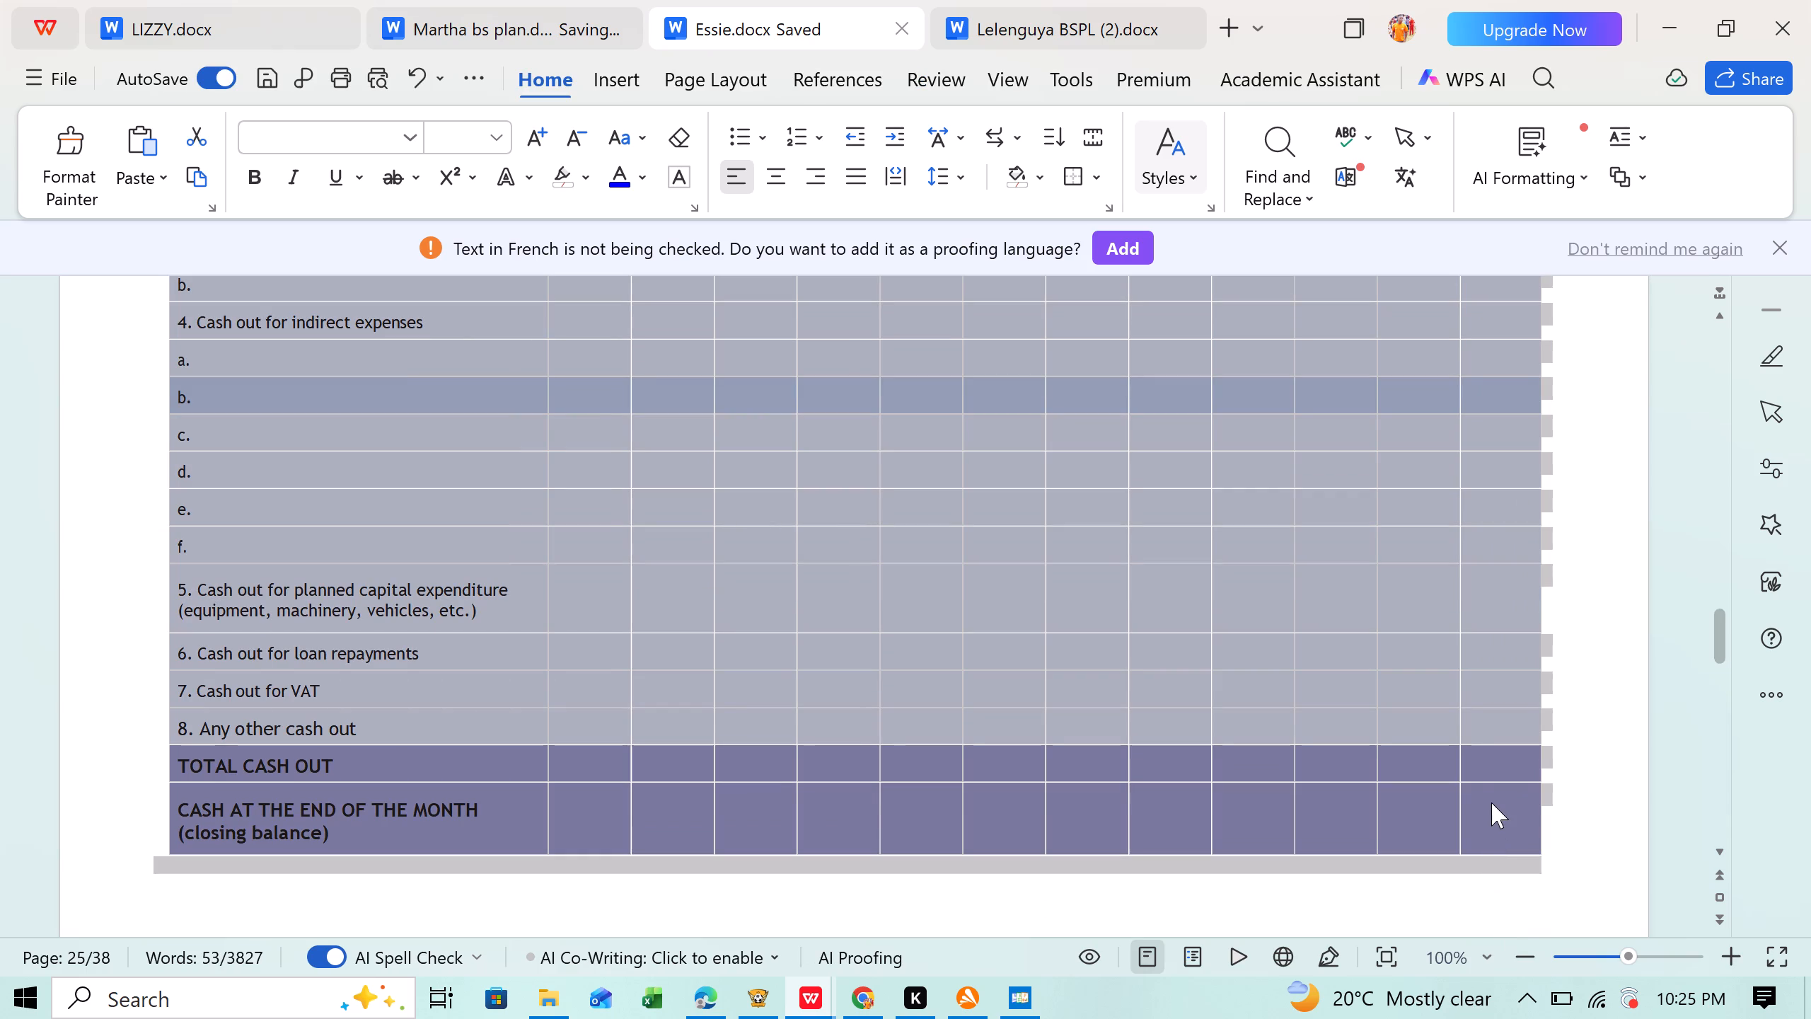
{"action": "left_click_drag", "start_coordinate": [1491, 802], "coordinate": [1486, 795]}
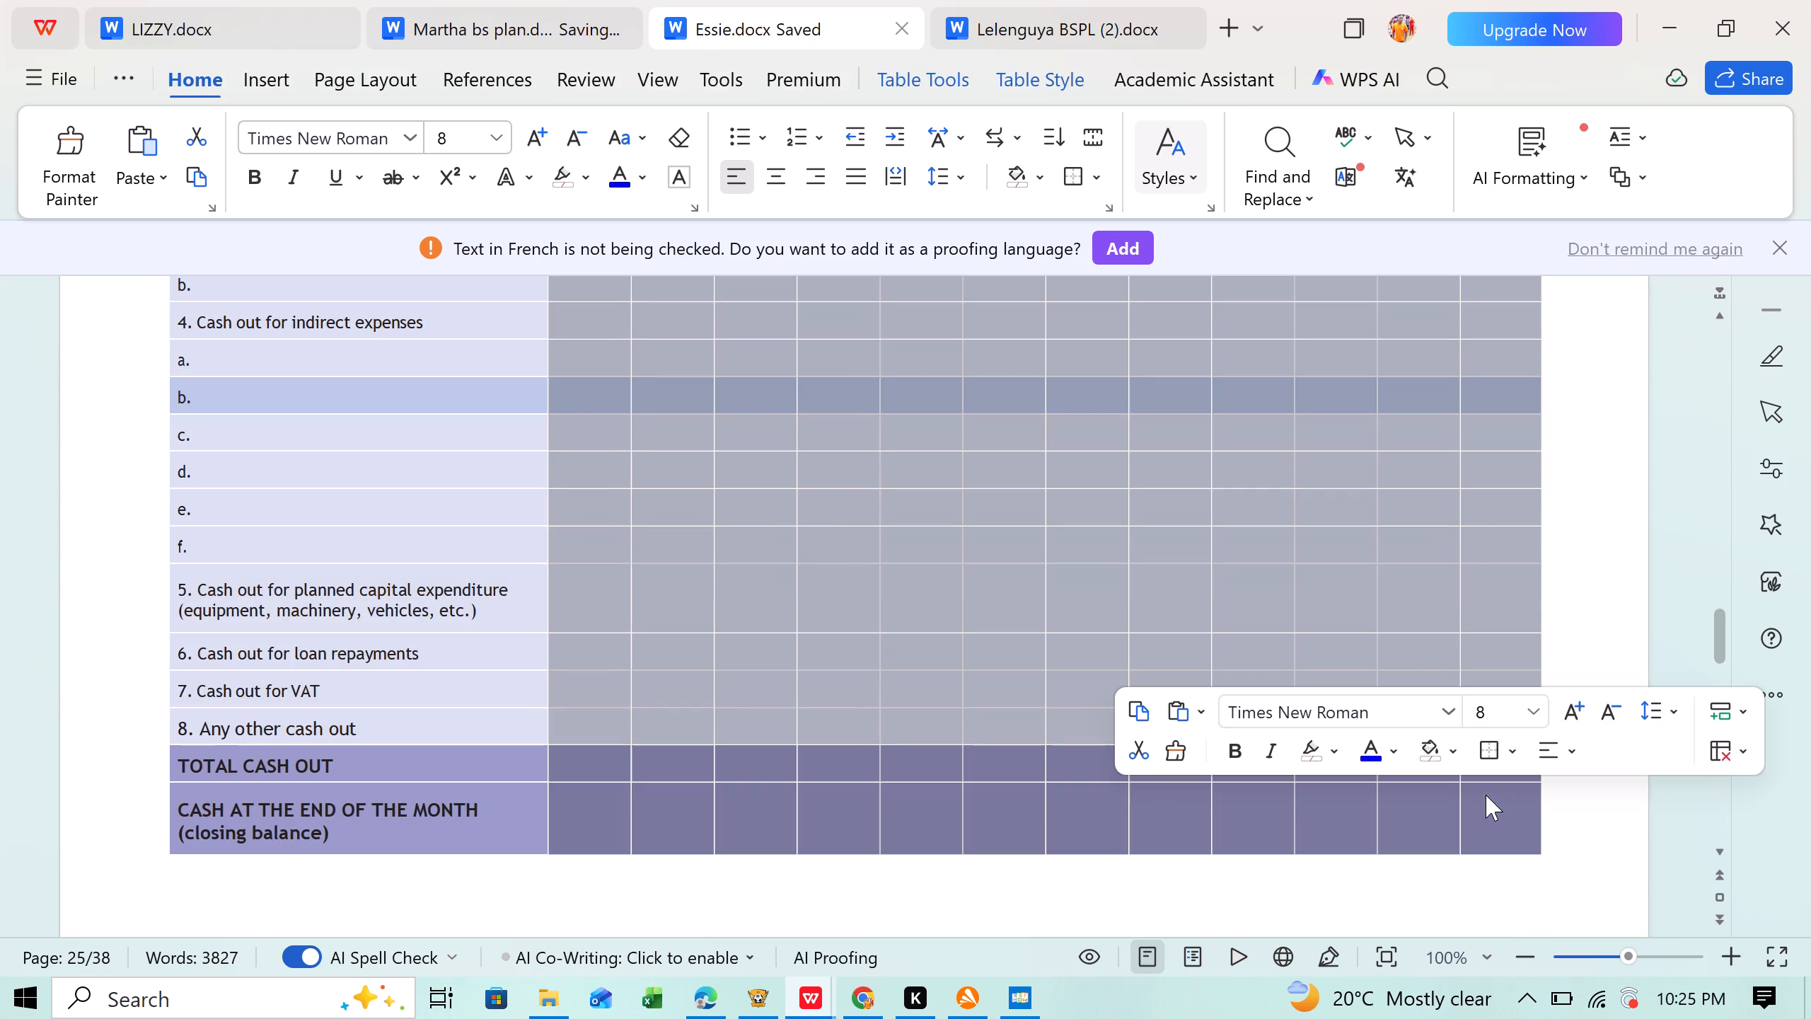
{"action": "left_click", "coordinate": [1174, 710]}
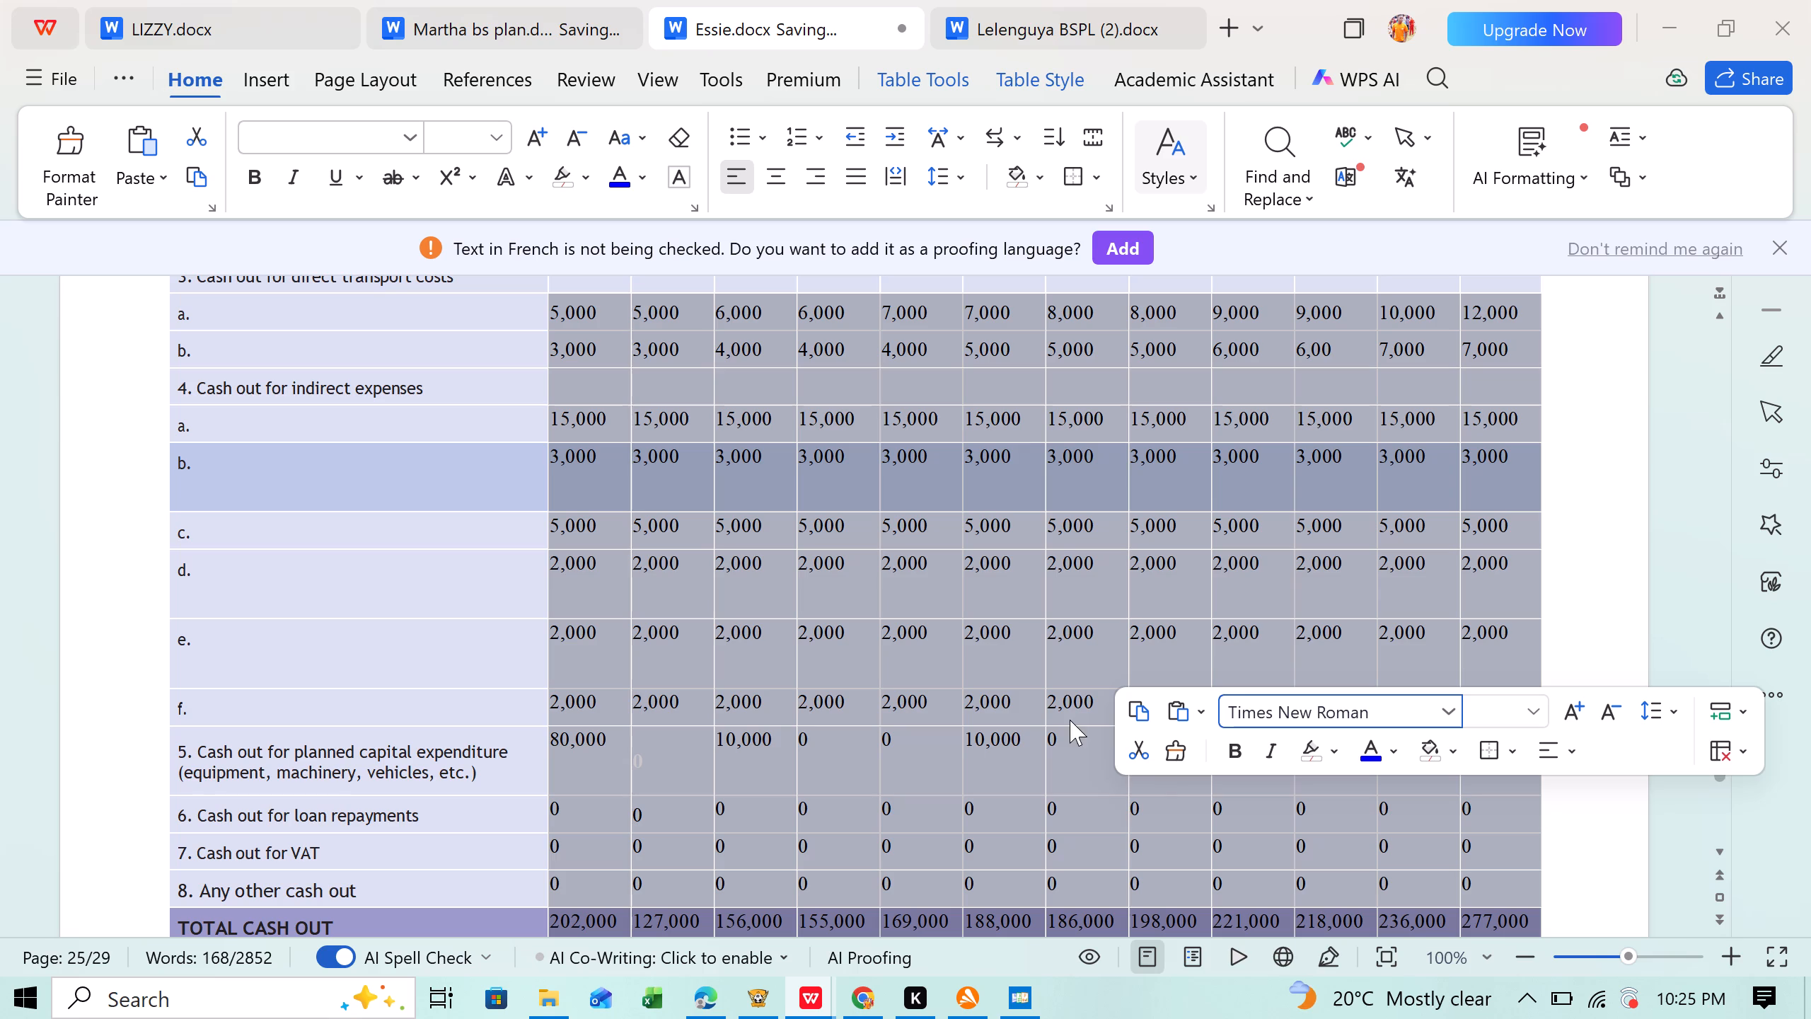
{"action": "left_click", "coordinate": [844, 759]}
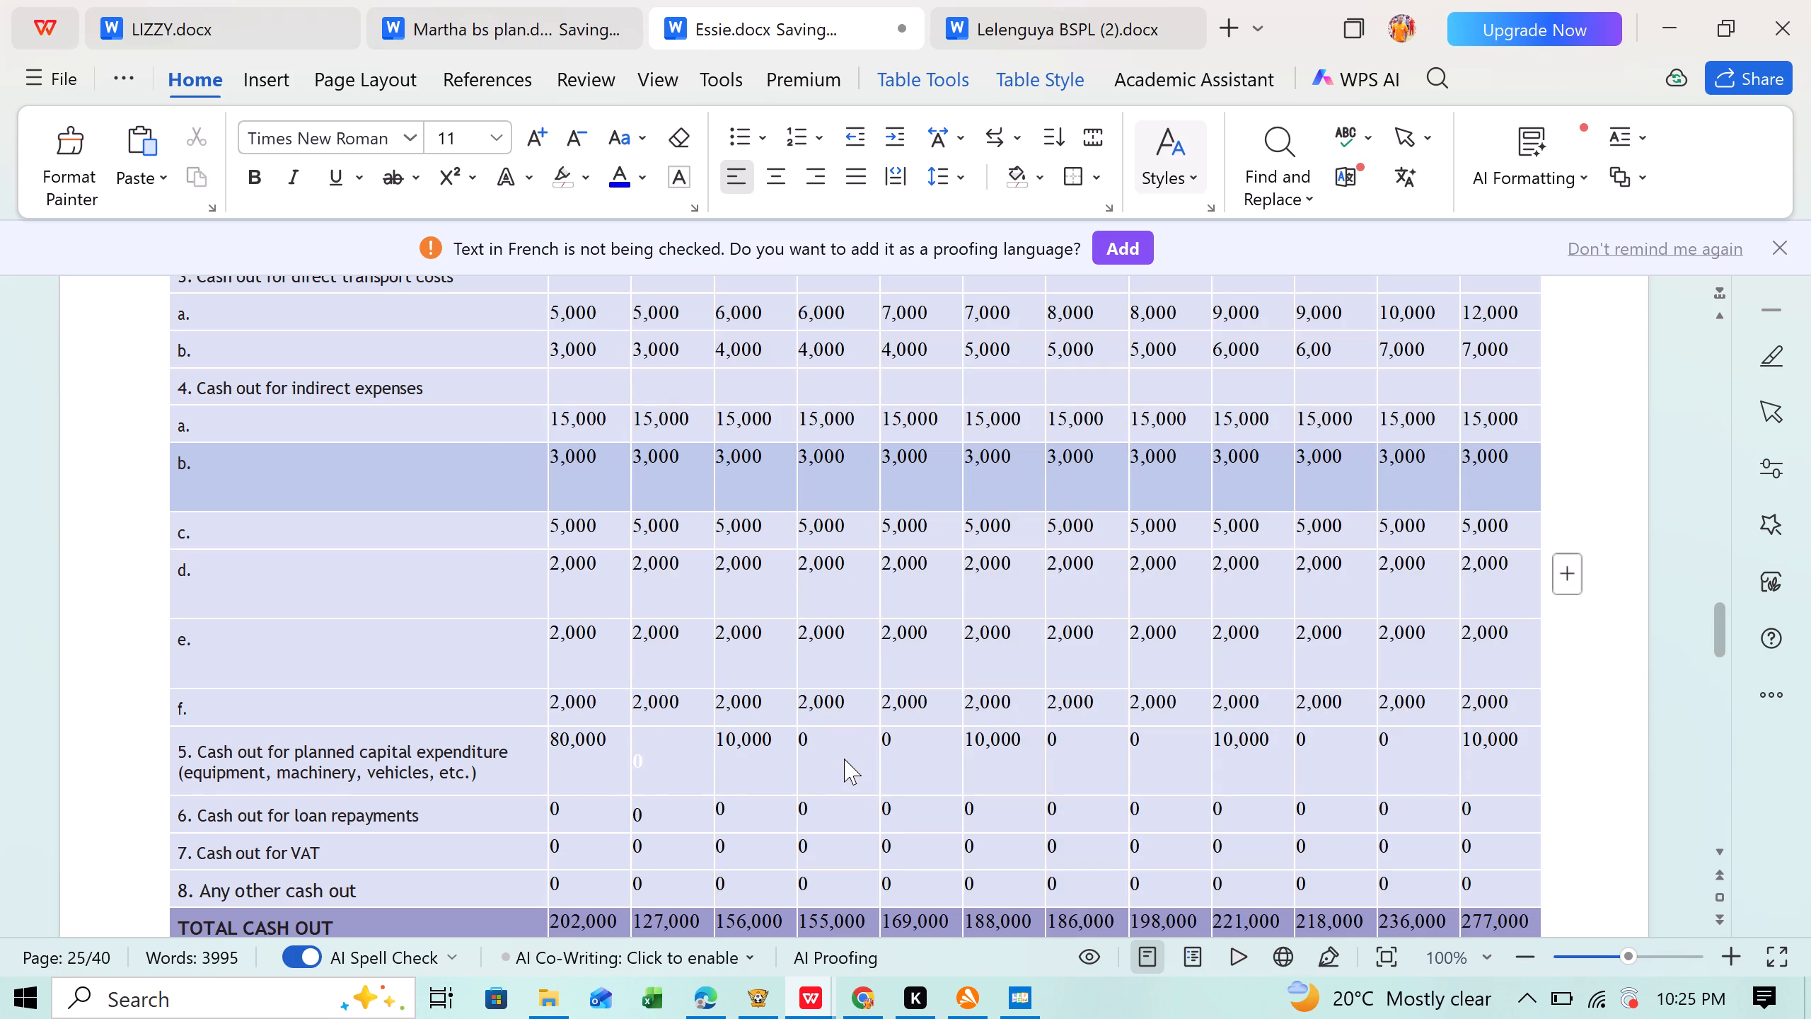
Replace the month 2 figure for planned capital expenditure in the Cash Flow Plan with a 0 at font size 11.
{"action": "left_click", "coordinate": [687, 752]}
{"action": "key", "text": "BackSpace"}
{"action": "key", "text": "0"}
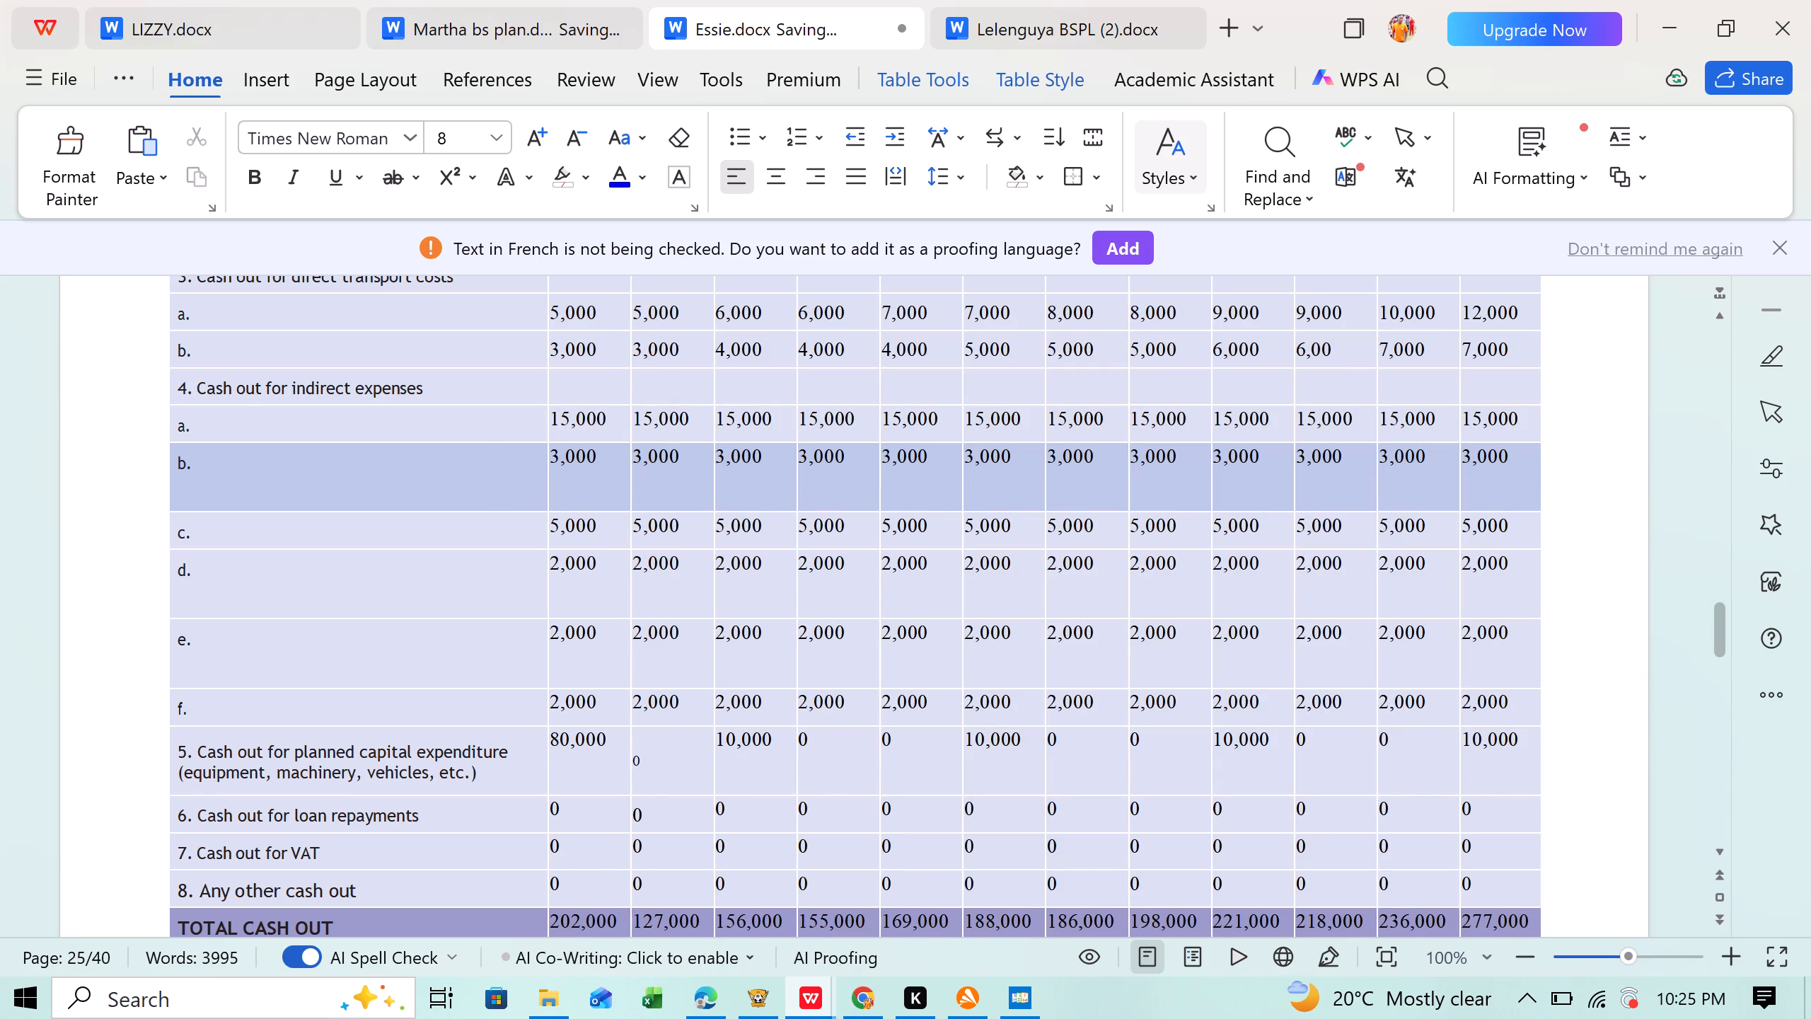
{"action": "key", "text": "BackSpace"}
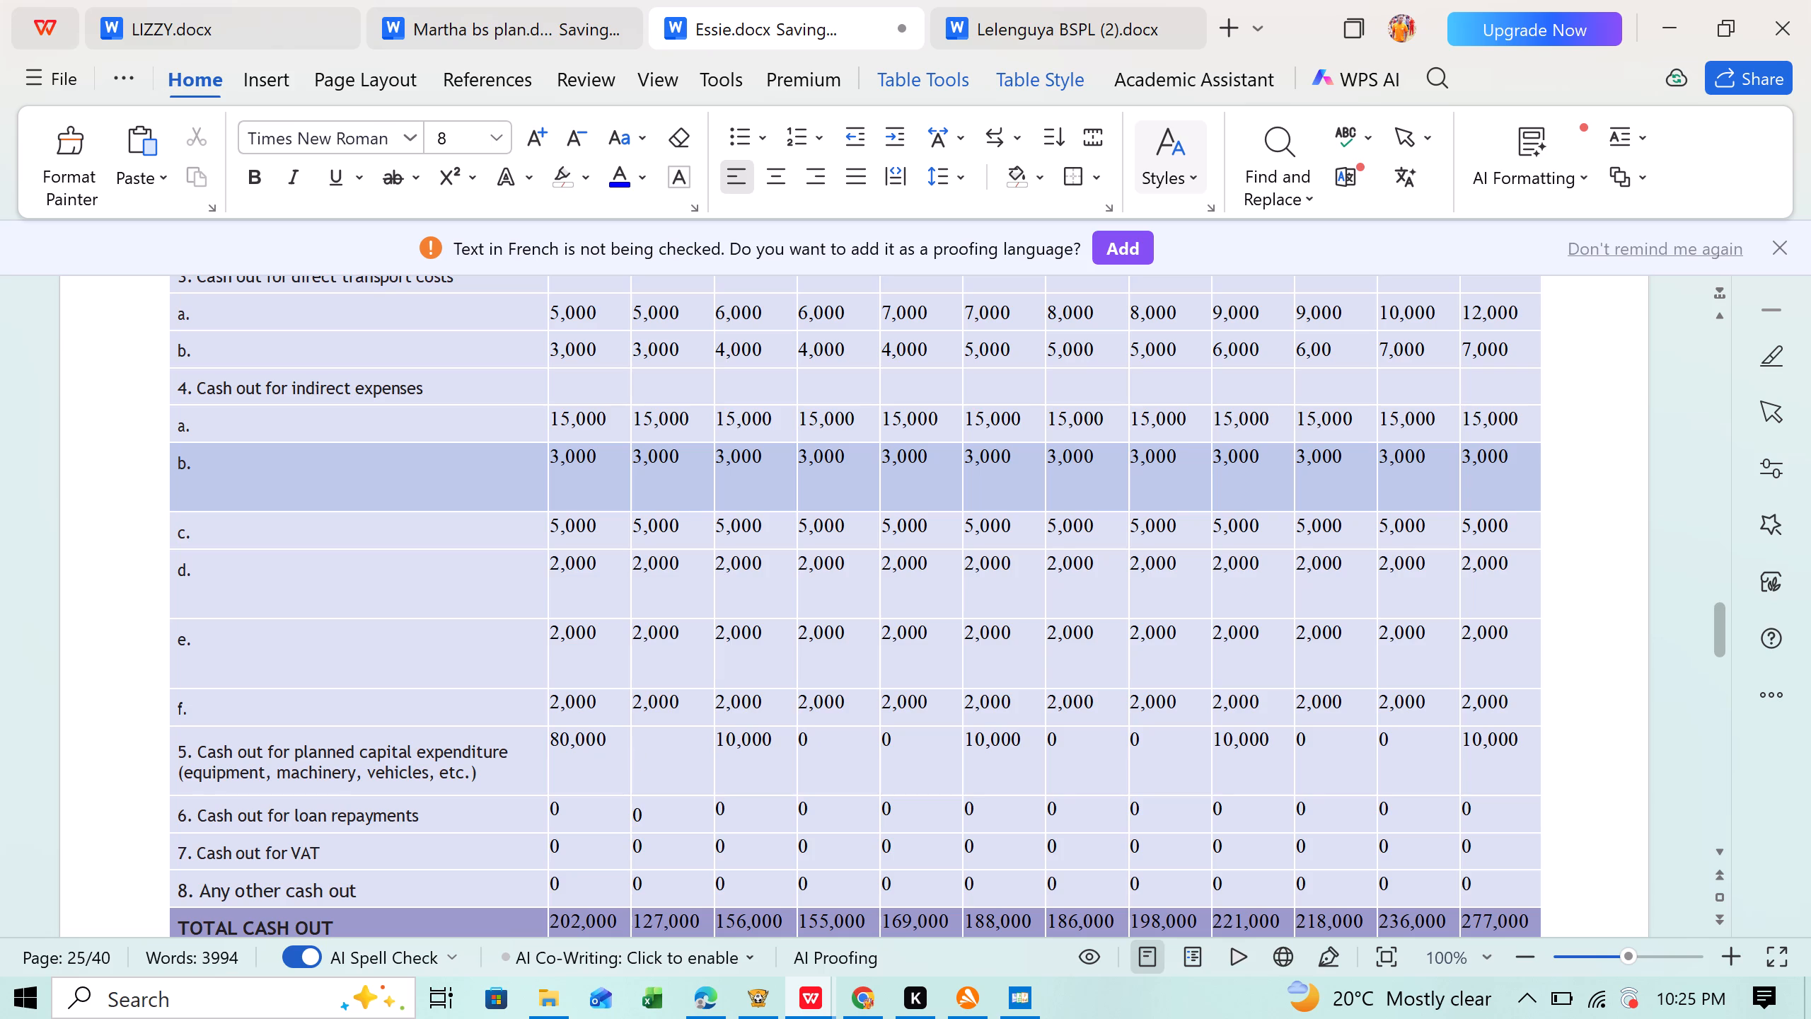
{"action": "left_click", "coordinate": [491, 136]}
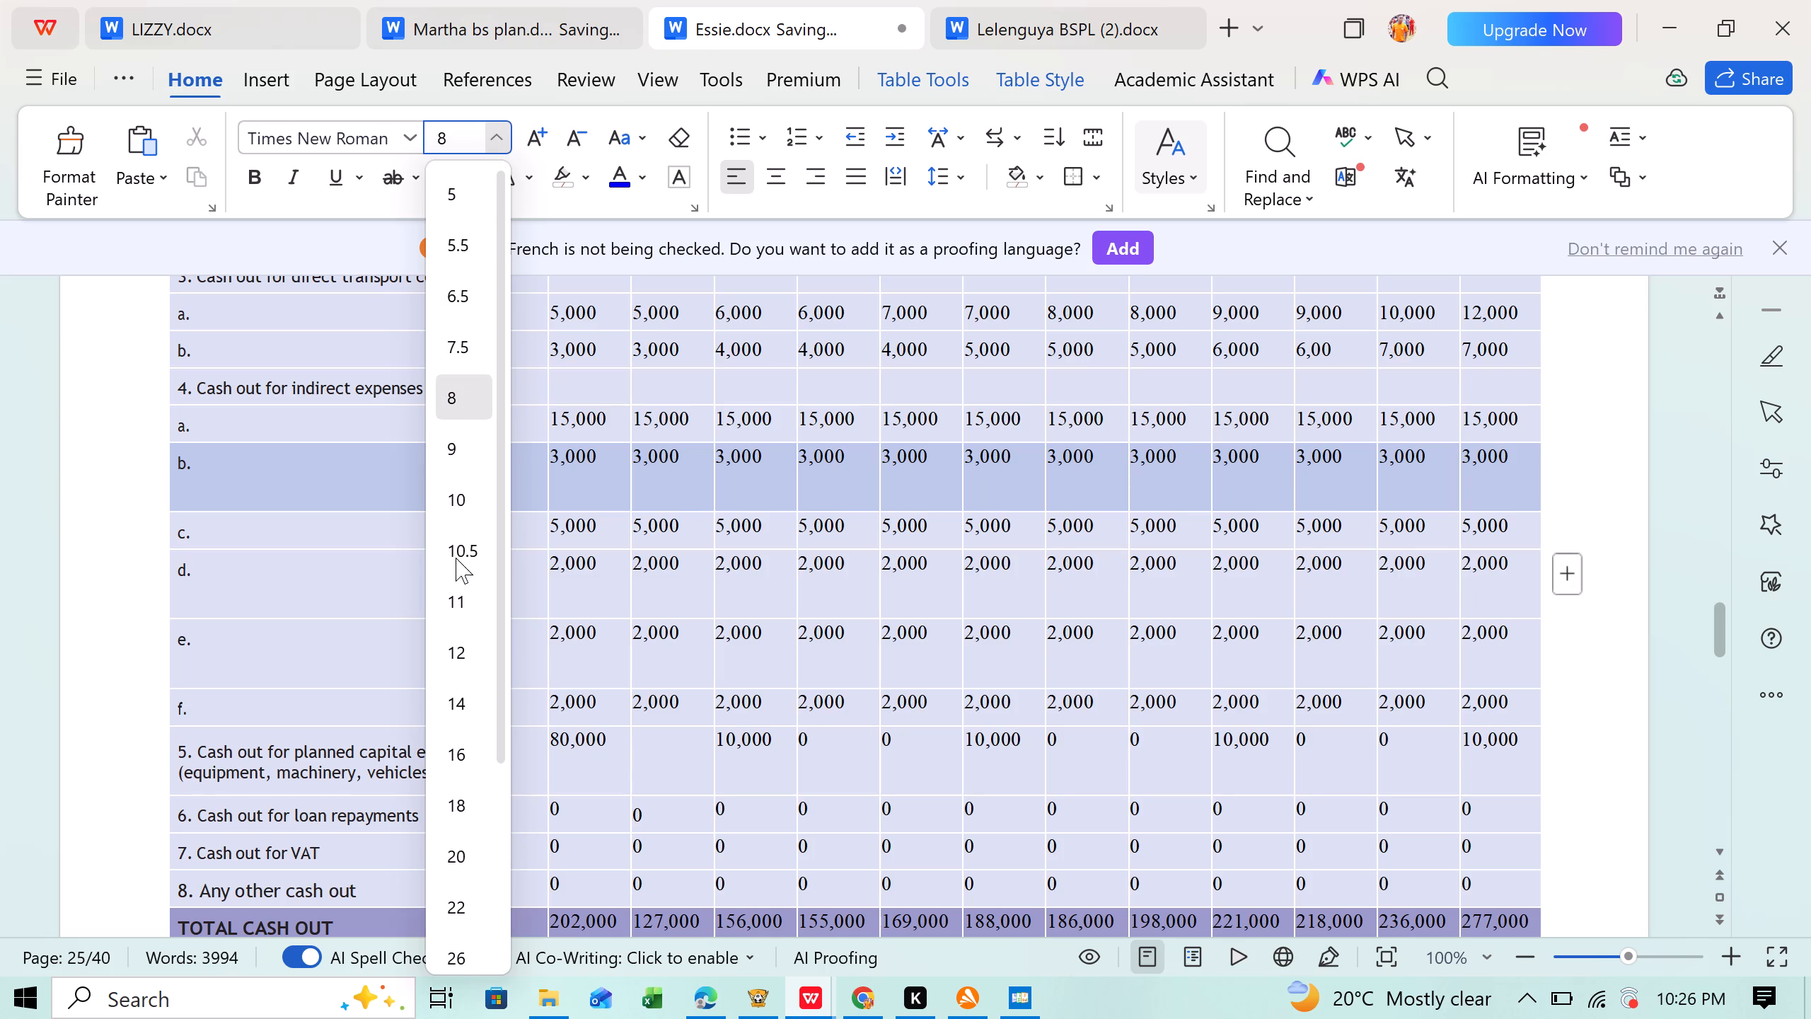
{"action": "left_click", "coordinate": [445, 650]}
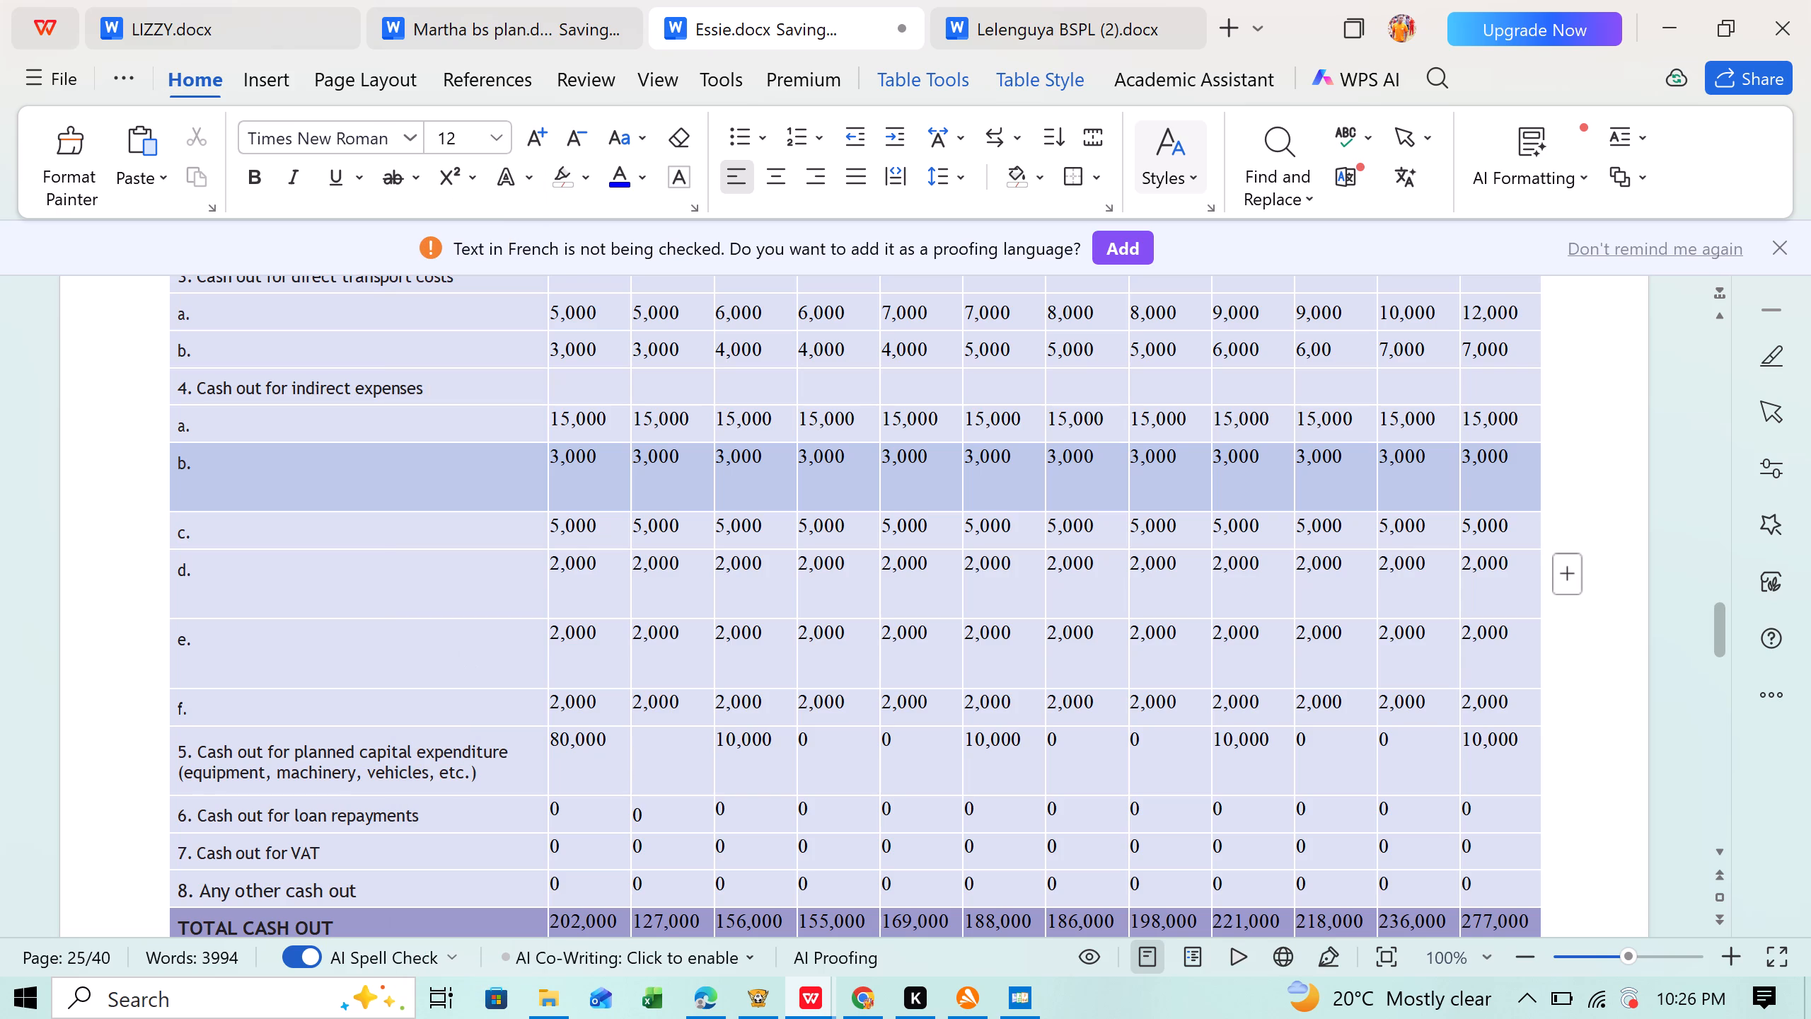
{"action": "key", "text": "0"}
{"action": "left_click", "coordinate": [416, 139]}
{"action": "left_click", "coordinate": [493, 138]}
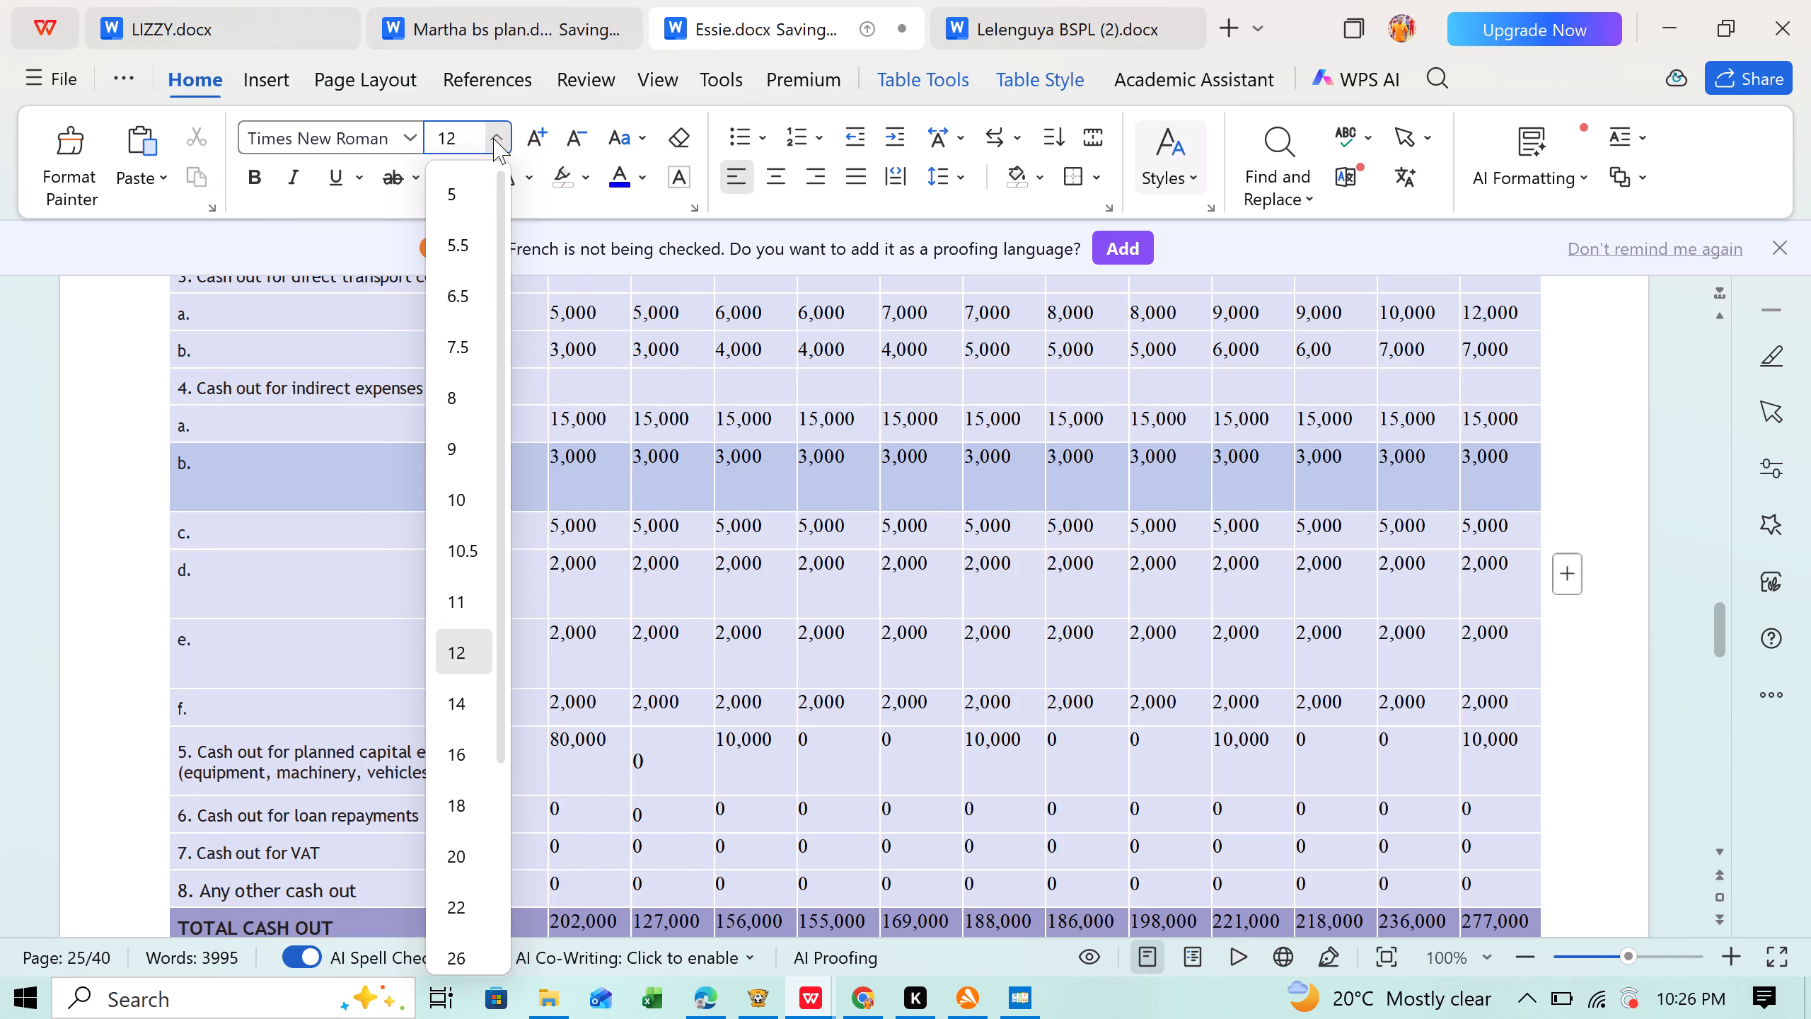
{"action": "left_click", "coordinate": [469, 595]}
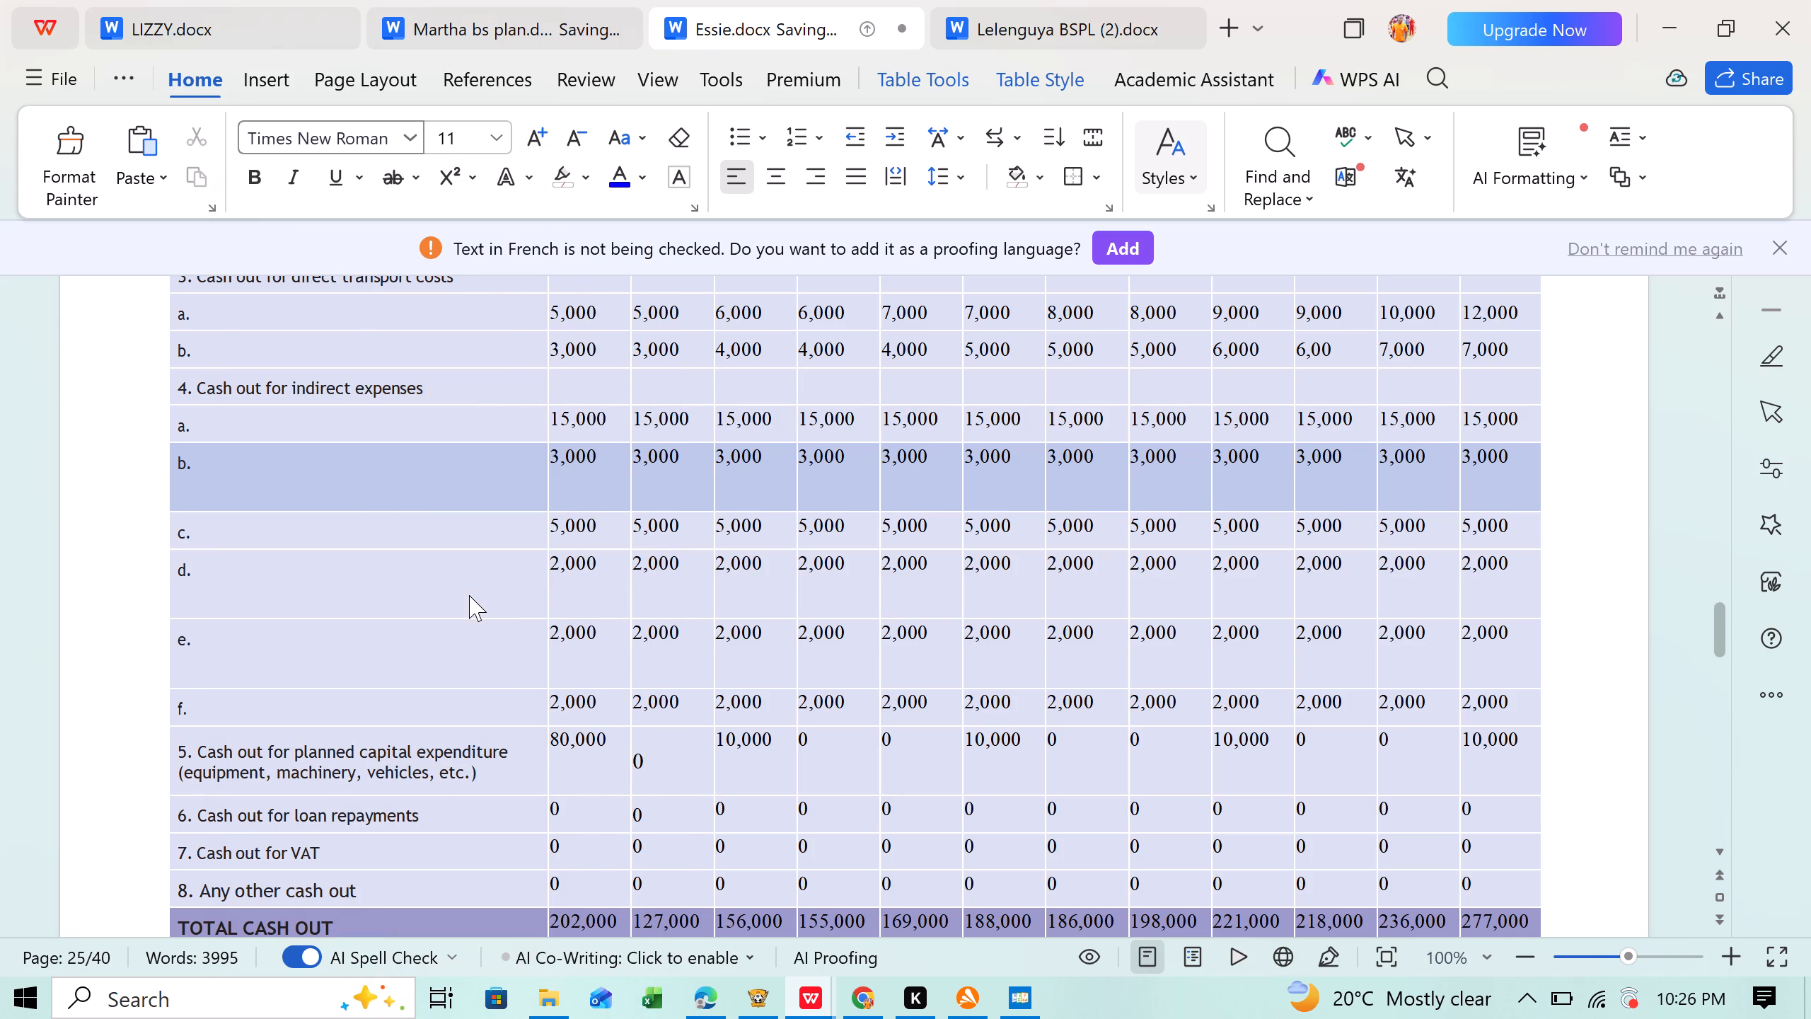
{"action": "key", "text": "BackSpace"}
{"action": "key", "text": "0"}
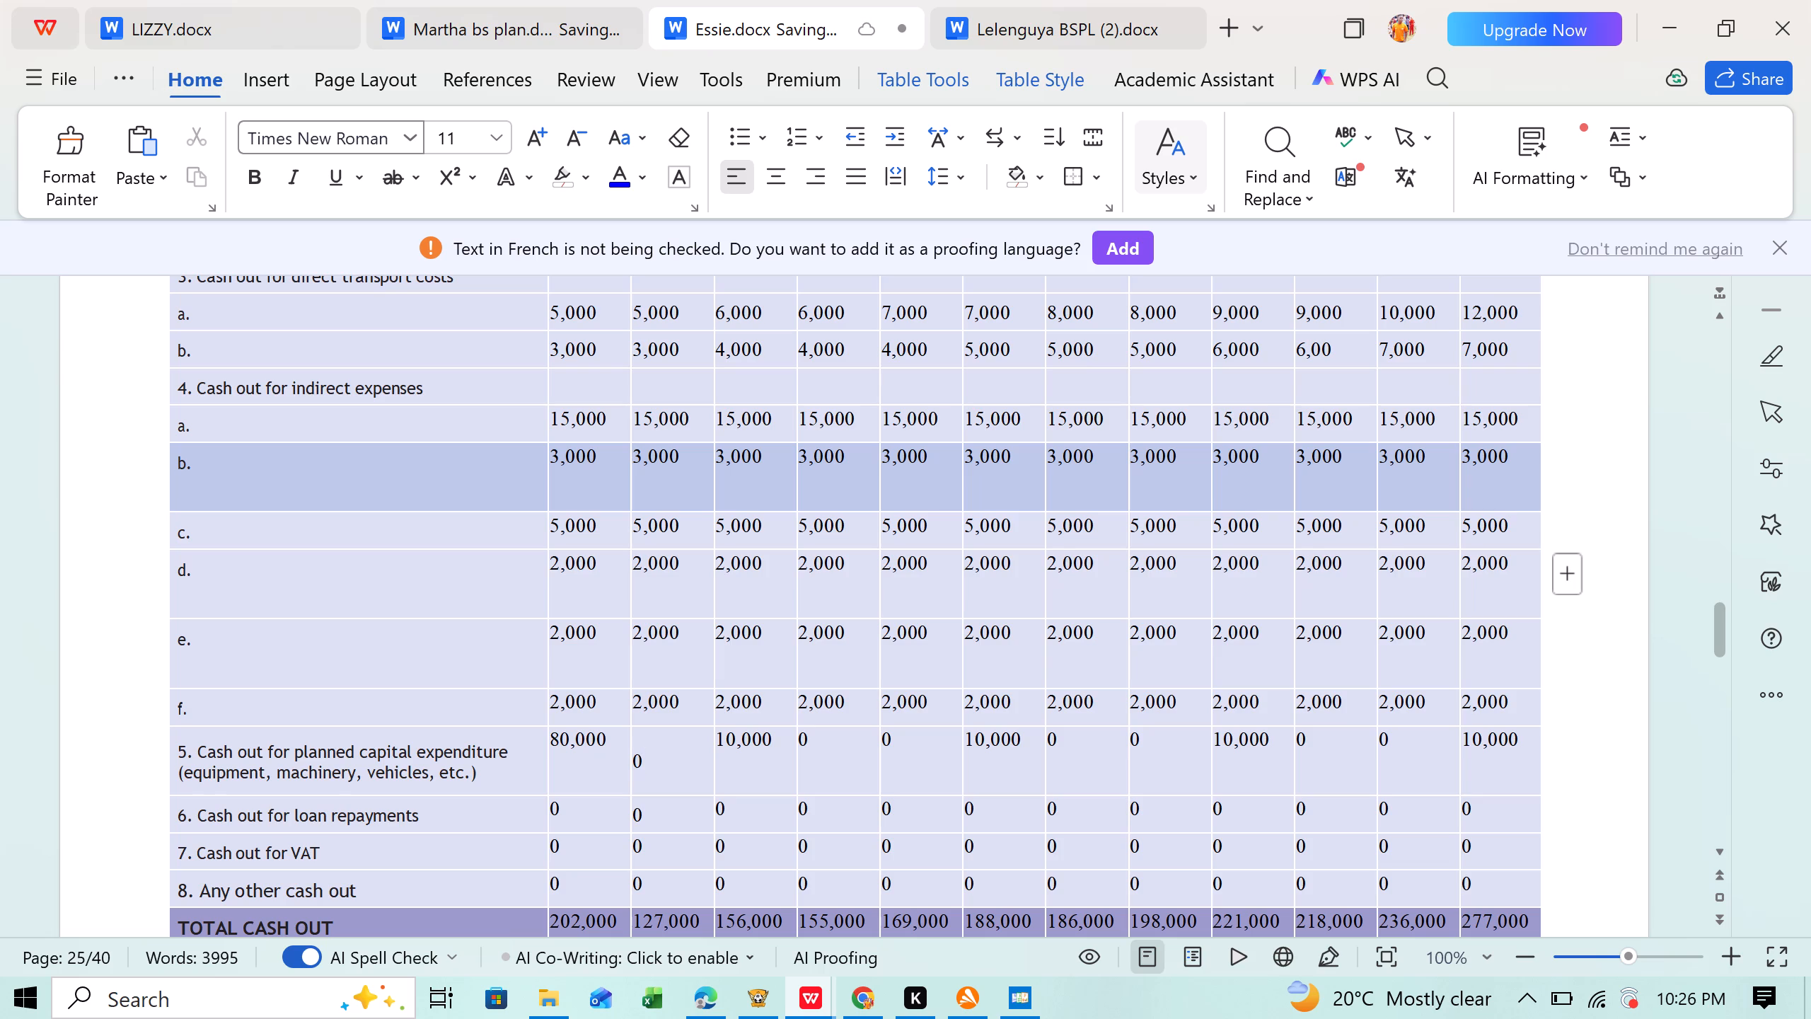
Review Essie.docx from the Cash Flow Plan closing balance and Key Metrics back through the profit plan to the Risk Management Plan.
{"action": "scroll", "coordinate": [712, 738], "scroll_direction": "down", "scroll_amount": 1}
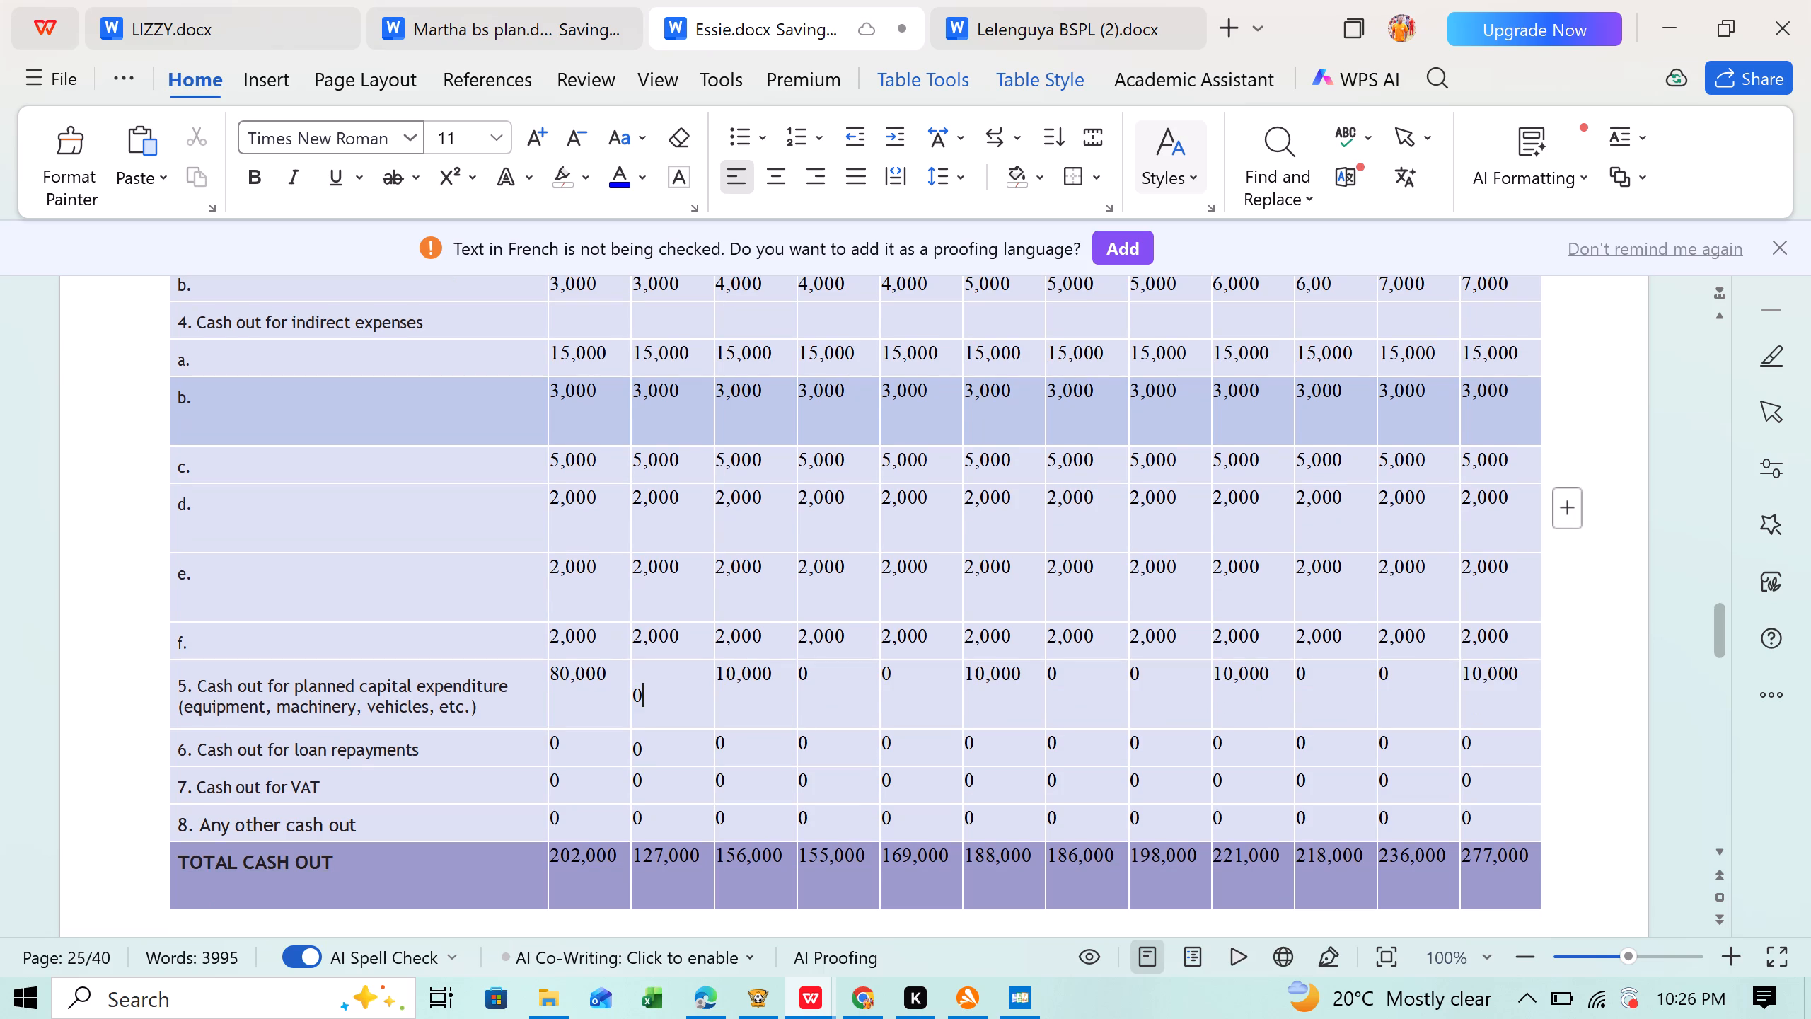
{"action": "scroll", "coordinate": [712, 738], "scroll_direction": "down", "scroll_amount": 11}
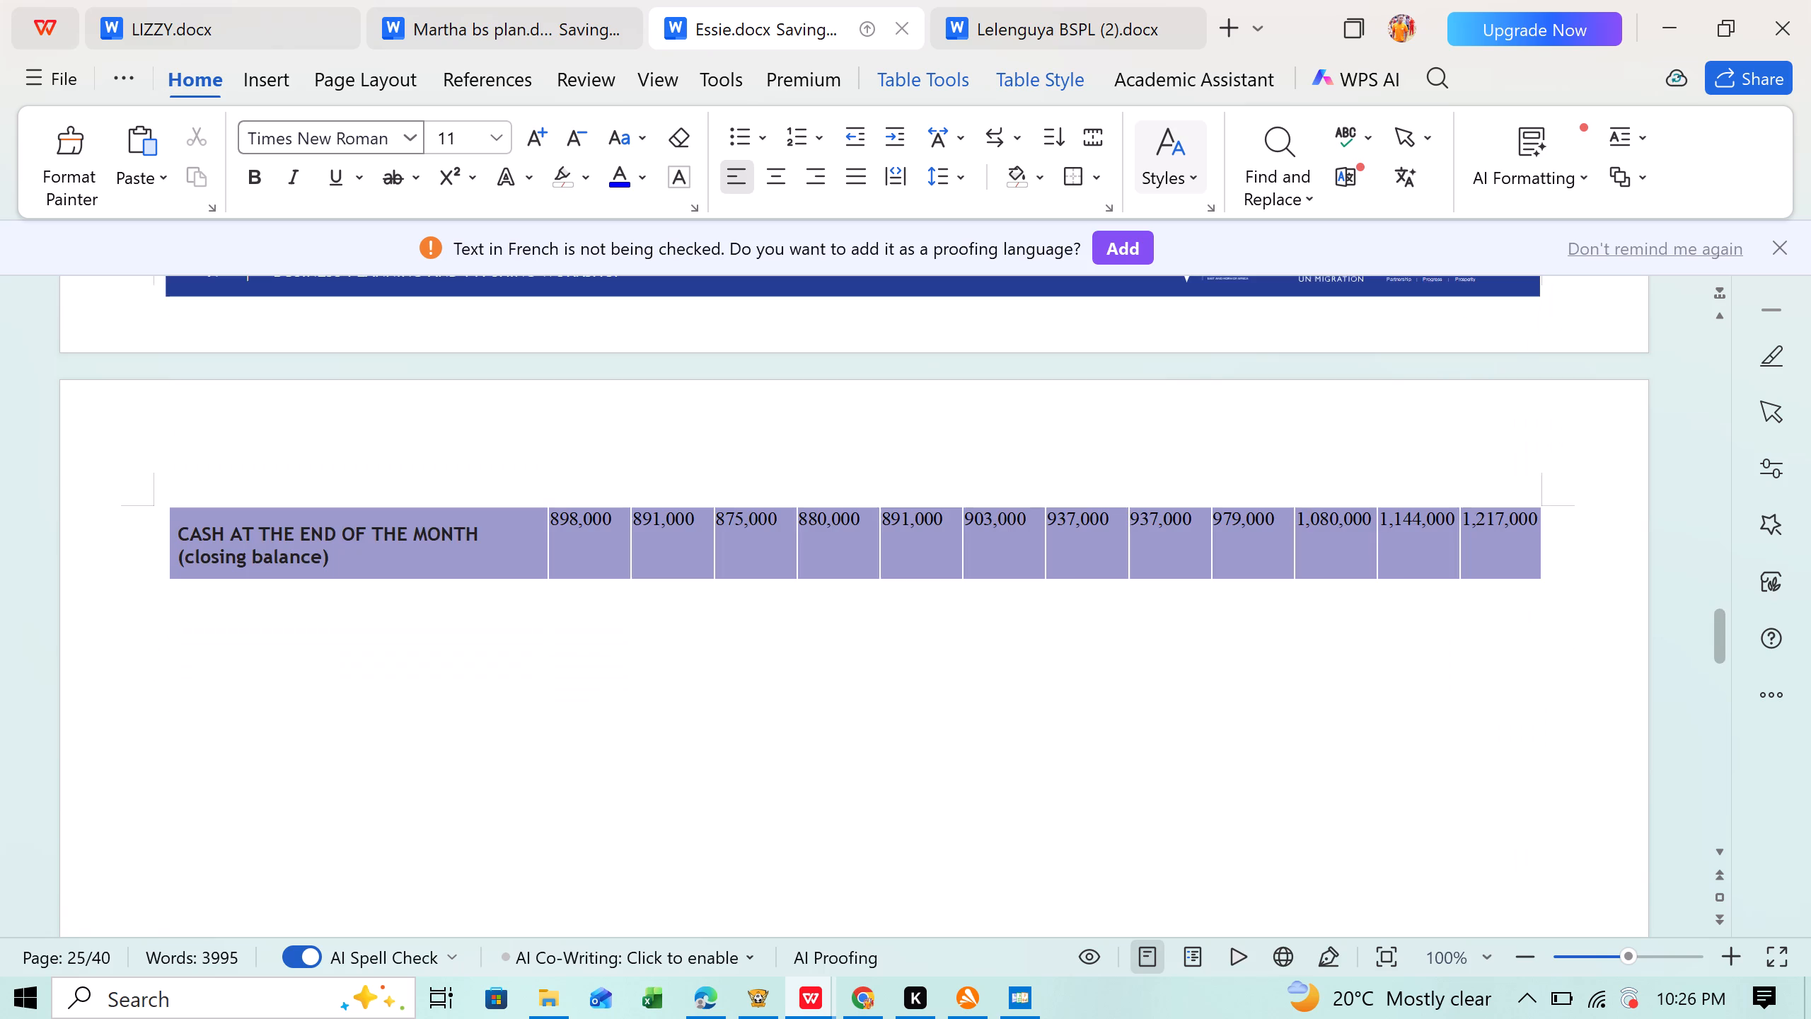
{"action": "scroll", "coordinate": [712, 738], "scroll_direction": "up", "scroll_amount": 4}
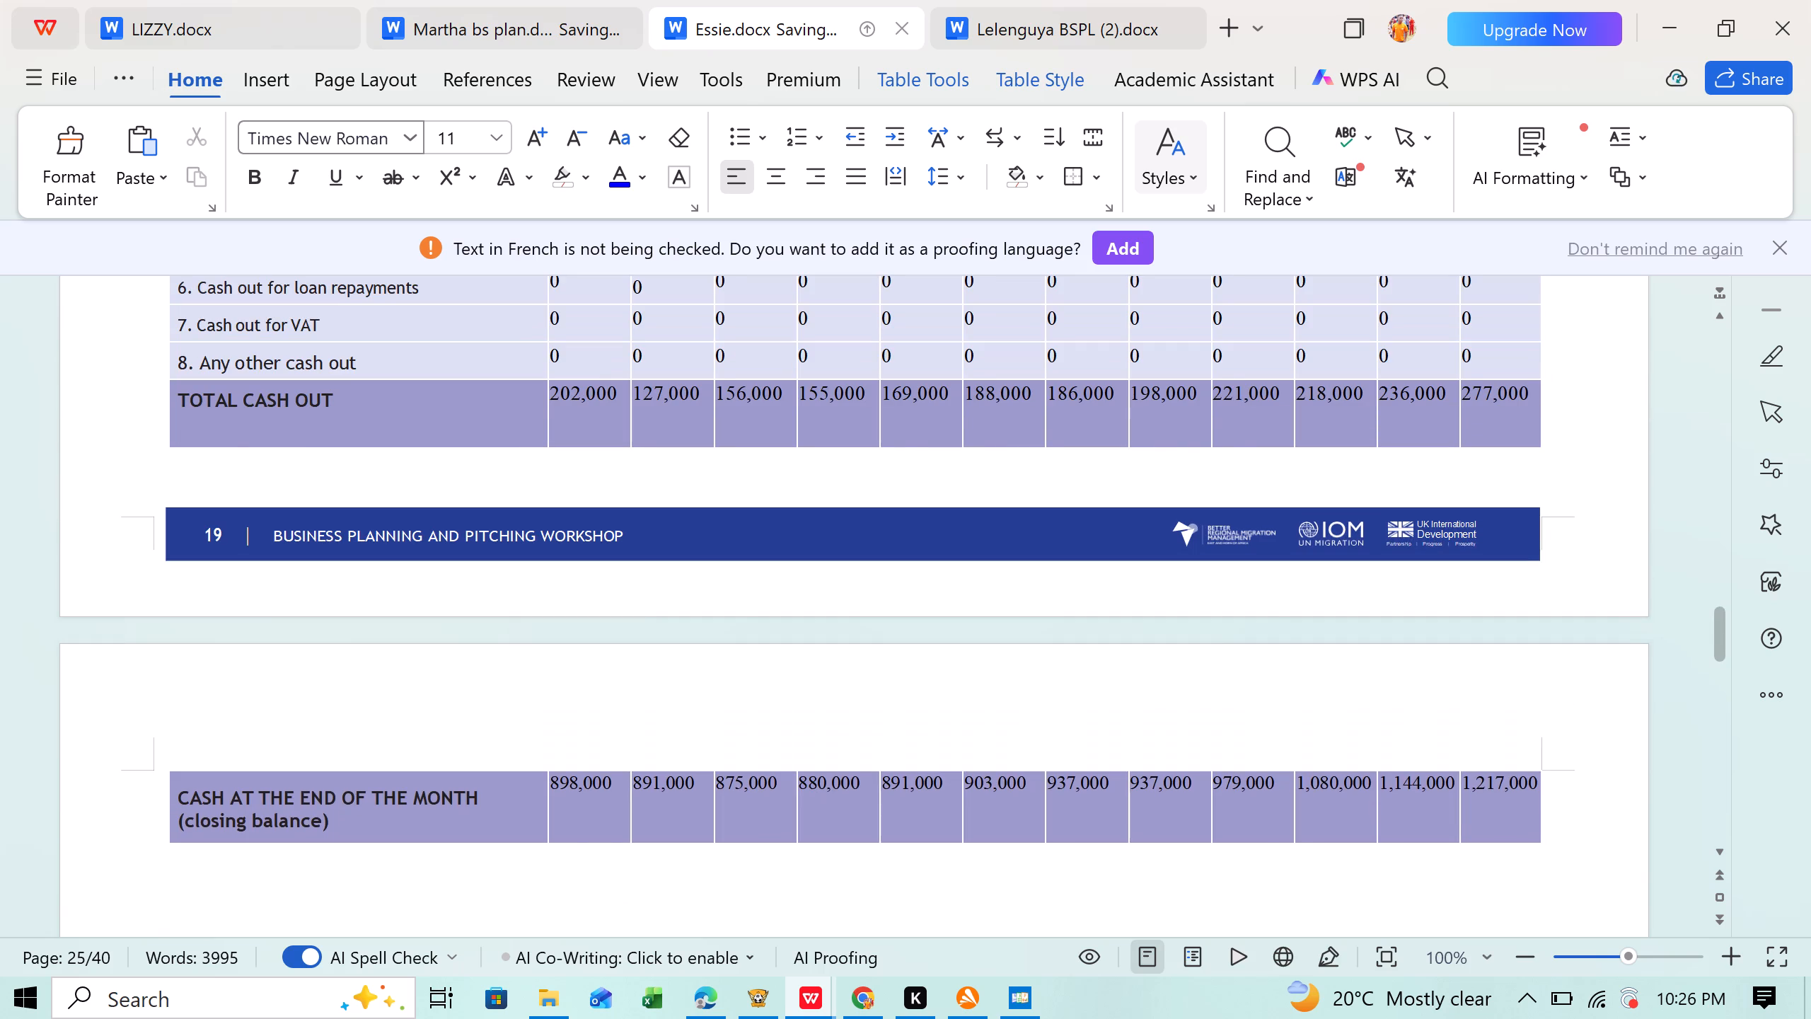
{"action": "scroll", "coordinate": [712, 738], "scroll_direction": "down", "scroll_amount": 9}
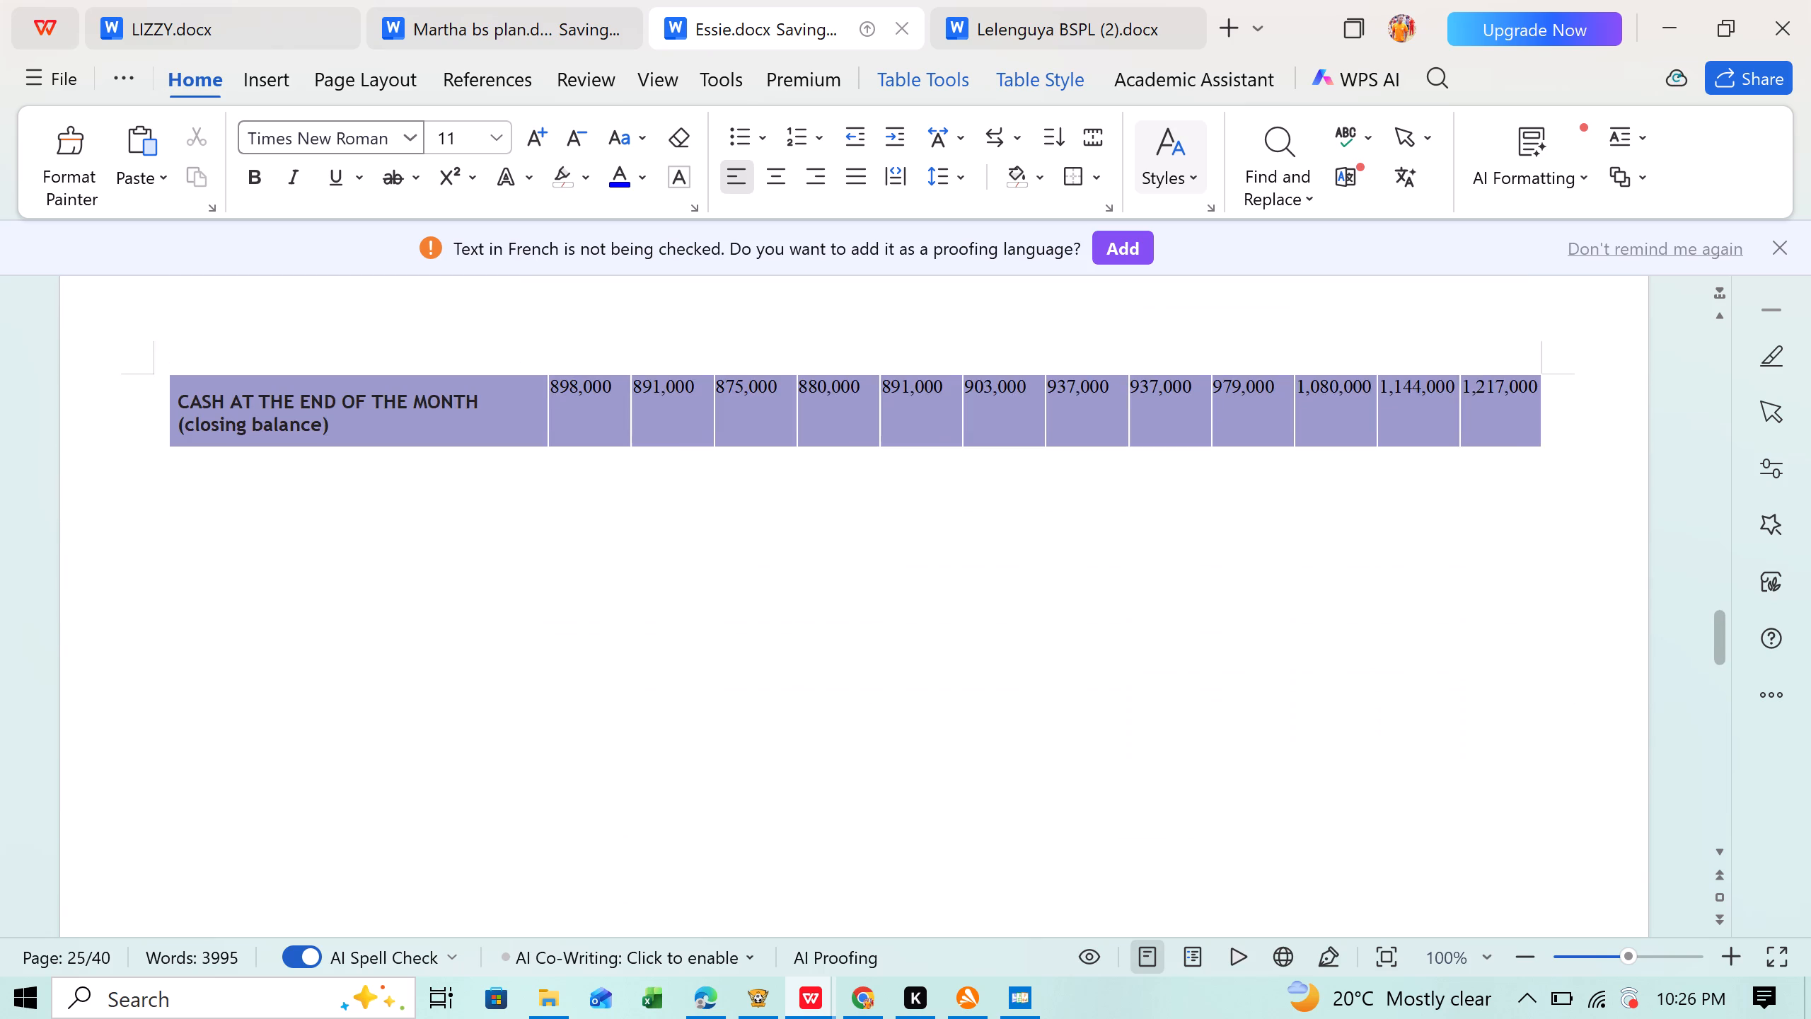
{"action": "scroll", "coordinate": [712, 738], "scroll_direction": "down", "scroll_amount": 20}
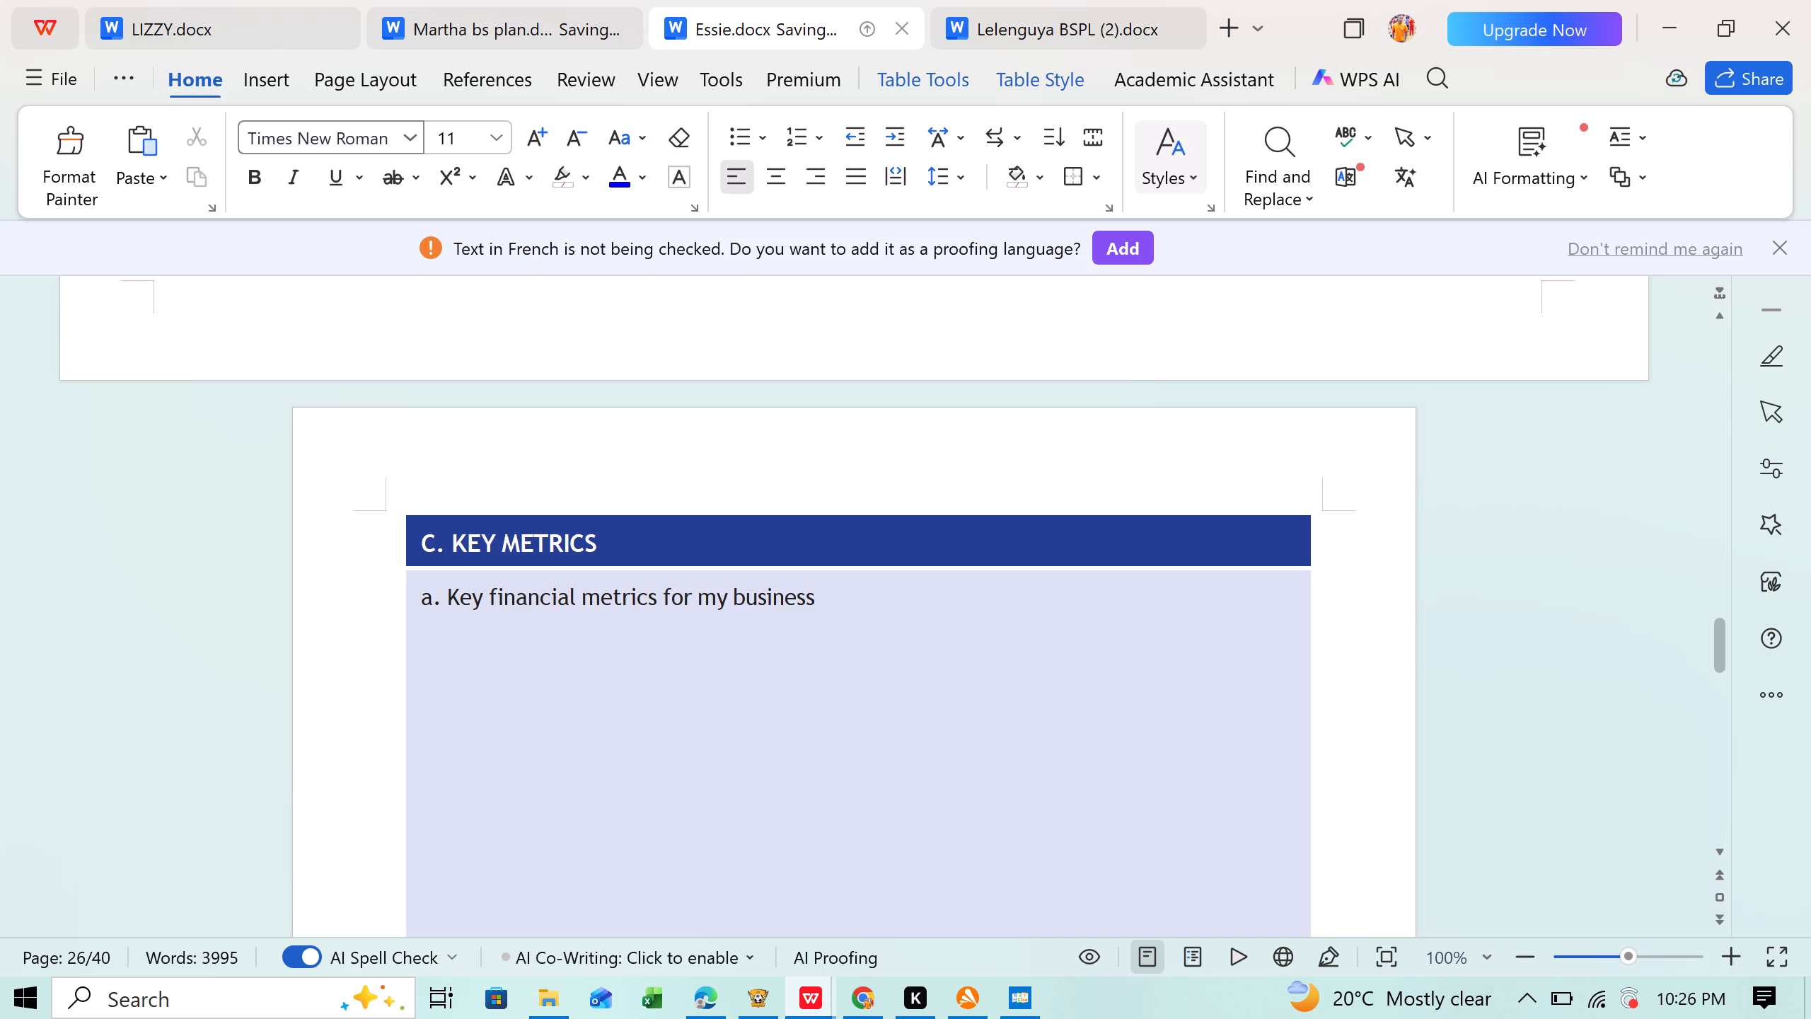
{"action": "scroll", "coordinate": [712, 738], "scroll_direction": "up", "scroll_amount": 20}
{"action": "scroll", "coordinate": [712, 738], "scroll_direction": "up", "scroll_amount": 12}
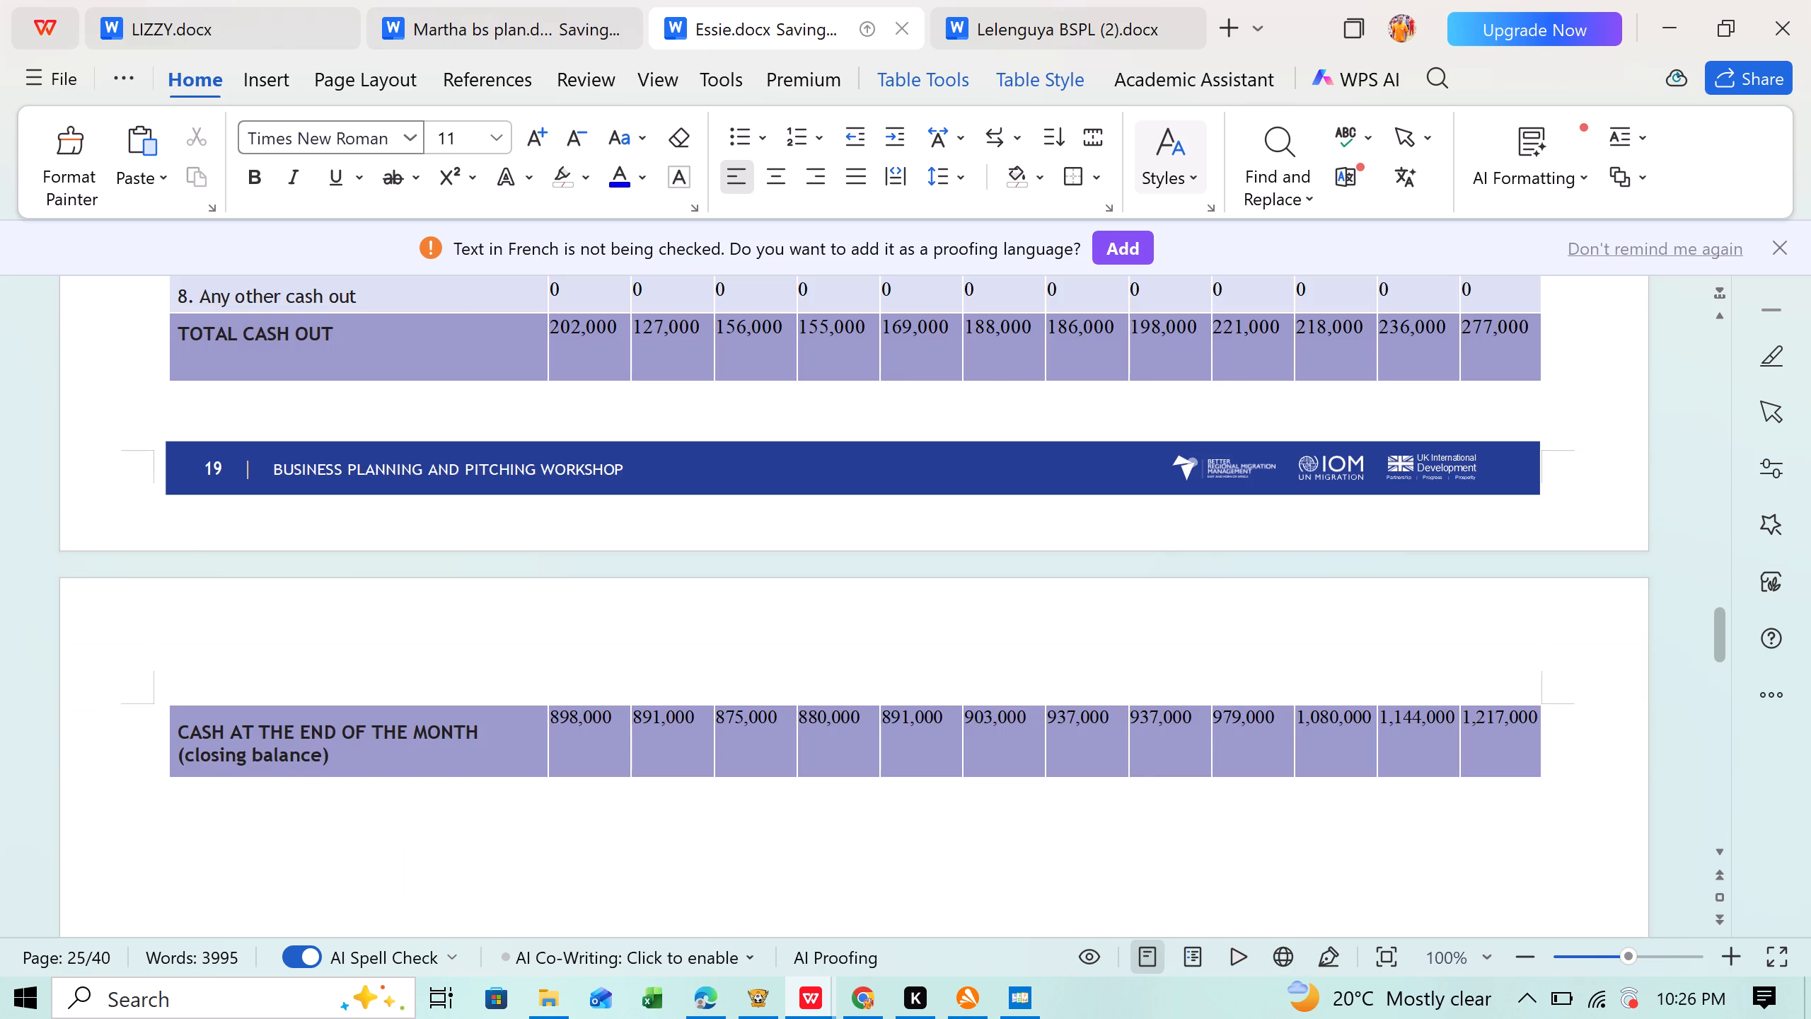
{"action": "scroll", "coordinate": [712, 738], "scroll_direction": "up", "scroll_amount": 20}
{"action": "scroll", "coordinate": [712, 738], "scroll_direction": "up", "scroll_amount": 14}
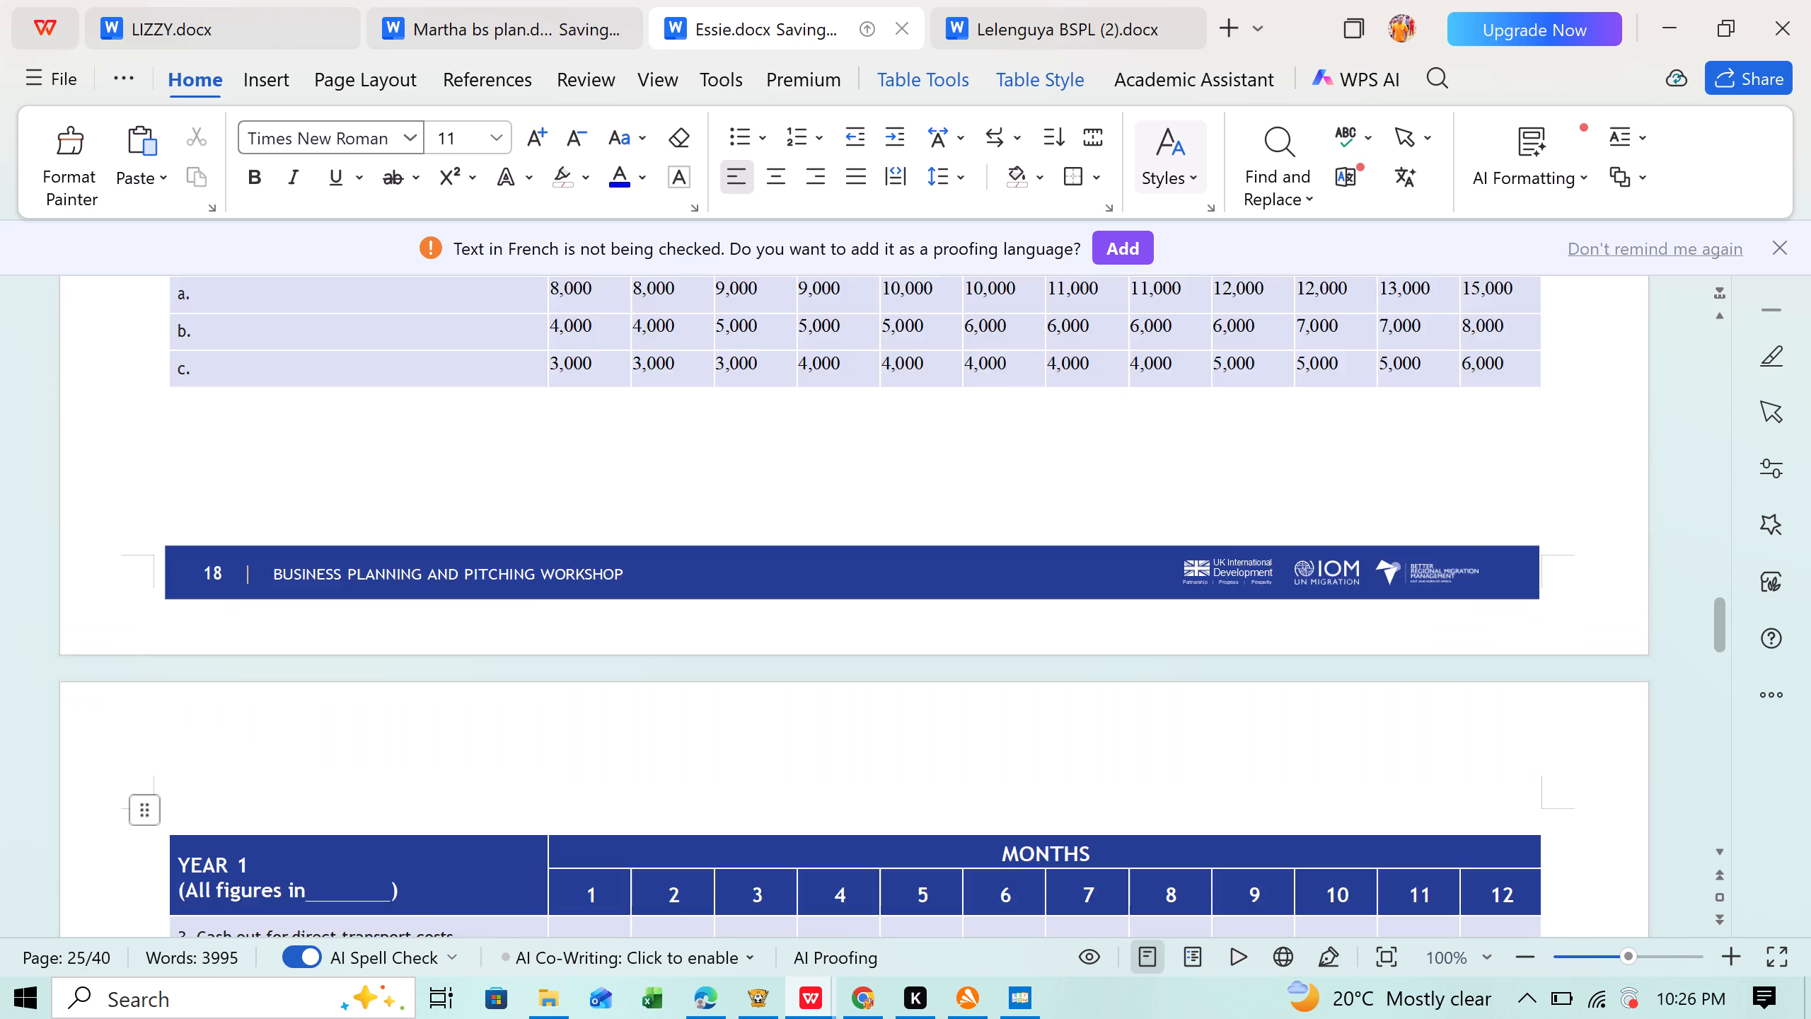
{"action": "scroll", "coordinate": [712, 738], "scroll_direction": "up", "scroll_amount": 20}
{"action": "scroll", "coordinate": [712, 738], "scroll_direction": "up", "scroll_amount": 11}
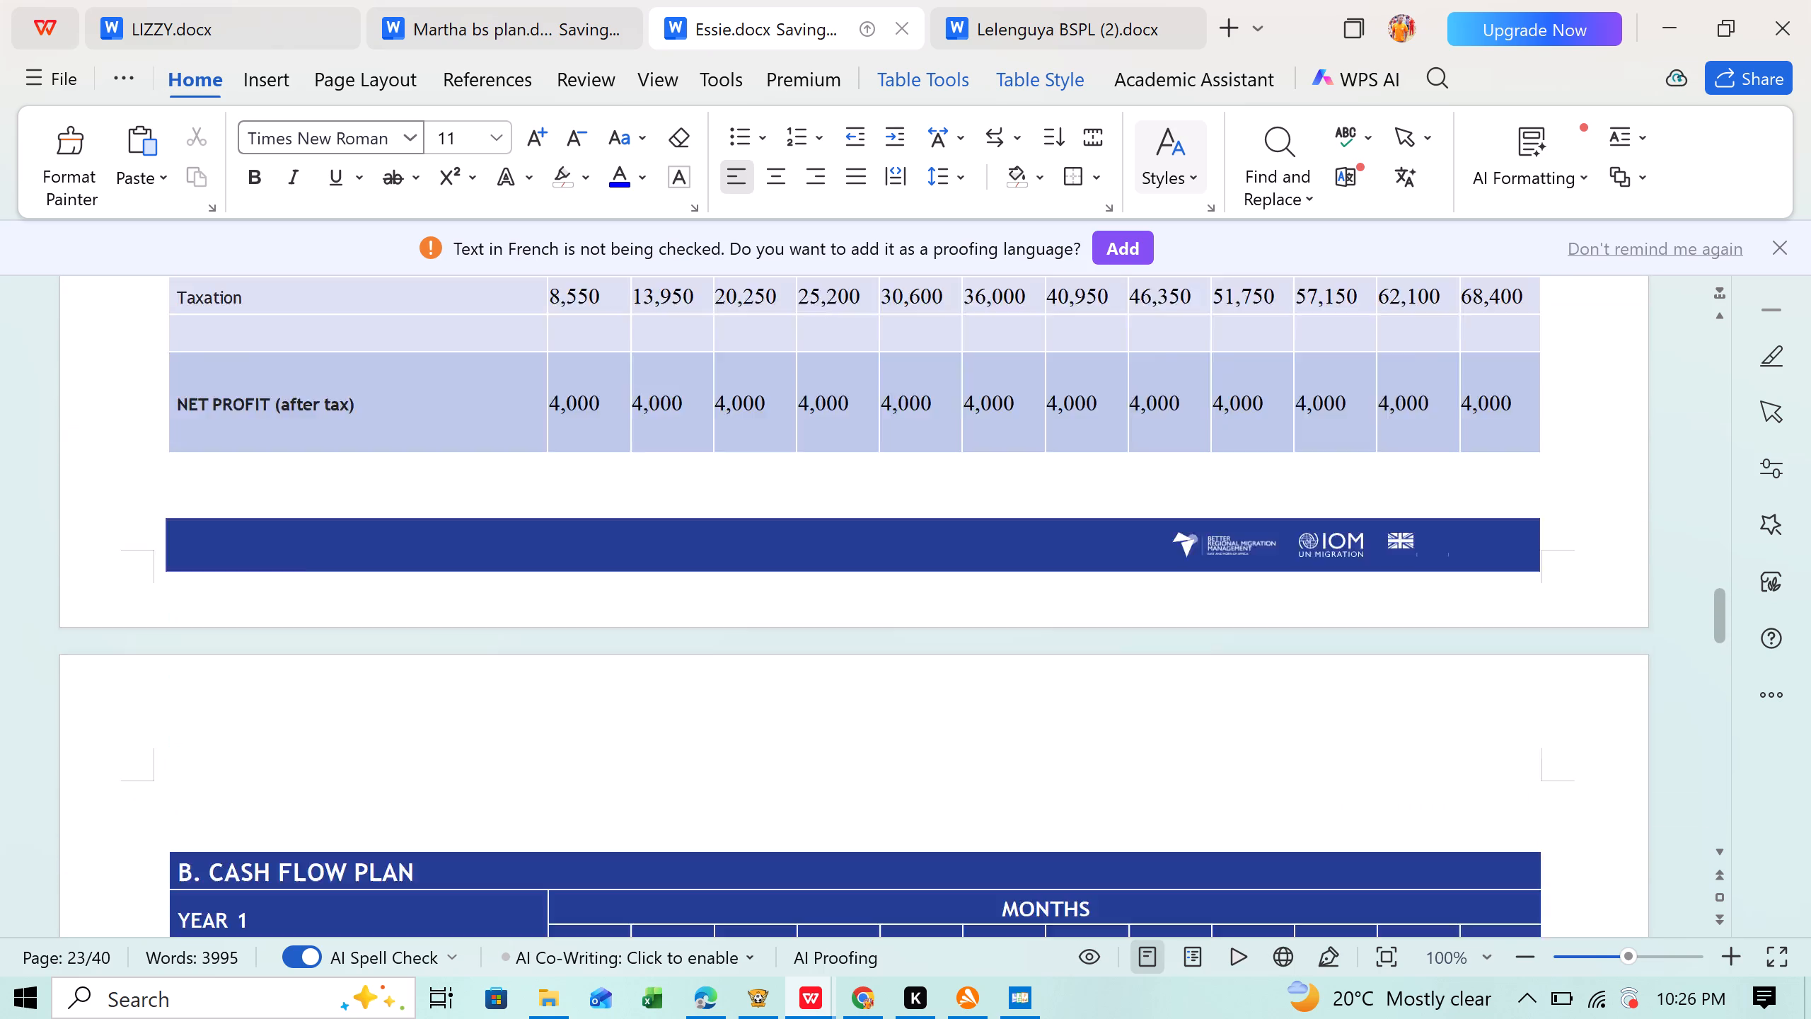
{"action": "scroll", "coordinate": [712, 738], "scroll_direction": "up", "scroll_amount": 13}
{"action": "scroll", "coordinate": [712, 738], "scroll_direction": "up", "scroll_amount": 13}
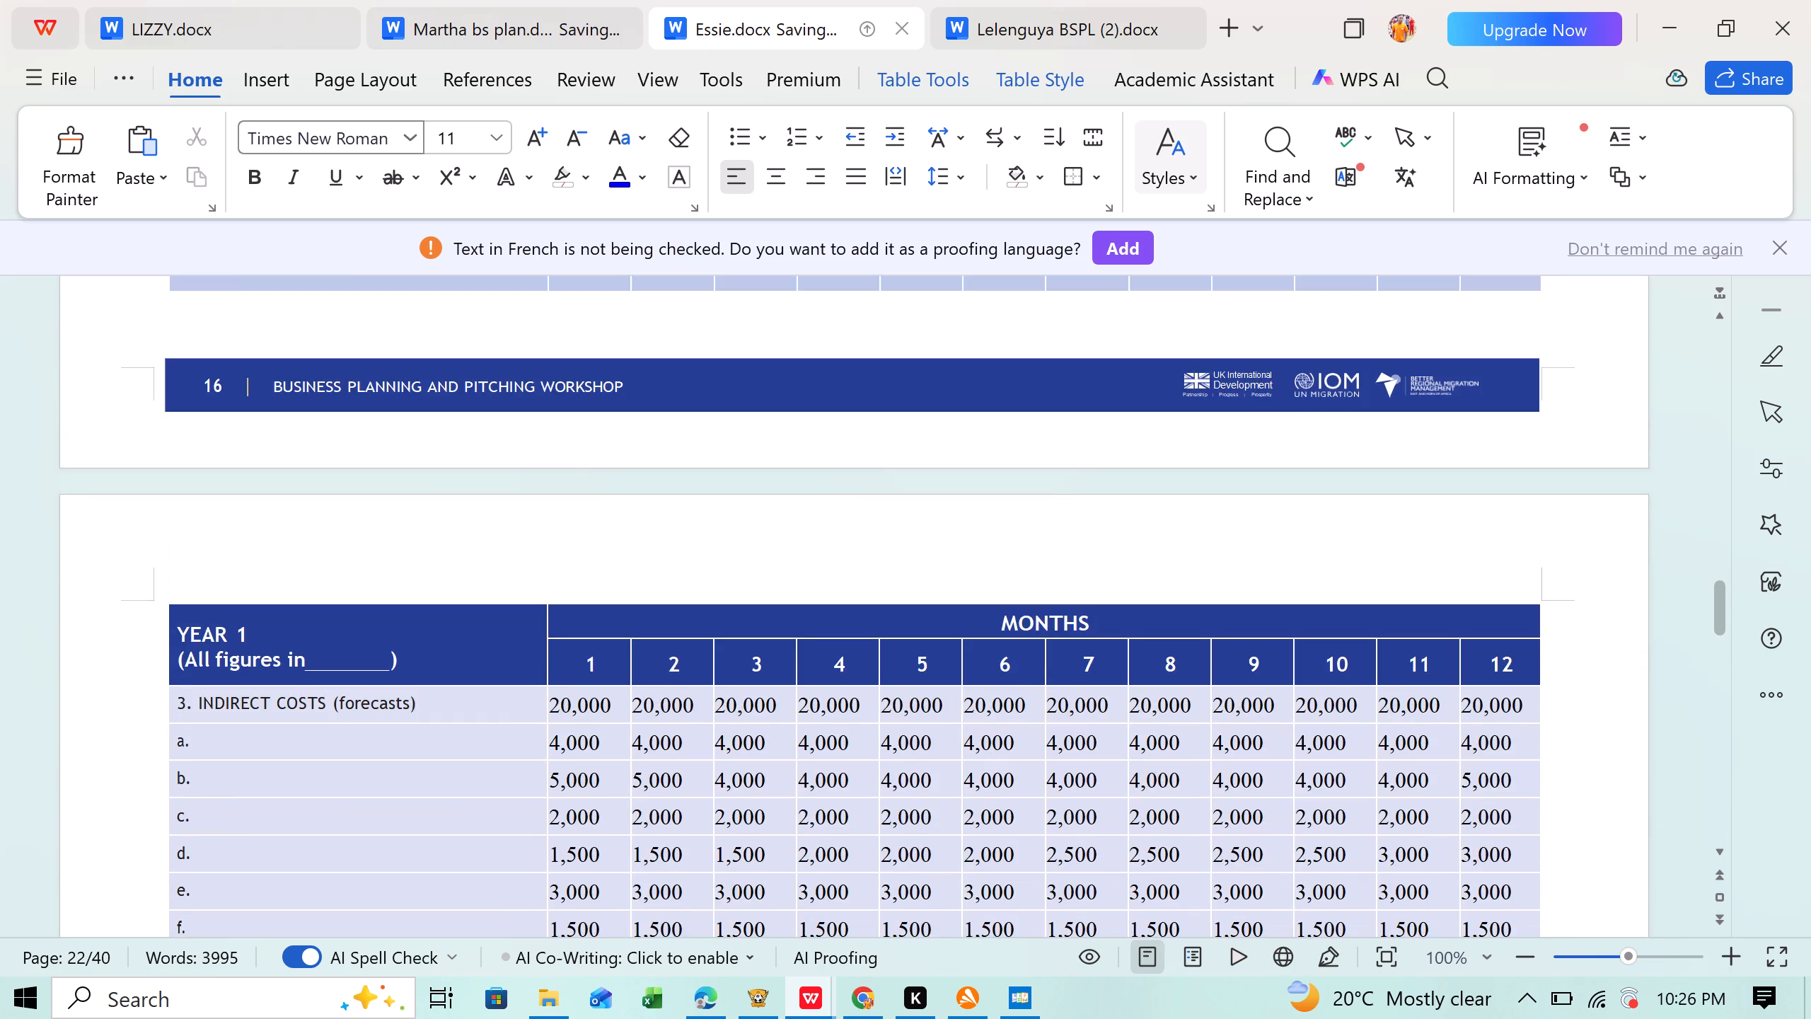
{"action": "scroll", "coordinate": [712, 738], "scroll_direction": "up", "scroll_amount": 20}
{"action": "scroll", "coordinate": [712, 738], "scroll_direction": "up", "scroll_amount": 5}
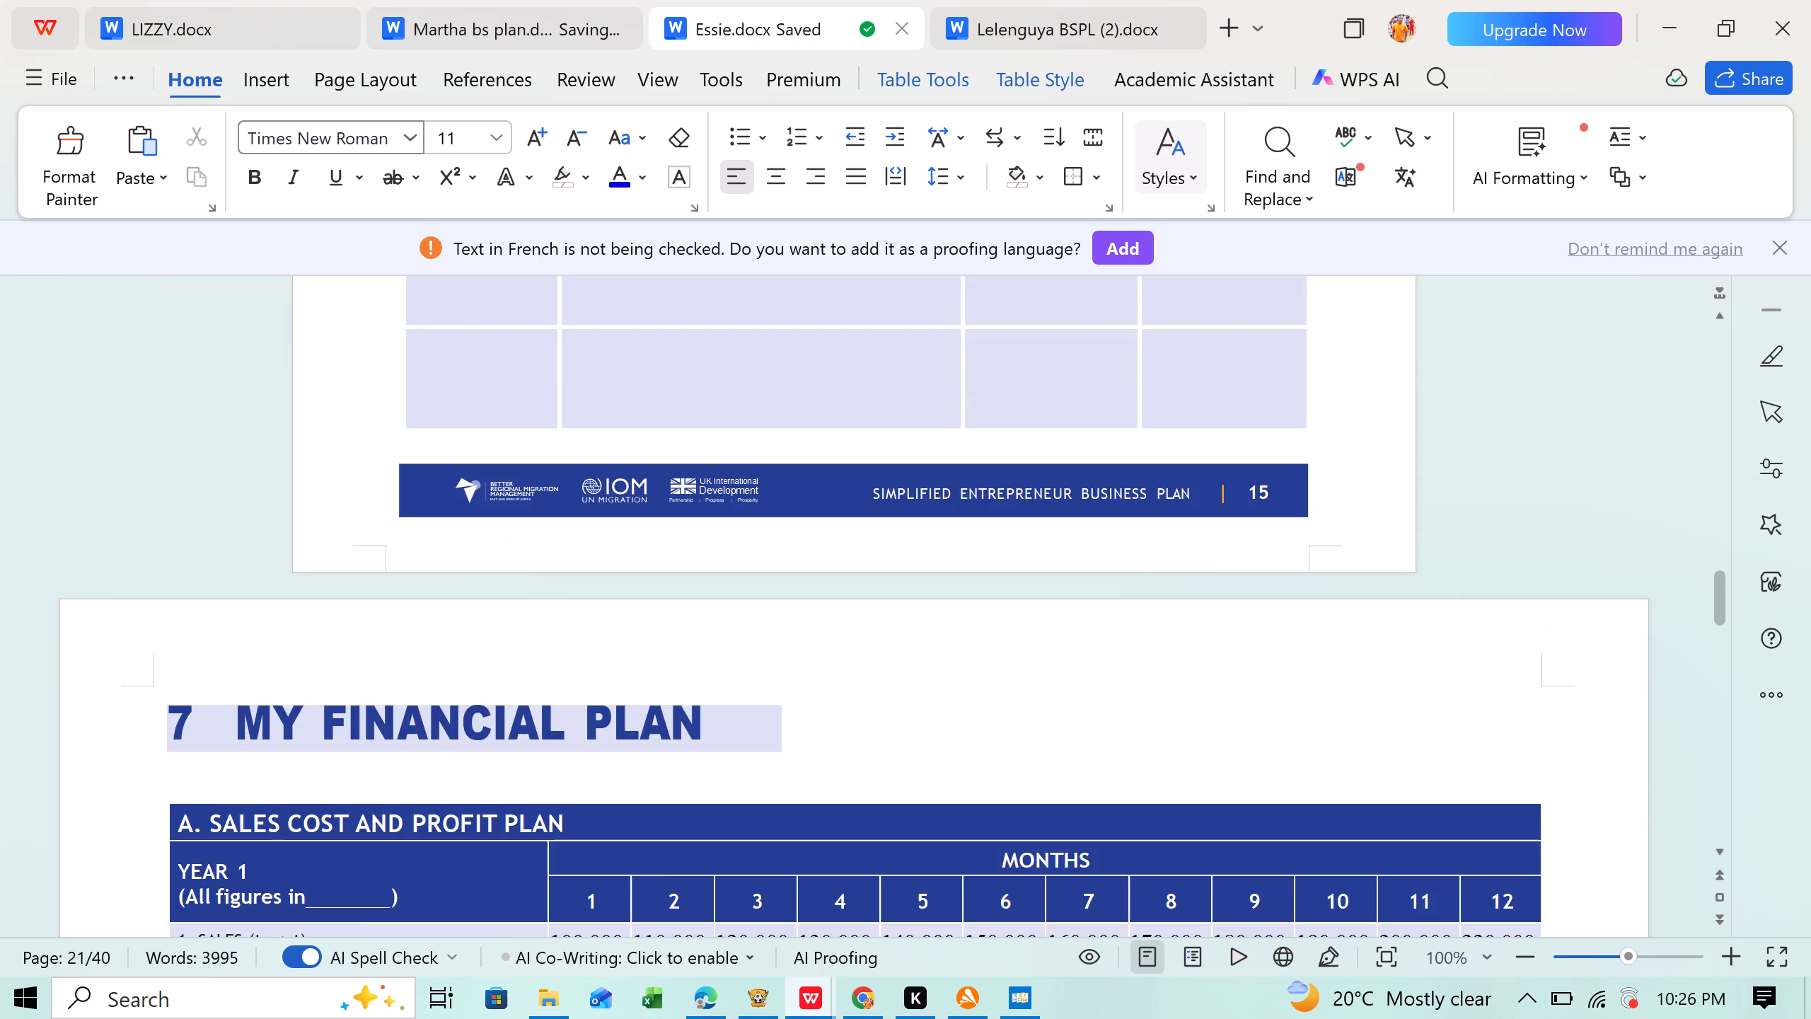
{"action": "scroll", "coordinate": [712, 738], "scroll_direction": "up", "scroll_amount": 18}
{"action": "scroll", "coordinate": [712, 738], "scroll_direction": "up", "scroll_amount": 6}
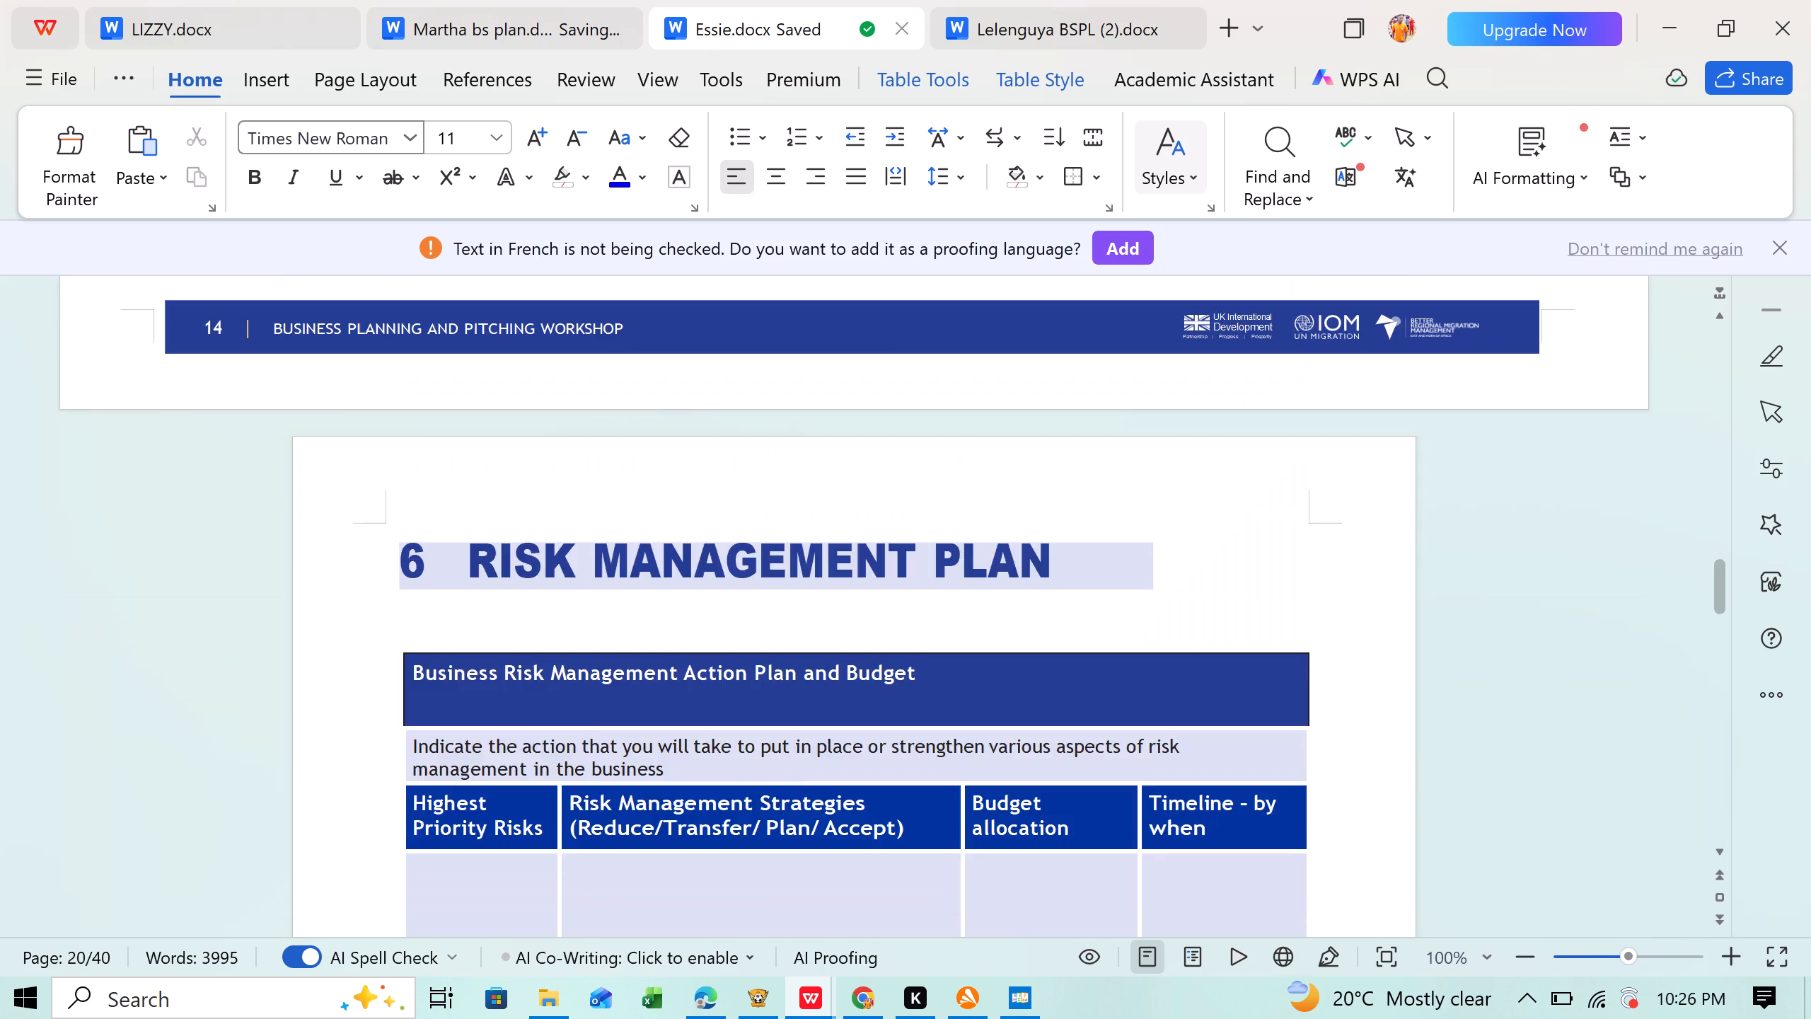
{"action": "scroll", "coordinate": [712, 738], "scroll_direction": "up", "scroll_amount": 1}
{"action": "scroll", "coordinate": [618, 1013], "scroll_direction": "down", "scroll_amount": 5}
{"action": "scroll", "coordinate": [599, 910], "scroll_direction": "down", "scroll_amount": 14}
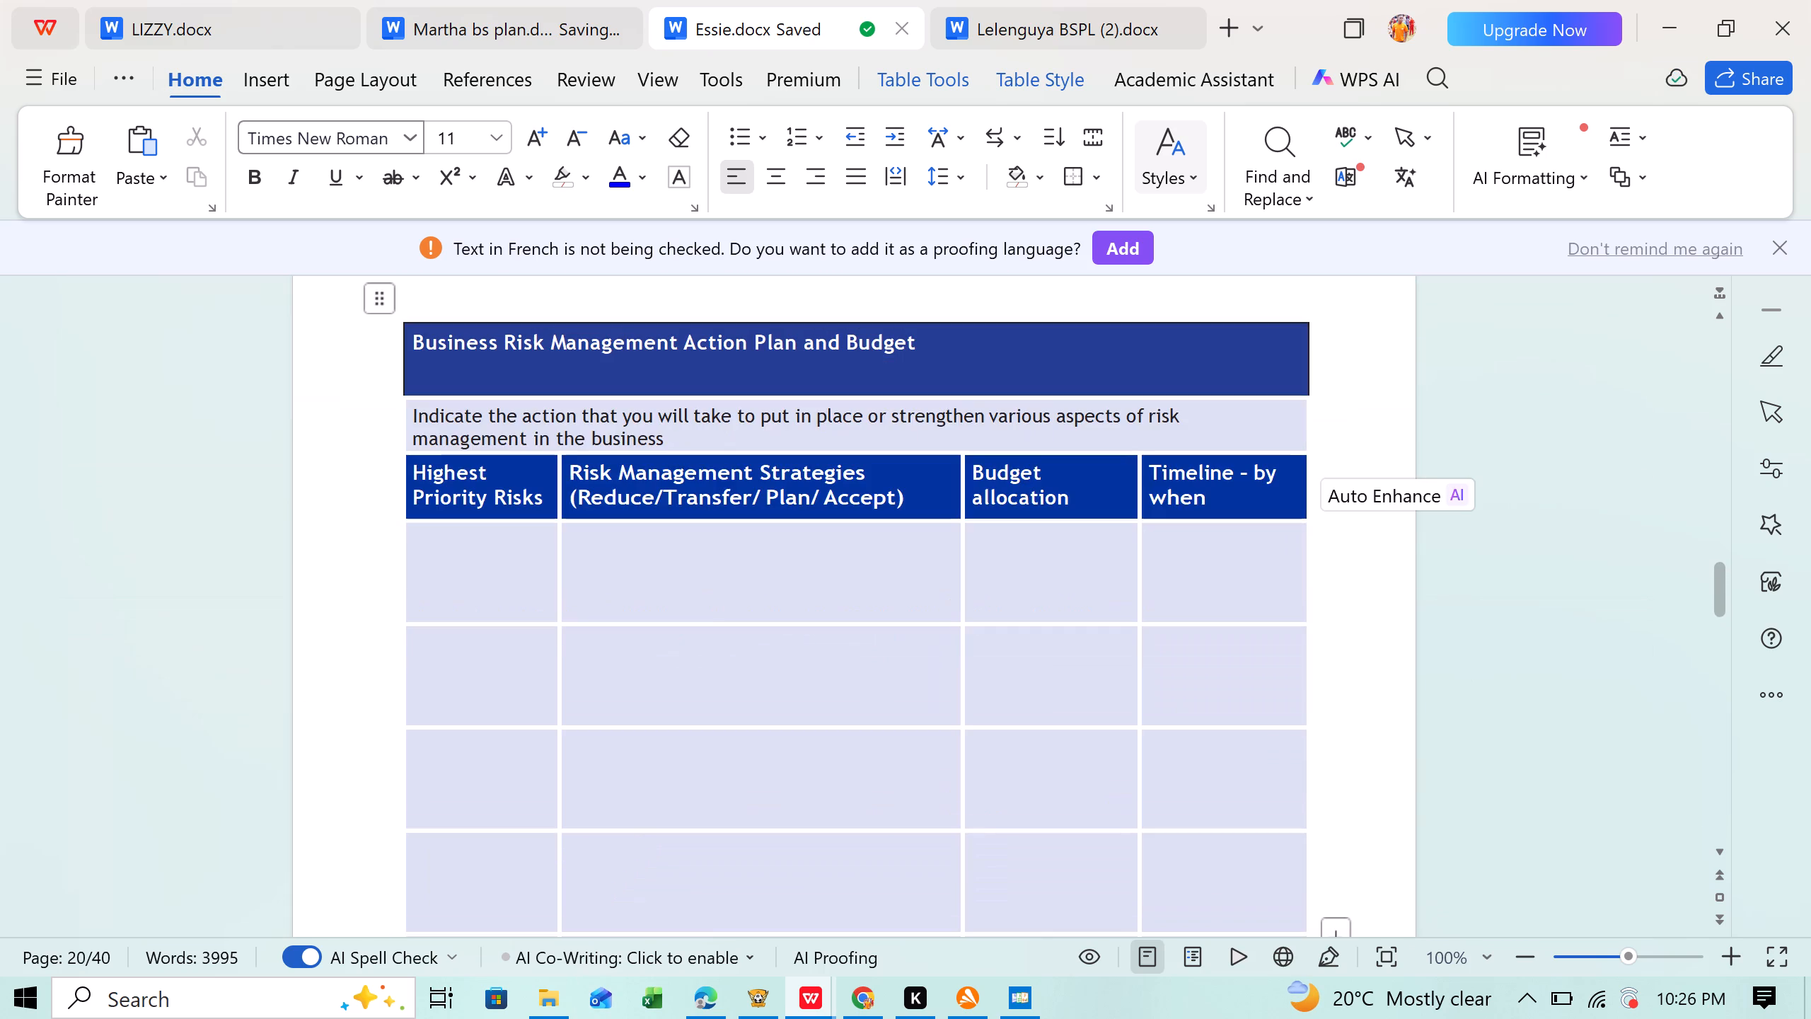
{"action": "scroll", "coordinate": [719, 848], "scroll_direction": "down", "scroll_amount": 17}
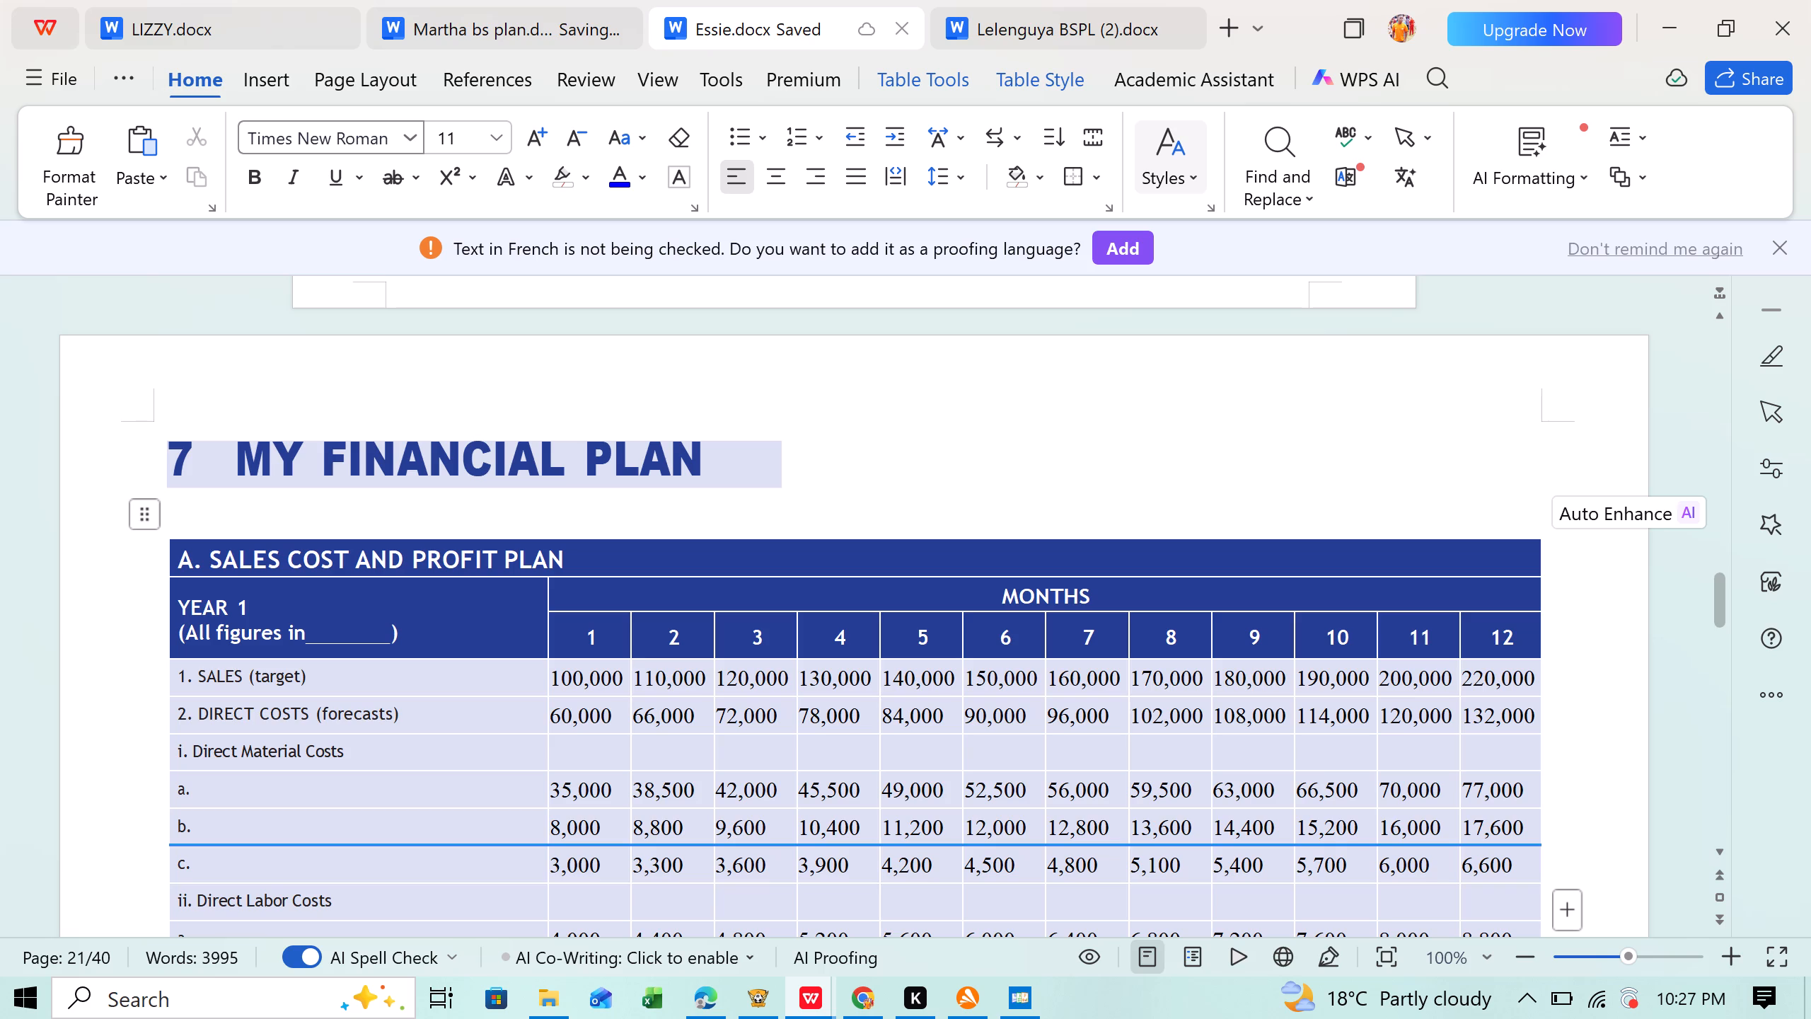
Replace the blank and closing bracket after "All figures in" with "ksh" in the Sales Cost and Profit Plan's Year 1 header.
{"action": "left_click", "coordinate": [412, 628]}
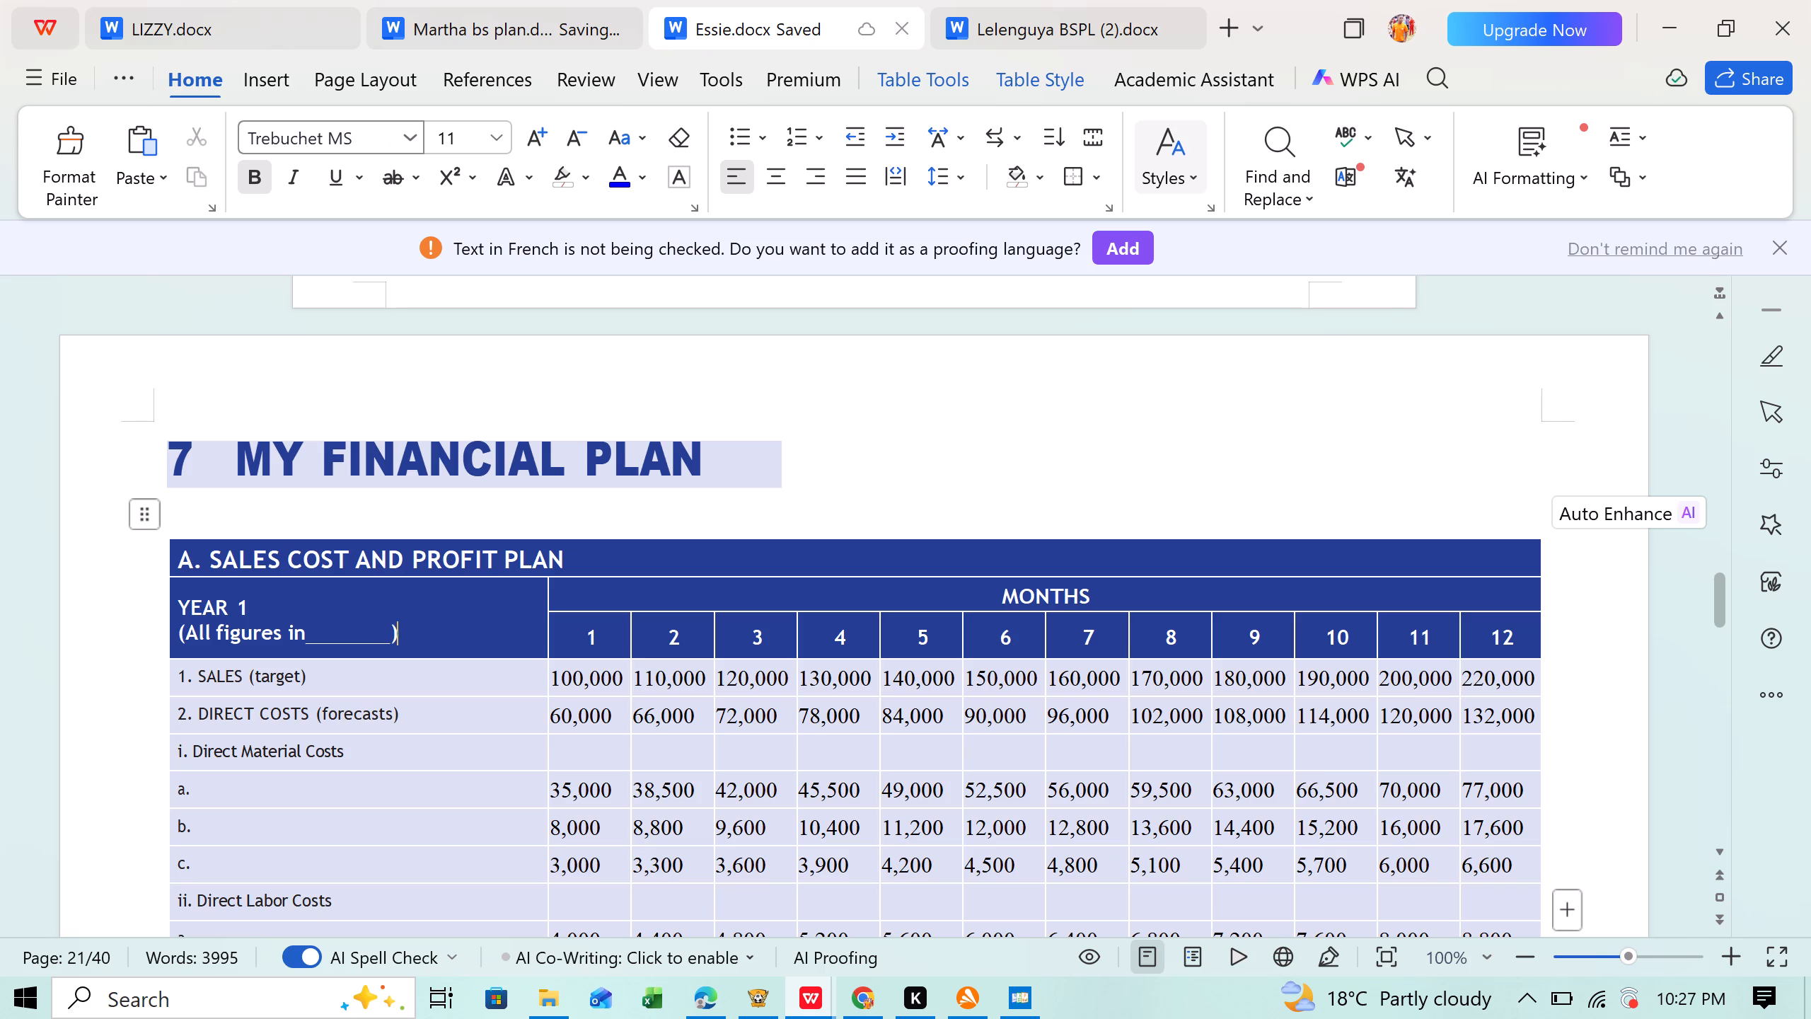
{"action": "key", "text": "BackSpace"}
{"action": "key", "text": "BackSpace"}
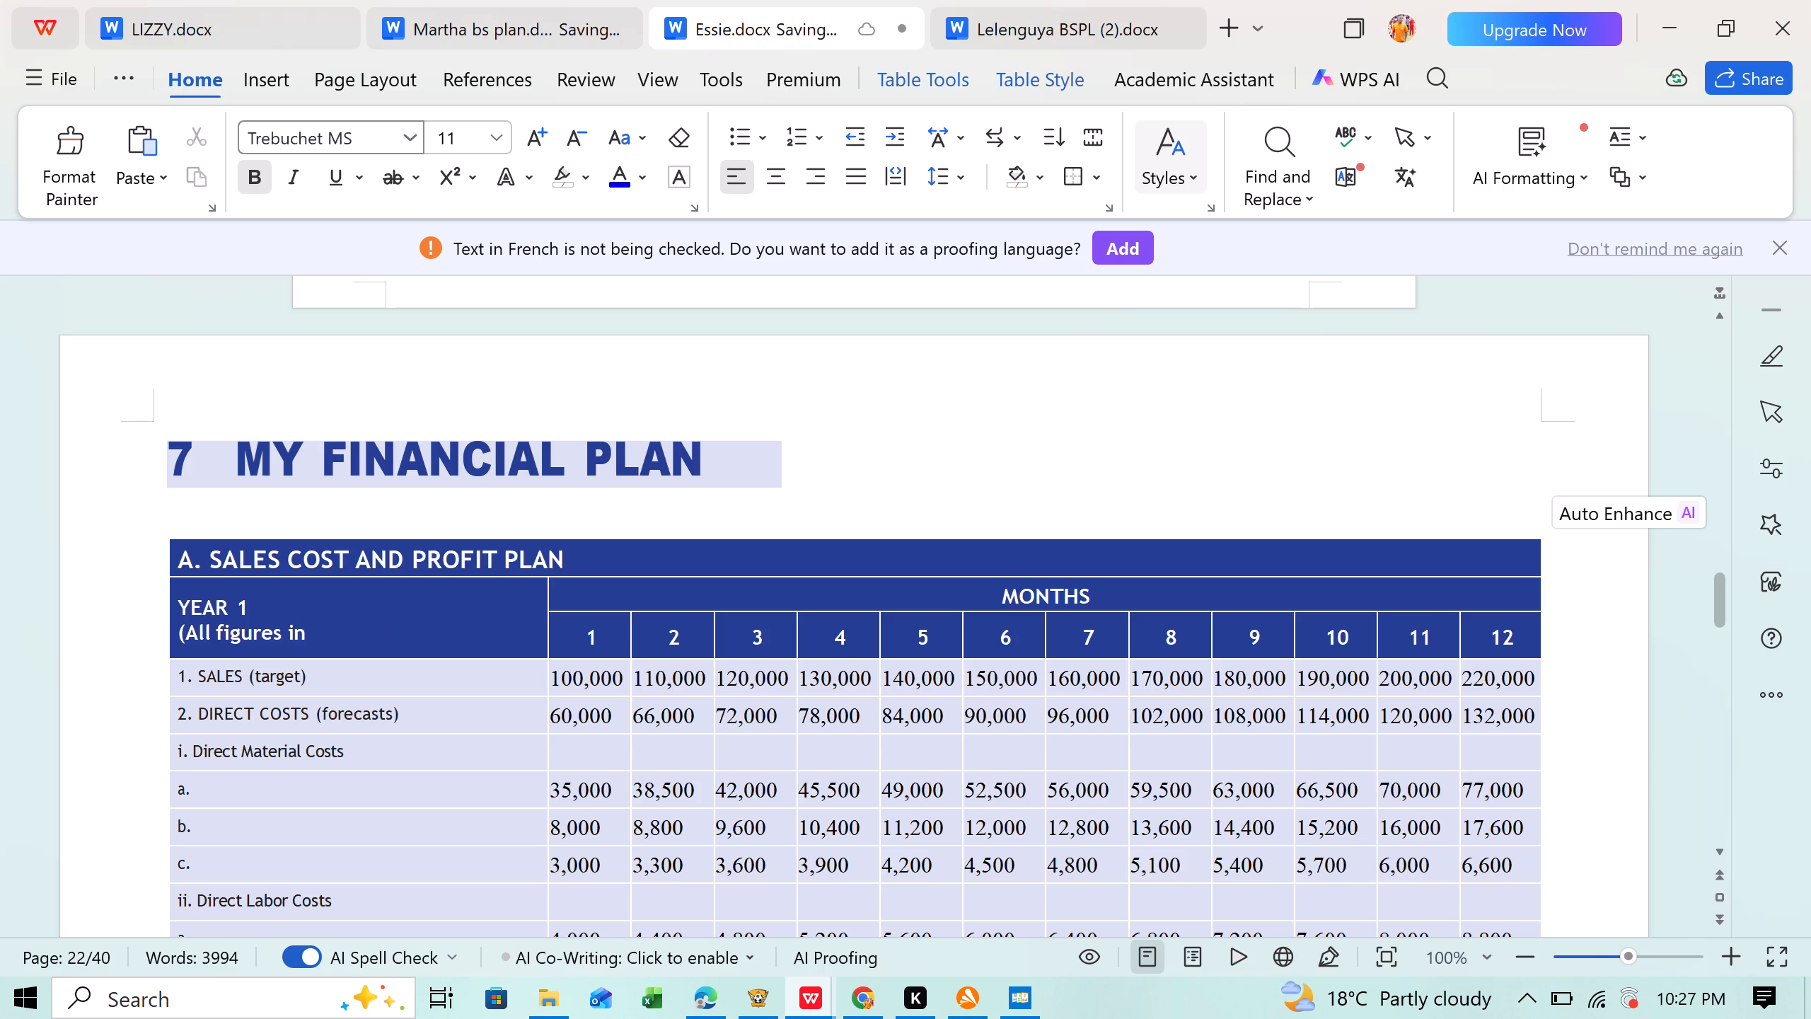
{"action": "key", "text": "space"}
{"action": "type", "text": "ks"}
{"action": "key", "text": "h"}
{"action": "scroll", "coordinate": [412, 628], "scroll_direction": "down", "scroll_amount": 2}
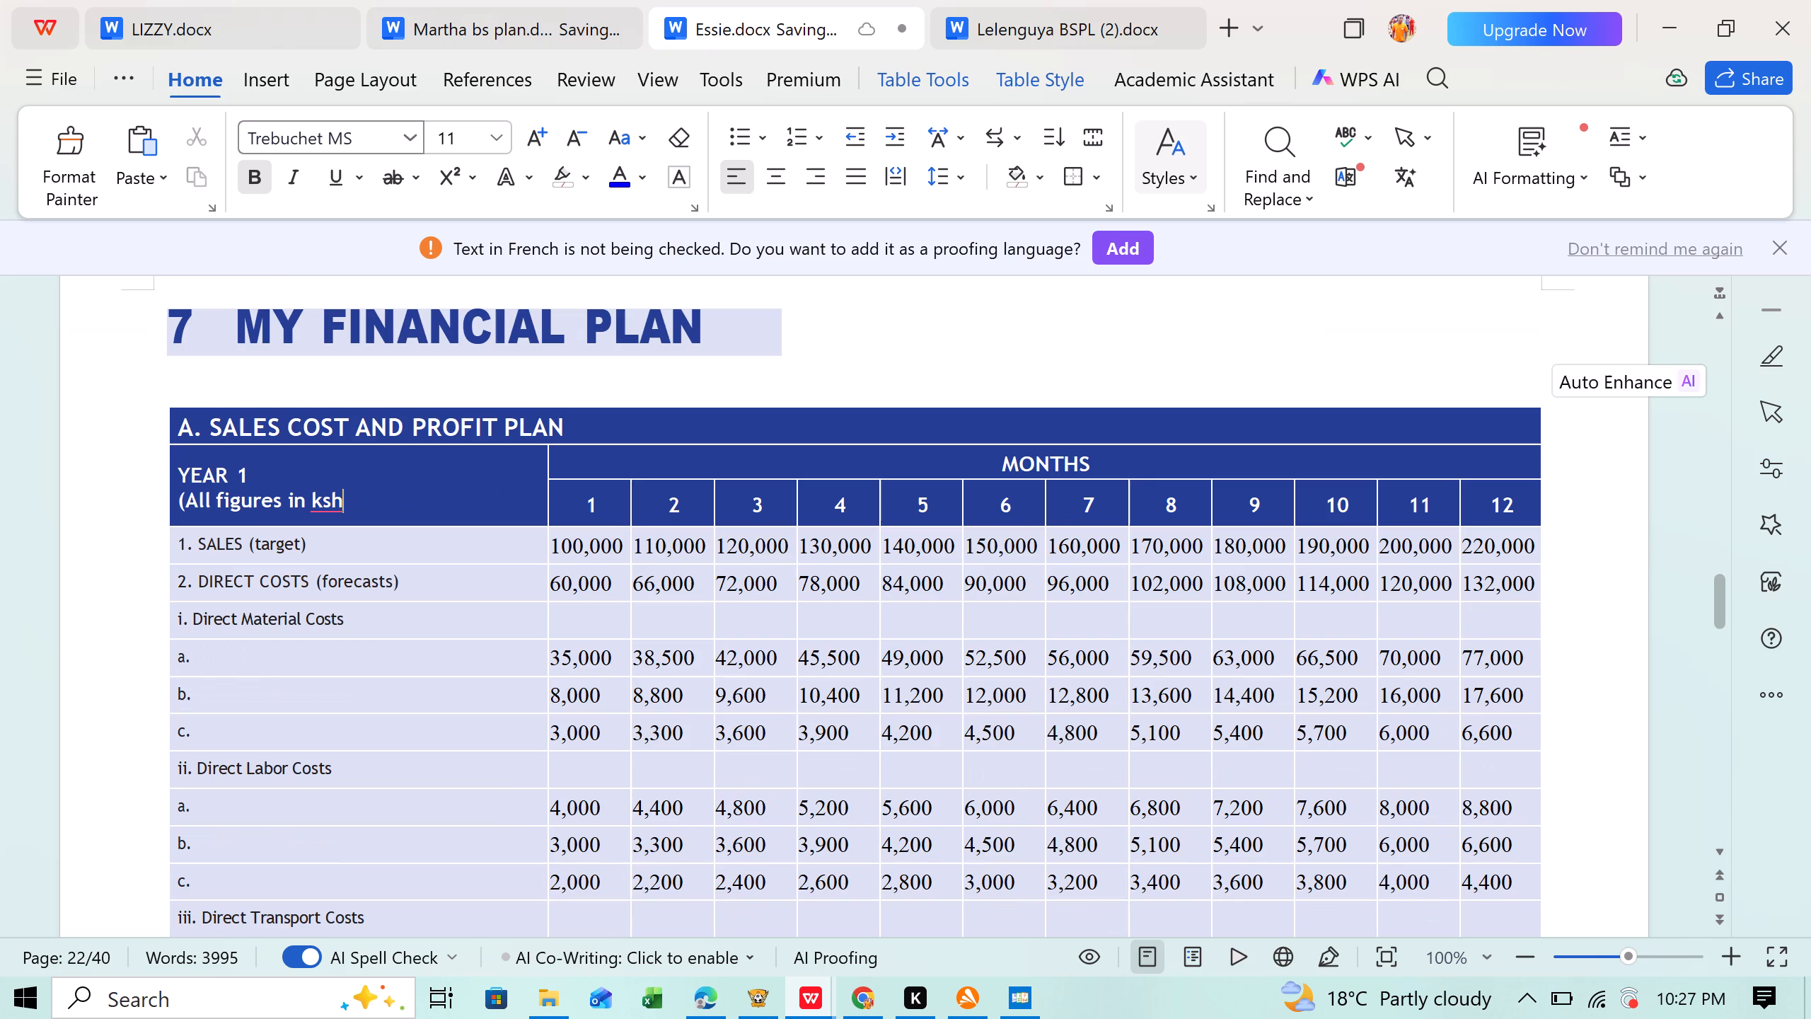
{"action": "left_click", "coordinate": [425, 551]}
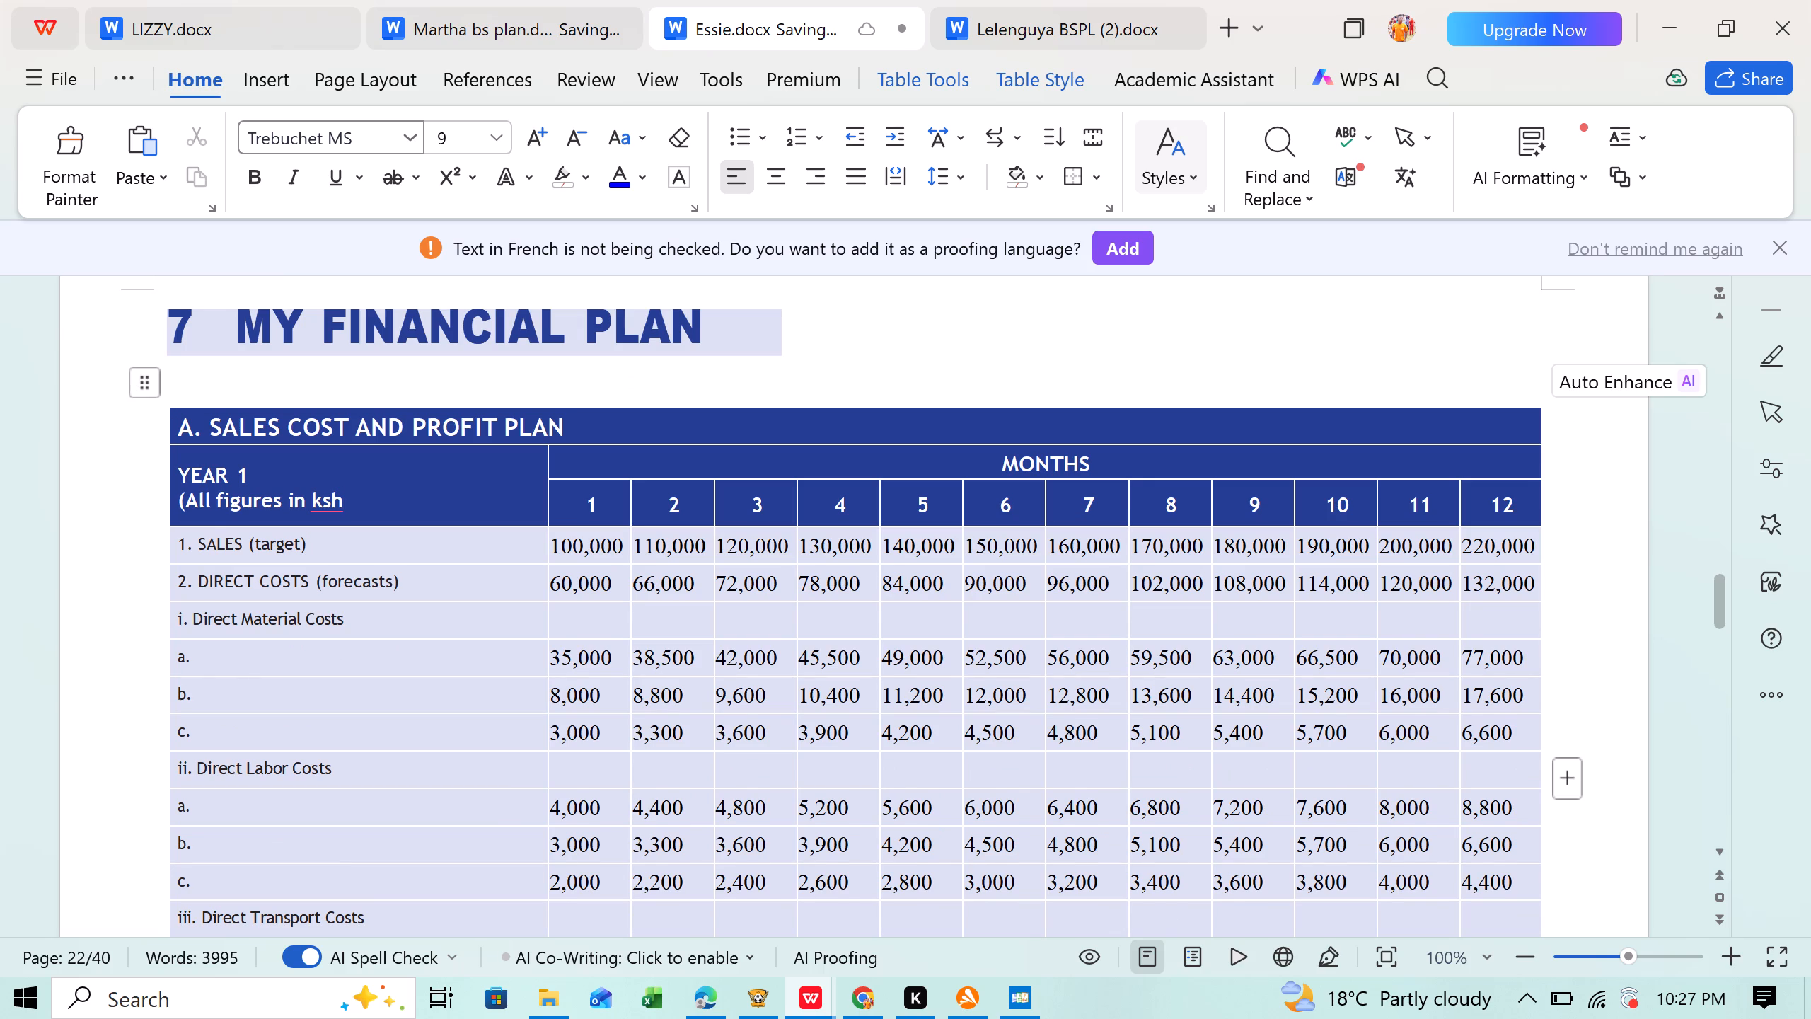
Copy the Year 1 Sales Cost and Profit Plan table in Essie.docx, from its title row through Gross Profit, months 1 to 12.
{"action": "scroll", "coordinate": [397, 535], "scroll_direction": "up", "scroll_amount": 3}
{"action": "scroll", "coordinate": [397, 535], "scroll_direction": "down", "scroll_amount": 1}
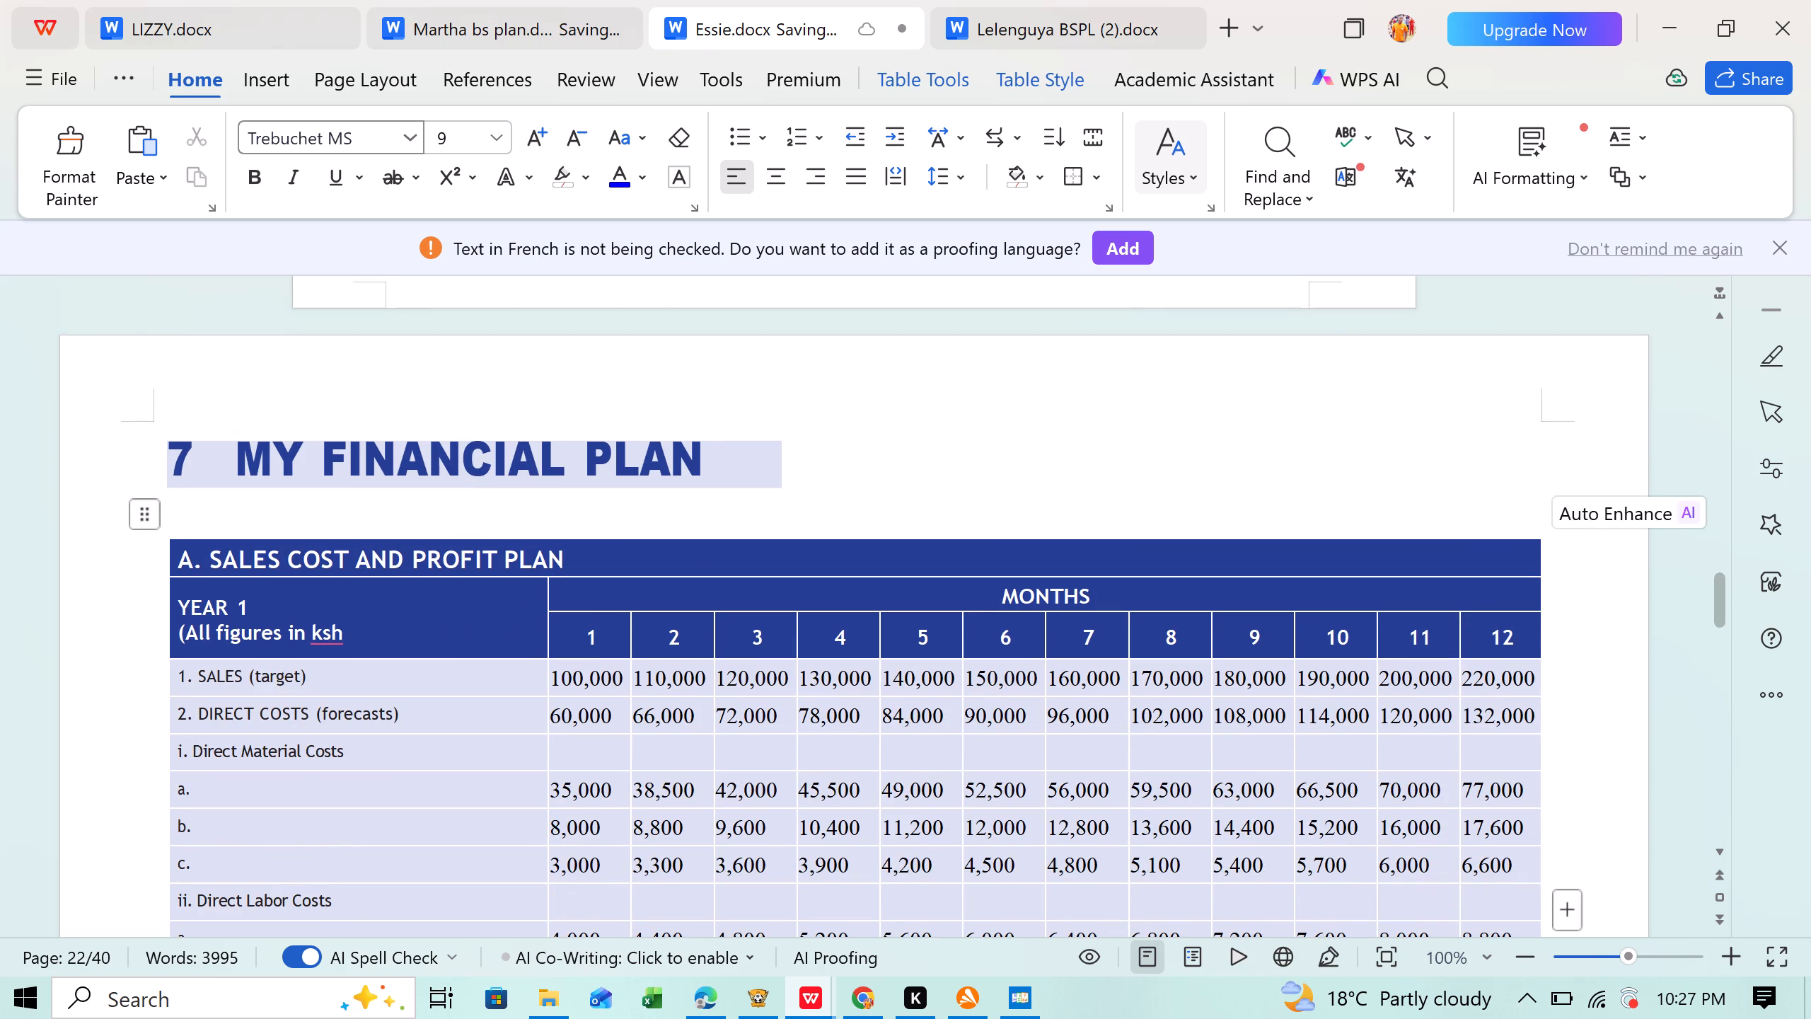
{"action": "left_click_drag", "start_coordinate": [178, 560], "coordinate": [1203, 799]}
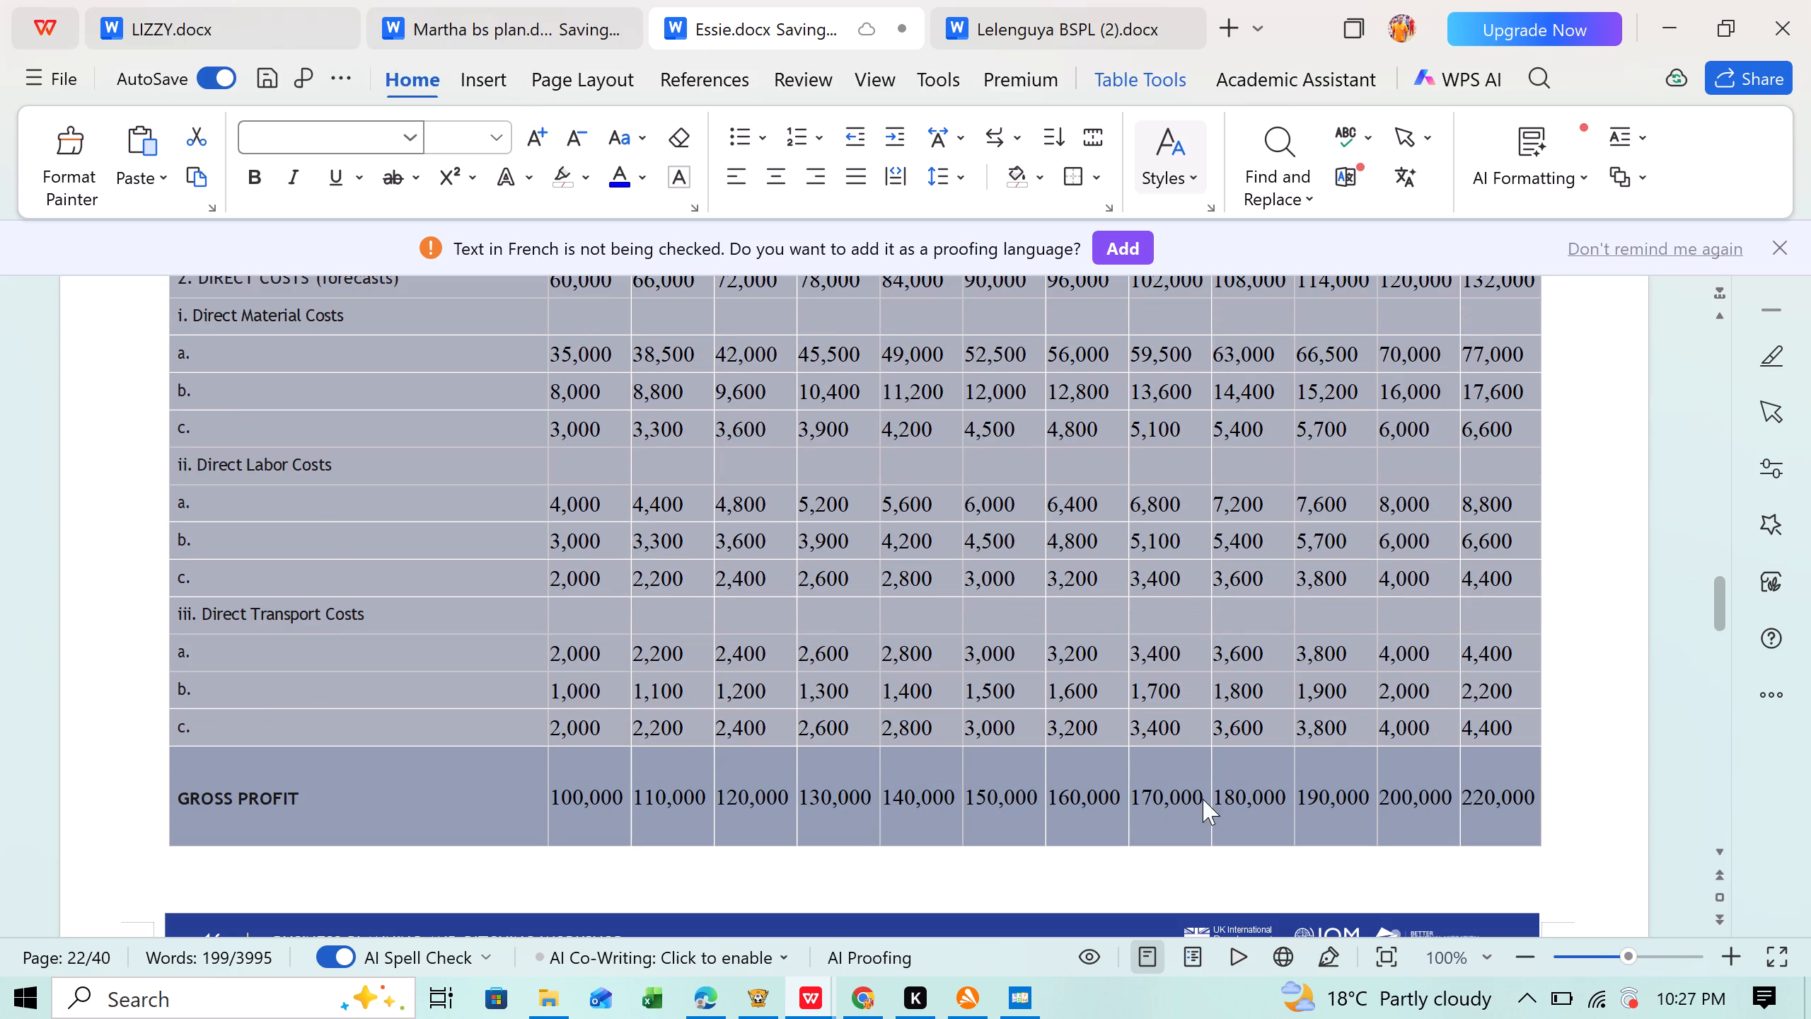
{"action": "left_click_drag", "start_coordinate": [1203, 799], "coordinate": [1394, 819]}
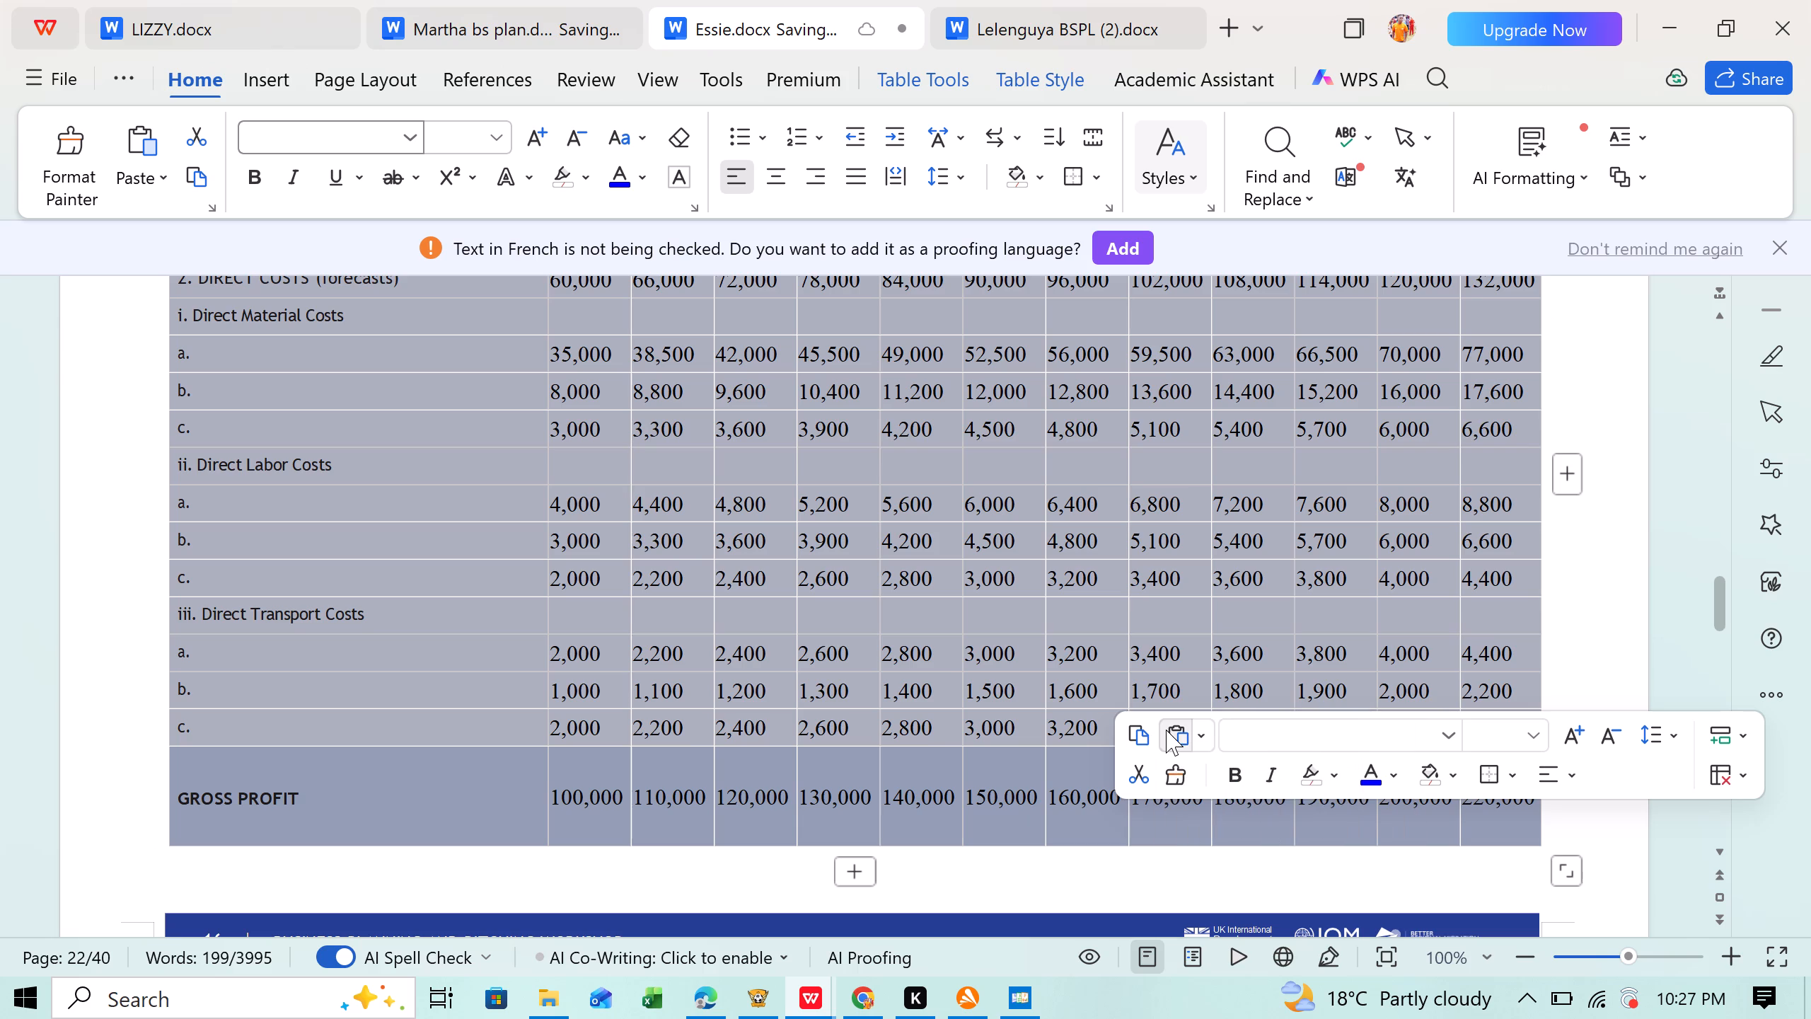
{"action": "left_click", "coordinate": [1147, 728]}
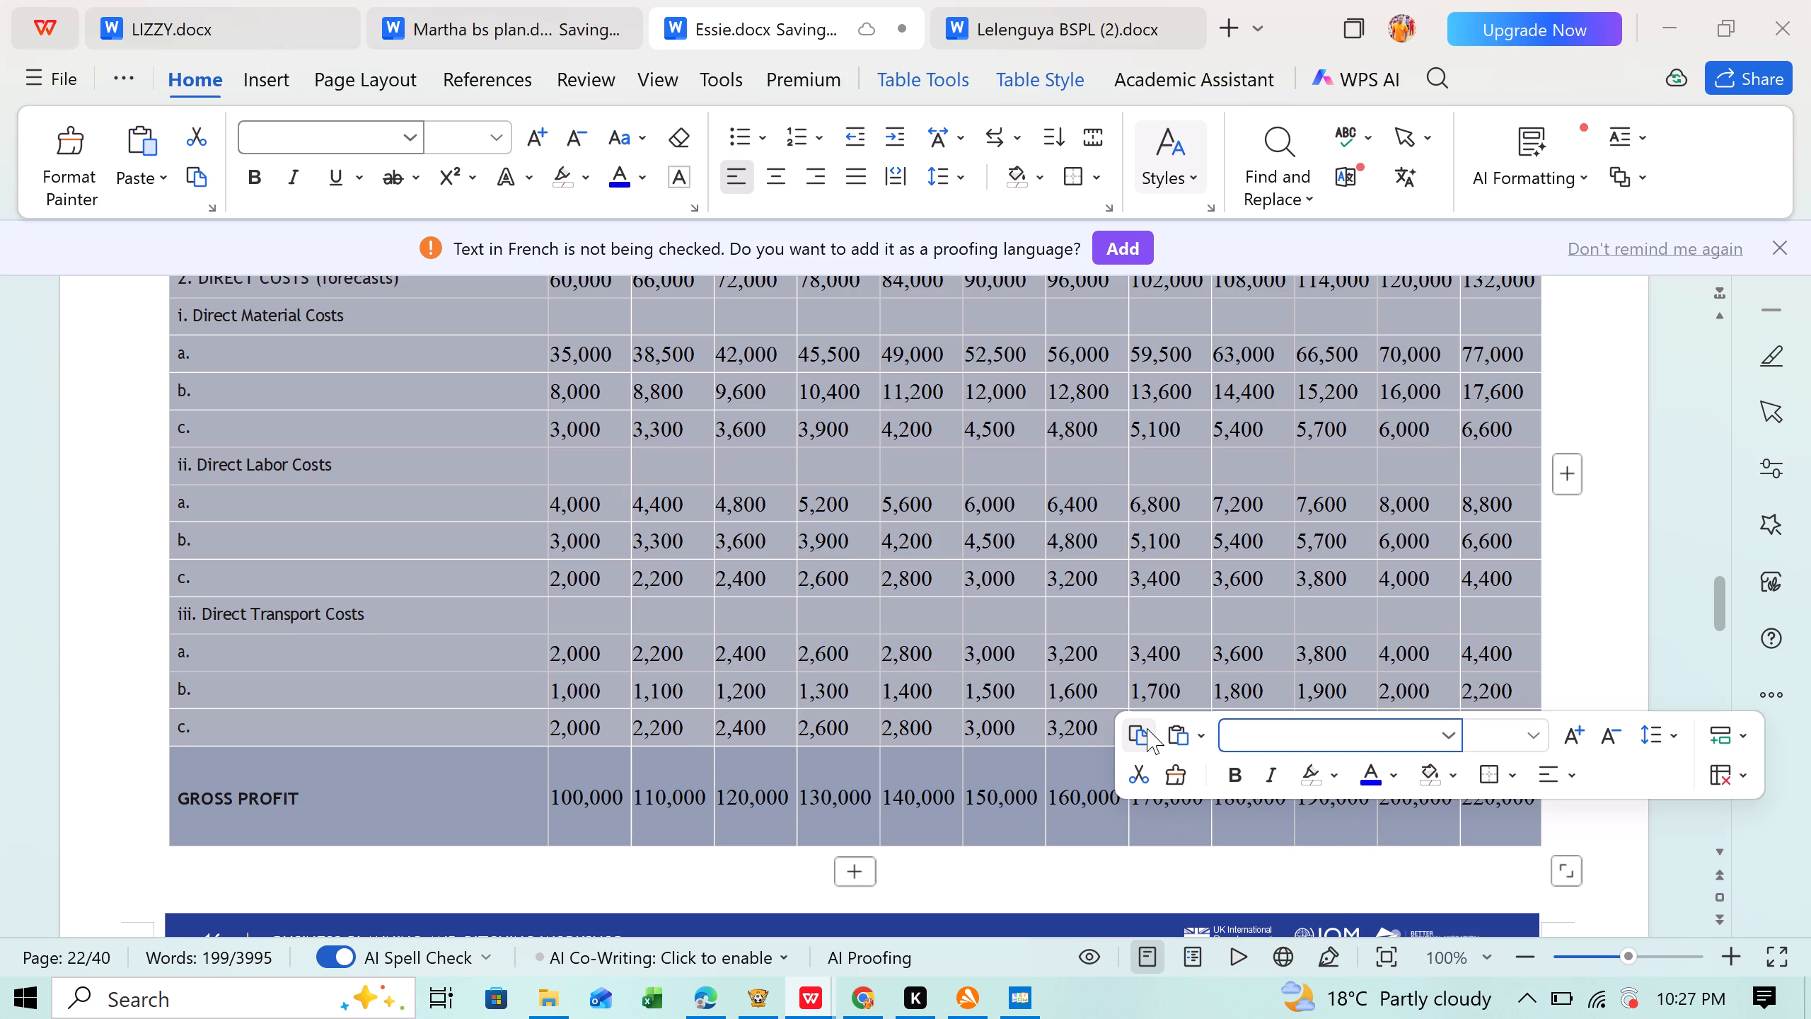
{"action": "left_click", "coordinate": [1002, 793]}
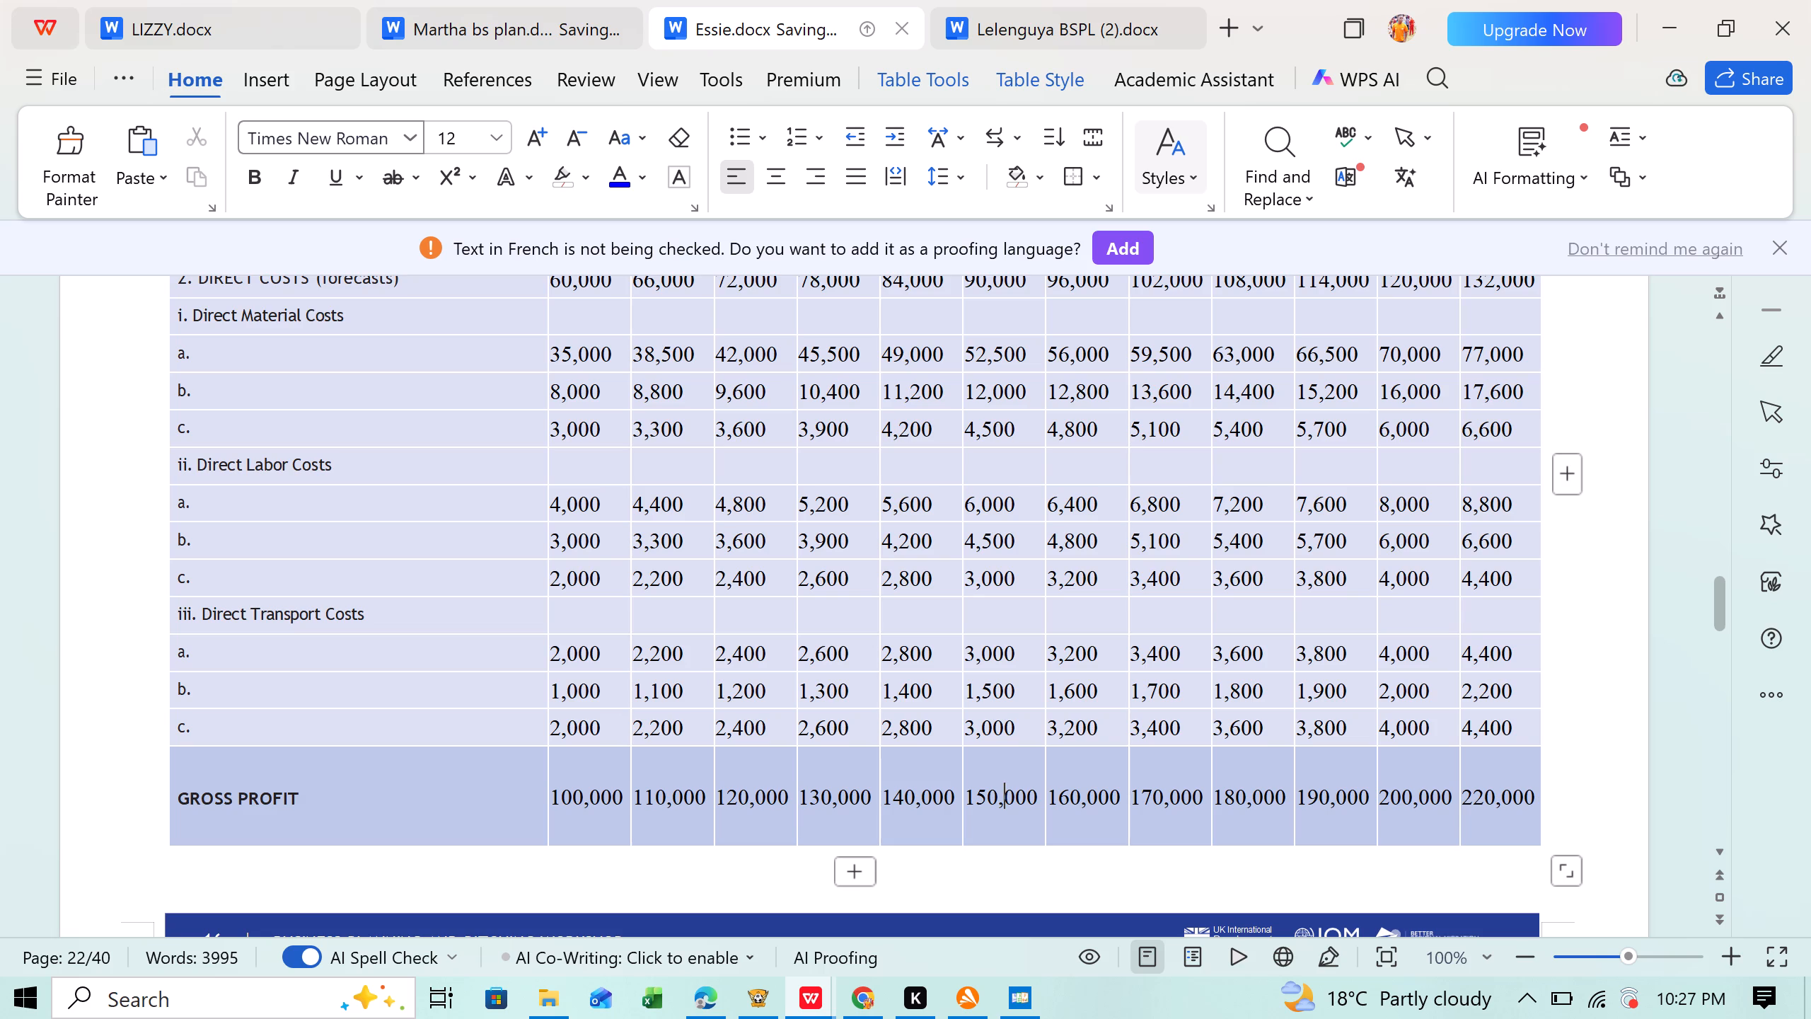
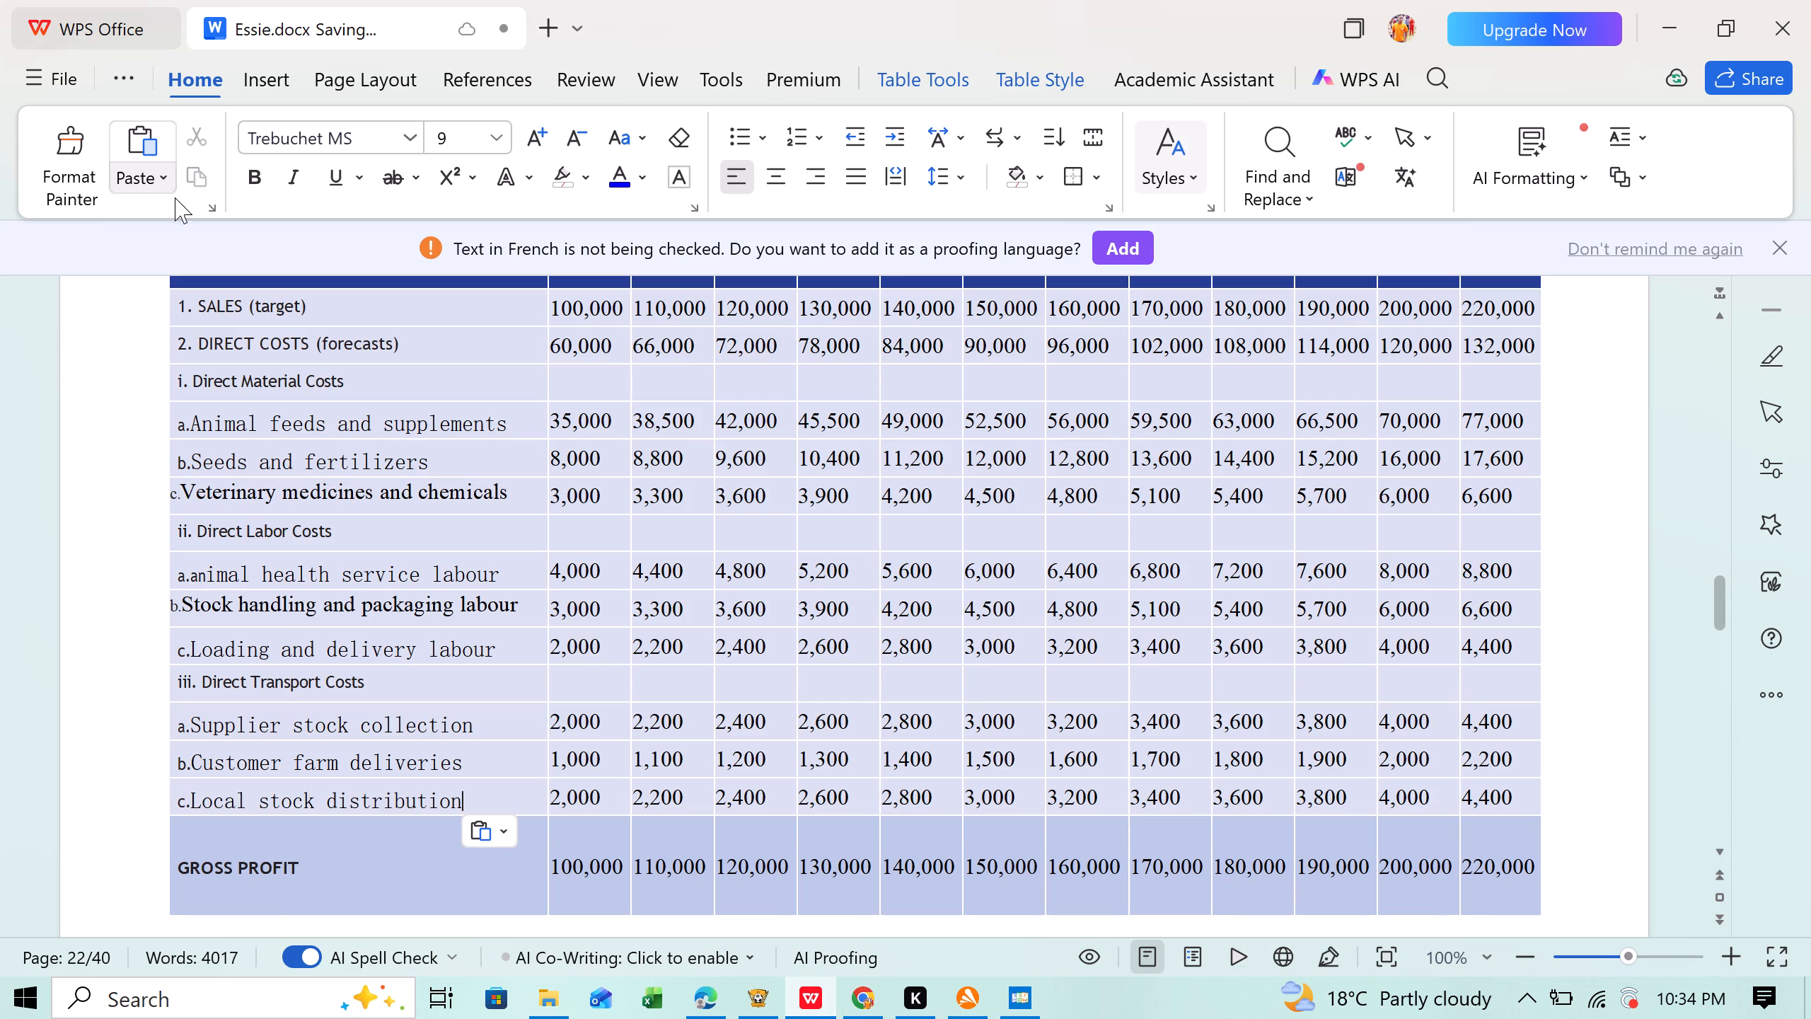
Format the Year 1 table's description column, from Sales (target) down to Gross Profit, in Times New Roman at size 11.
{"action": "scroll", "coordinate": [402, 645], "scroll_direction": "down", "scroll_amount": 1}
{"action": "scroll", "coordinate": [402, 645], "scroll_direction": "up", "scroll_amount": 3}
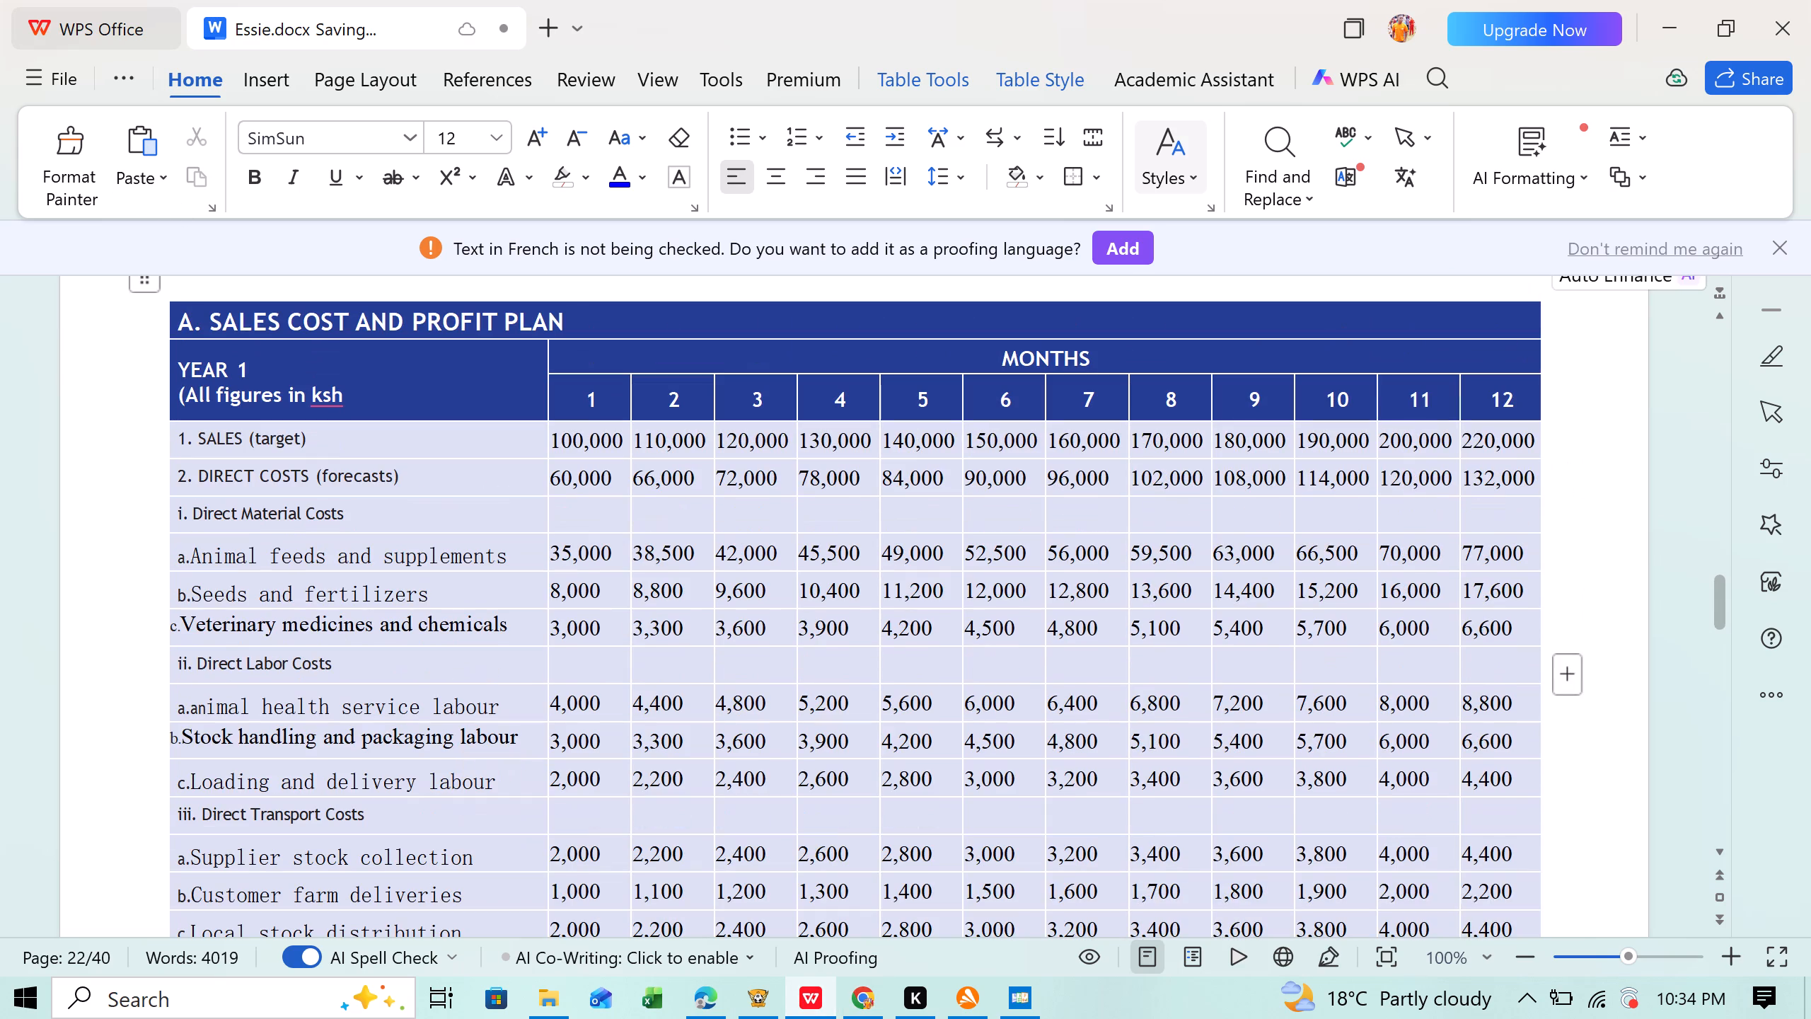
{"action": "left_click_drag", "start_coordinate": [178, 436], "coordinate": [306, 500]}
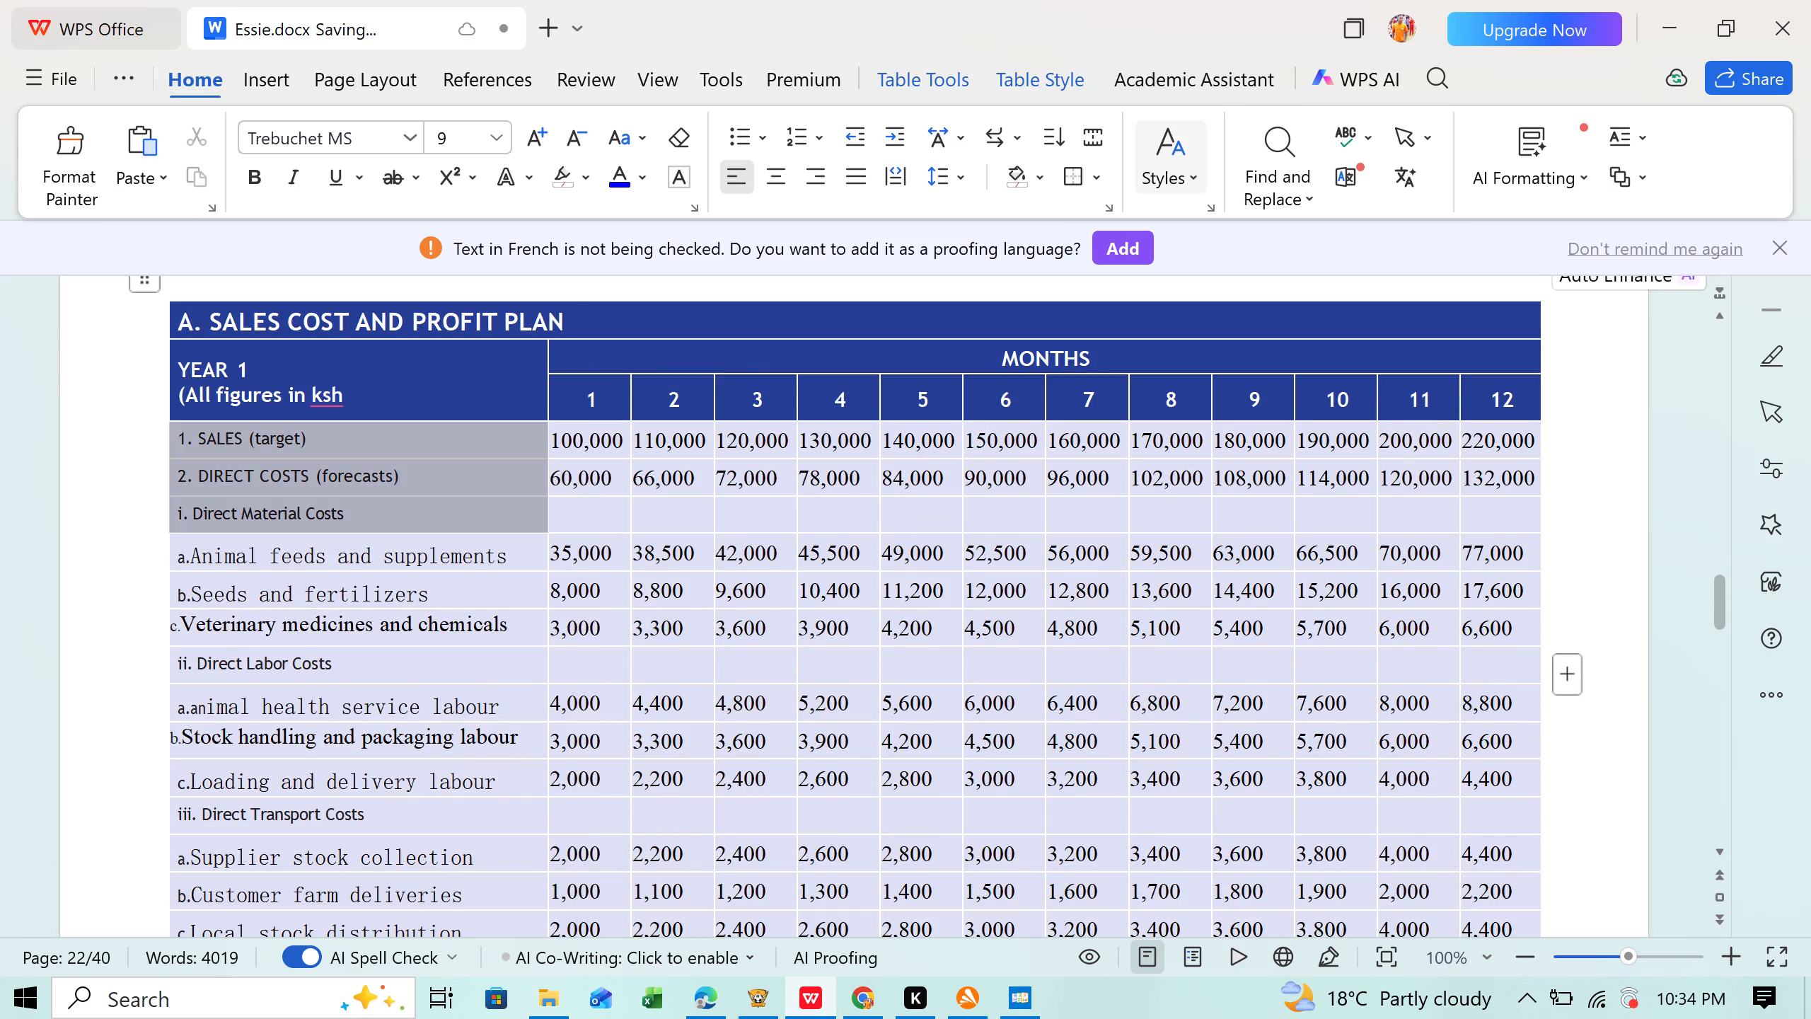
{"action": "left_click_drag", "start_coordinate": [306, 500], "coordinate": [532, 957]}
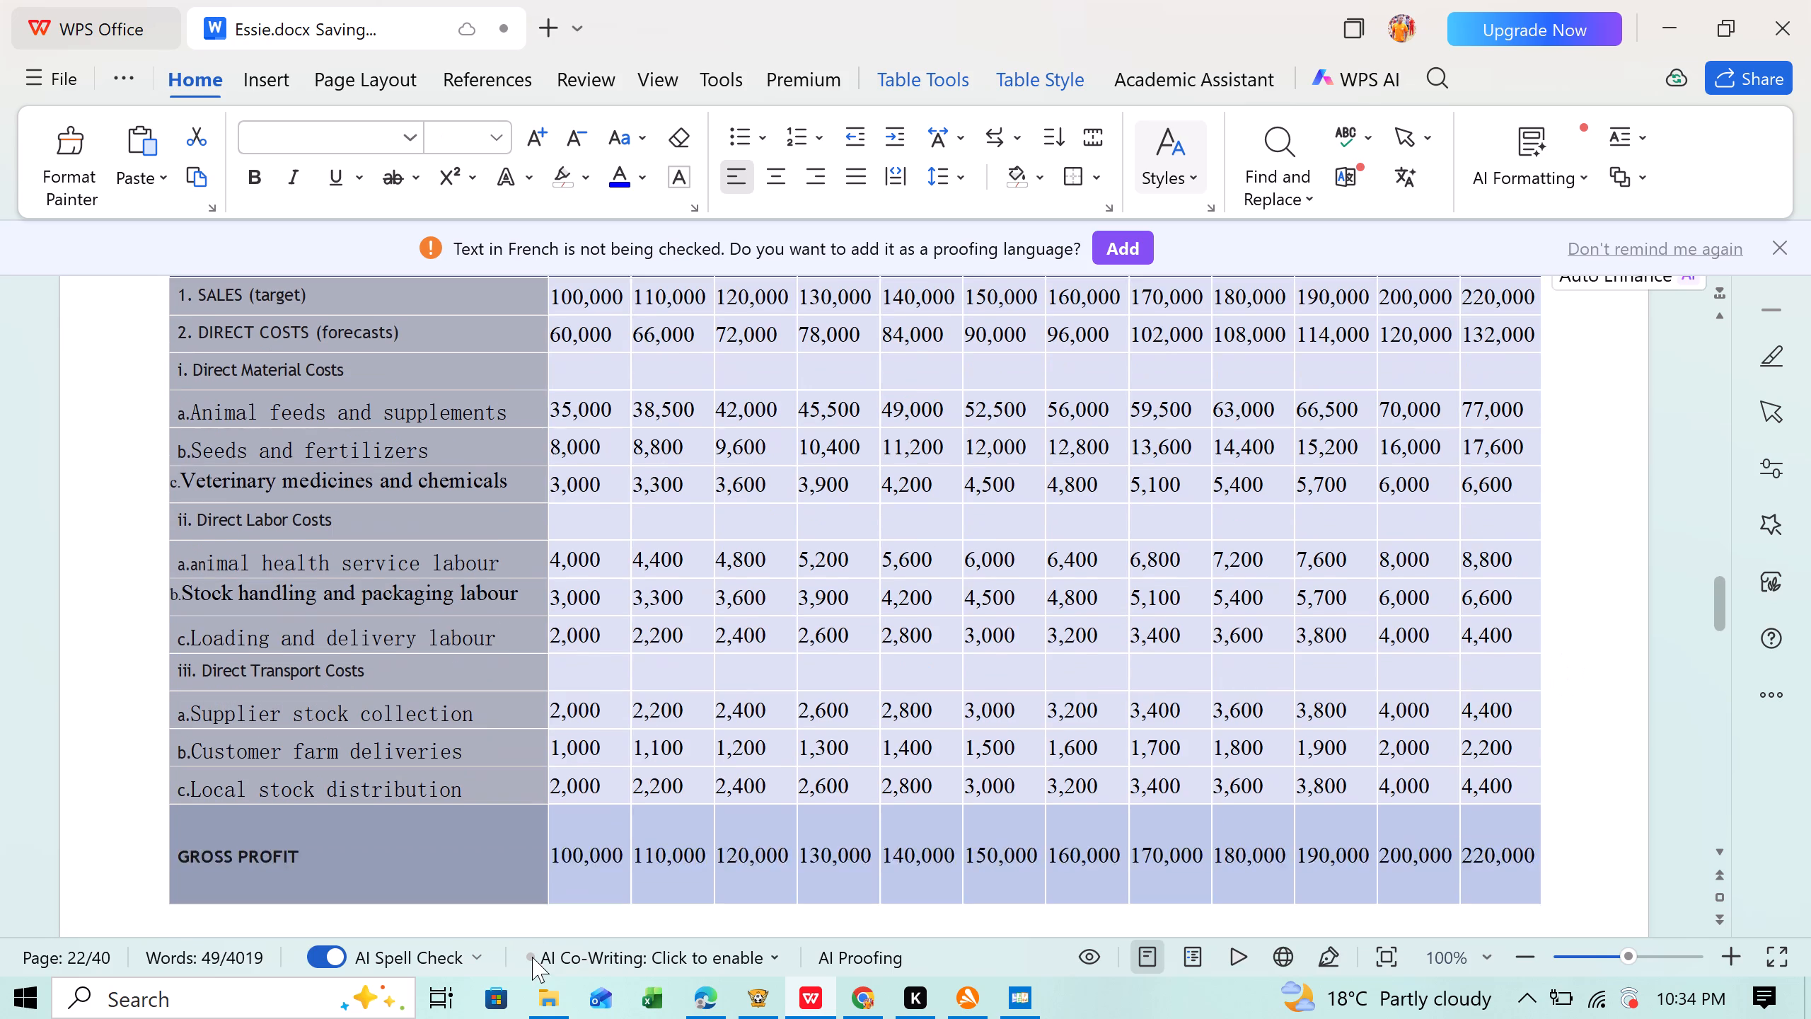
{"action": "left_click_drag", "start_coordinate": [532, 957], "coordinate": [928, 732]}
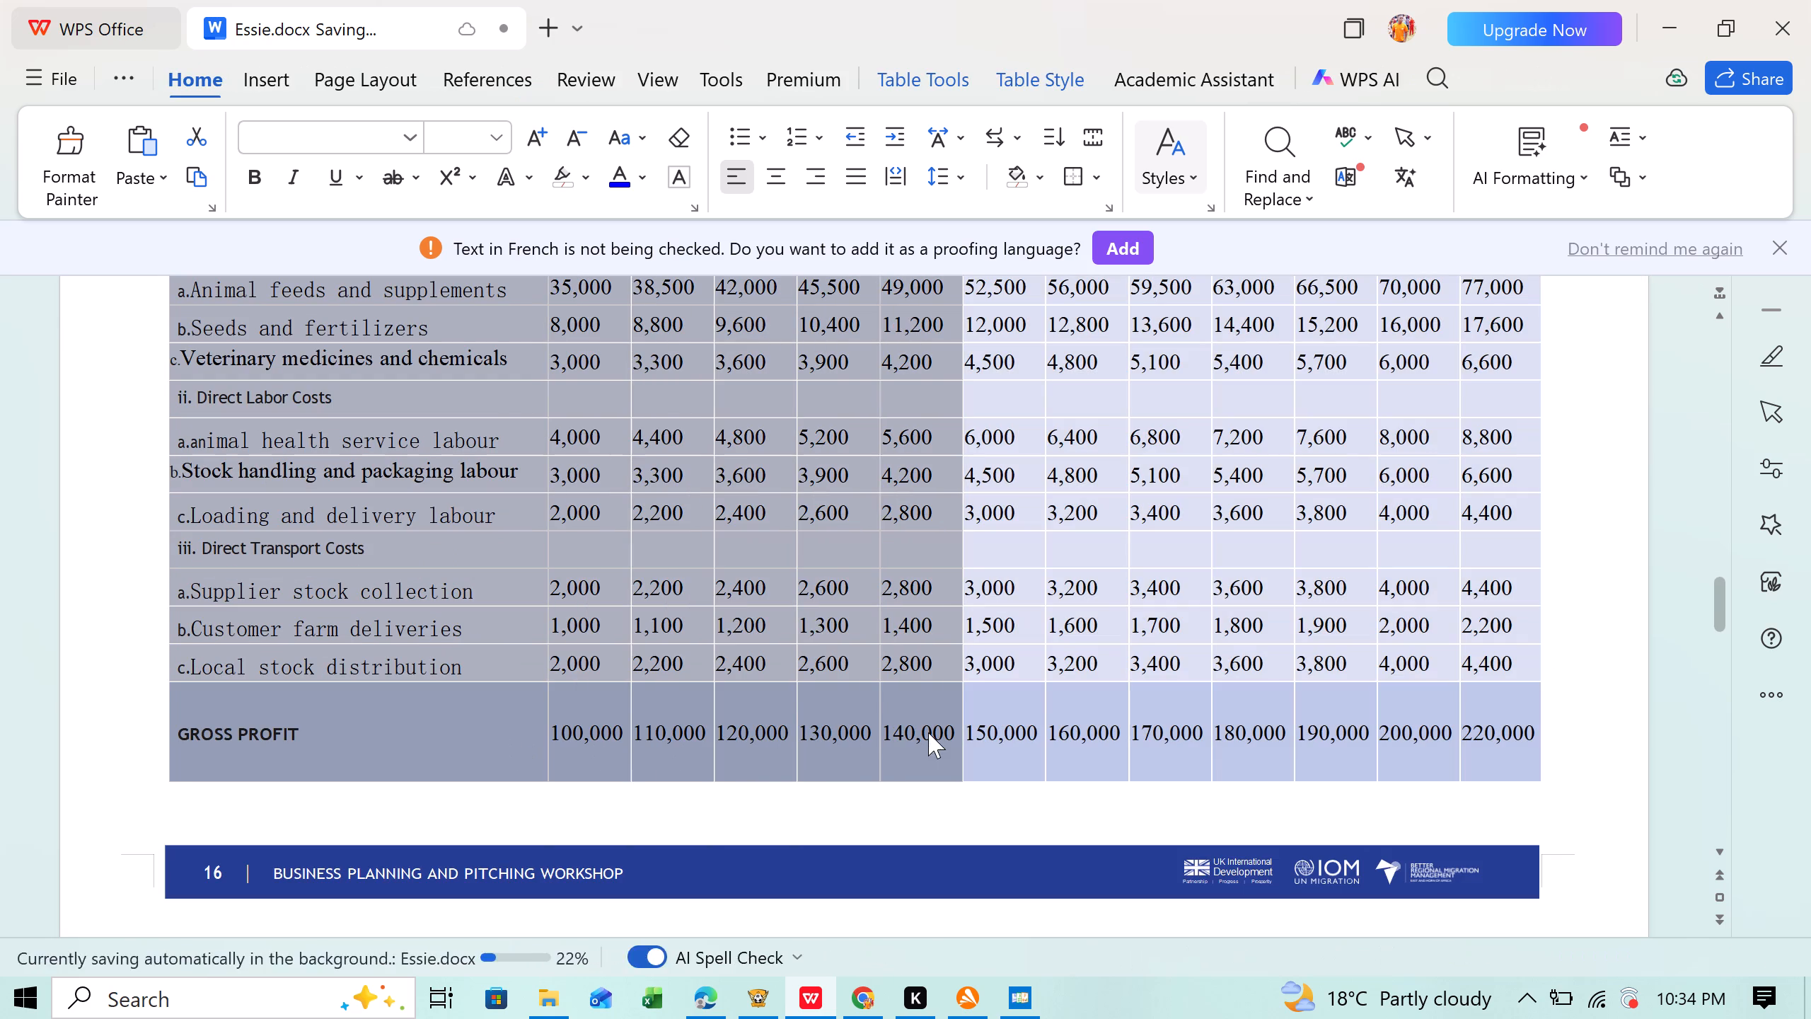
{"action": "left_click_drag", "start_coordinate": [928, 732], "coordinate": [531, 727]}
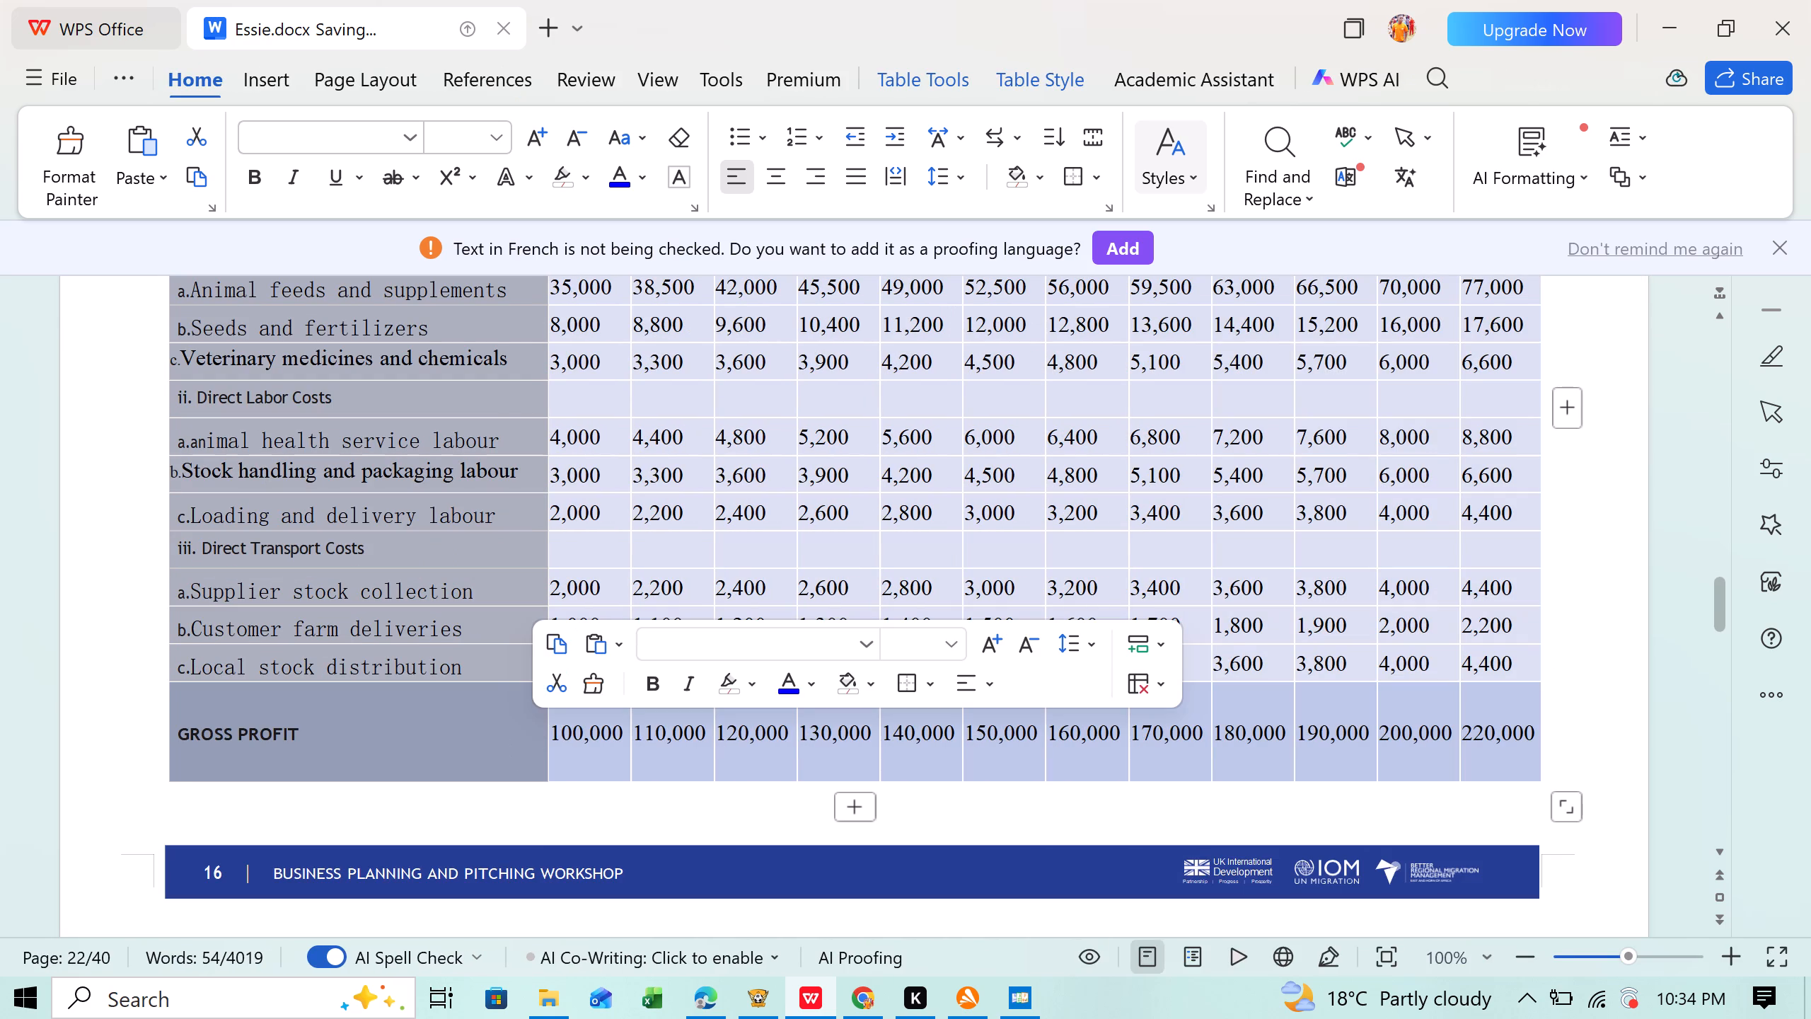
{"action": "left_click", "coordinate": [861, 651]}
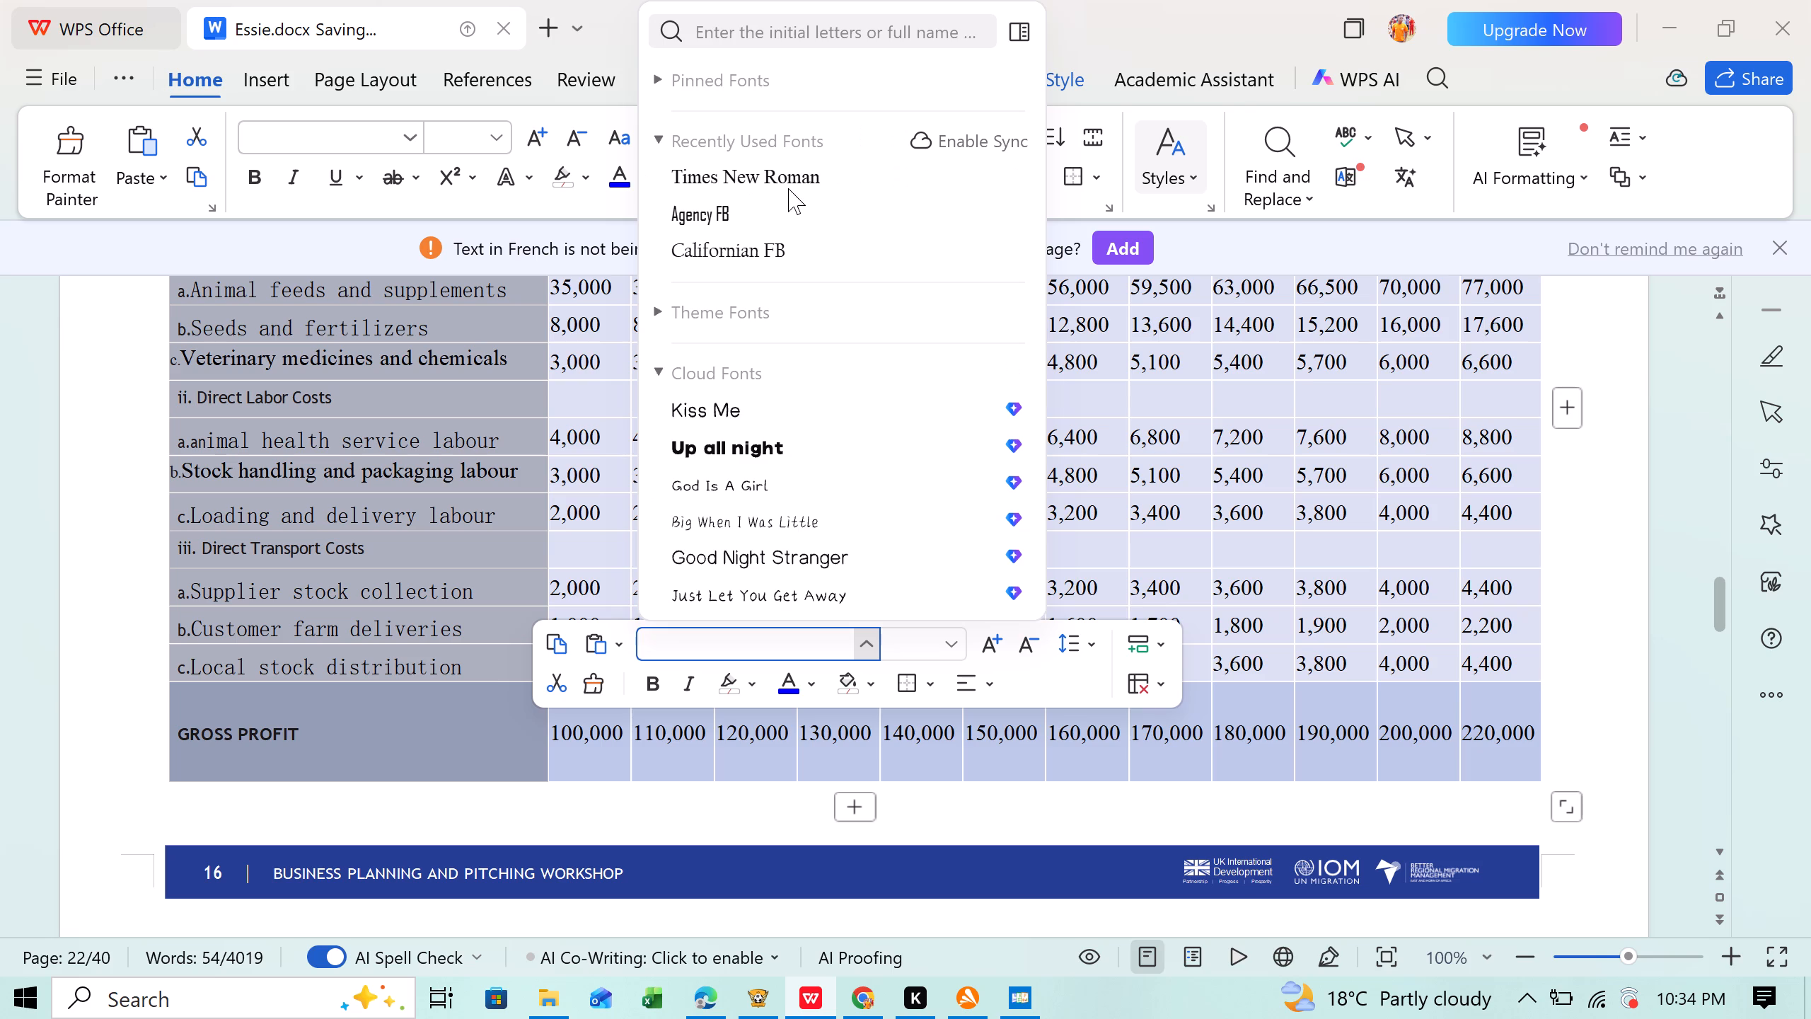
{"action": "left_click", "coordinate": [782, 191]}
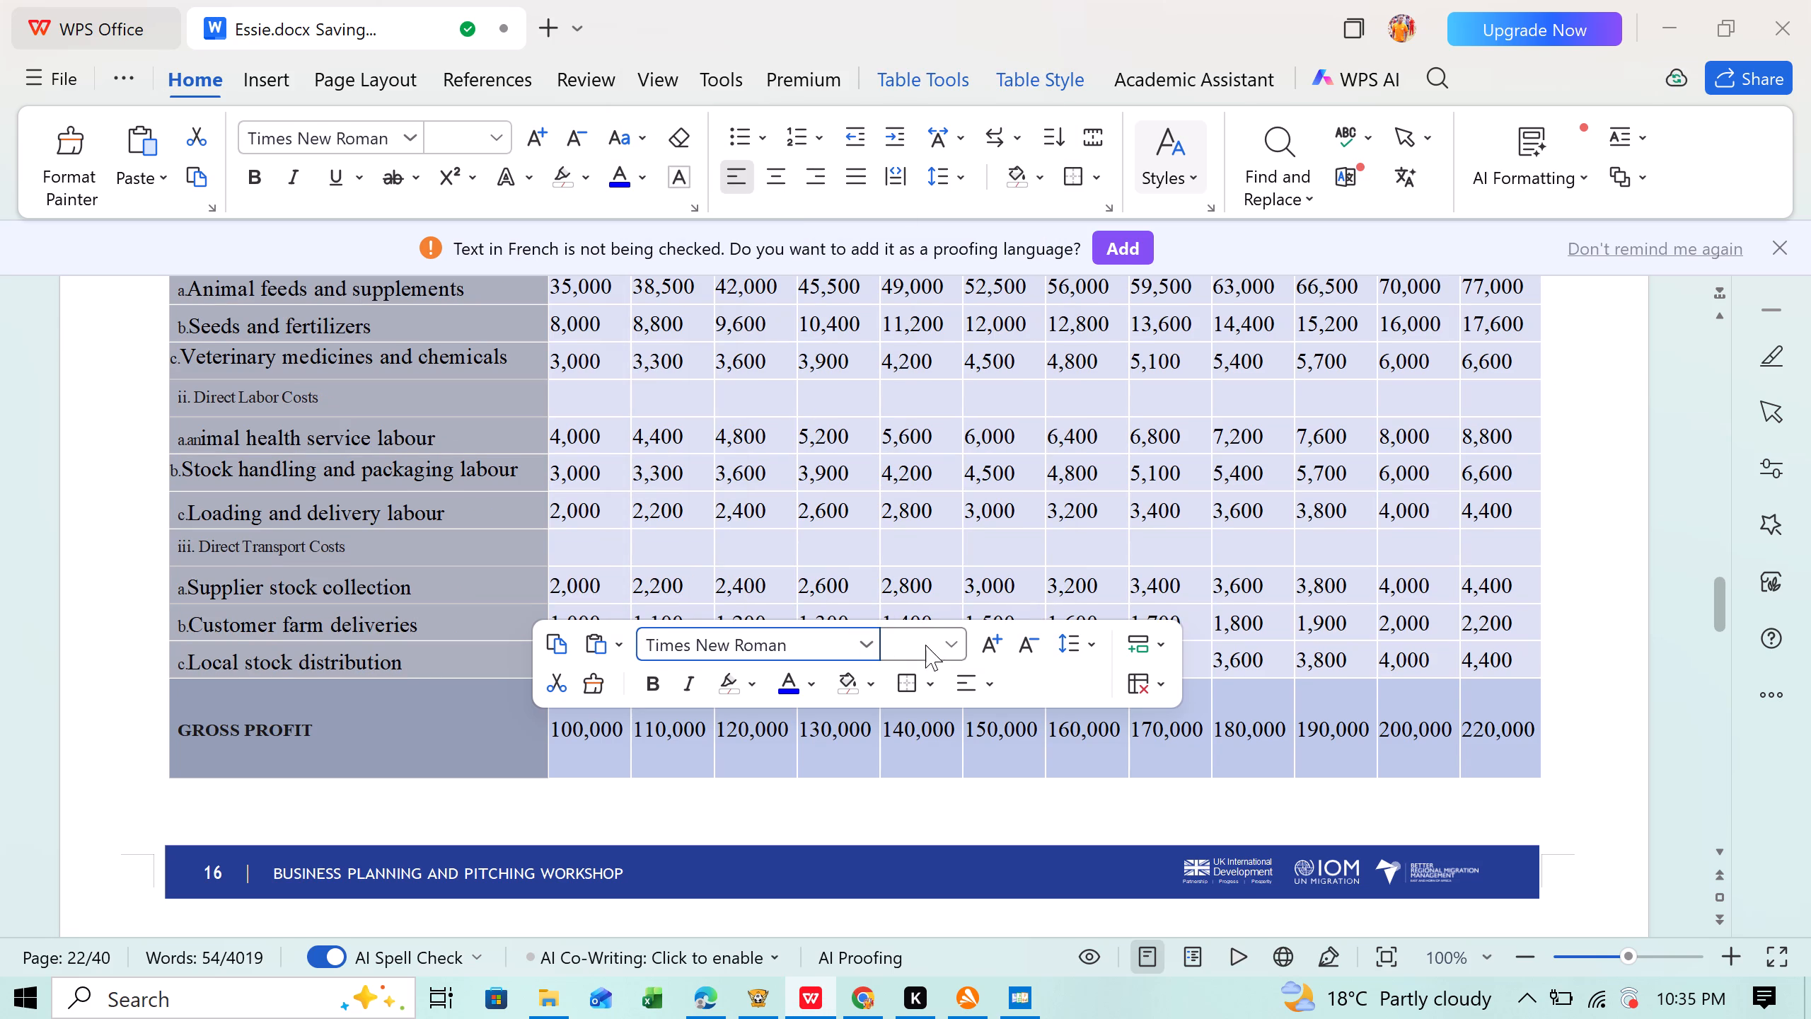
{"action": "left_click", "coordinate": [949, 638]}
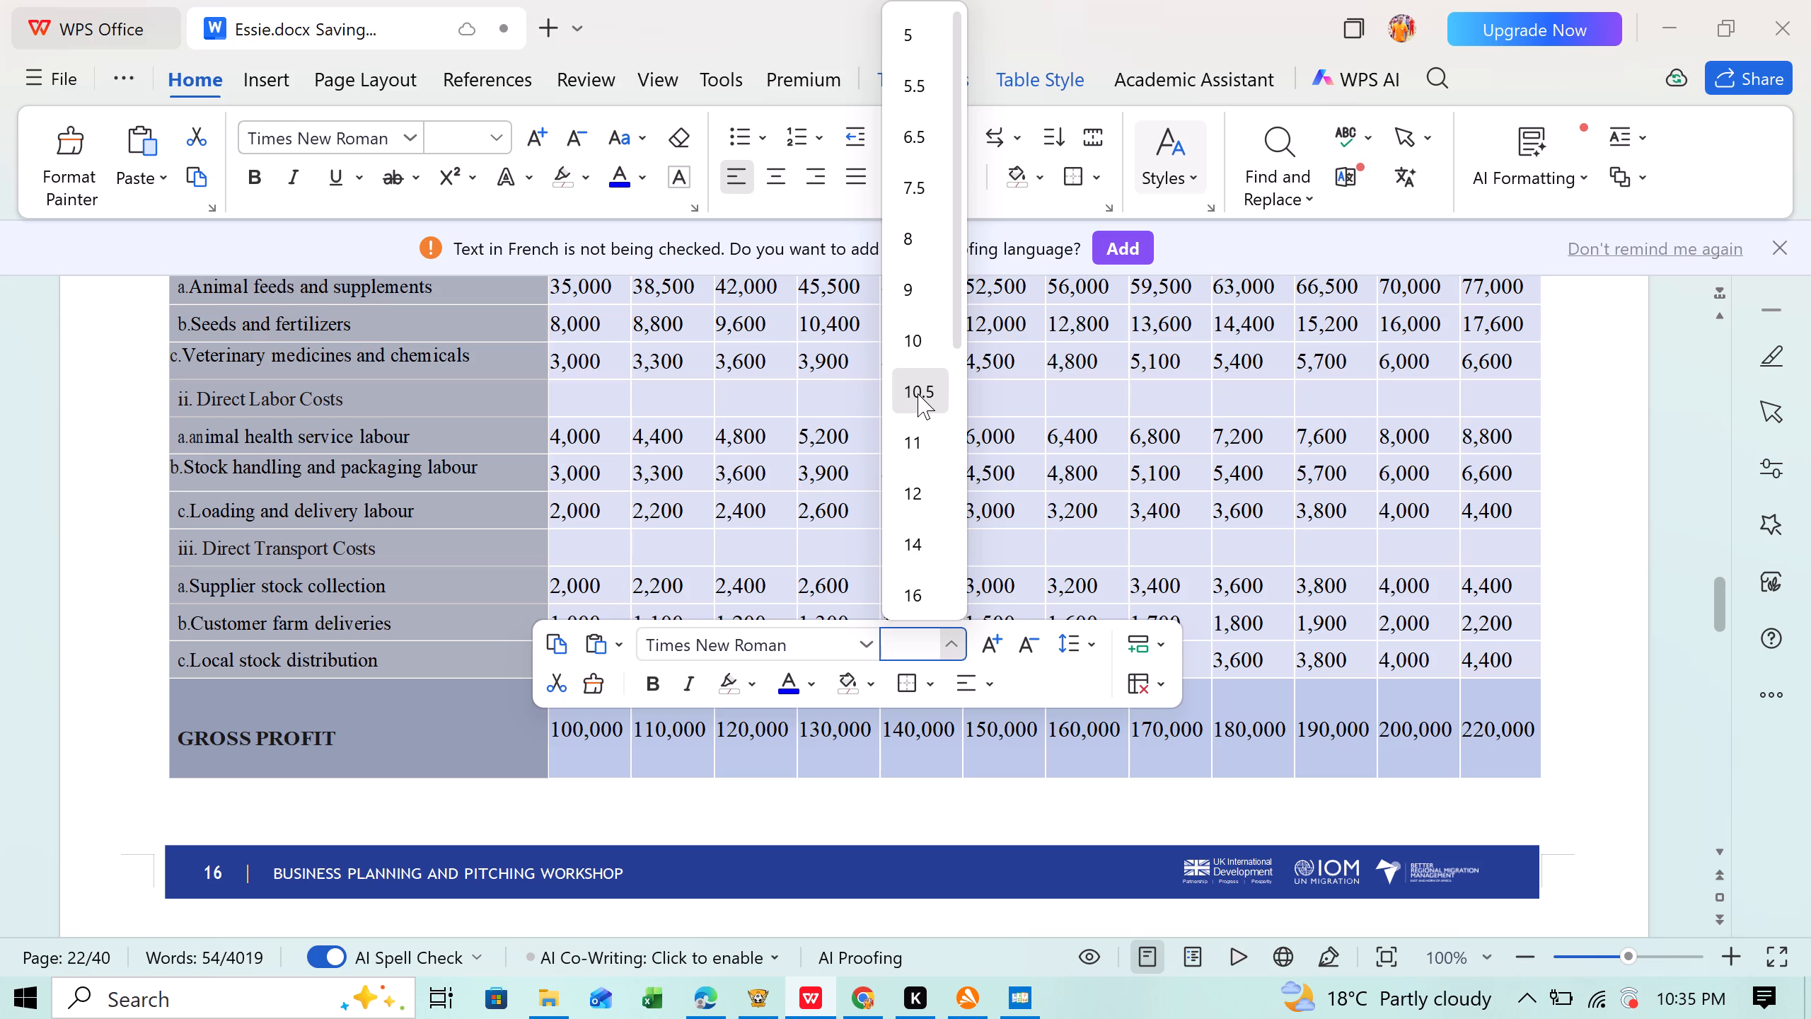
{"action": "left_click", "coordinate": [925, 447]}
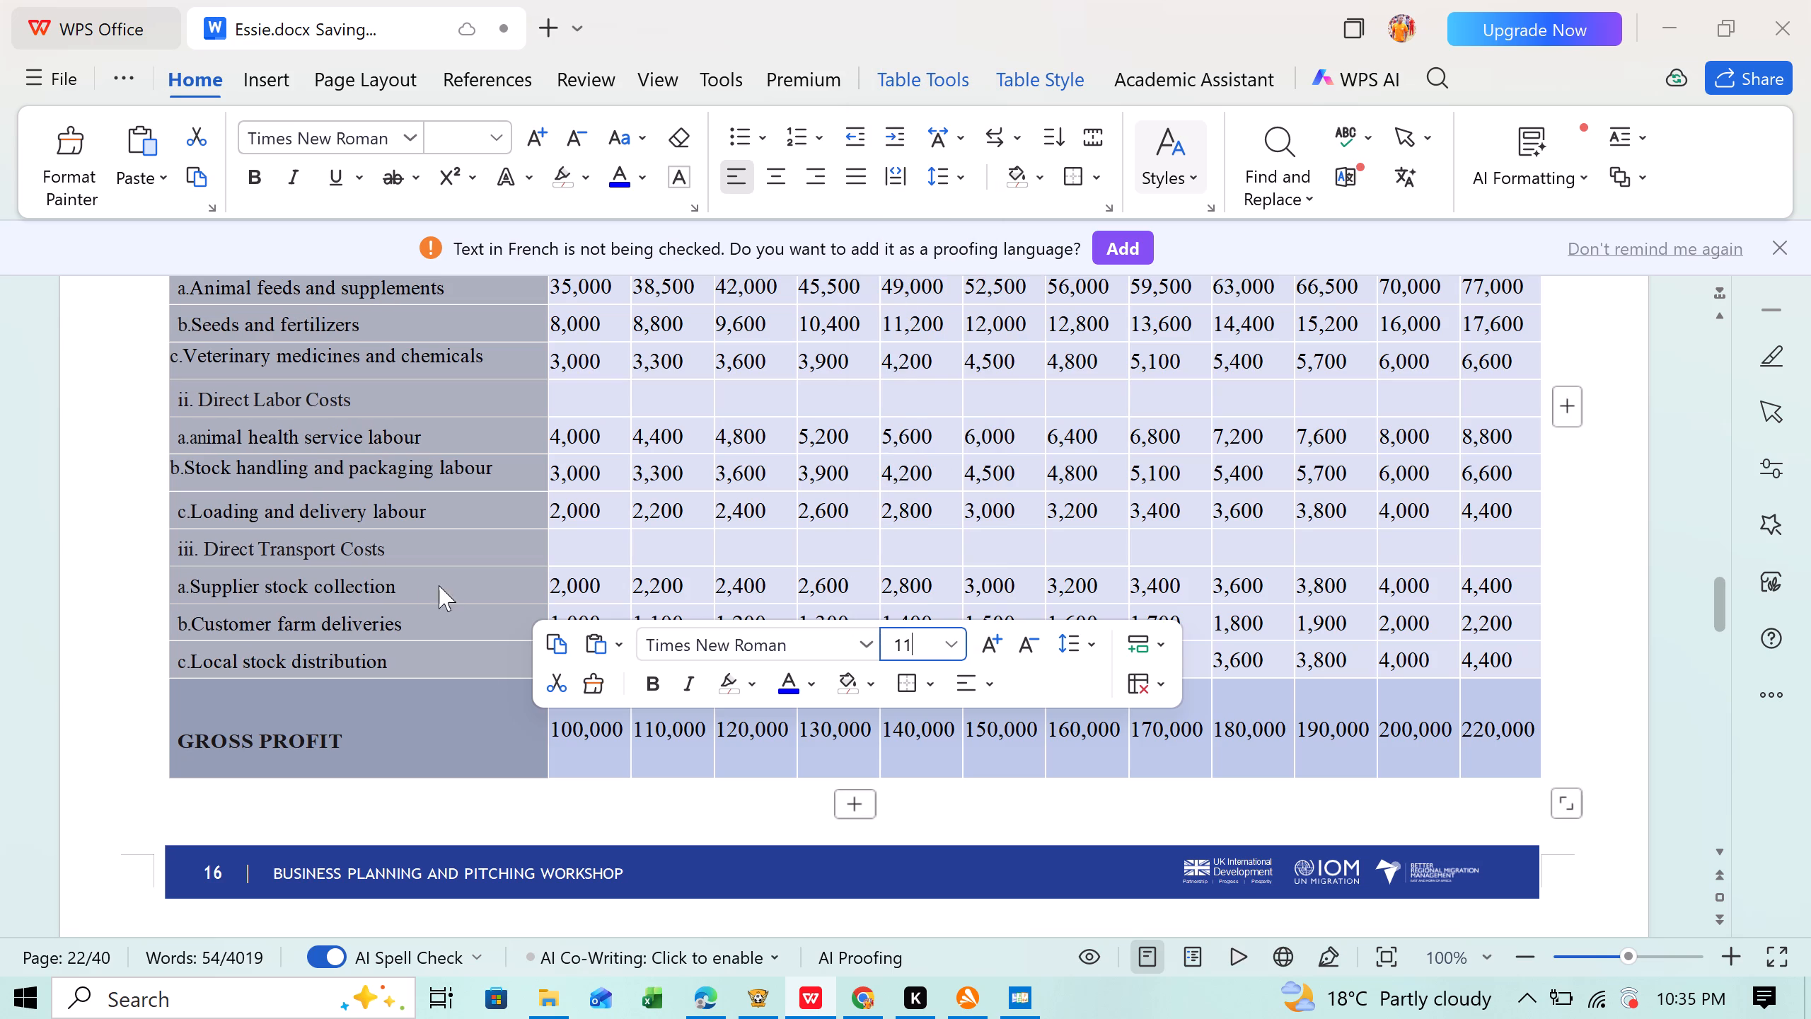
{"action": "left_click", "coordinate": [434, 582]}
Review the reformatted Year 1 direct costs table and compare it with the indirect costs table on the following page.
{"action": "scroll", "coordinate": [446, 577], "scroll_direction": "up", "scroll_amount": 4}
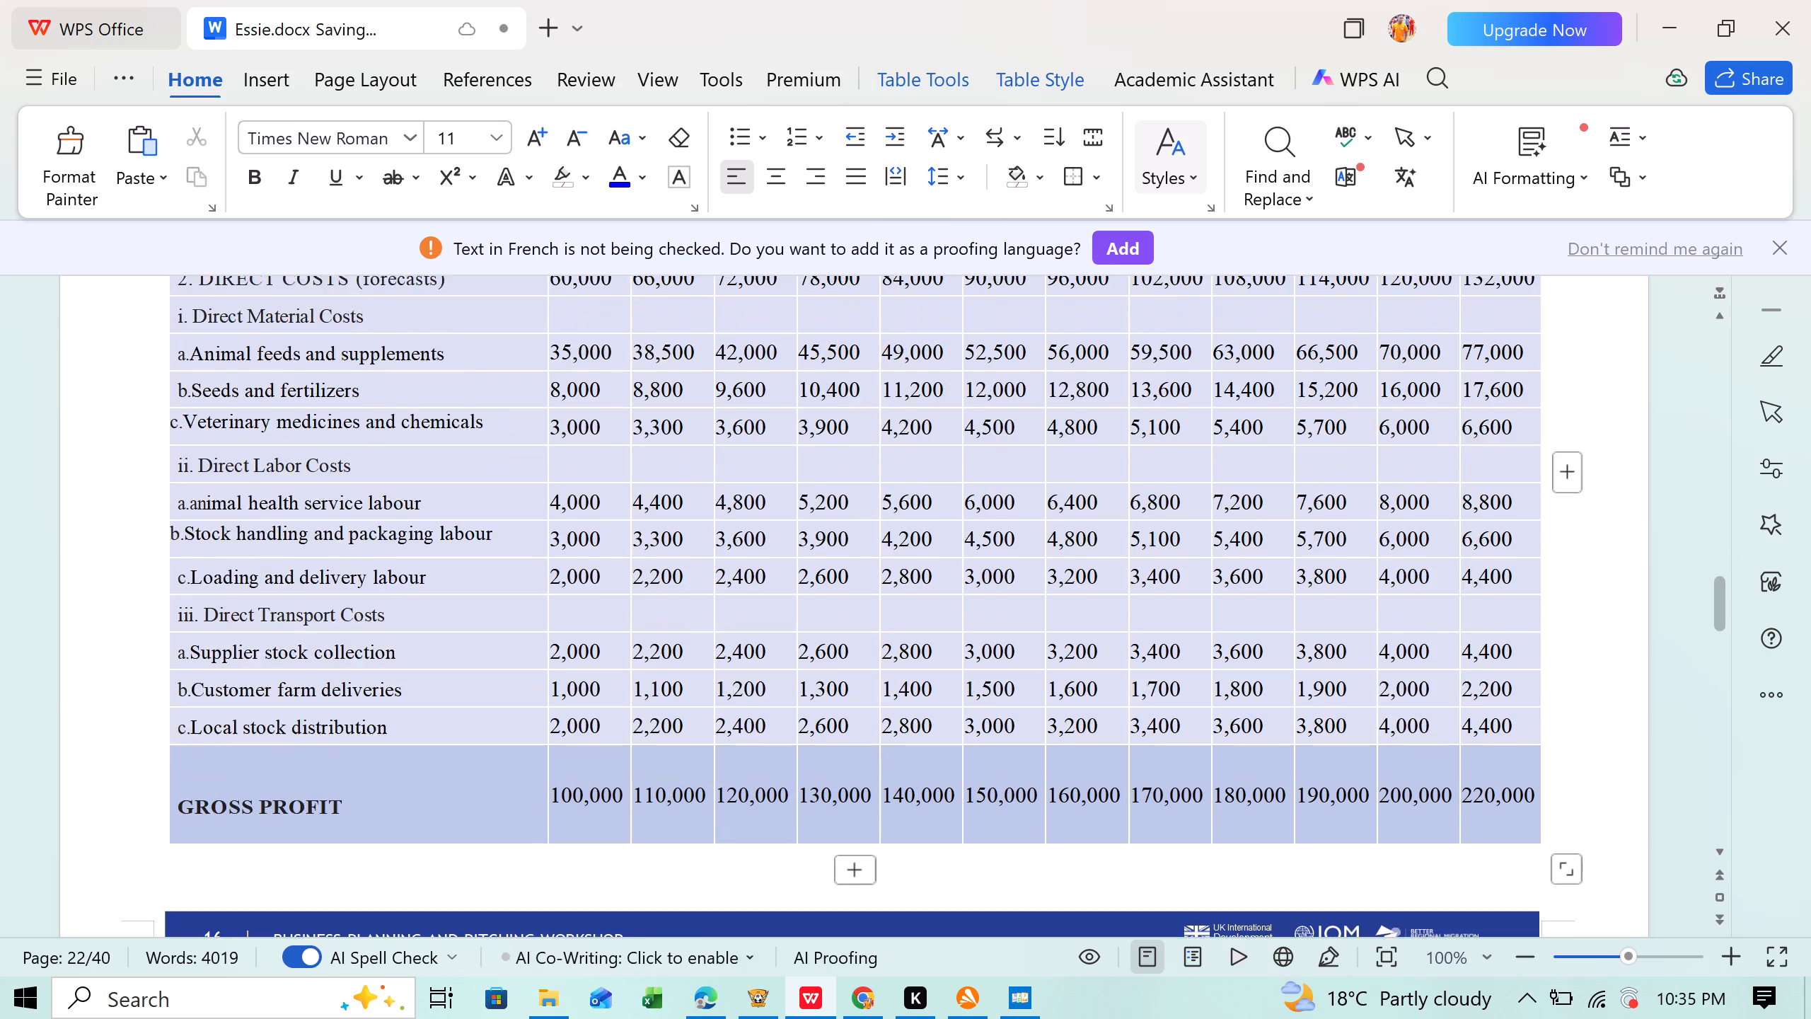
{"action": "scroll", "coordinate": [446, 577], "scroll_direction": "up", "scroll_amount": 3}
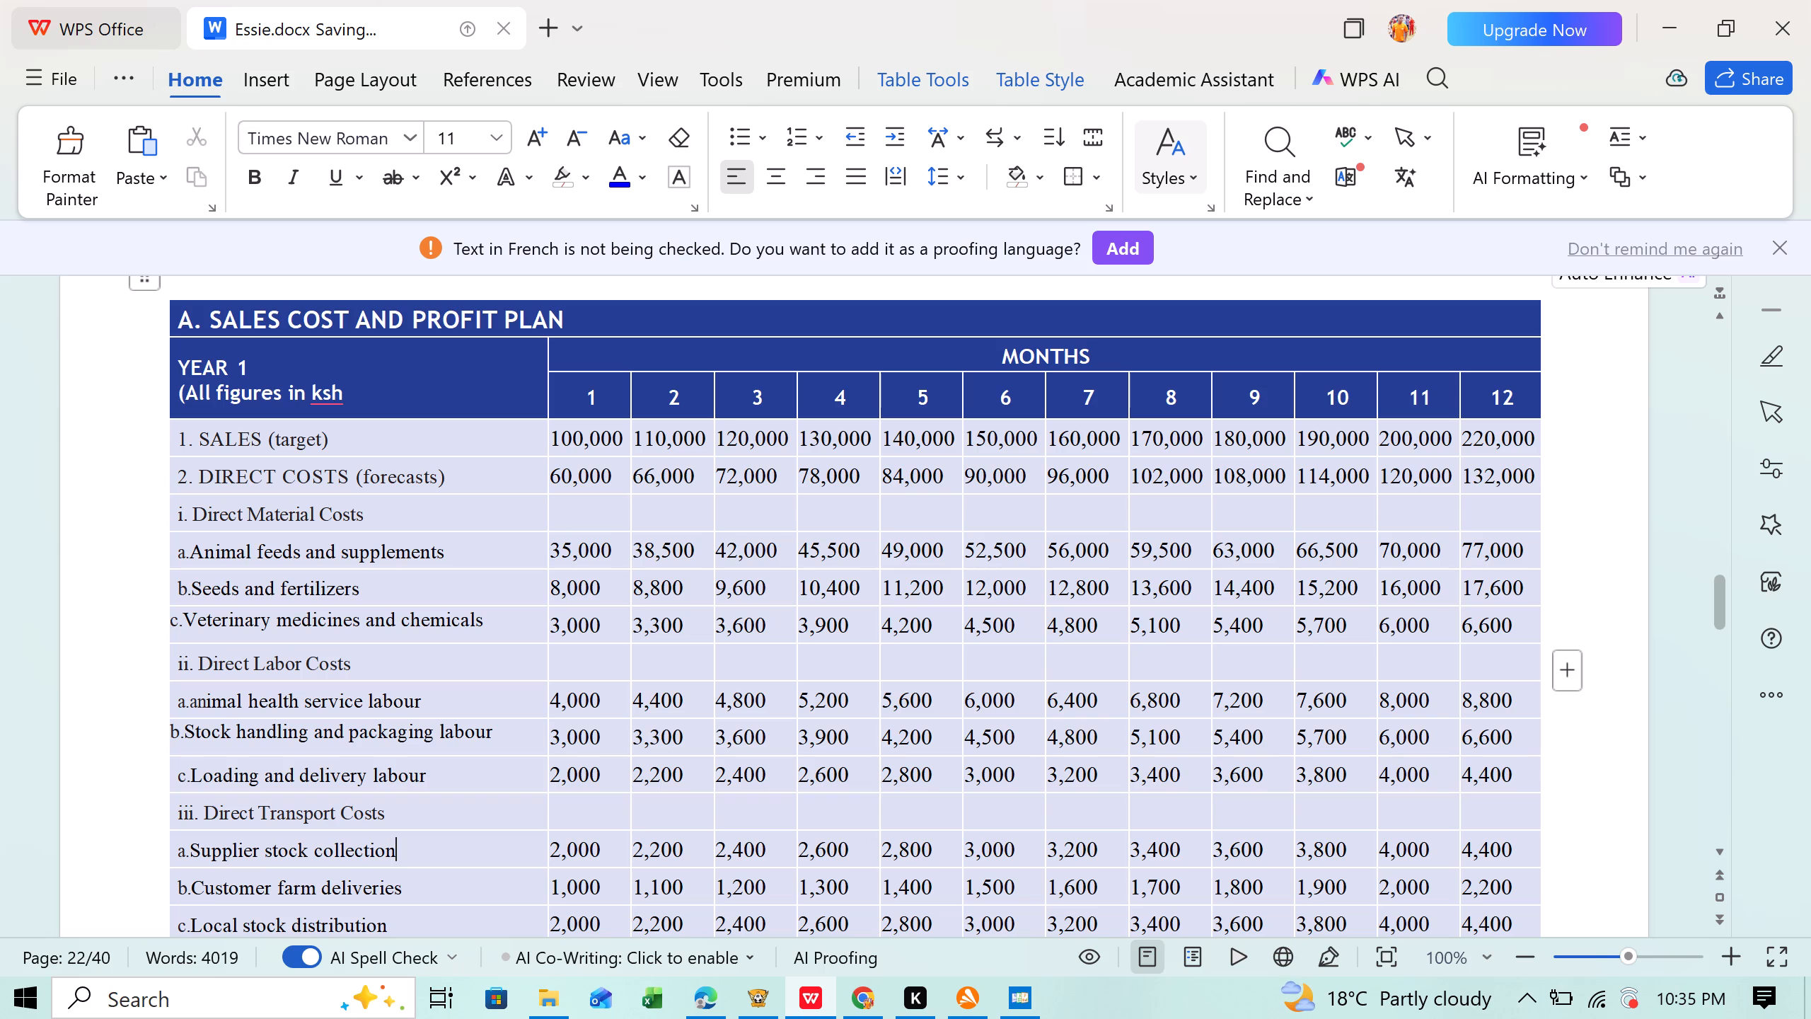
{"action": "scroll", "coordinate": [446, 577], "scroll_direction": "down", "scroll_amount": 1}
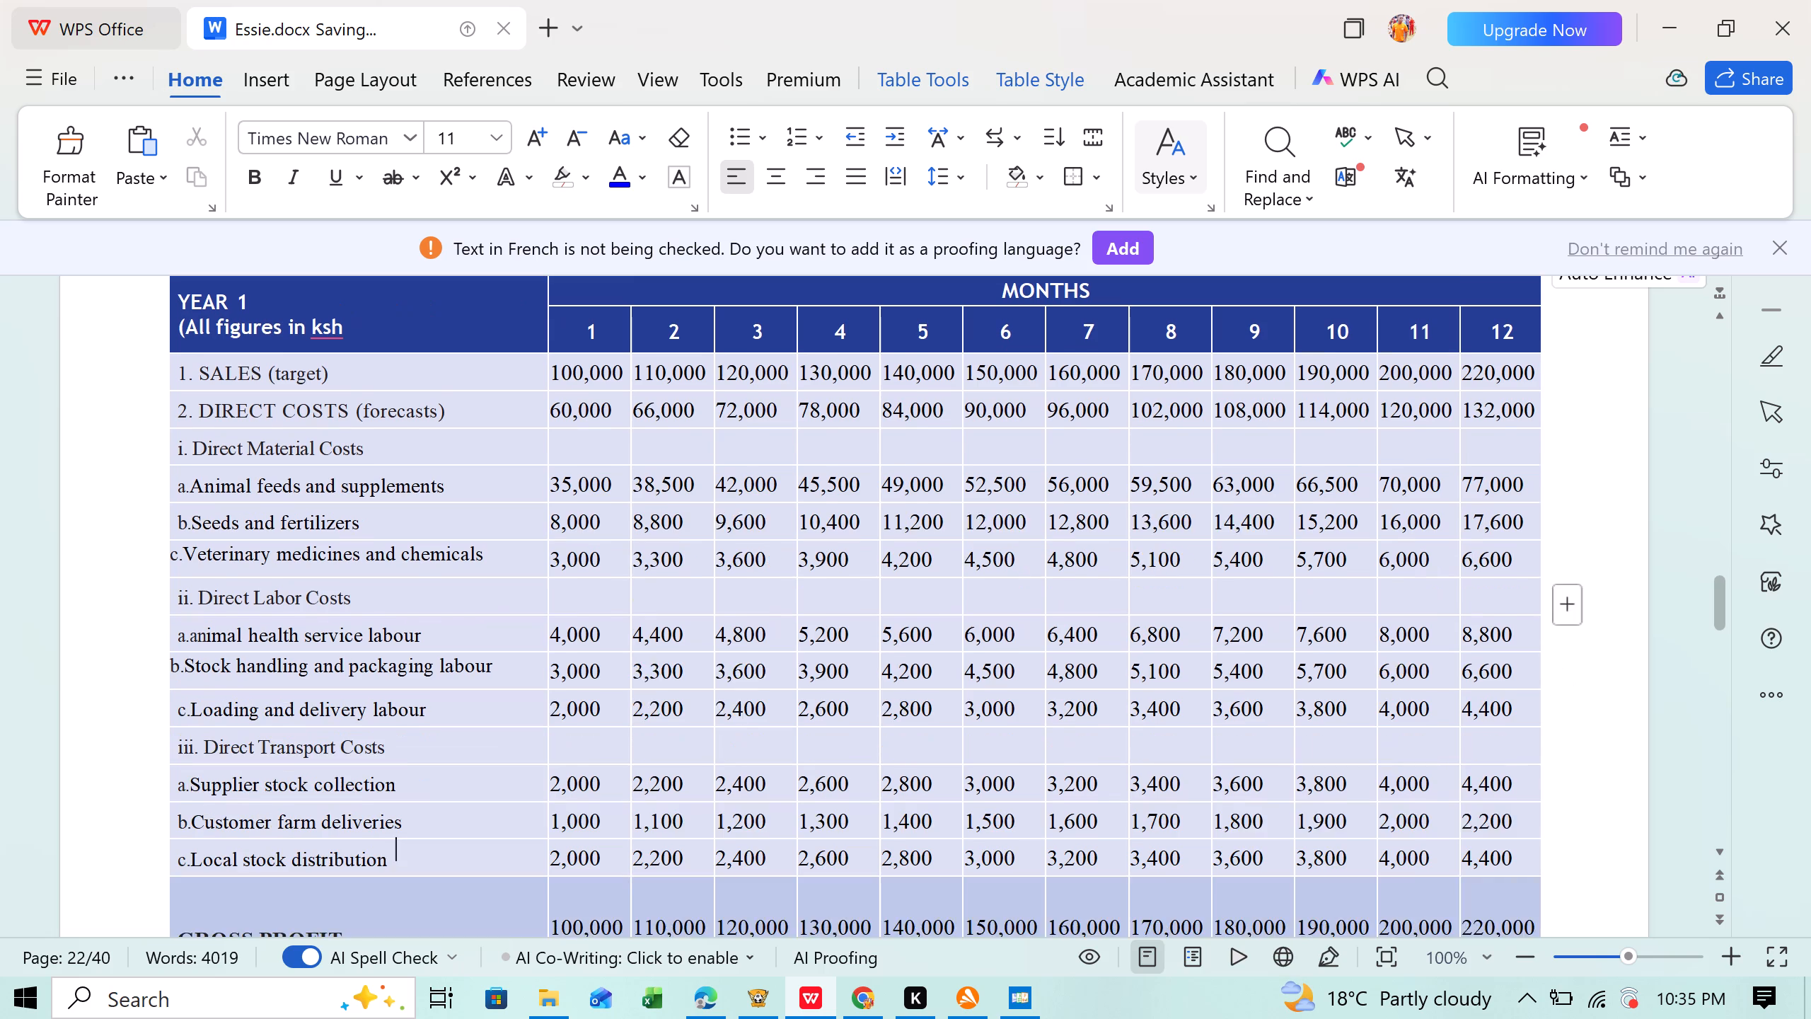
{"action": "scroll", "coordinate": [446, 577], "scroll_direction": "down", "scroll_amount": 1}
{"action": "scroll", "coordinate": [446, 577], "scroll_direction": "up", "scroll_amount": 5}
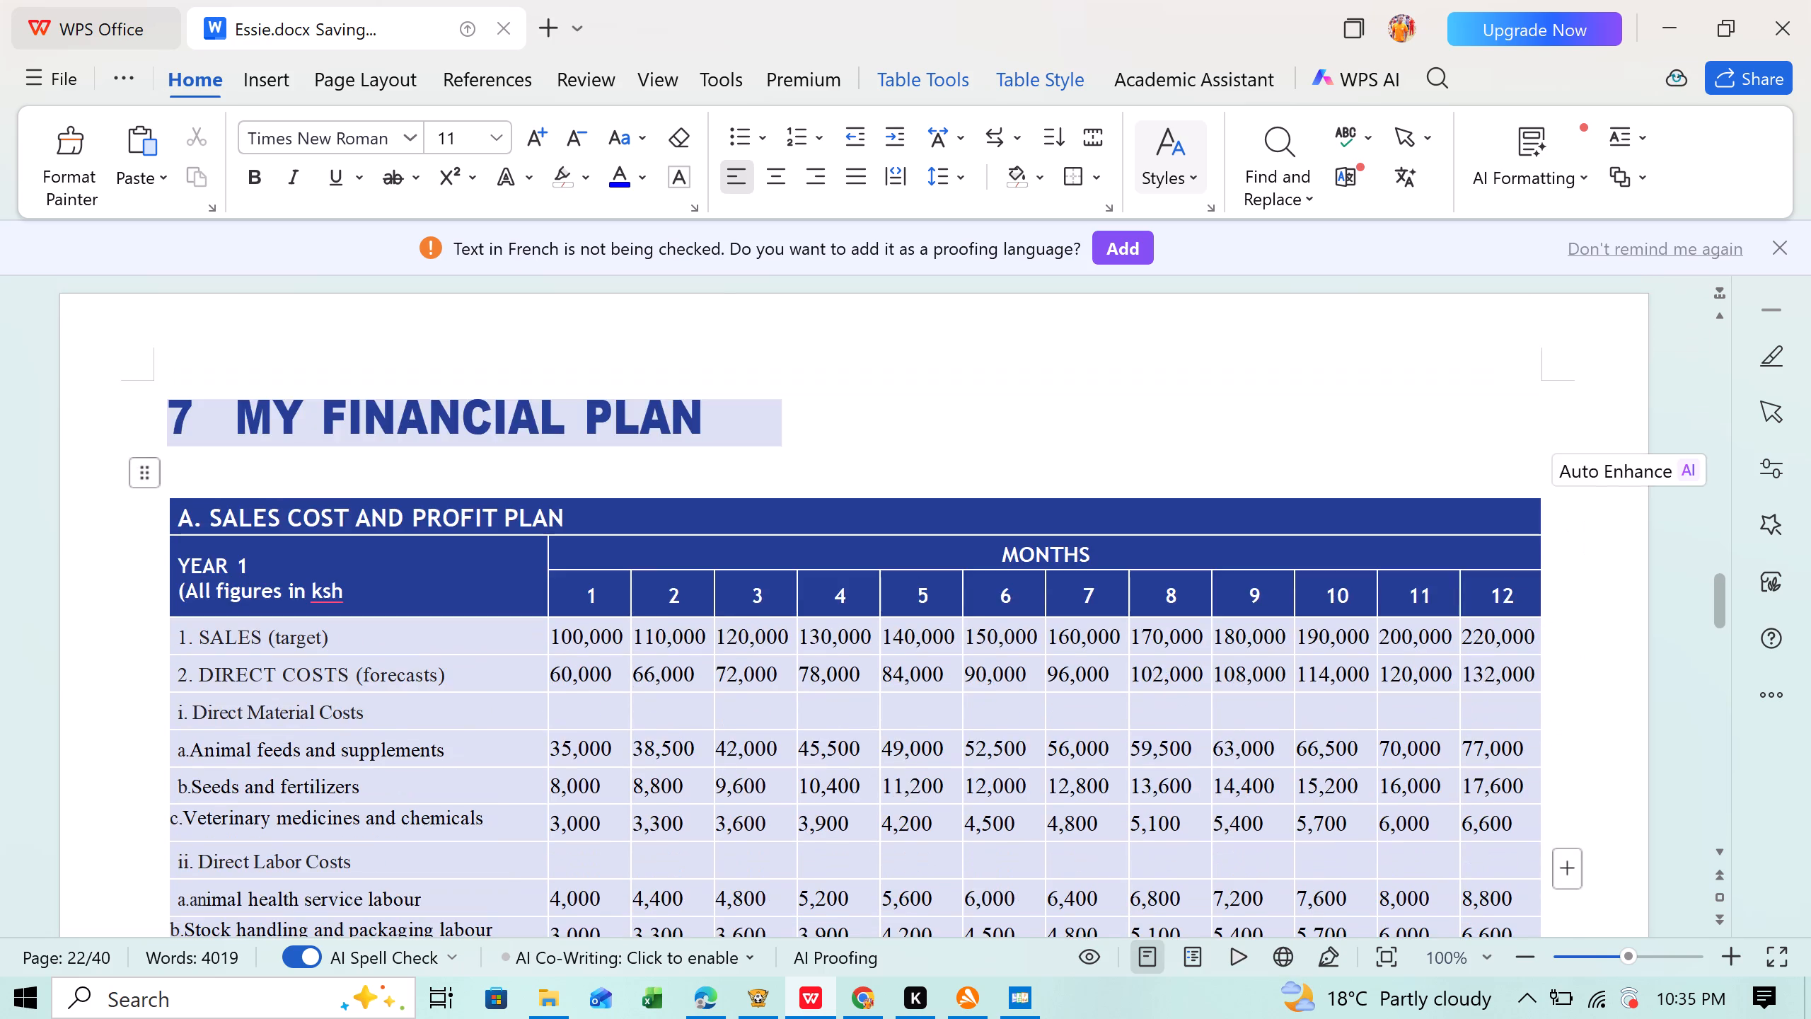
{"action": "scroll", "coordinate": [446, 577], "scroll_direction": "up", "scroll_amount": 3}
{"action": "scroll", "coordinate": [446, 577], "scroll_direction": "down", "scroll_amount": 15}
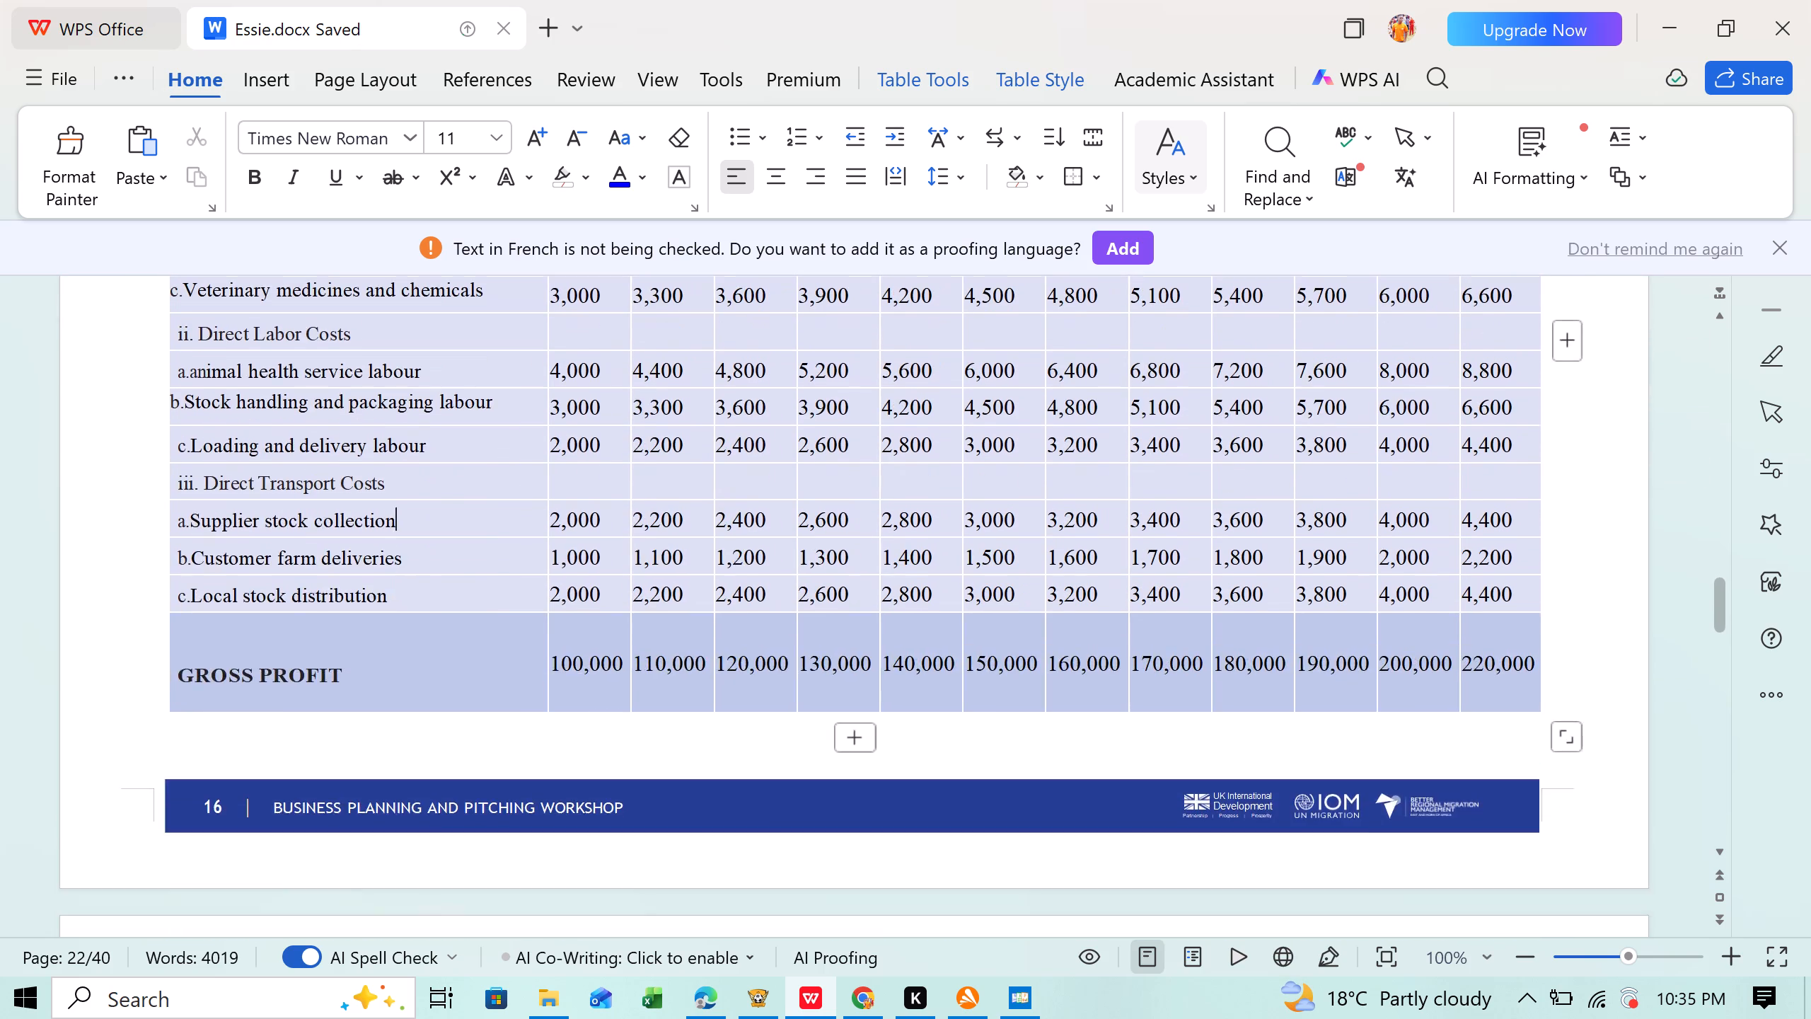
{"action": "scroll", "coordinate": [446, 577], "scroll_direction": "down", "scroll_amount": 10}
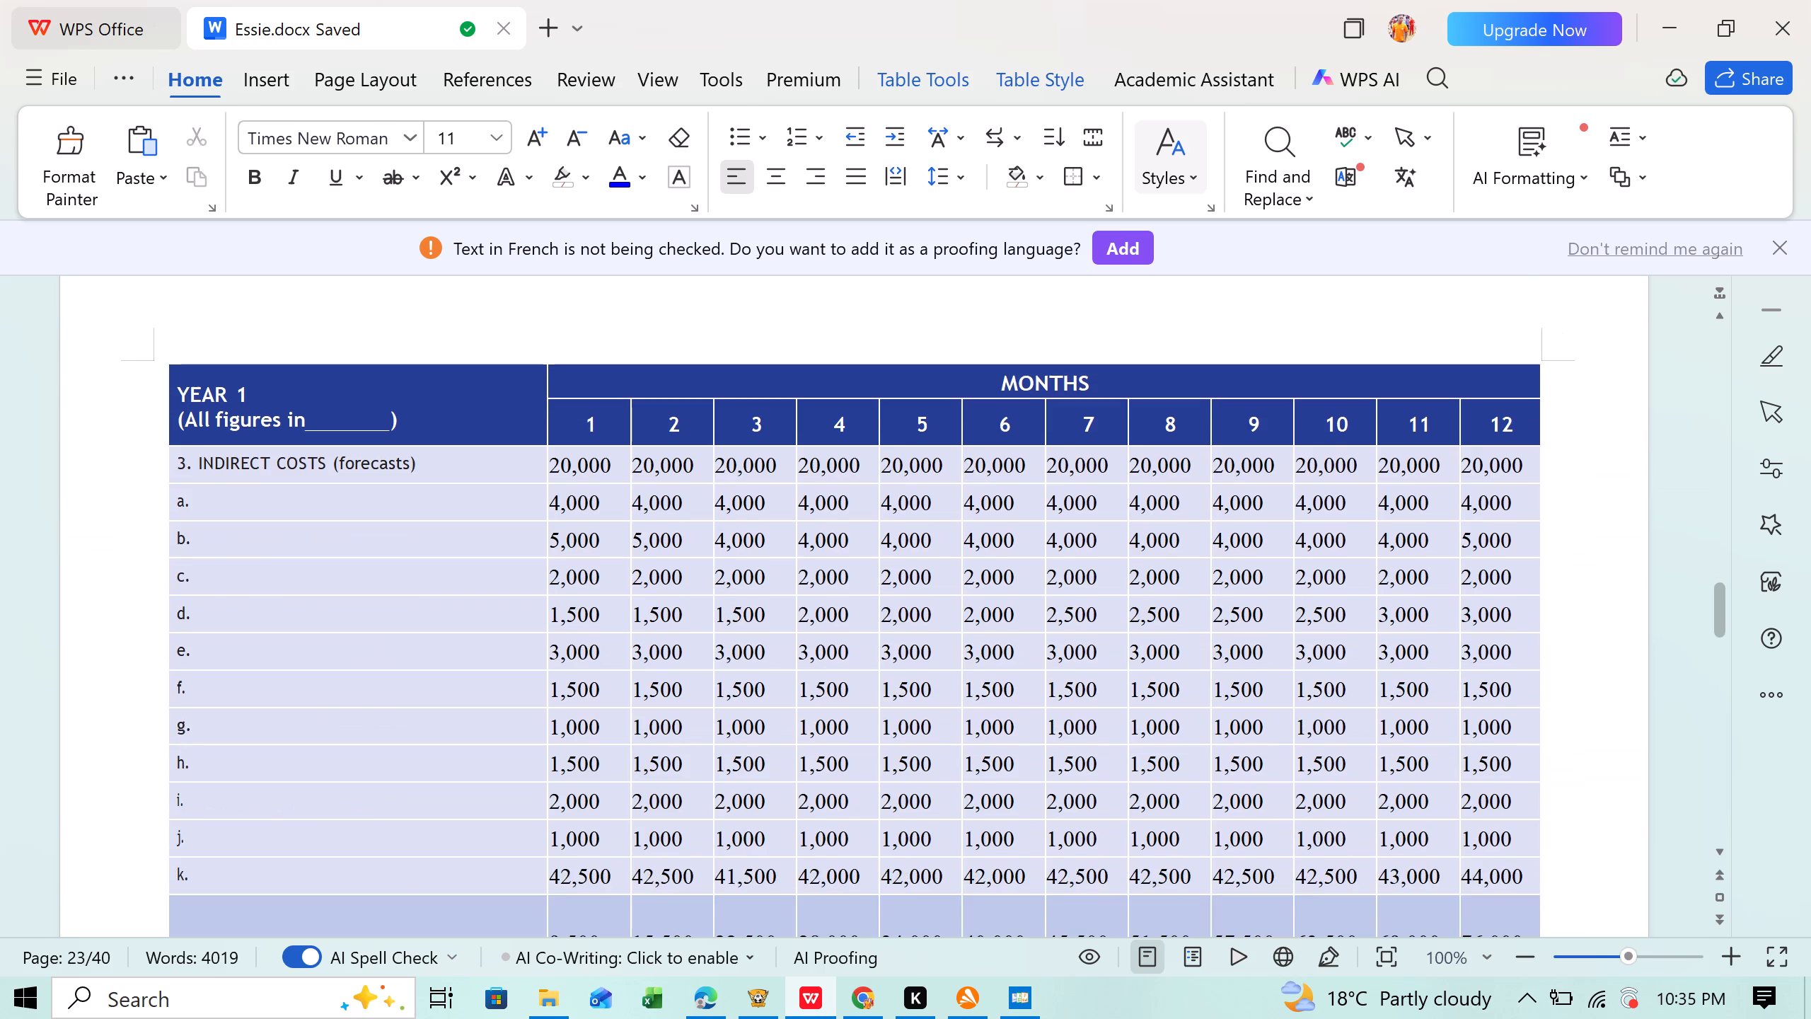
{"action": "scroll", "coordinate": [446, 577], "scroll_direction": "up", "scroll_amount": 9}
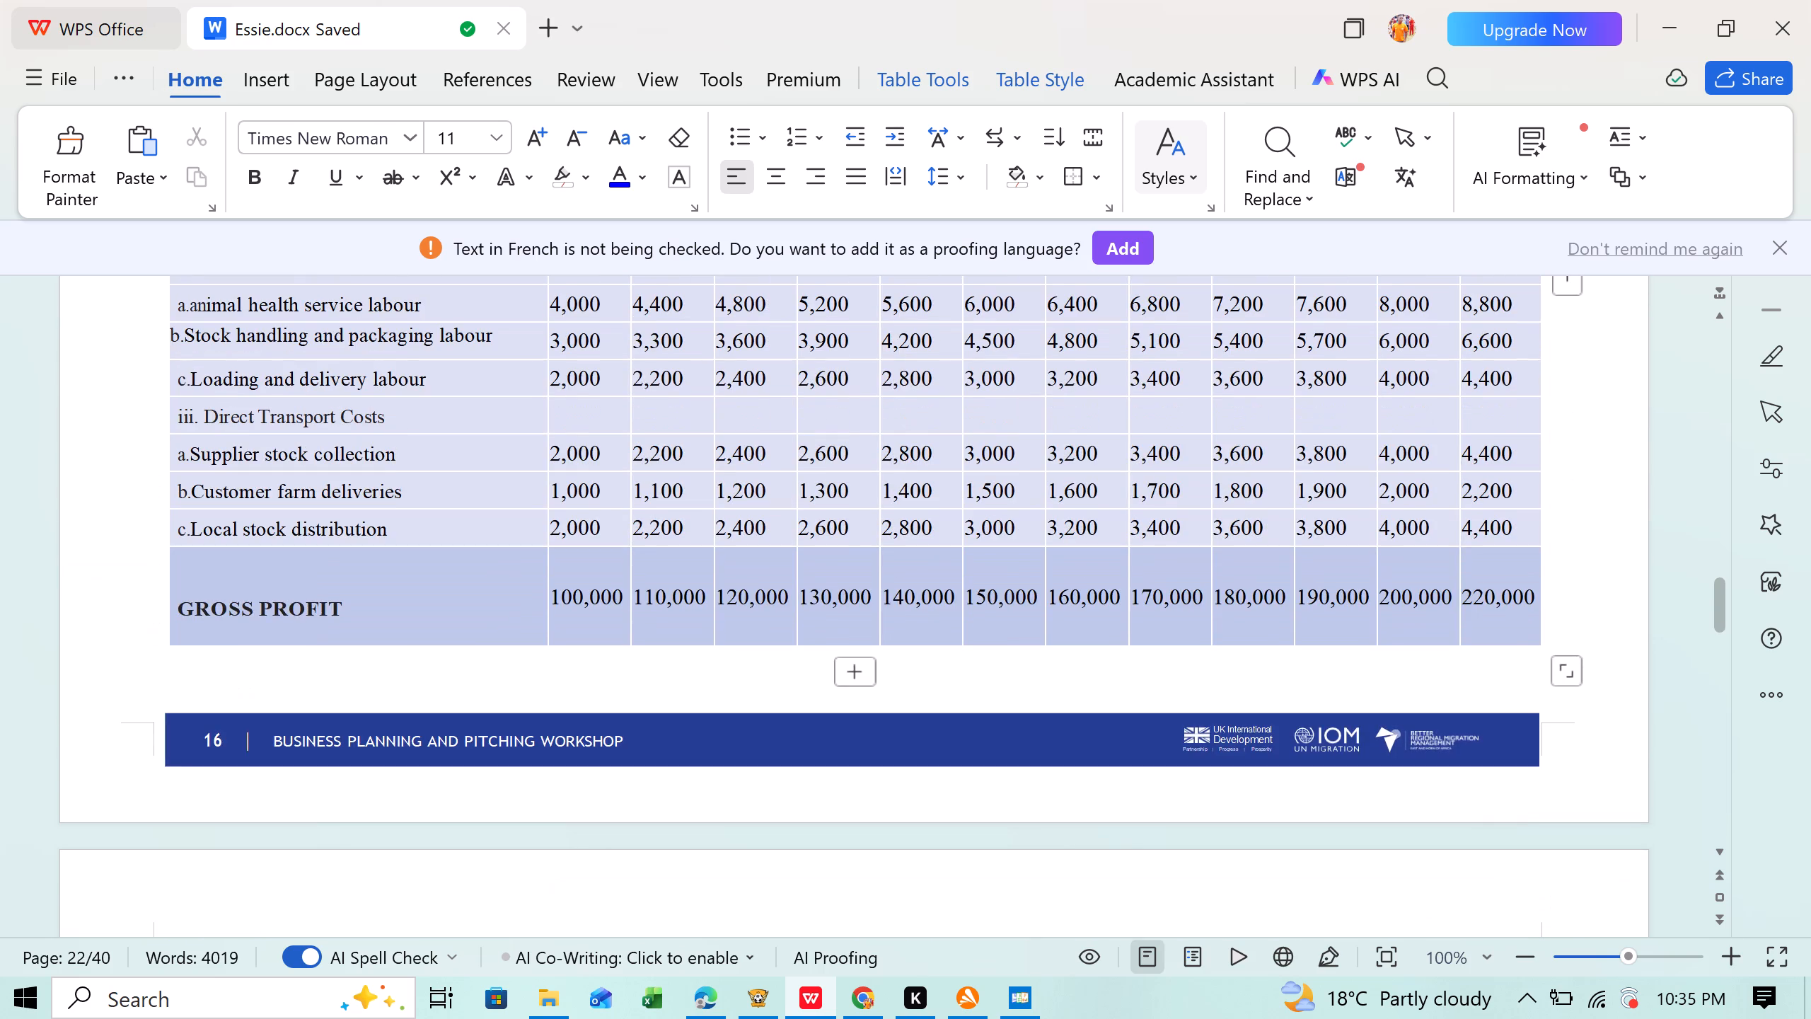
{"action": "scroll", "coordinate": [446, 577], "scroll_direction": "down", "scroll_amount": 10}
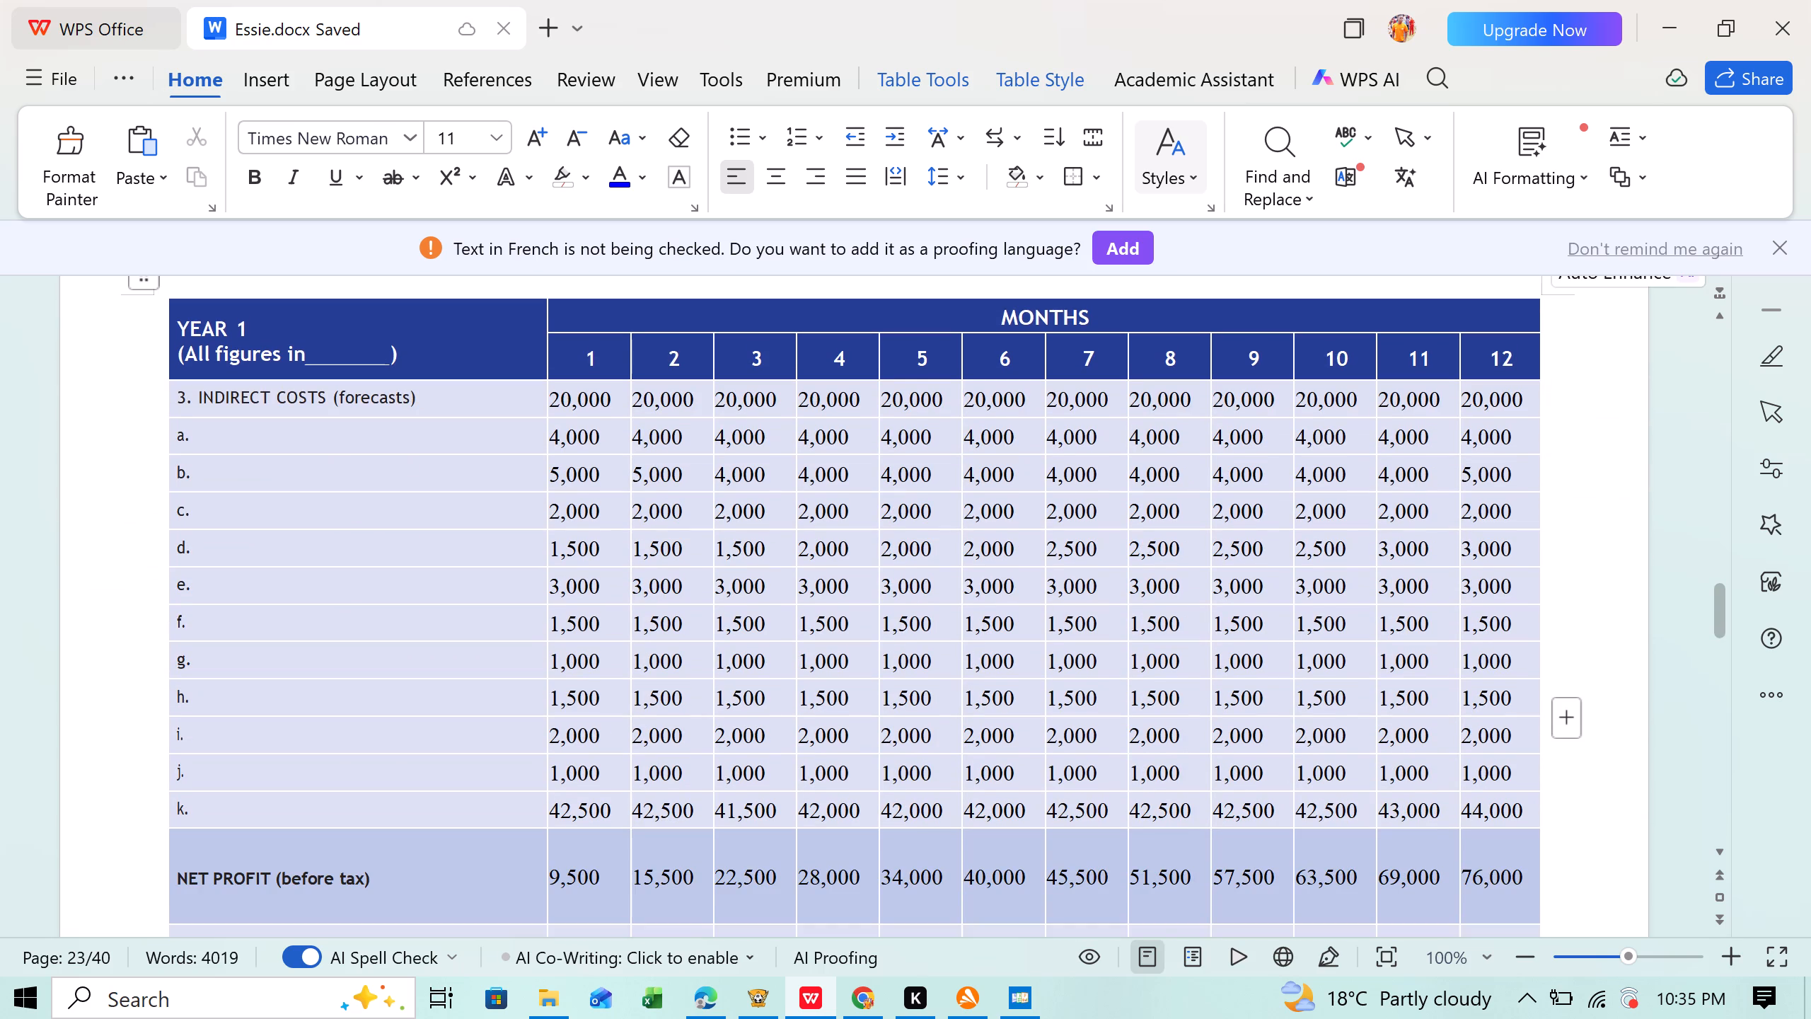
Replace the blank in the Year 1 indirect costs table header so it reads "(All figures in ksh".
{"action": "left_click", "coordinate": [345, 347]}
{"action": "left_click", "coordinate": [398, 362]}
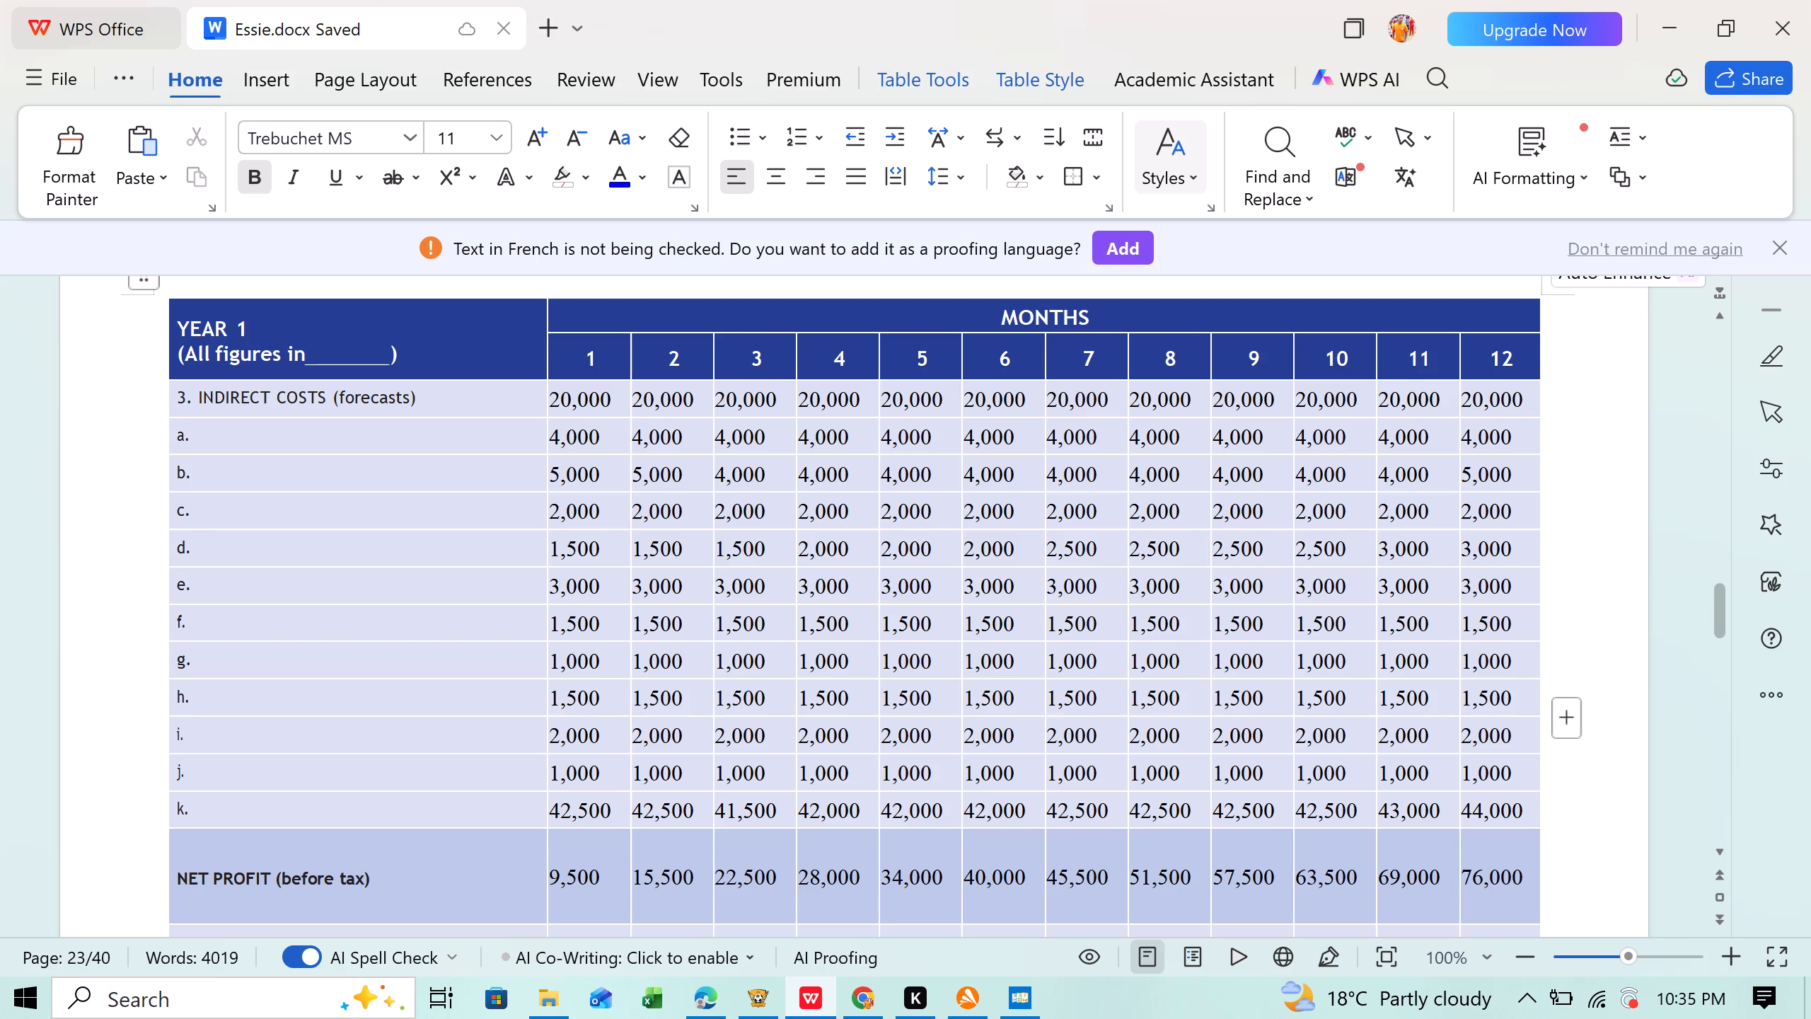
{"action": "key", "text": "BackSpace"}
{"action": "key", "text": "BackSpace"}
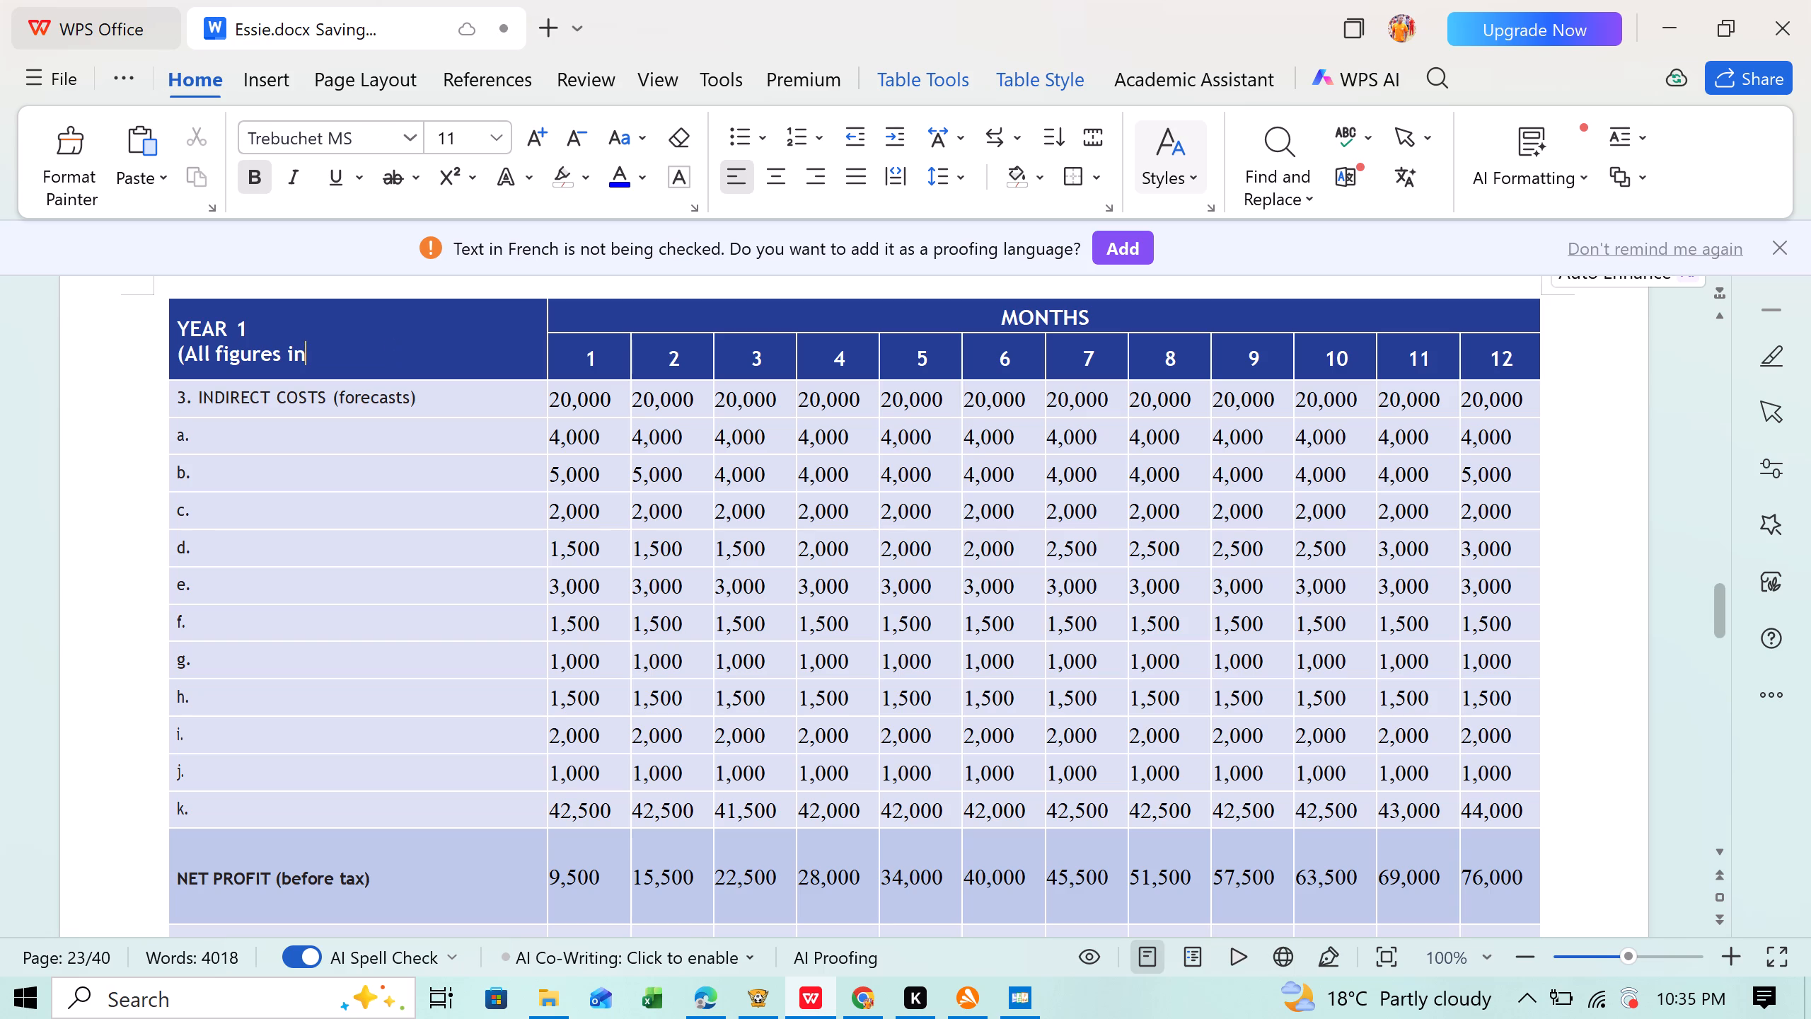
{"action": "type", "text": "ks"}
{"action": "key", "text": "h"}
{"action": "key", "text": "BackSpace"}
{"action": "key", "text": "BackSpace"}
{"action": "key", "text": "BackSpace"}
{"action": "key", "text": "space"}
{"action": "type", "text": "ksh"}
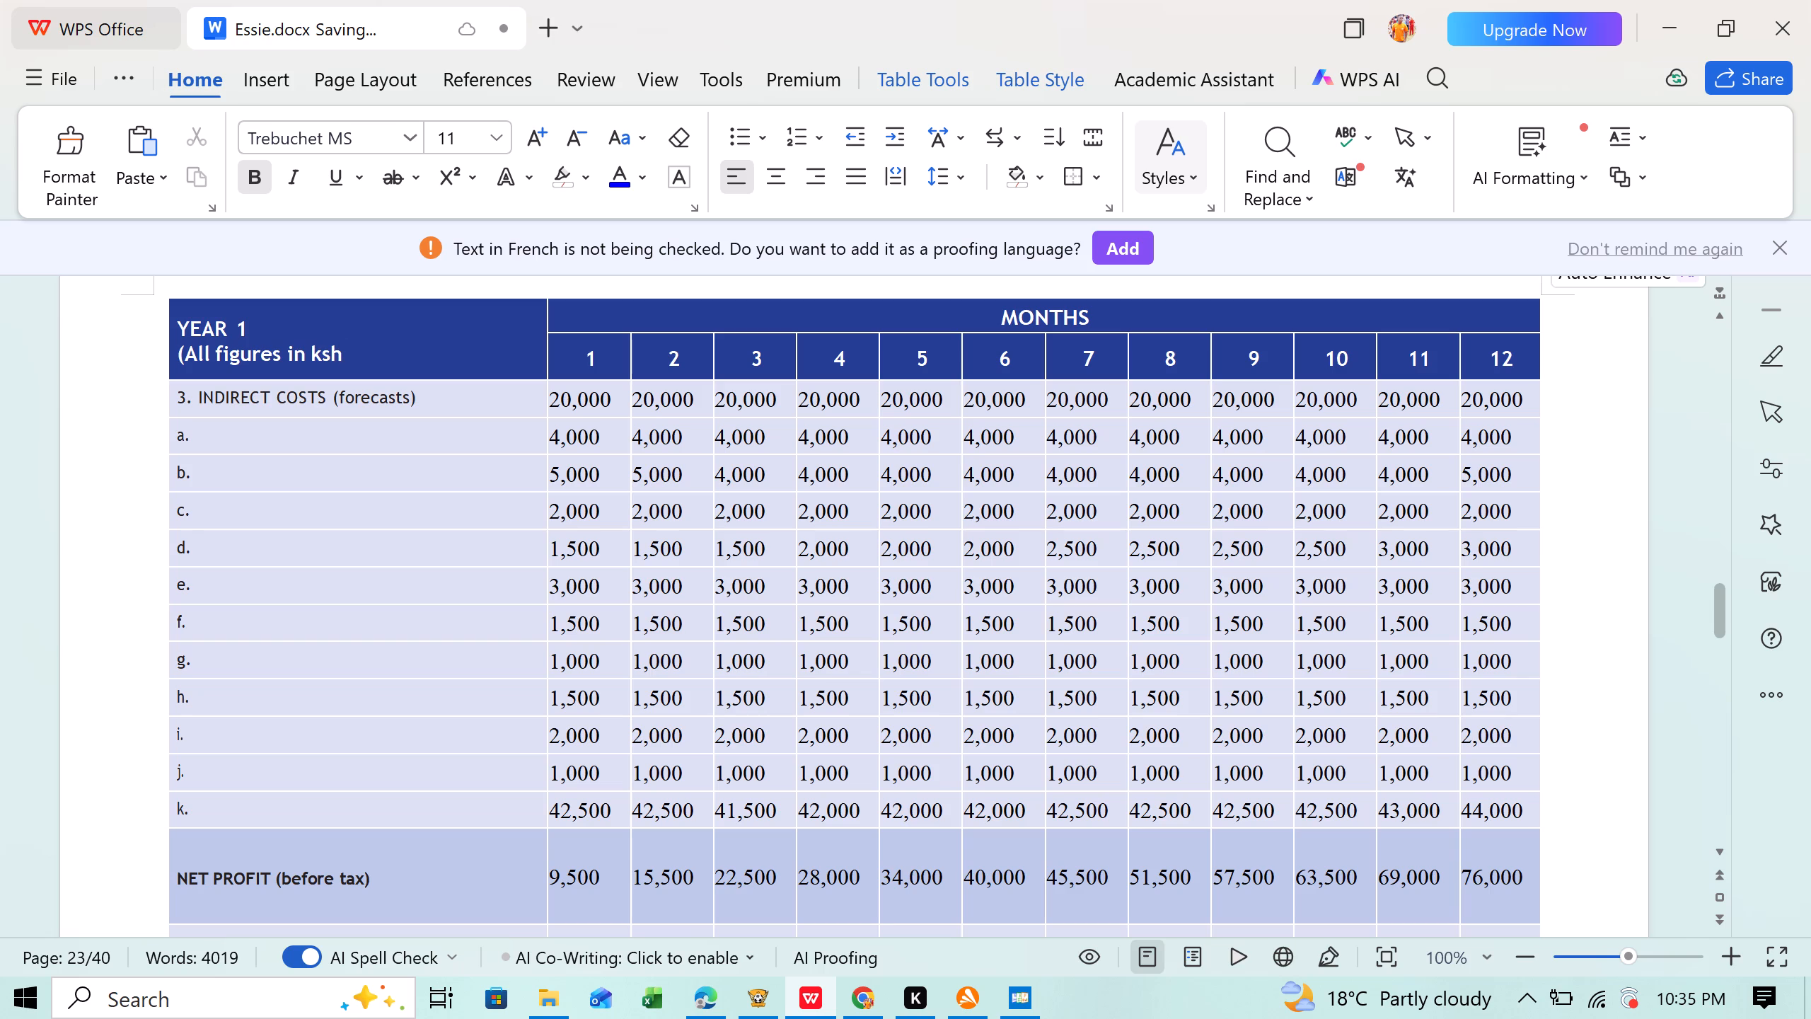
{"action": "left_click", "coordinate": [415, 436]}
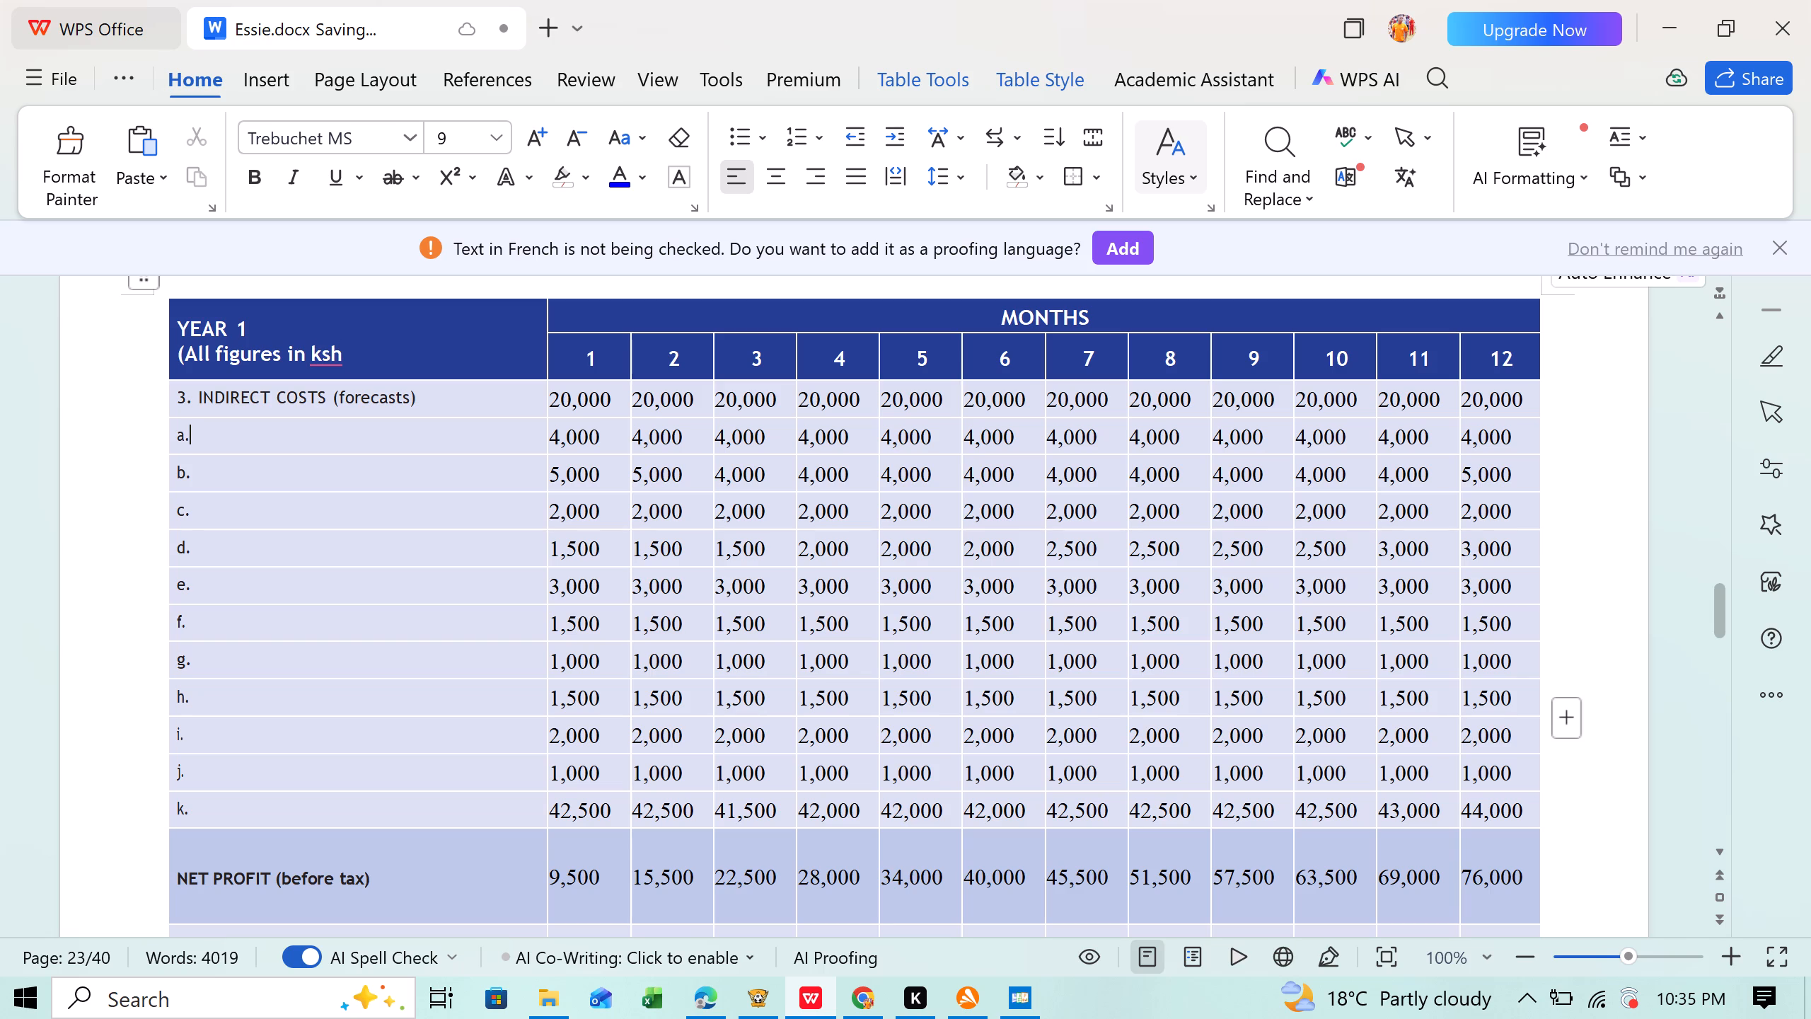
{"action": "left_click_drag", "start_coordinate": [180, 327], "coordinate": [806, 737]}
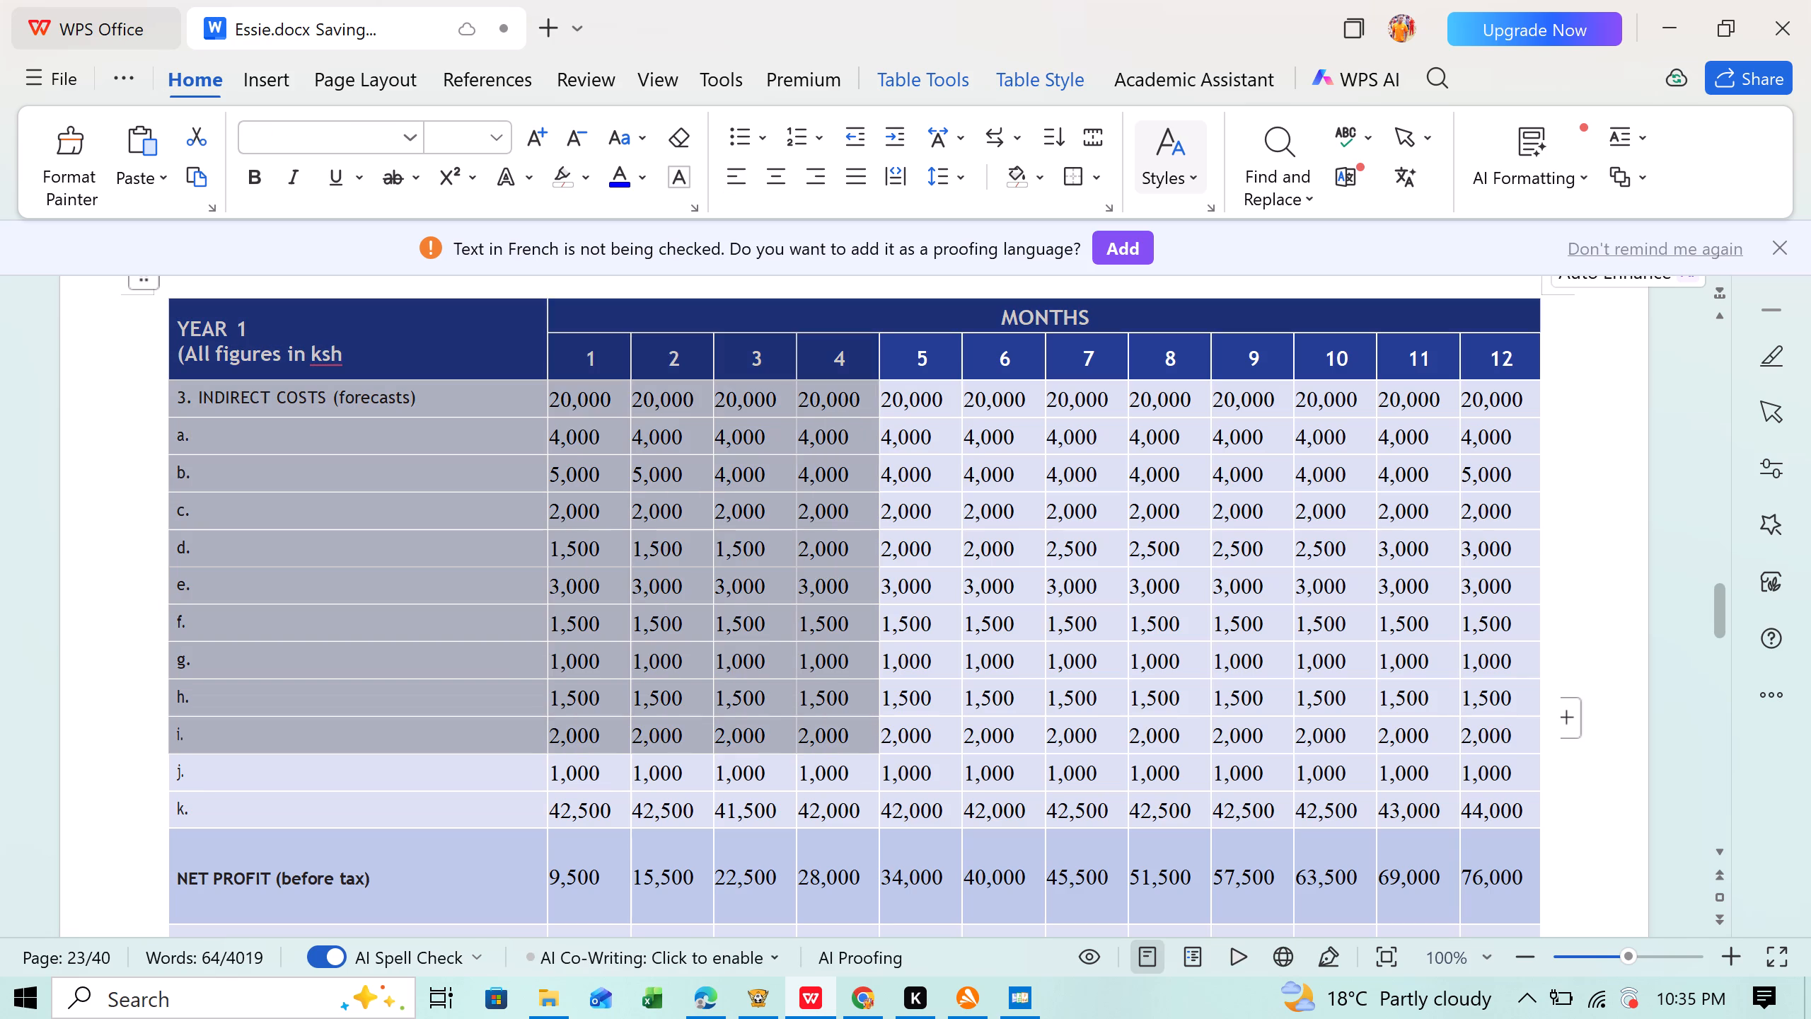
{"action": "left_click_drag", "start_coordinate": [806, 737], "coordinate": [1476, 904]}
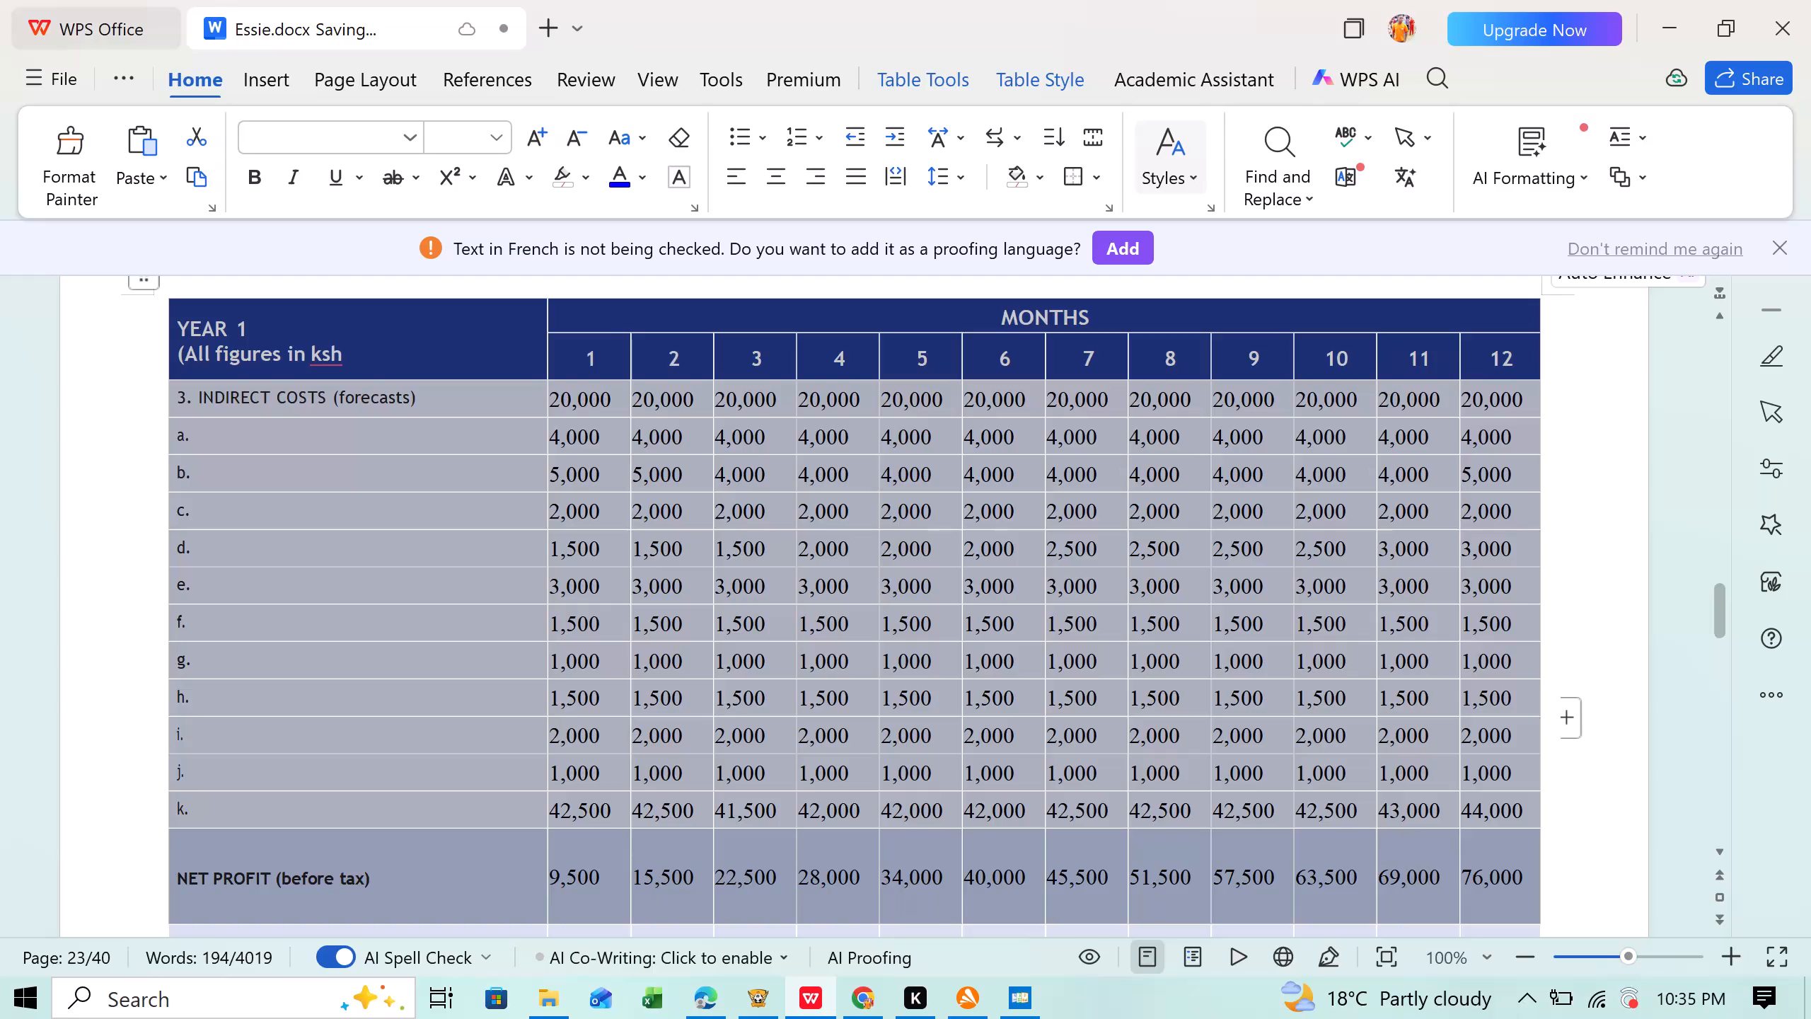
{"action": "left_click_drag", "start_coordinate": [1476, 904], "coordinate": [1478, 863]}
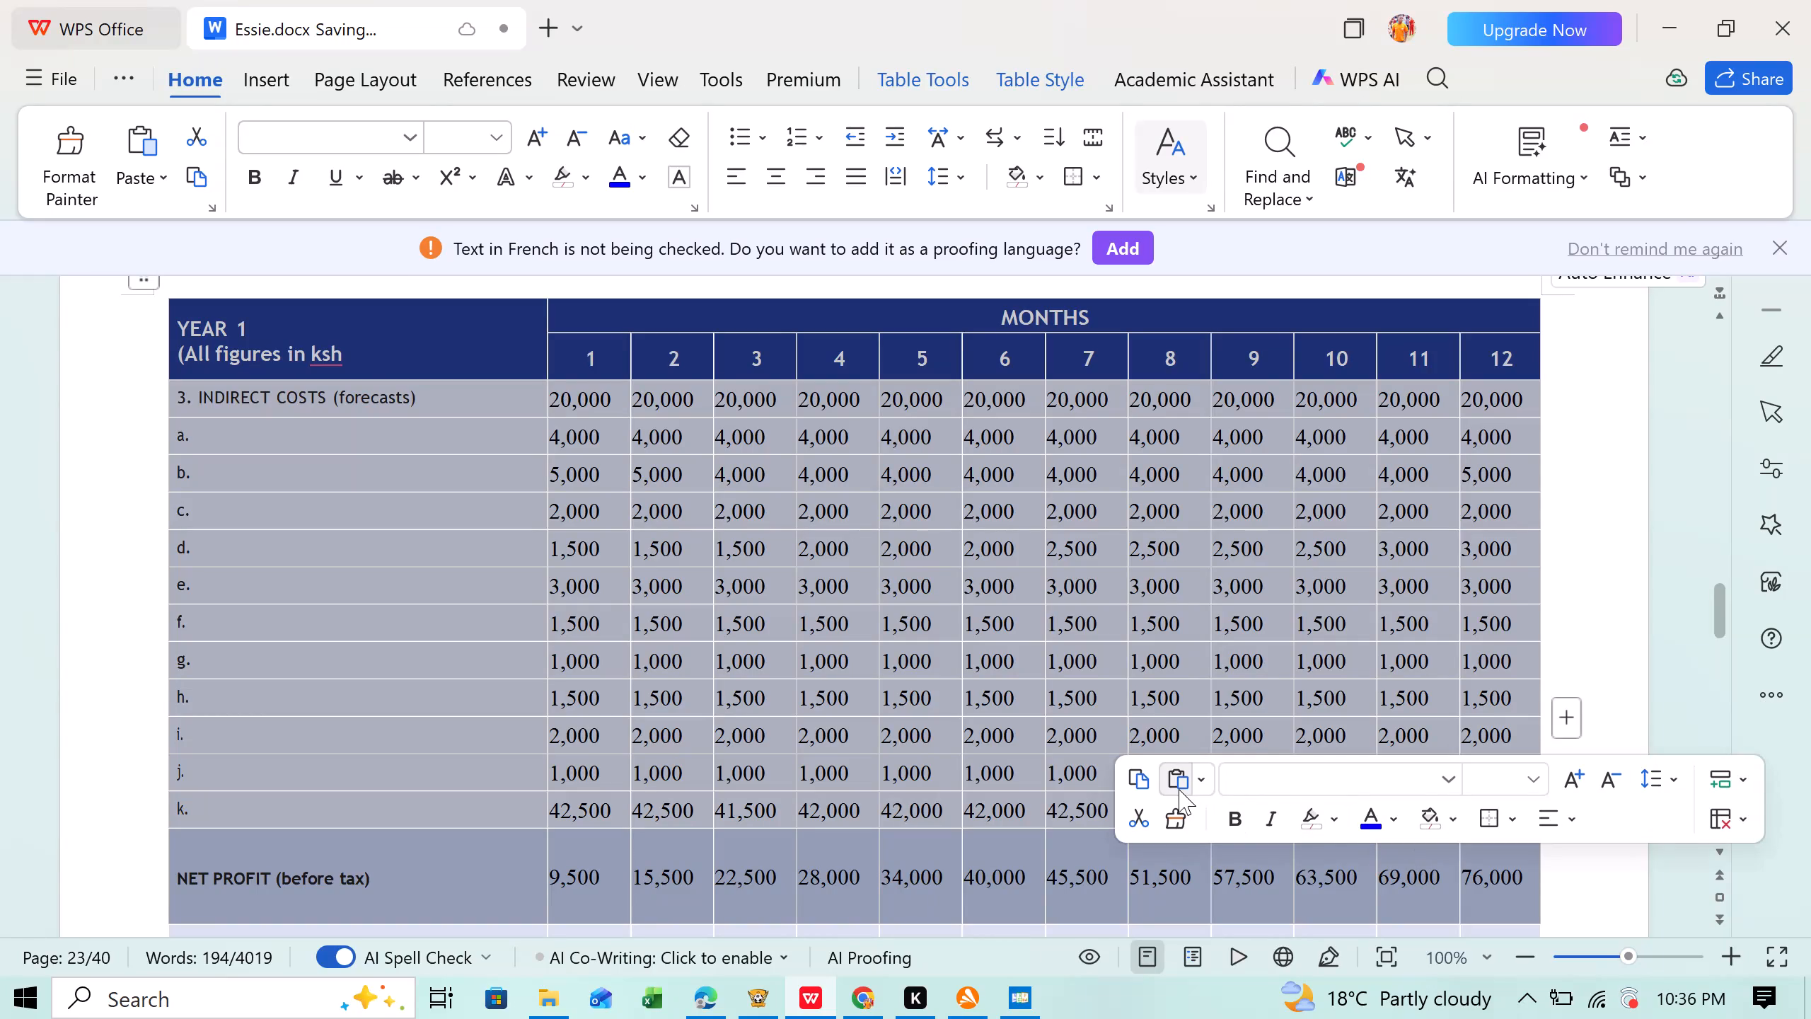
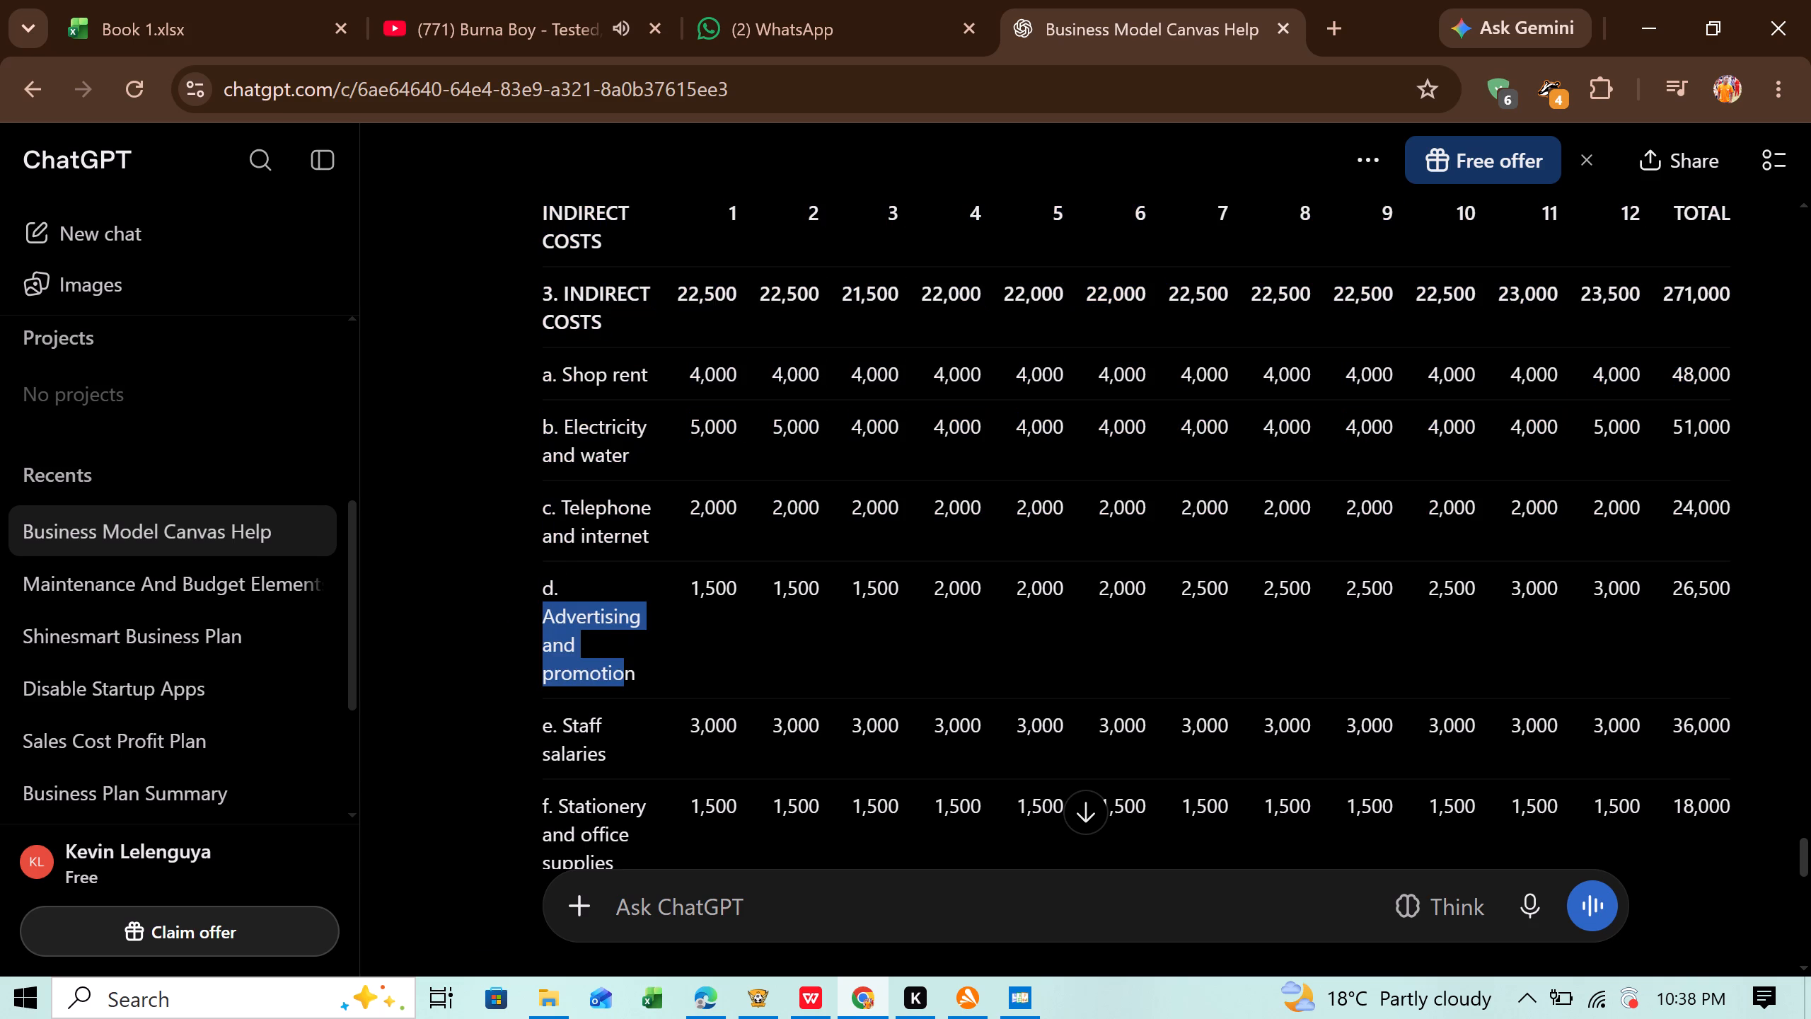
Copy the full "Advertising and promotion" label from ChatGPT's table into row d of the Year 1 indirect costs table in Essie.docx.
{"action": "left_click_drag", "start_coordinate": [627, 669], "coordinate": [650, 670]}
{"action": "right_click", "coordinate": [650, 670]}
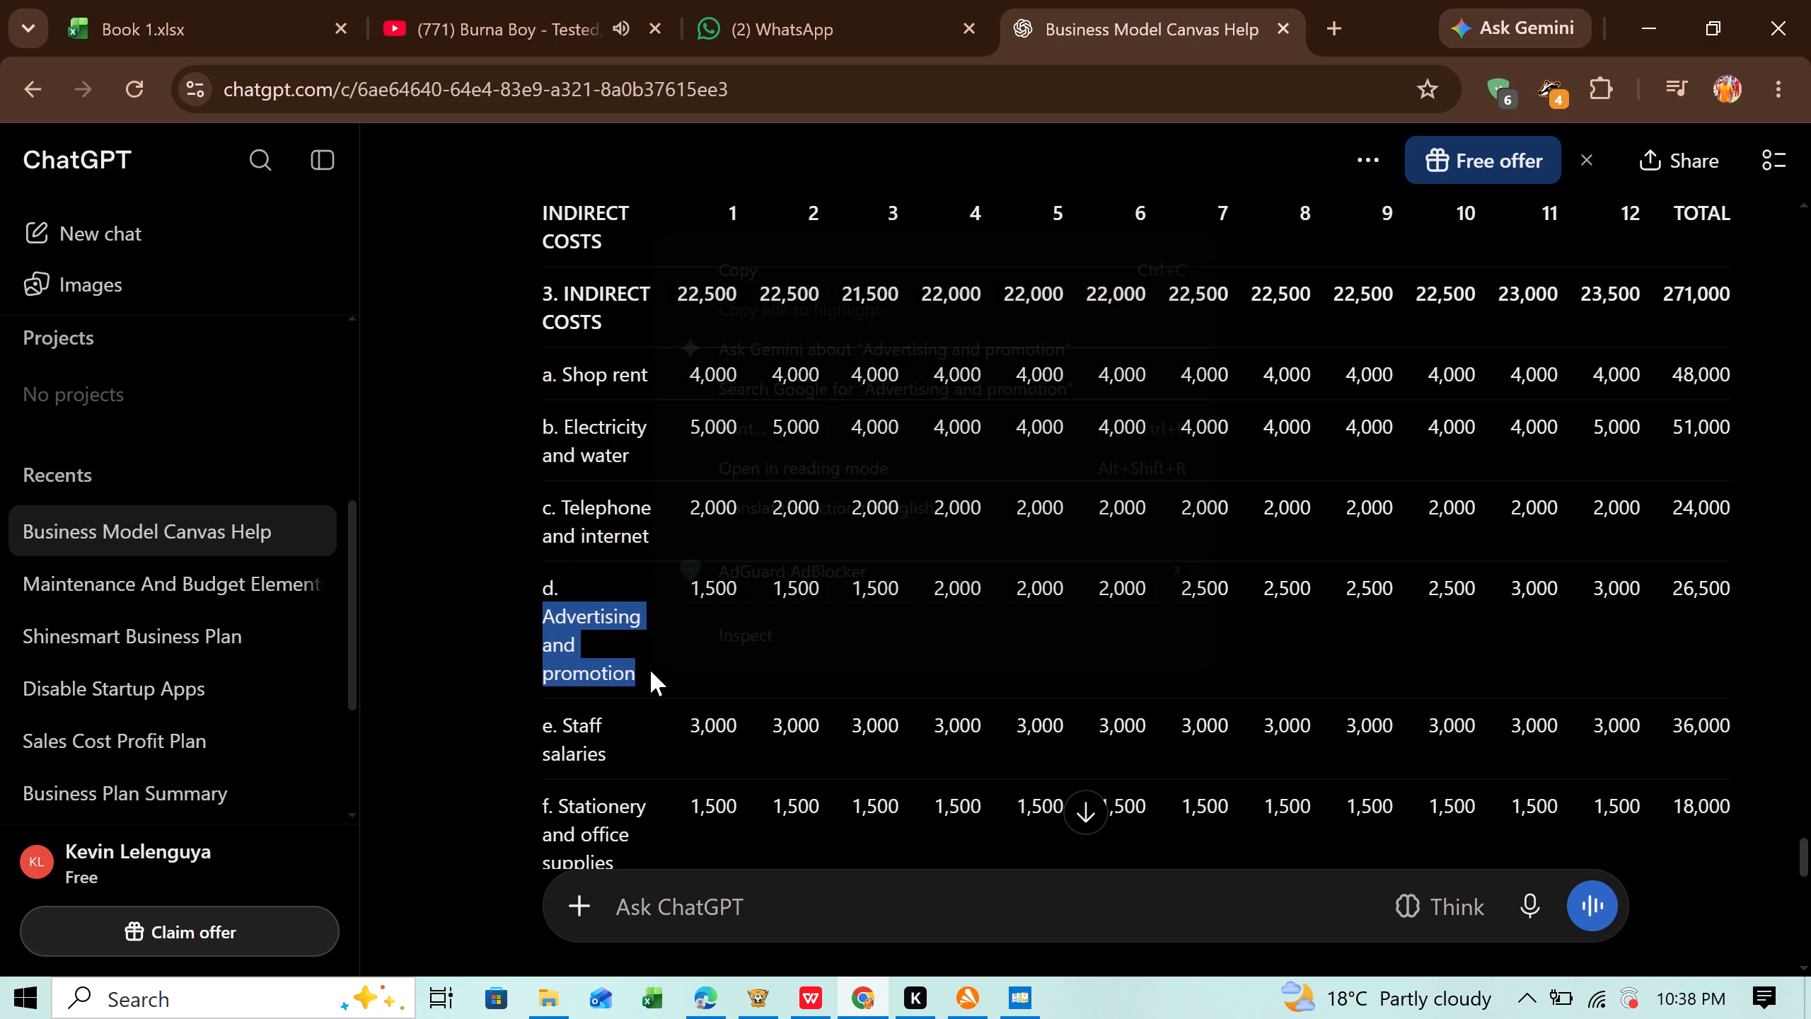
{"action": "left_click", "coordinate": [724, 280]}
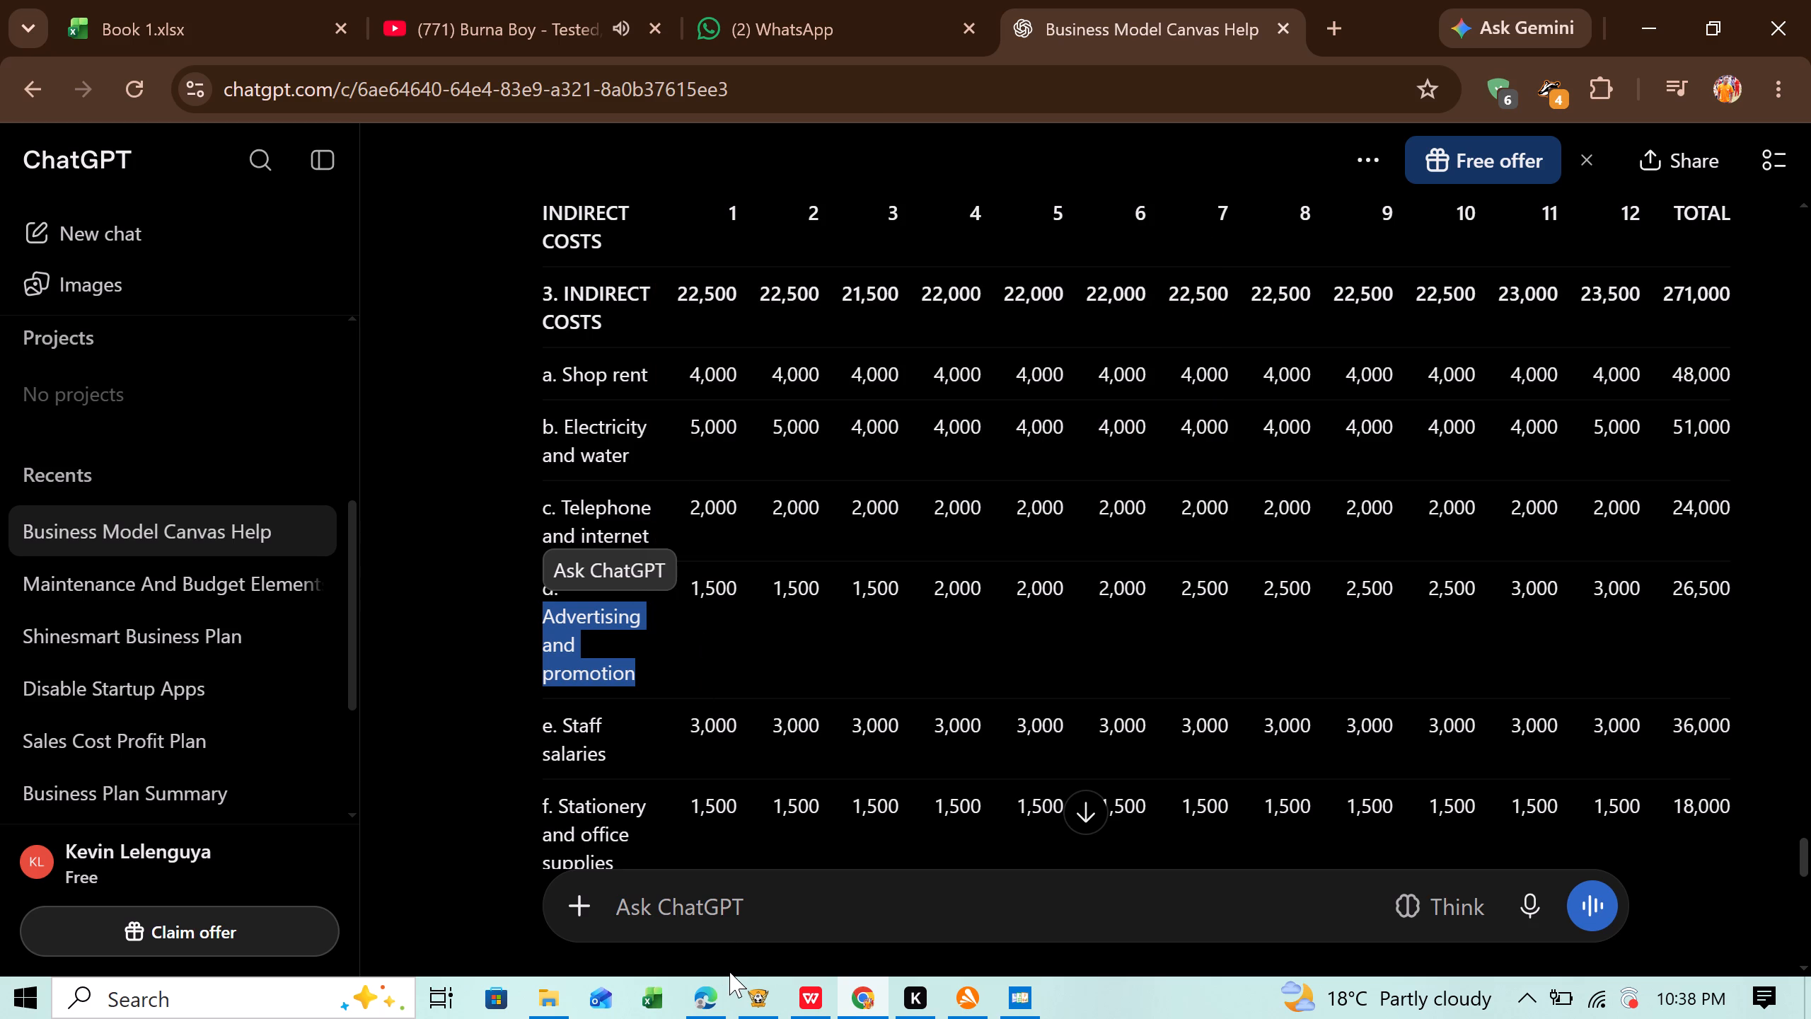
{"action": "left_click", "coordinate": [817, 995]}
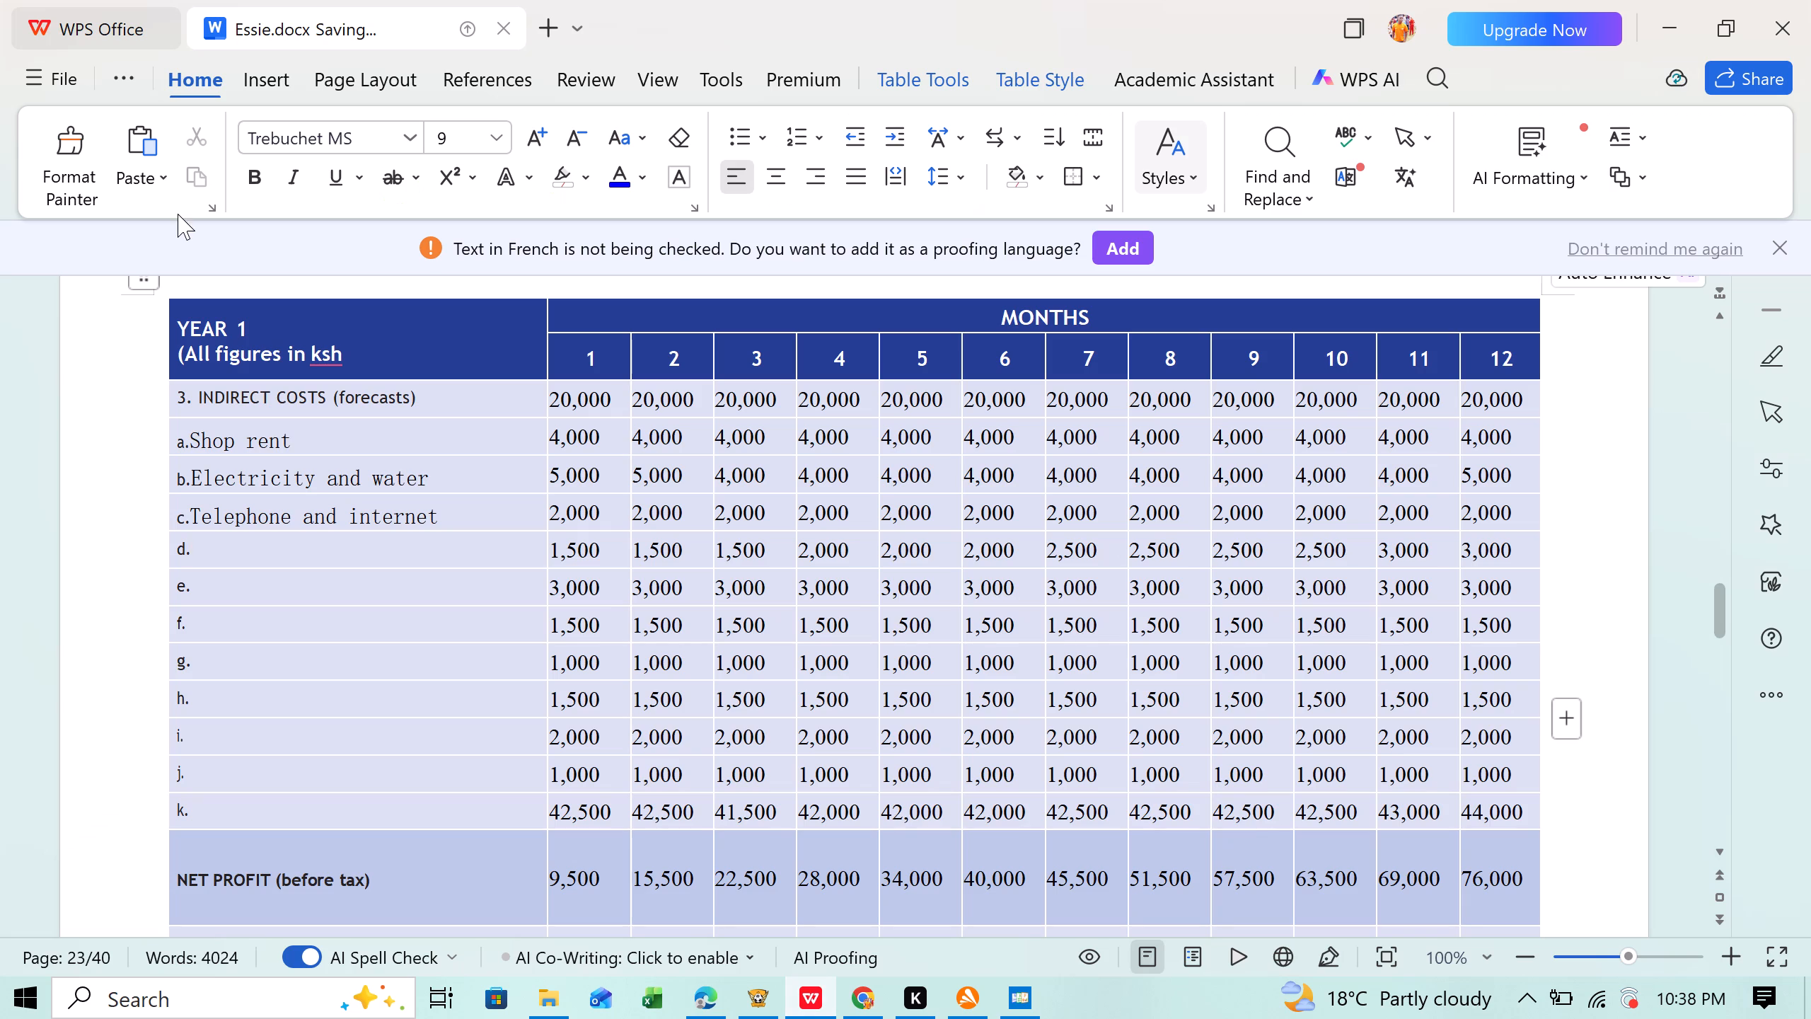
{"action": "left_click", "coordinate": [137, 131]}
Fill row e of the Year 1 indirect costs table with "Staff salaries" copied from ChatGPT's table.
{"action": "left_click", "coordinate": [261, 592]}
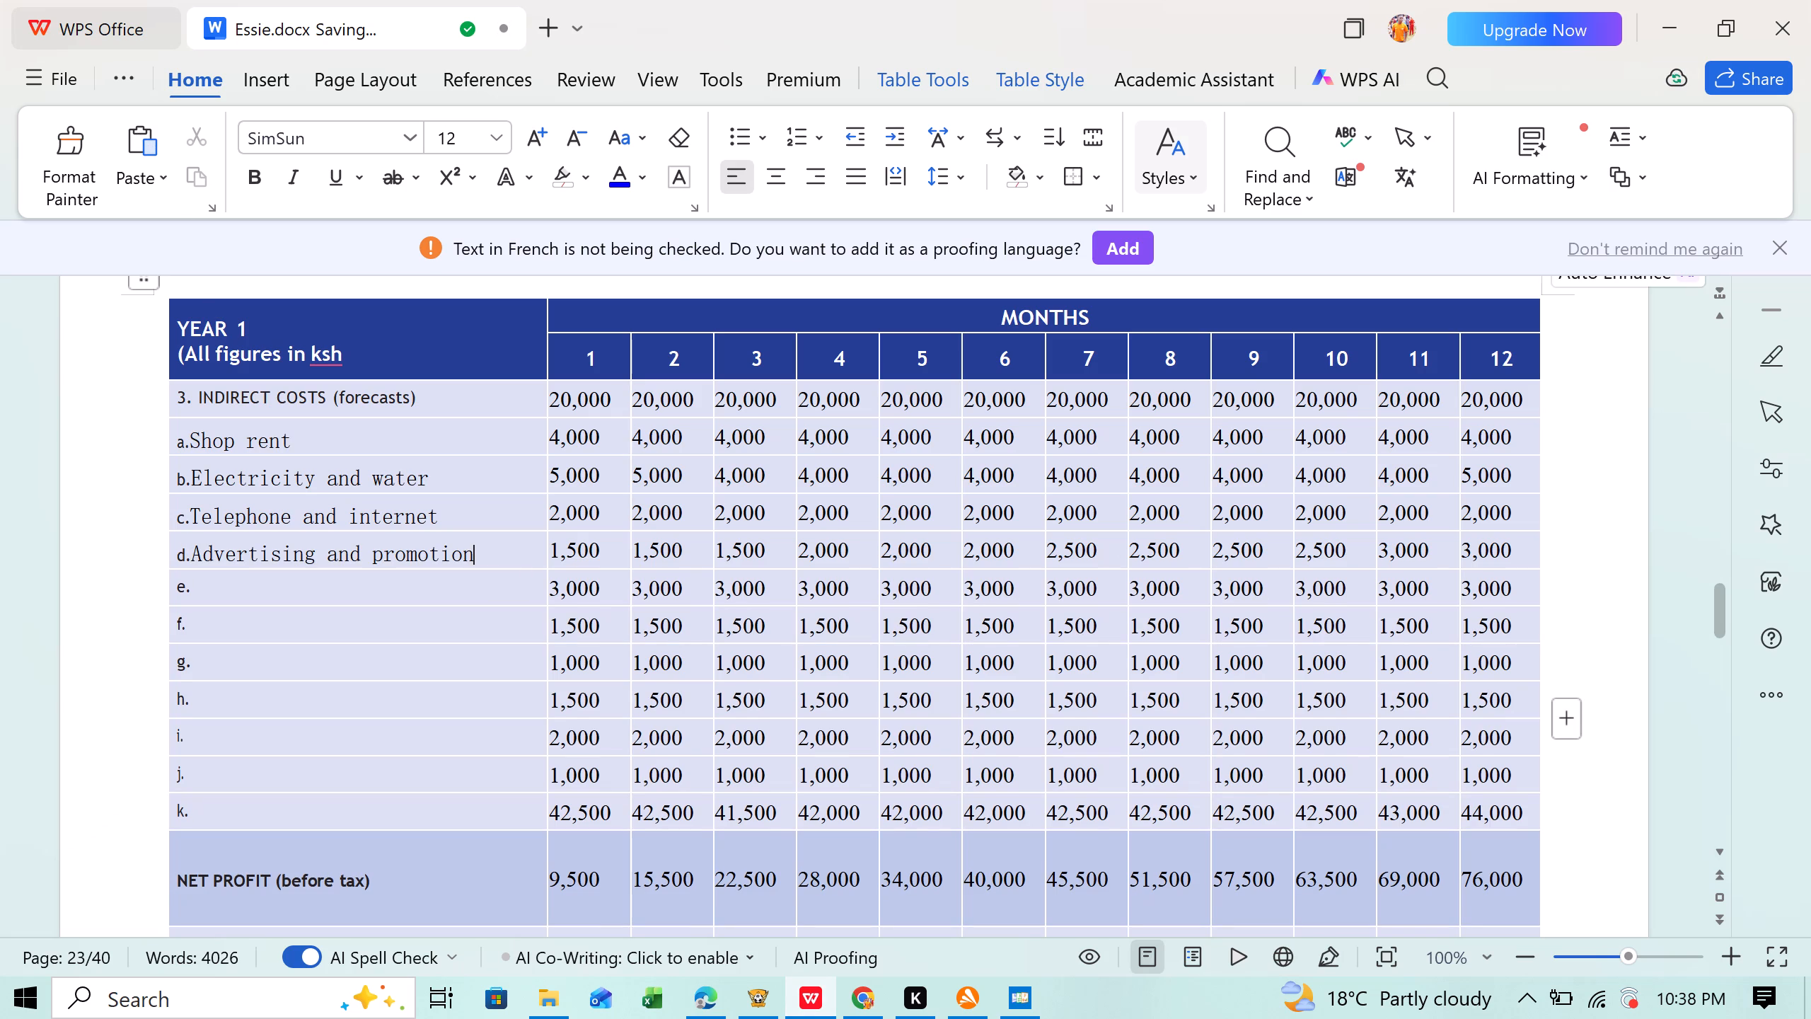
{"action": "left_click", "coordinate": [853, 1001]}
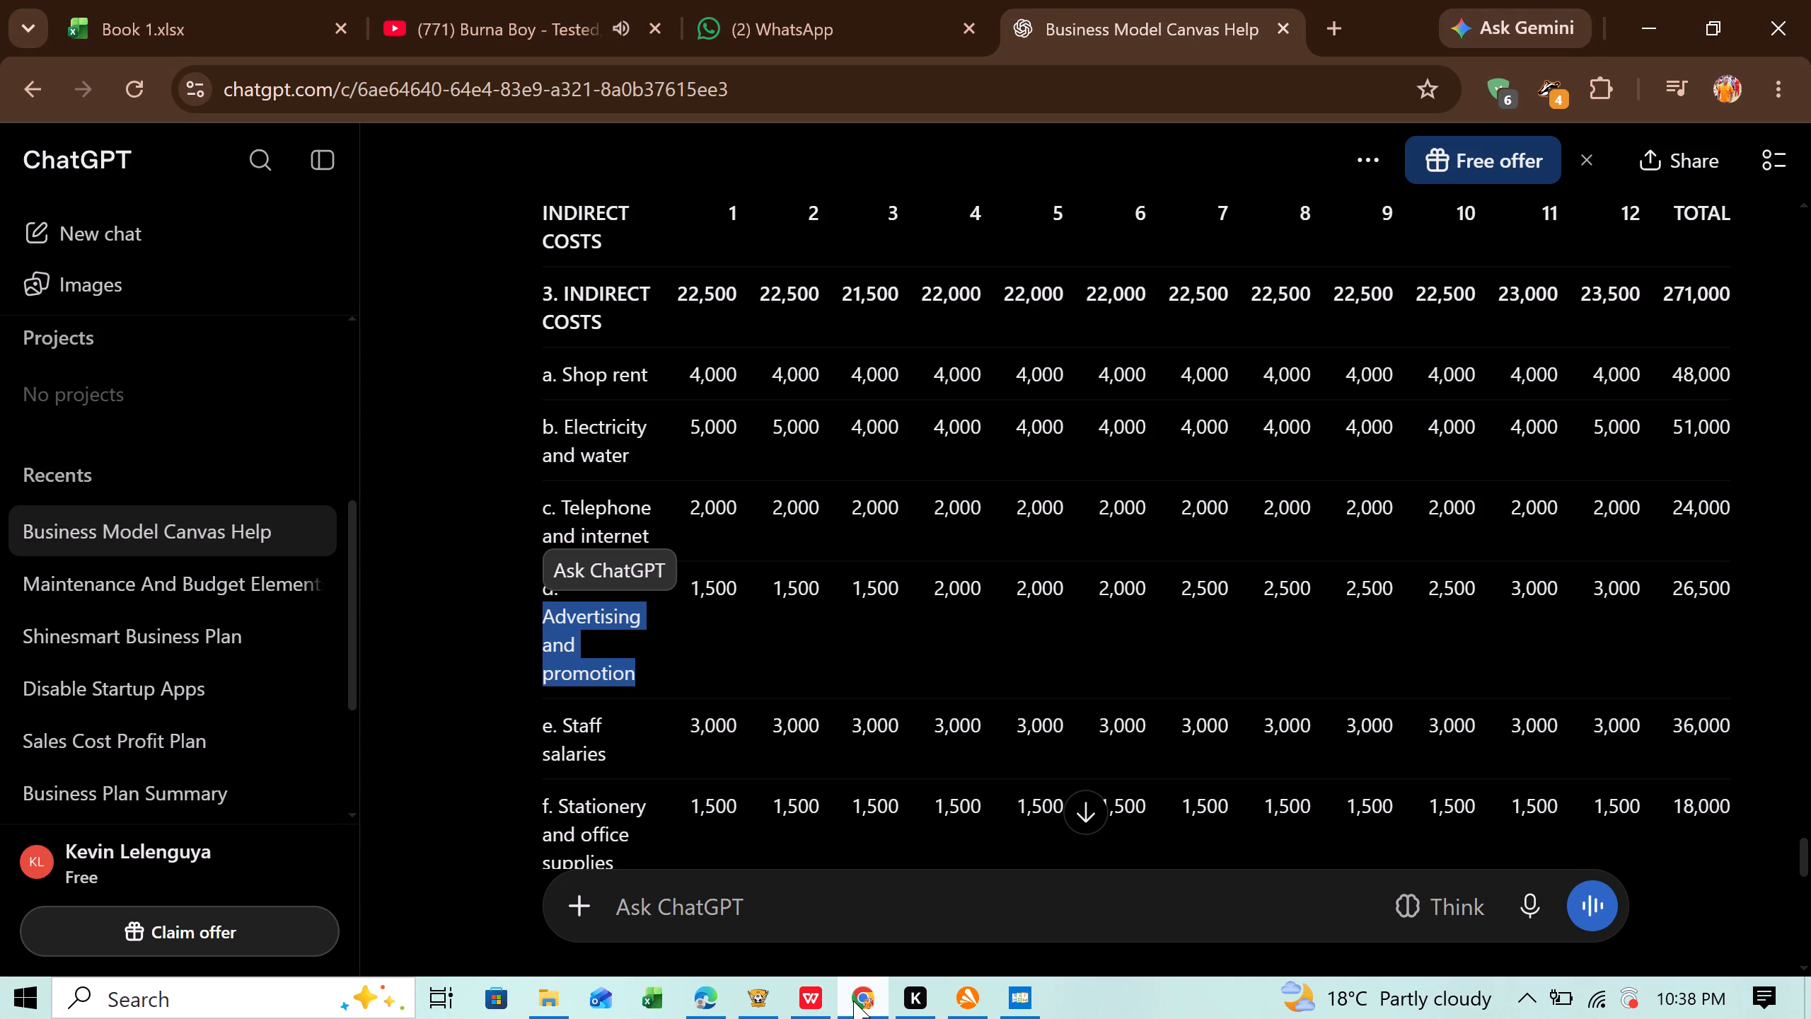
Copy "Staff salaries" from ChatGPT's table into row e of the Year 1 indirect costs table in Essie.docx.
{"action": "left_click", "coordinate": [690, 671]}
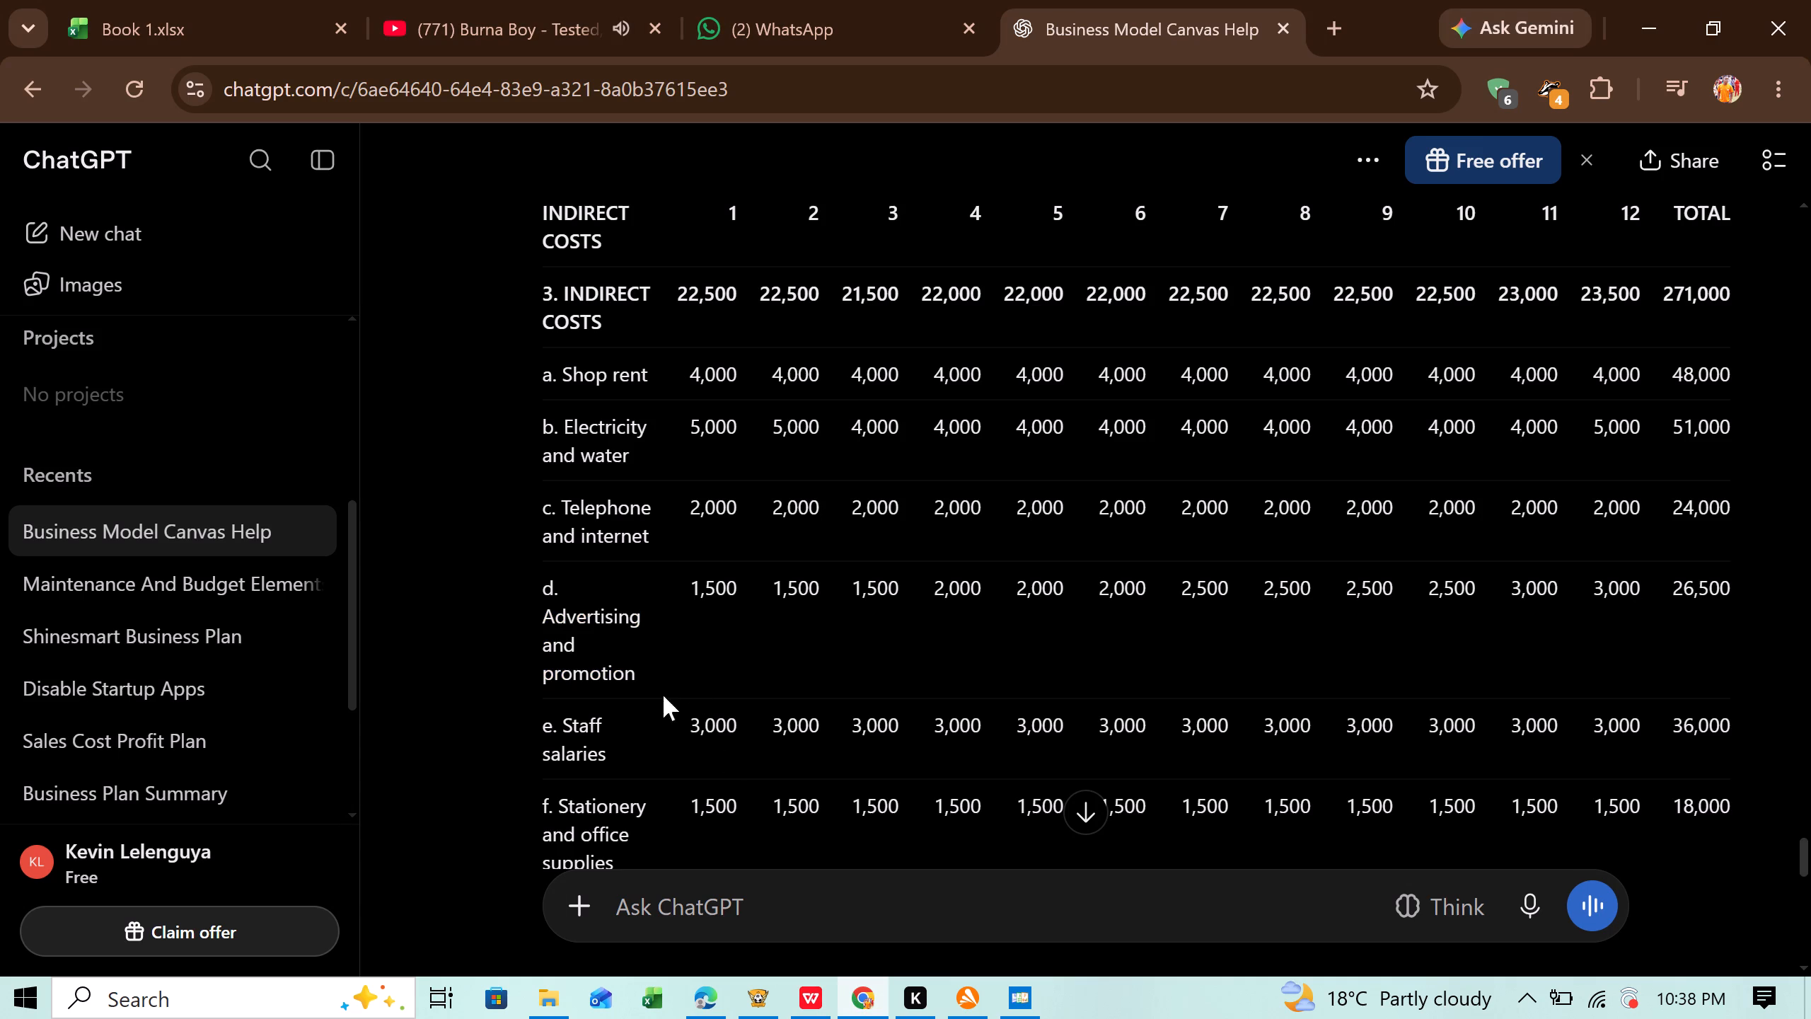
{"action": "left_click_drag", "start_coordinate": [558, 725], "coordinate": [613, 749]}
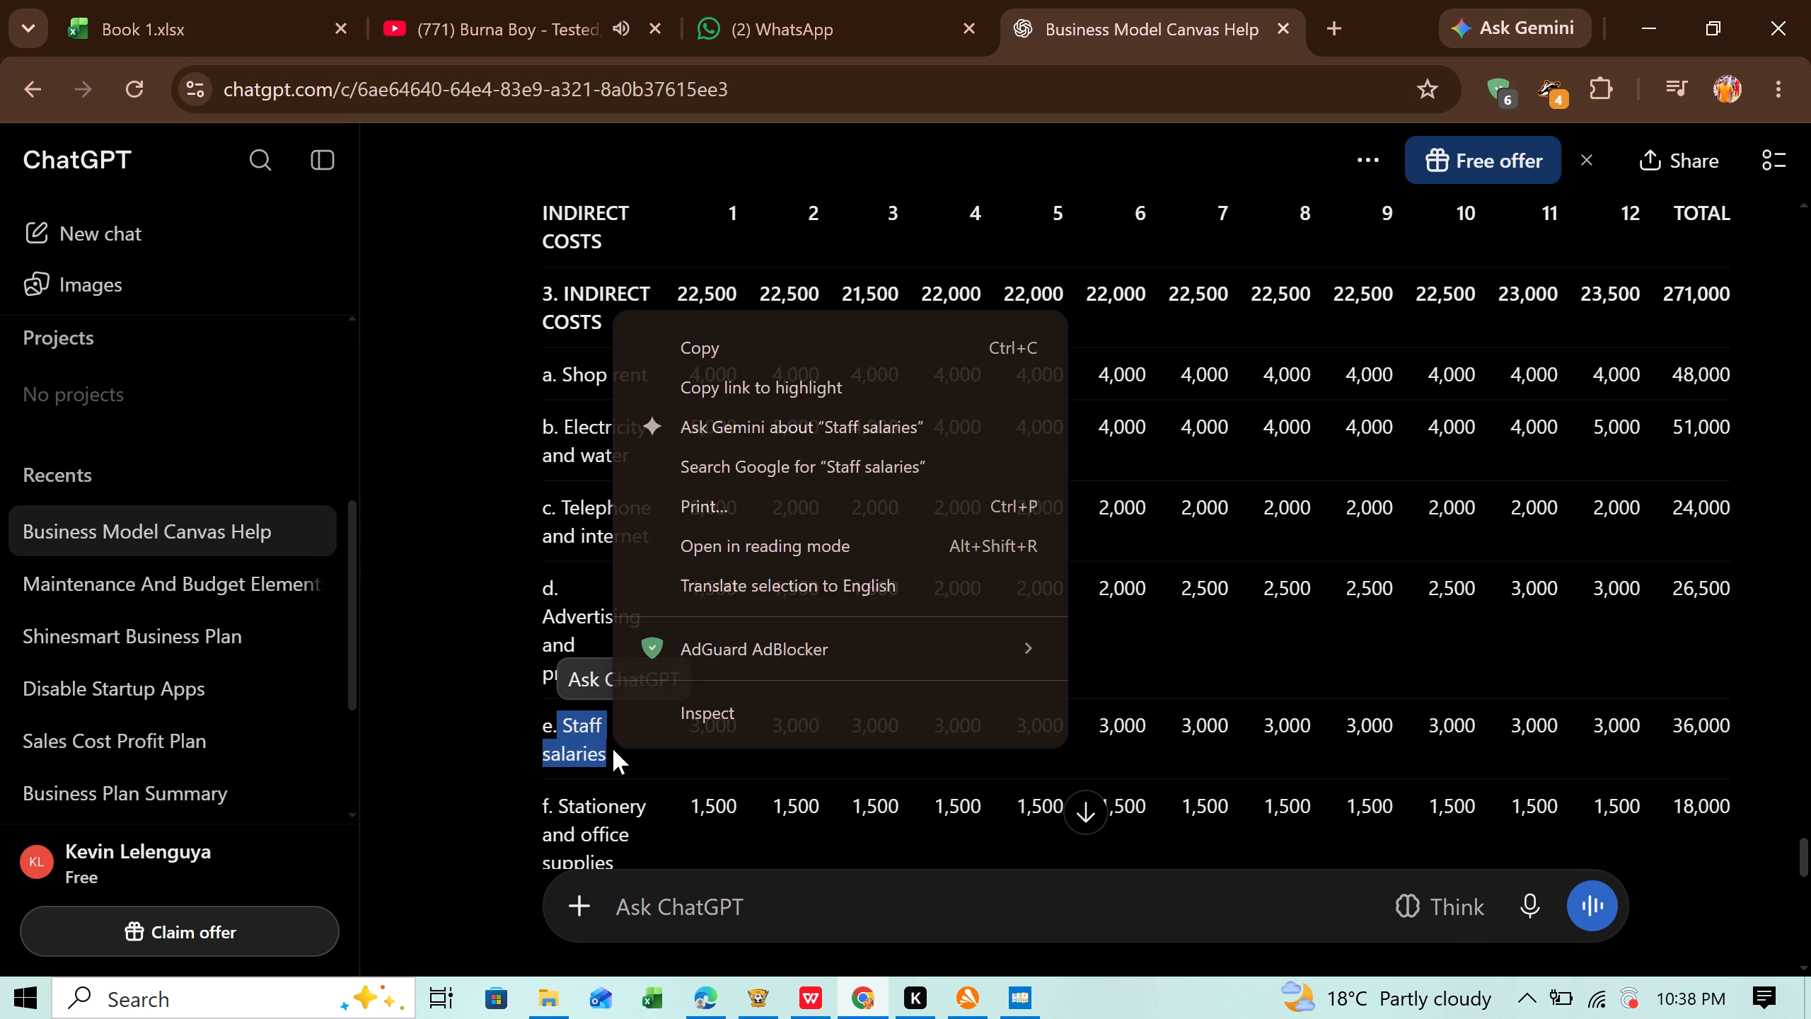
{"action": "left_click", "coordinate": [736, 353]}
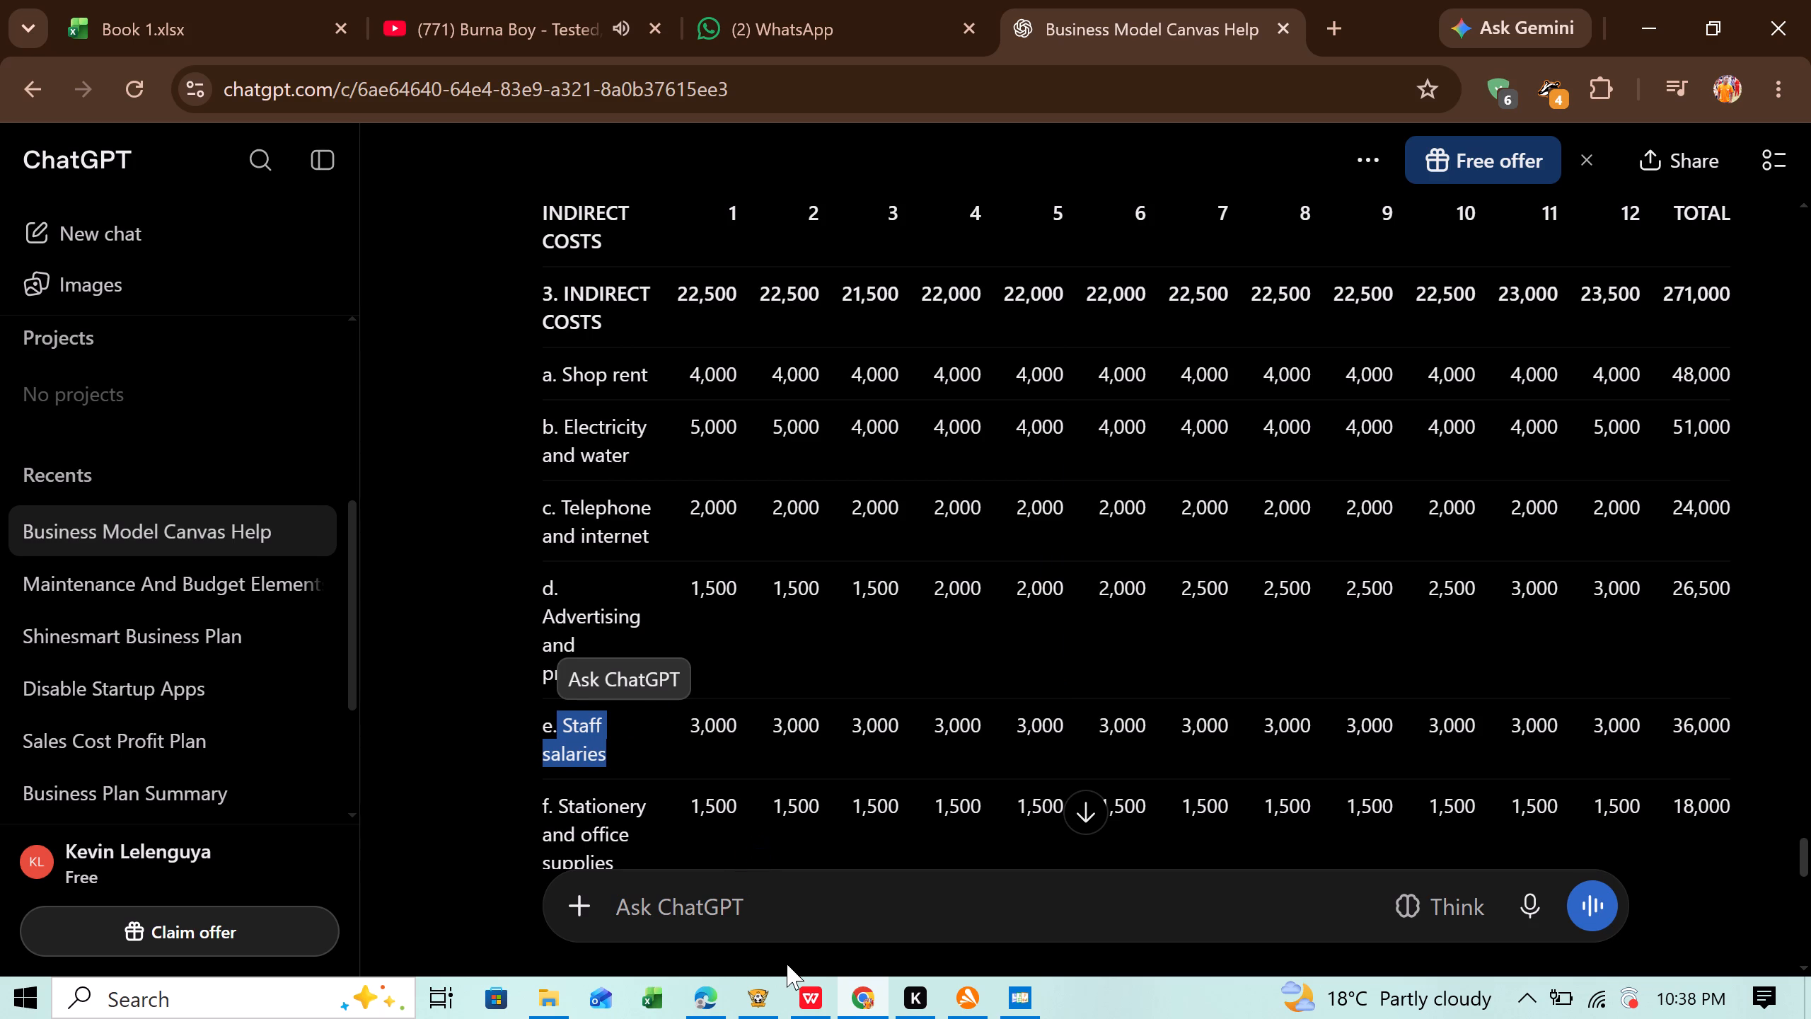
{"action": "left_click", "coordinate": [796, 986]}
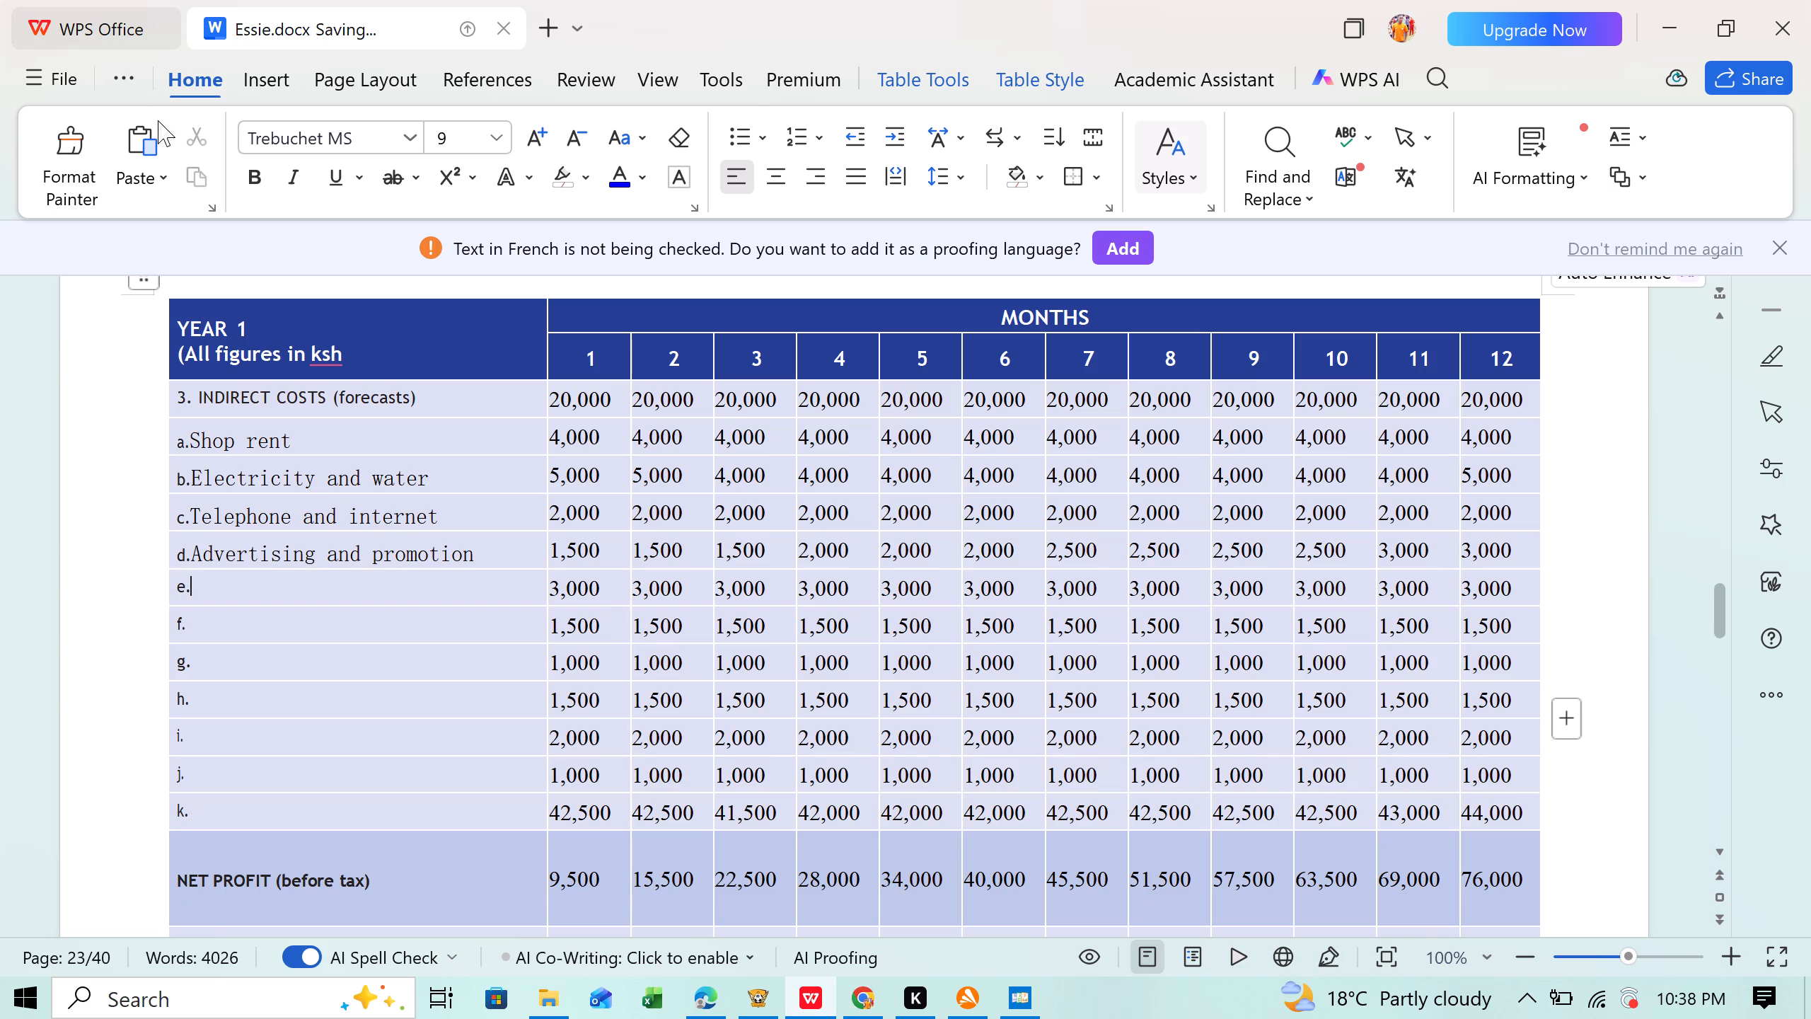
{"action": "left_click", "coordinate": [142, 151]}
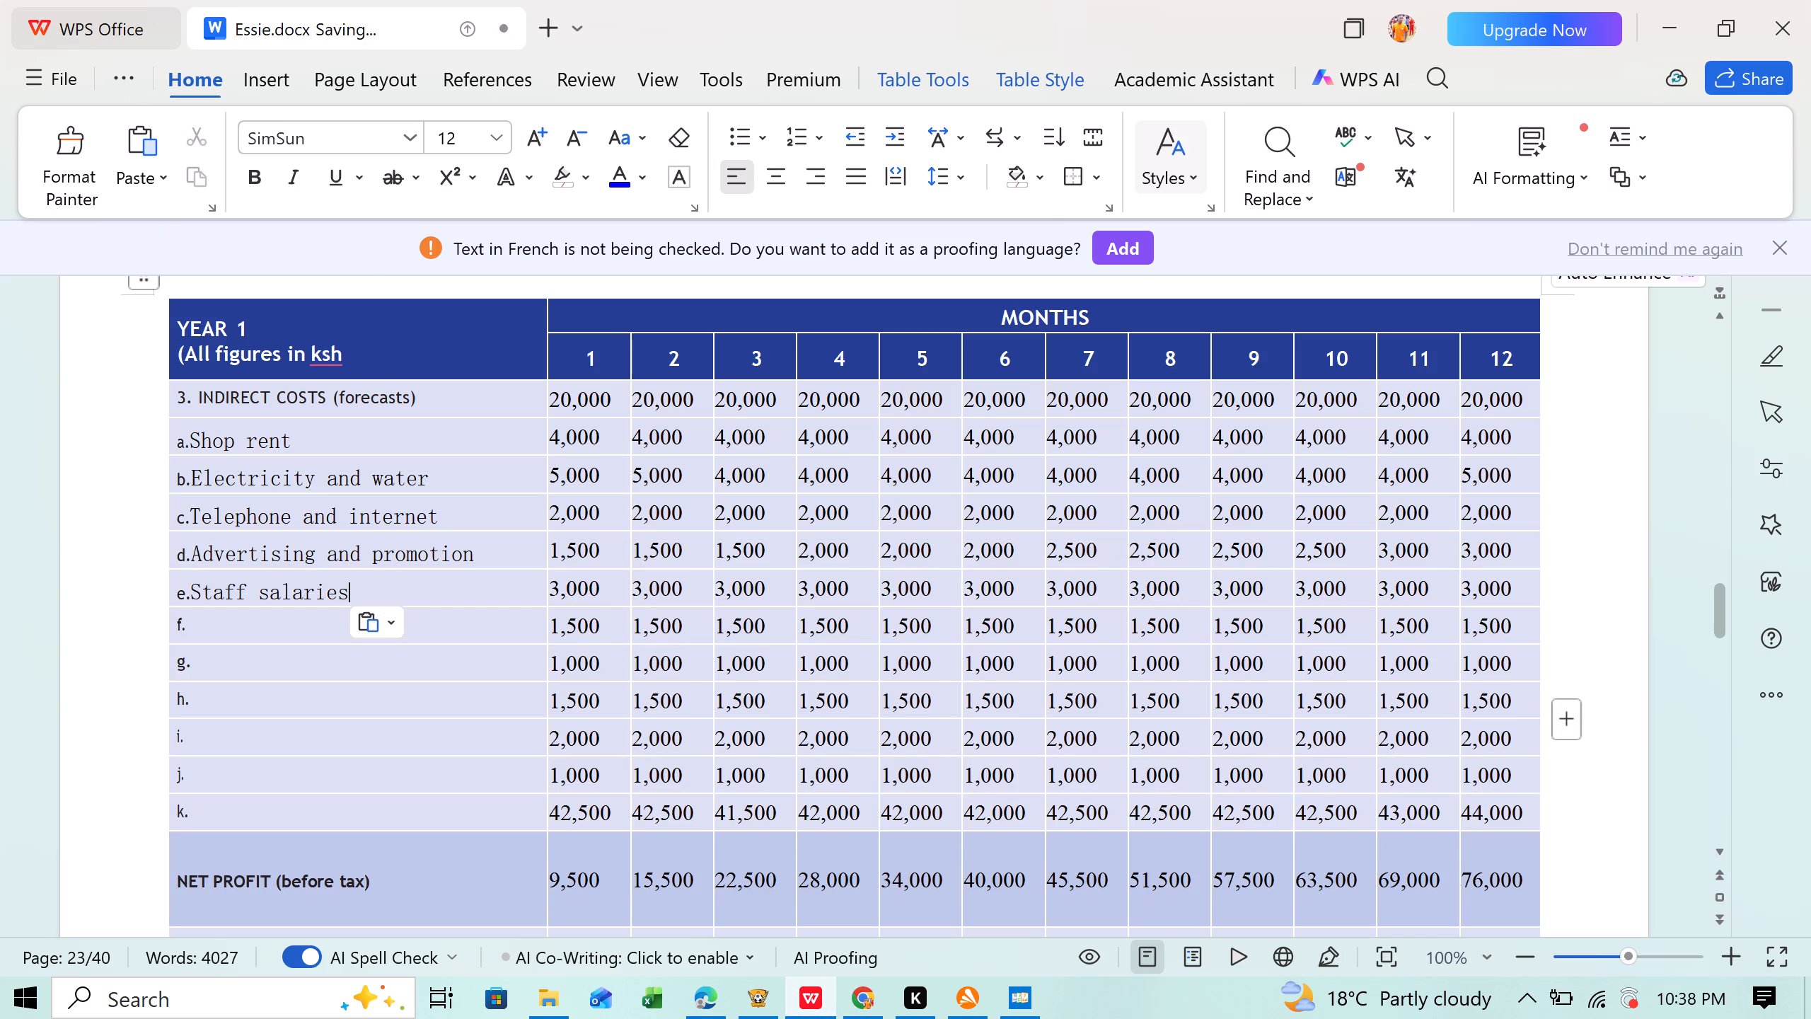
Fill row f of the Year 1 indirect costs table with "Stationery and office supplies" copied from ChatGPT's table.
{"action": "left_click", "coordinate": [252, 616]}
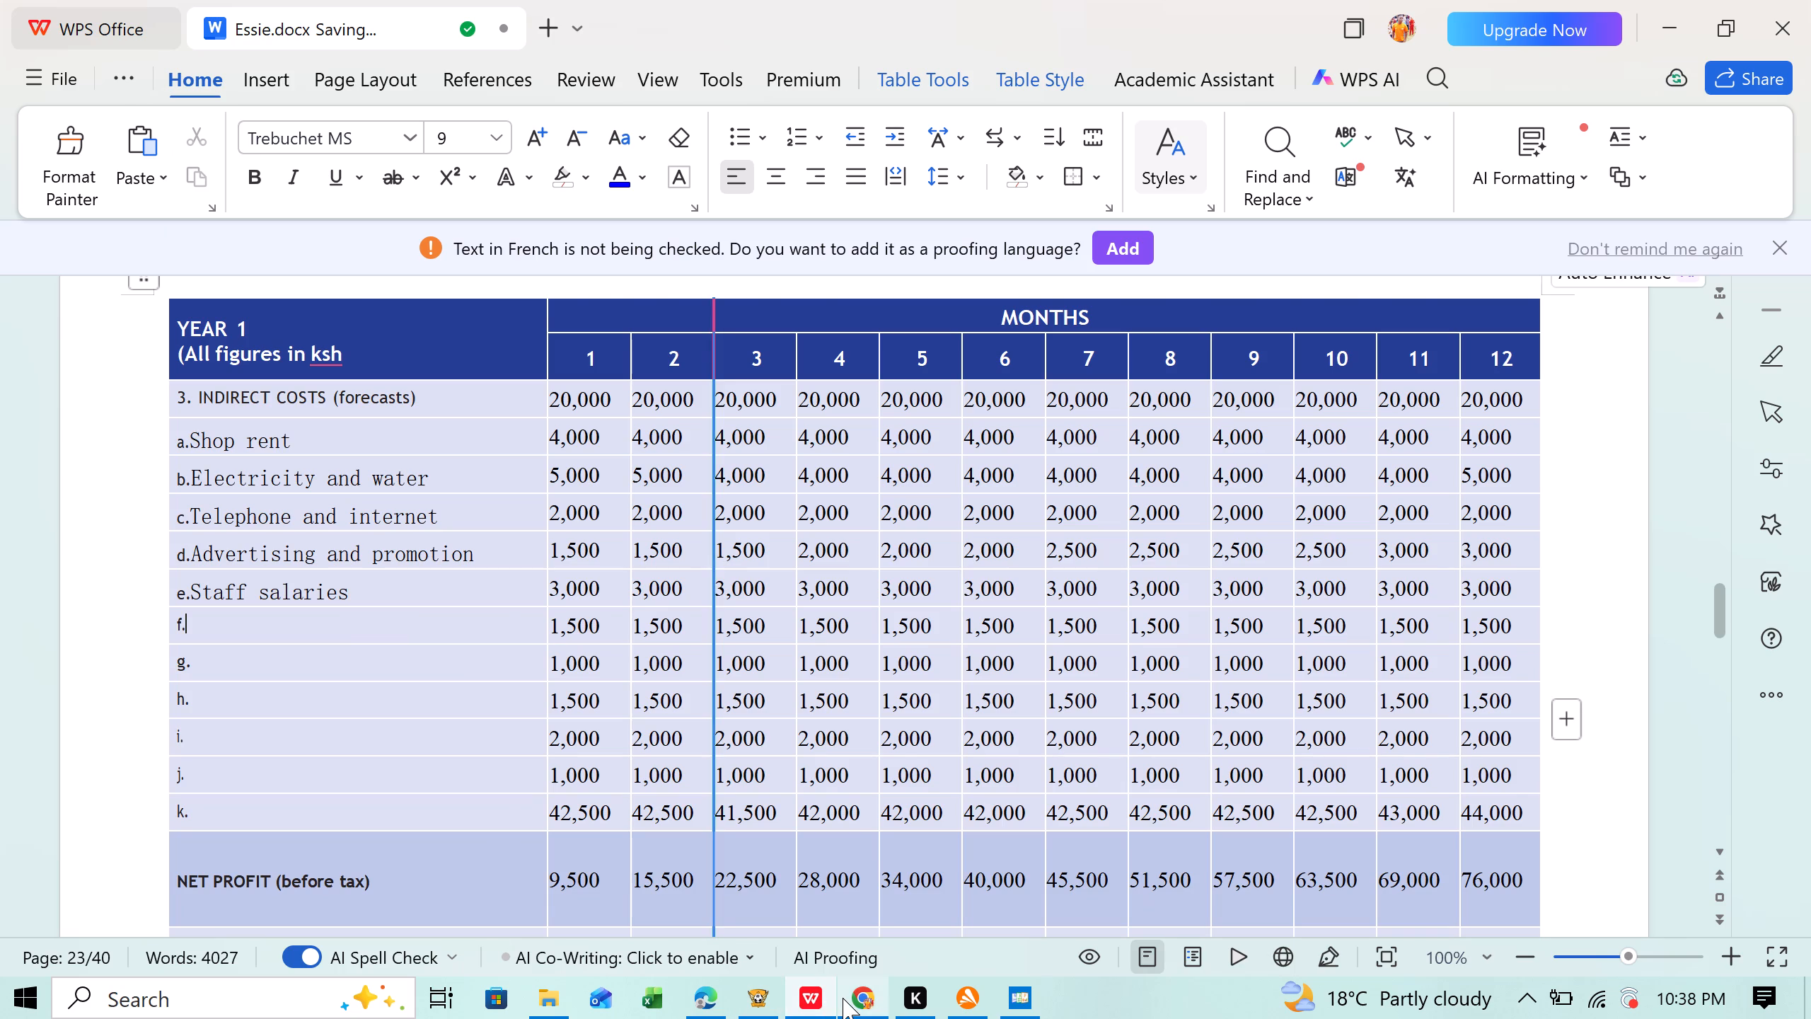
{"action": "left_click", "coordinate": [843, 998]}
{"action": "left_click", "coordinate": [656, 715]}
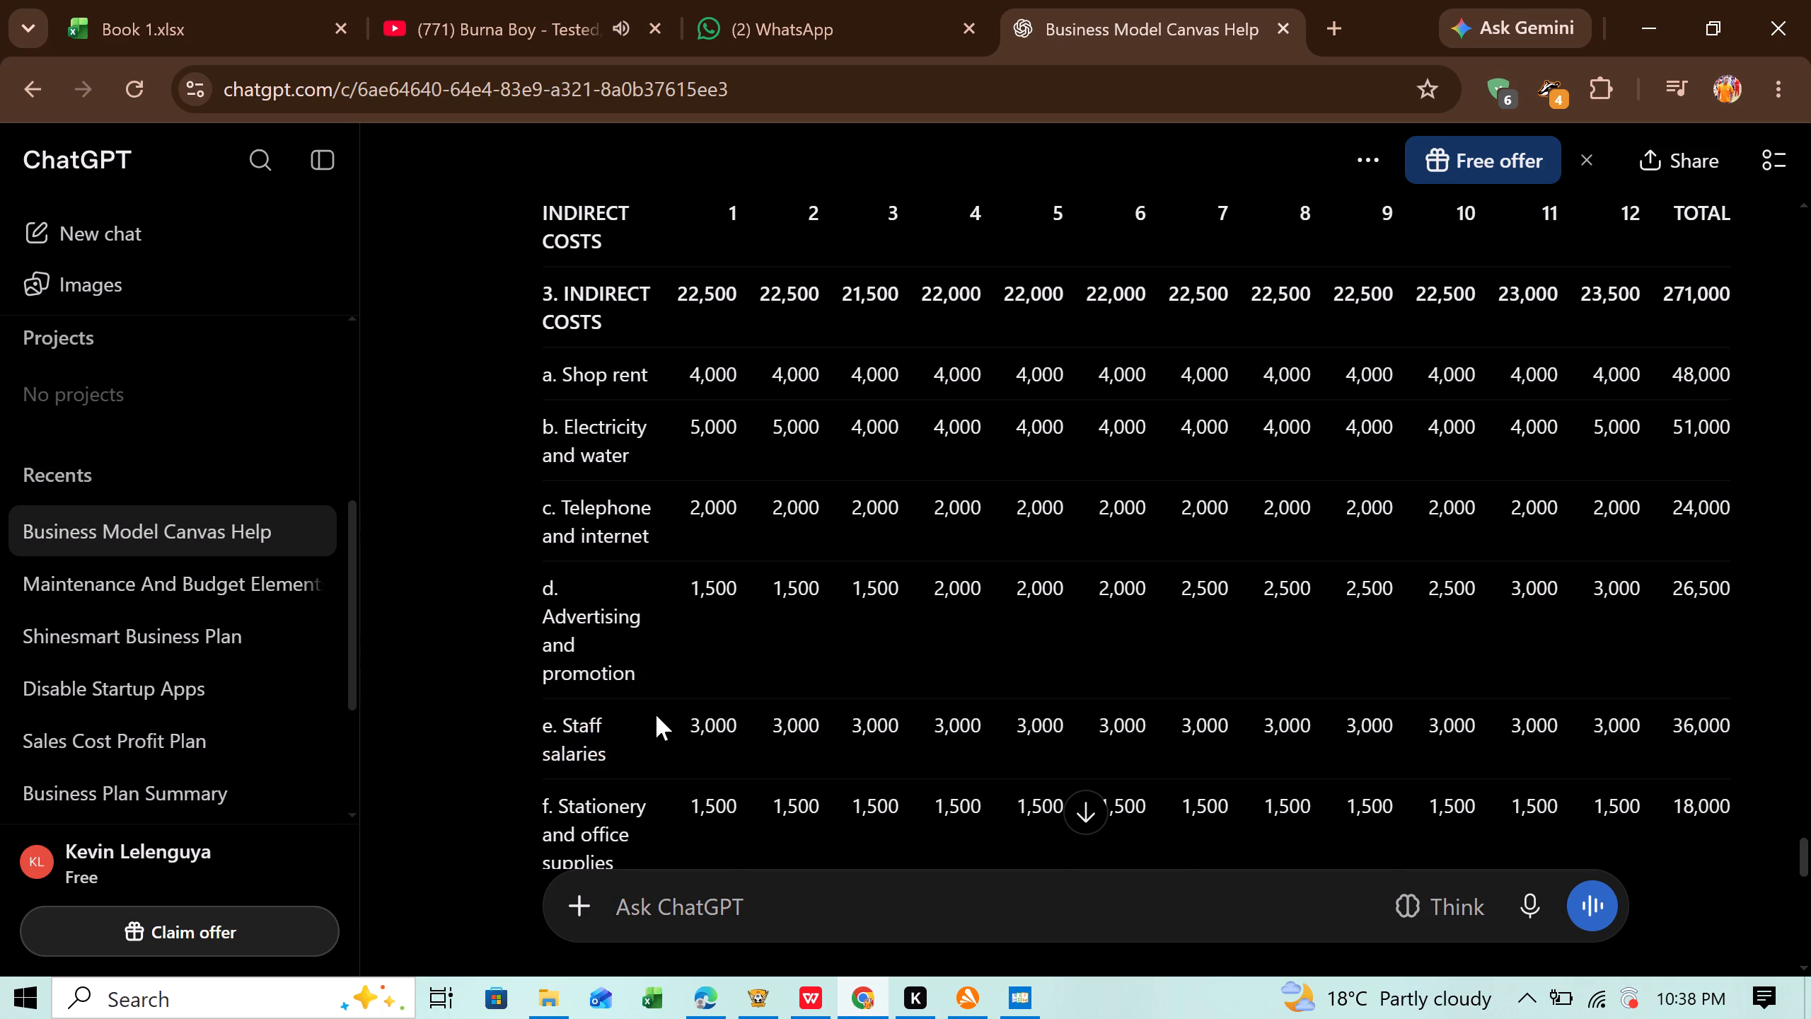
{"action": "scroll", "coordinate": [656, 715], "scroll_direction": "down", "scroll_amount": 2}
{"action": "scroll", "coordinate": [621, 657], "scroll_direction": "down", "scroll_amount": 1}
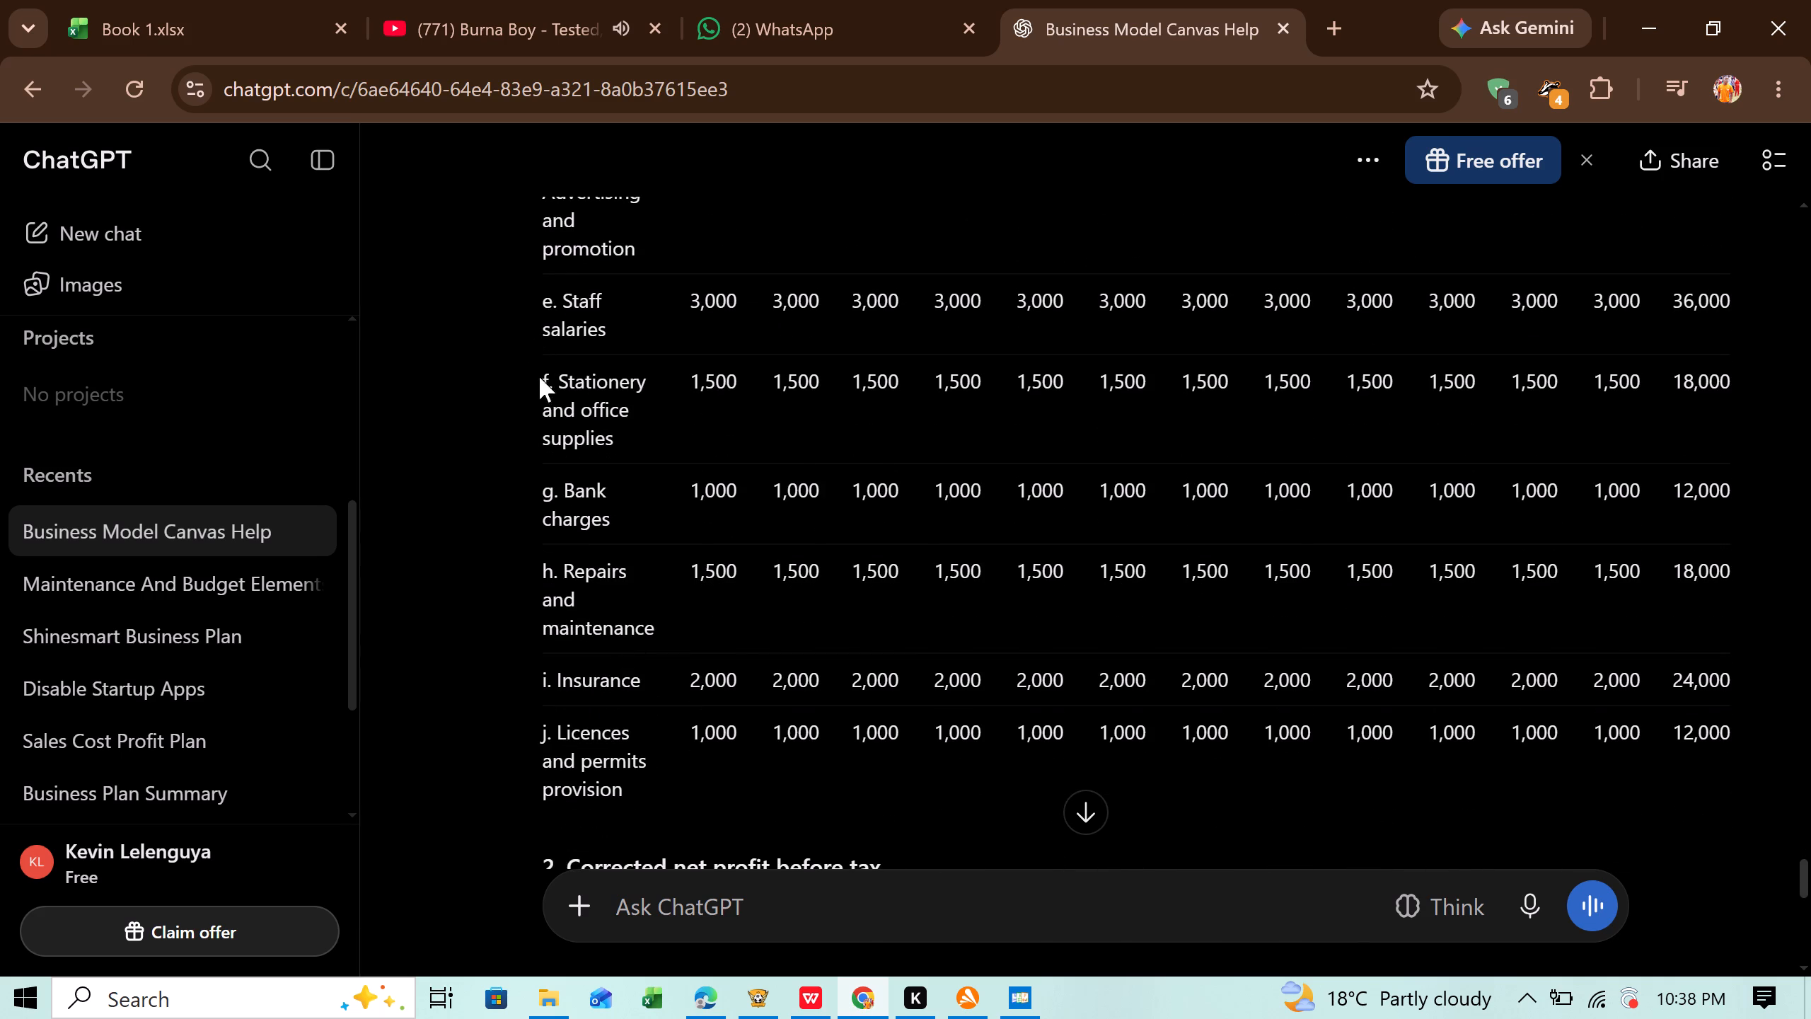
{"action": "left_click_drag", "start_coordinate": [560, 376], "coordinate": [622, 454]}
{"action": "right_click", "coordinate": [622, 454]}
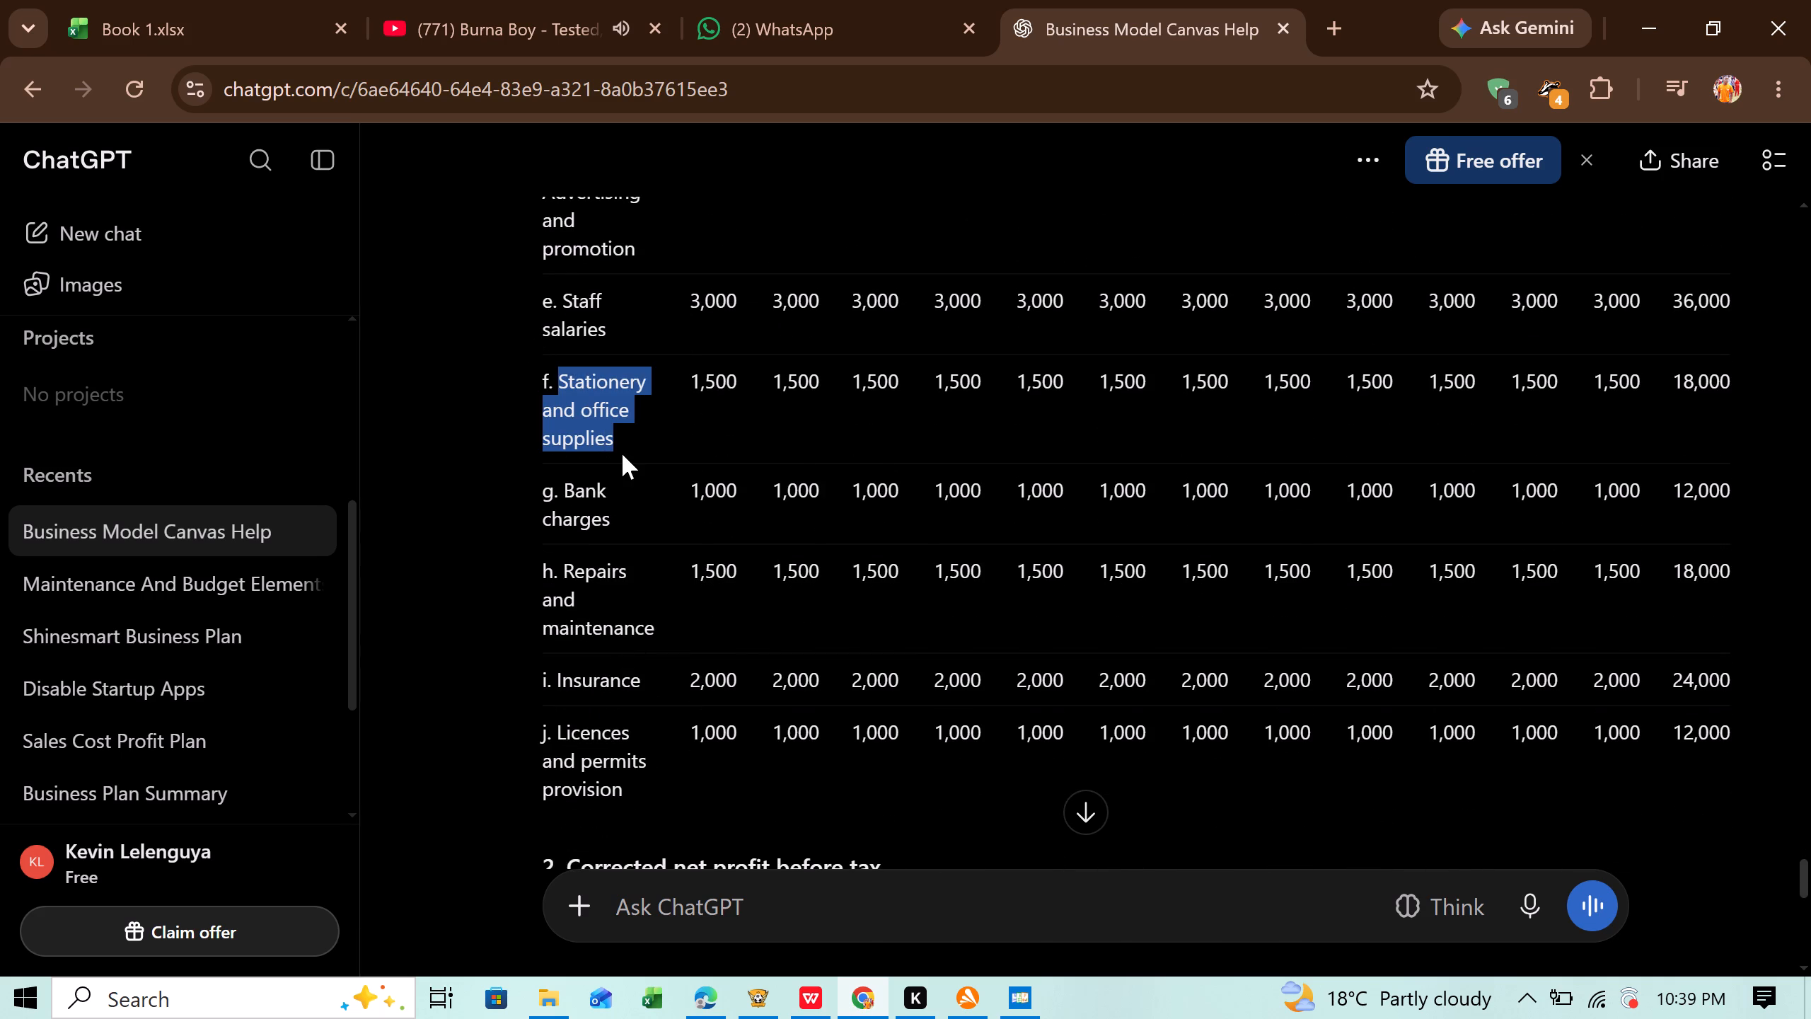
{"action": "left_click", "coordinate": [716, 498]}
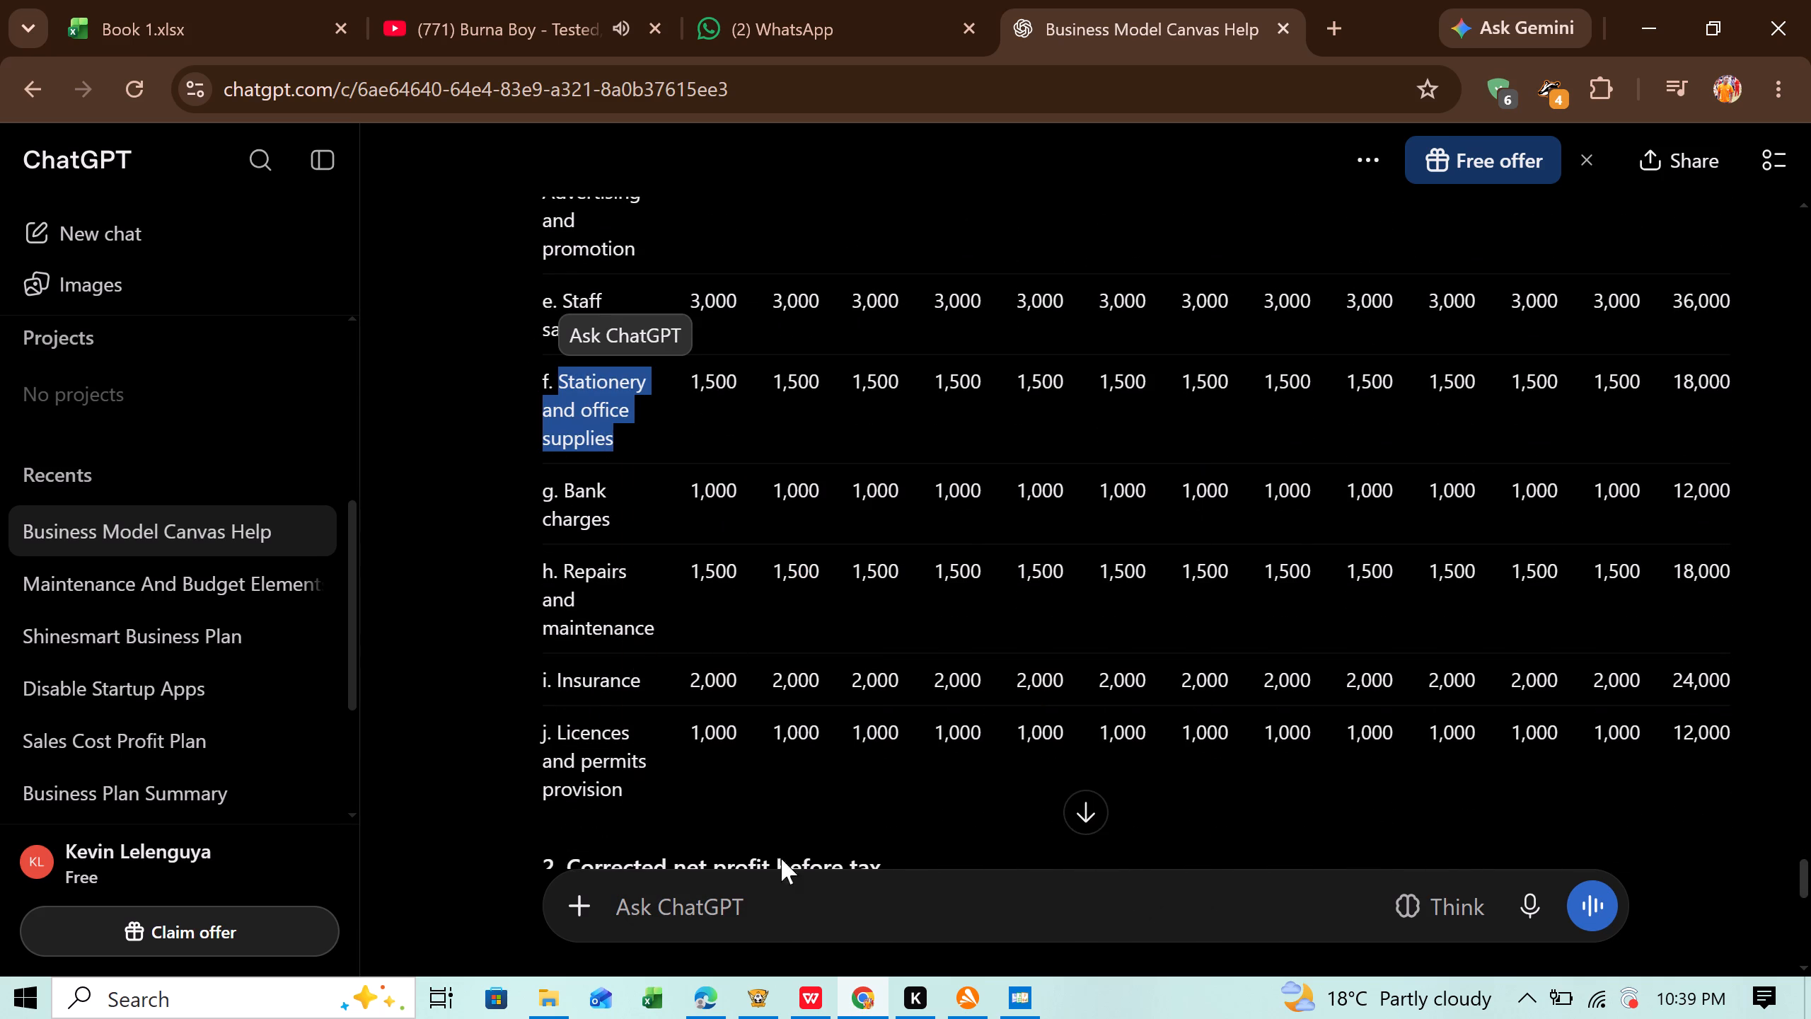
{"action": "left_click", "coordinate": [790, 1008]}
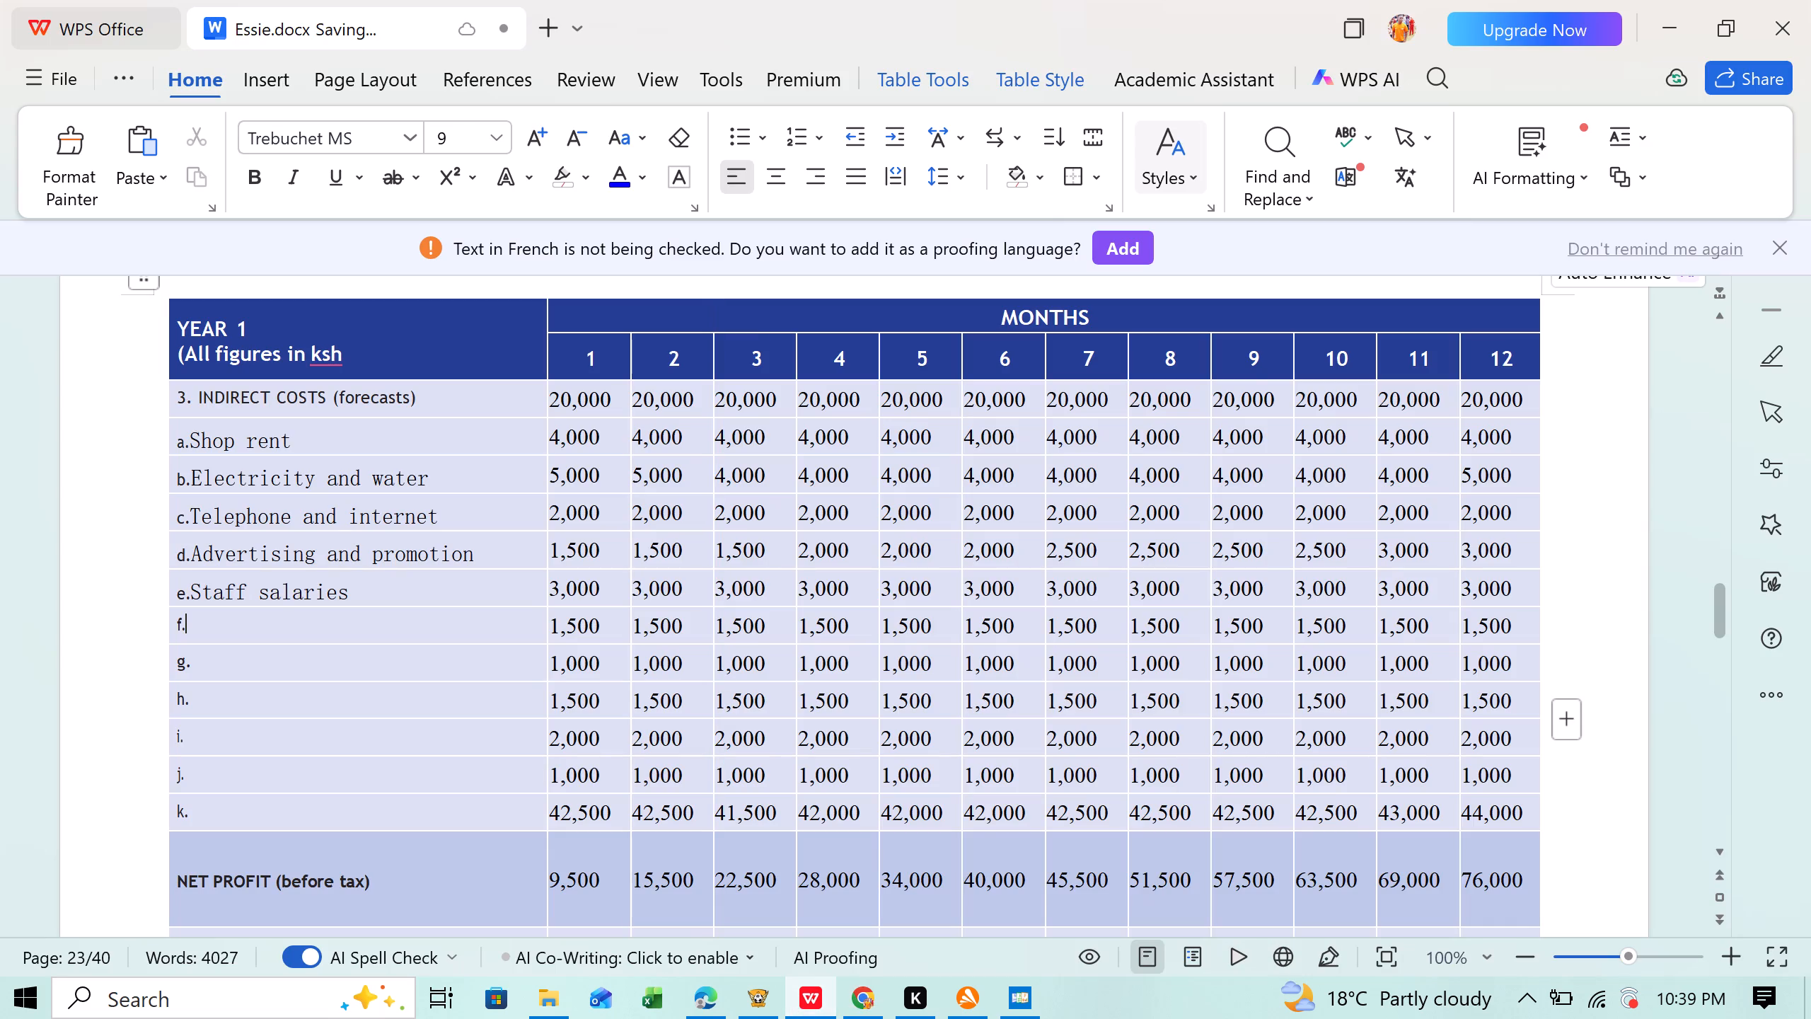
{"action": "left_click", "coordinate": [362, 633]}
{"action": "left_click", "coordinate": [129, 152]}
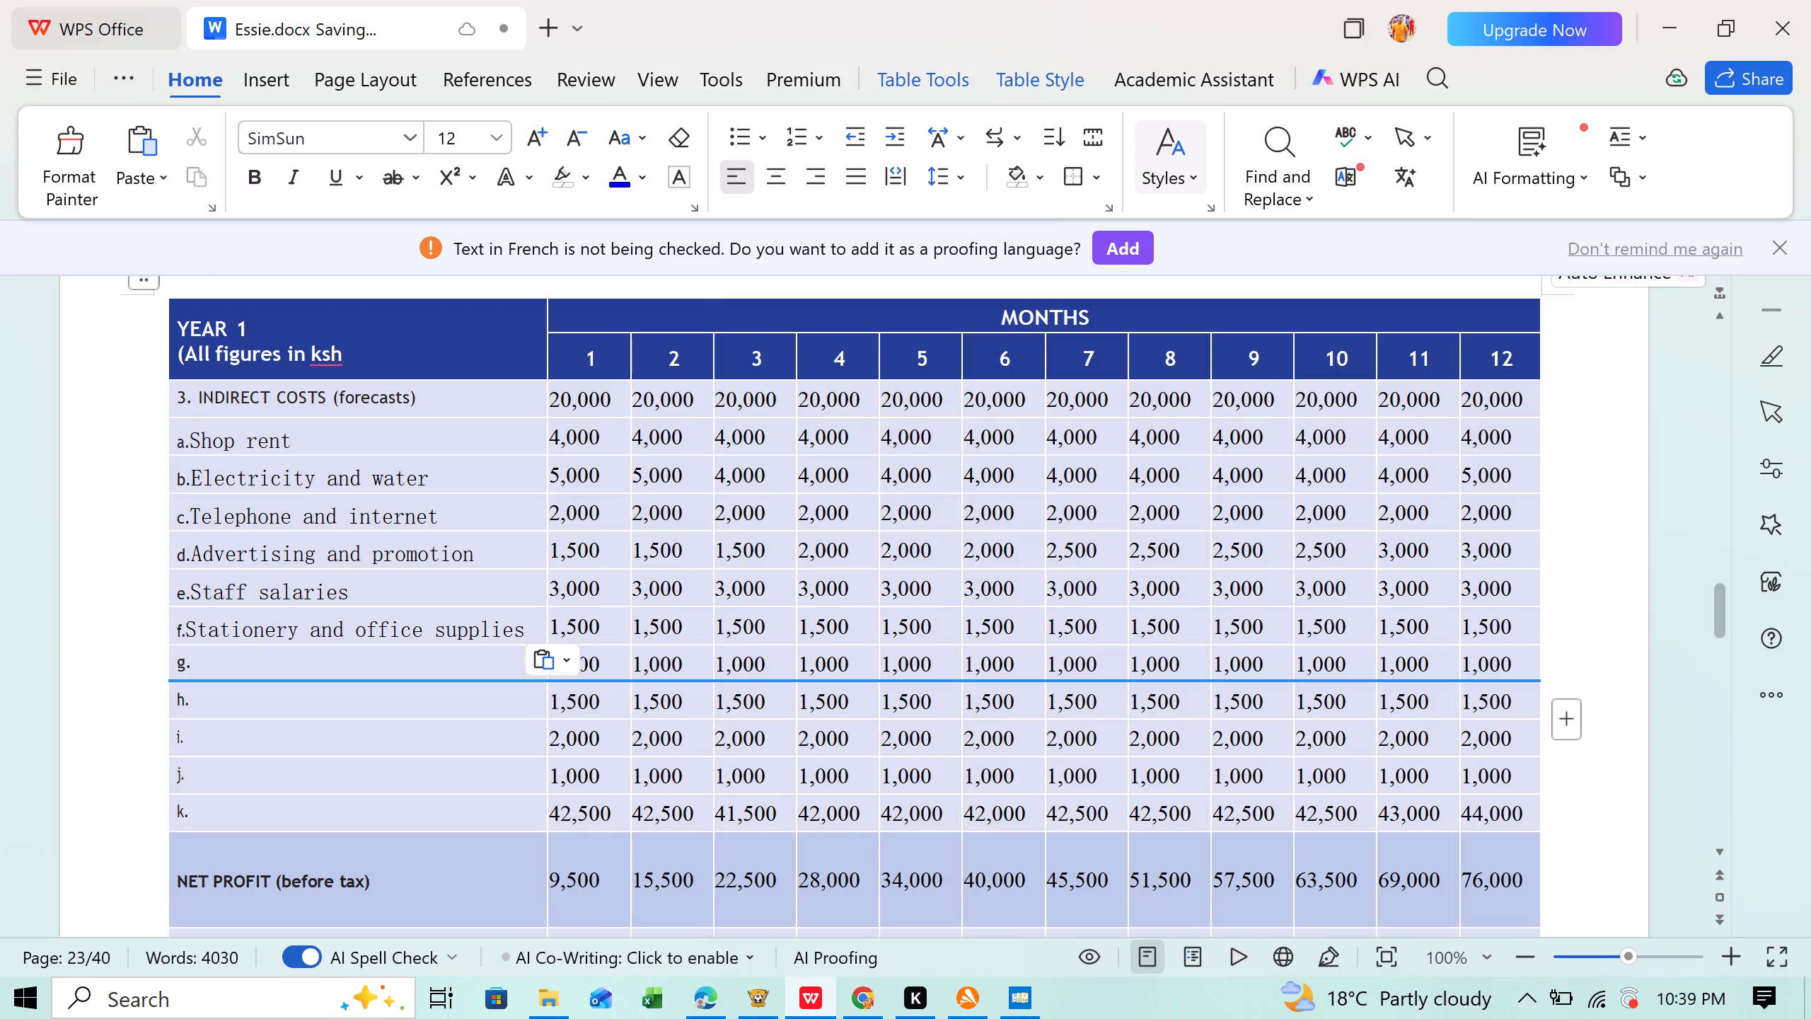
{"action": "left_click", "coordinate": [290, 669]}
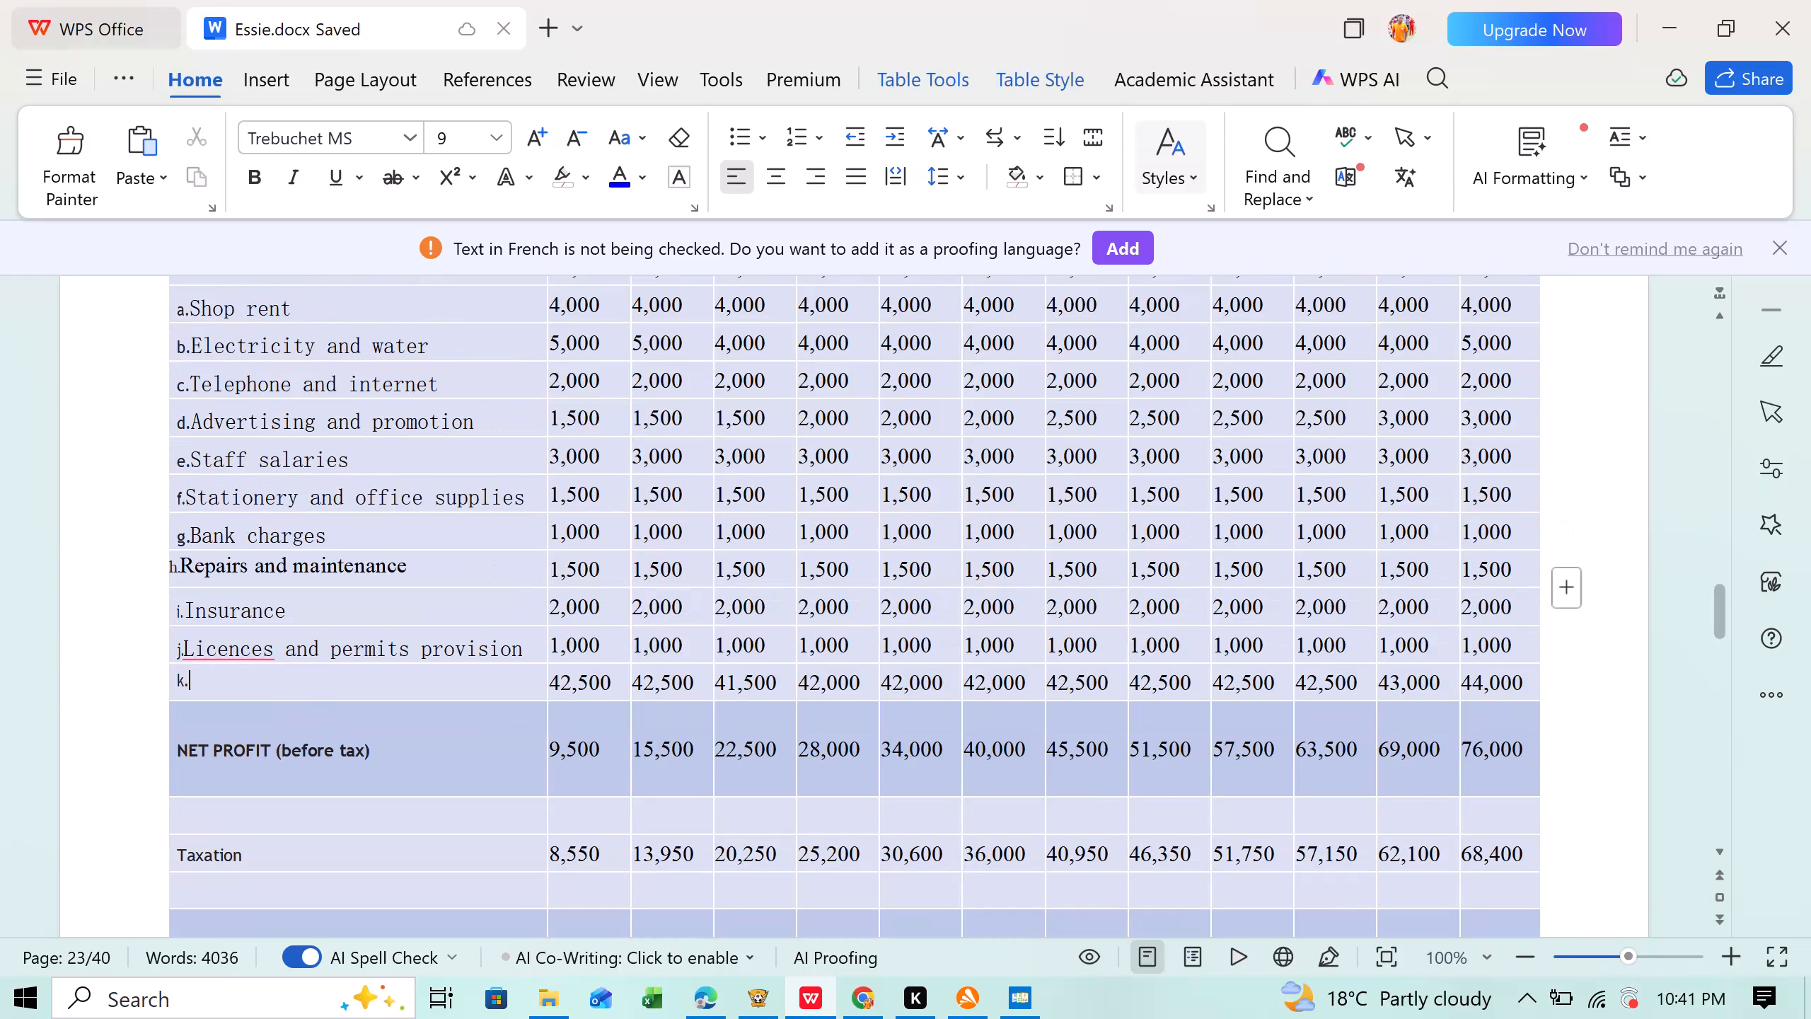
{"action": "scroll", "coordinate": [565, 360], "scroll_direction": "down", "scroll_amount": 1}
{"action": "scroll", "coordinate": [565, 360], "scroll_direction": "up", "scroll_amount": 2}
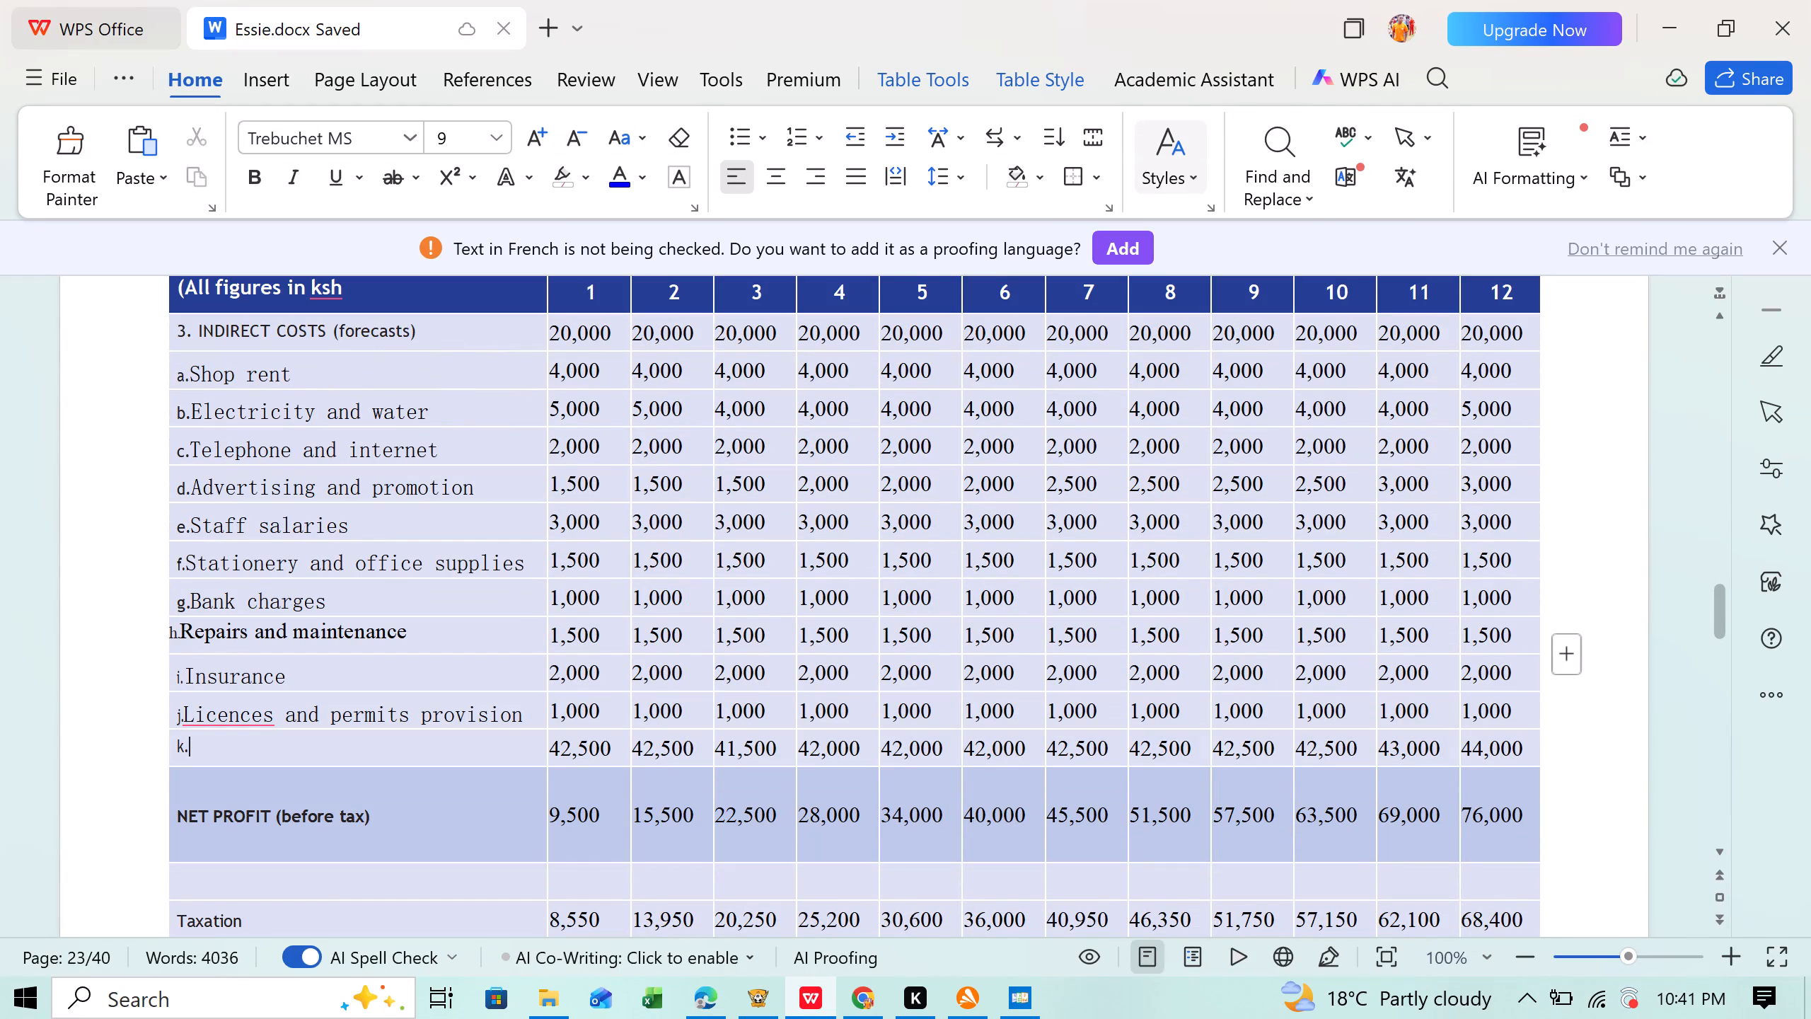
Cut all the monthly figures from the Year 1 indirect costs table, from the INDIRECT COSTS row through NET PROFIT (after tax).
{"action": "left_click_drag", "start_coordinate": [555, 327], "coordinate": [1206, 747]}
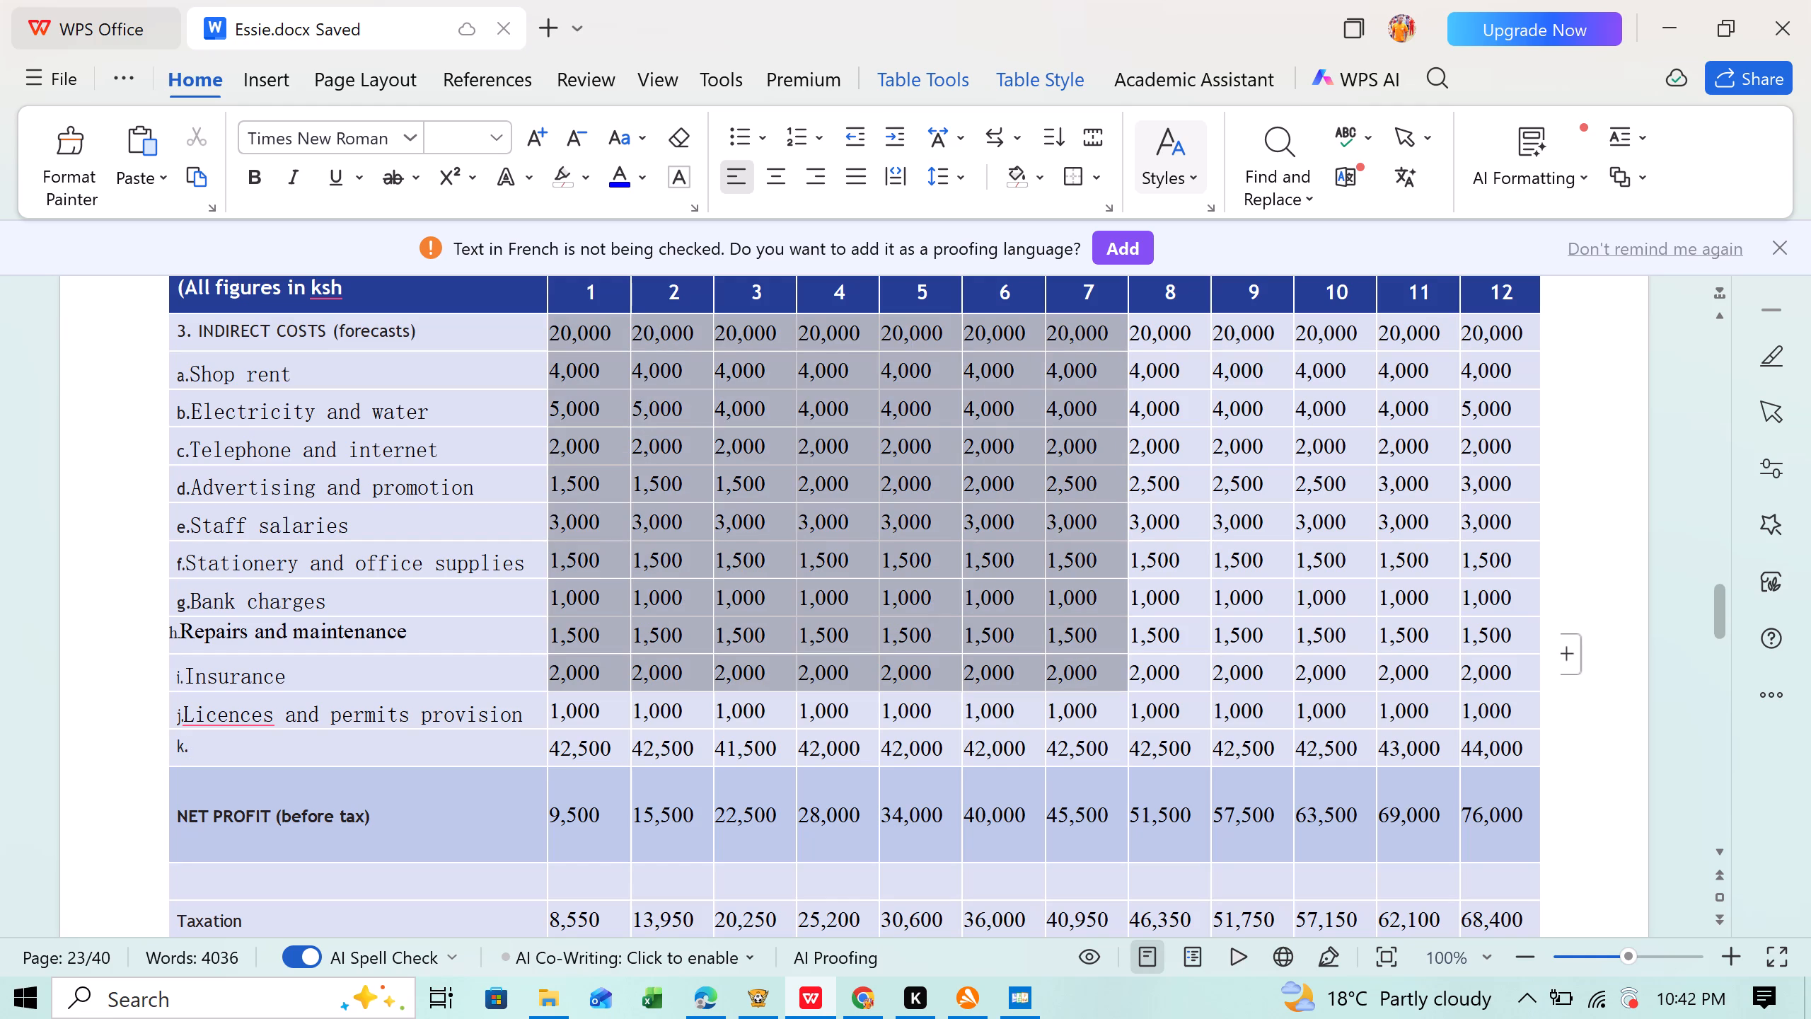
{"action": "left_click_drag", "start_coordinate": [1206, 747], "coordinate": [1492, 689]}
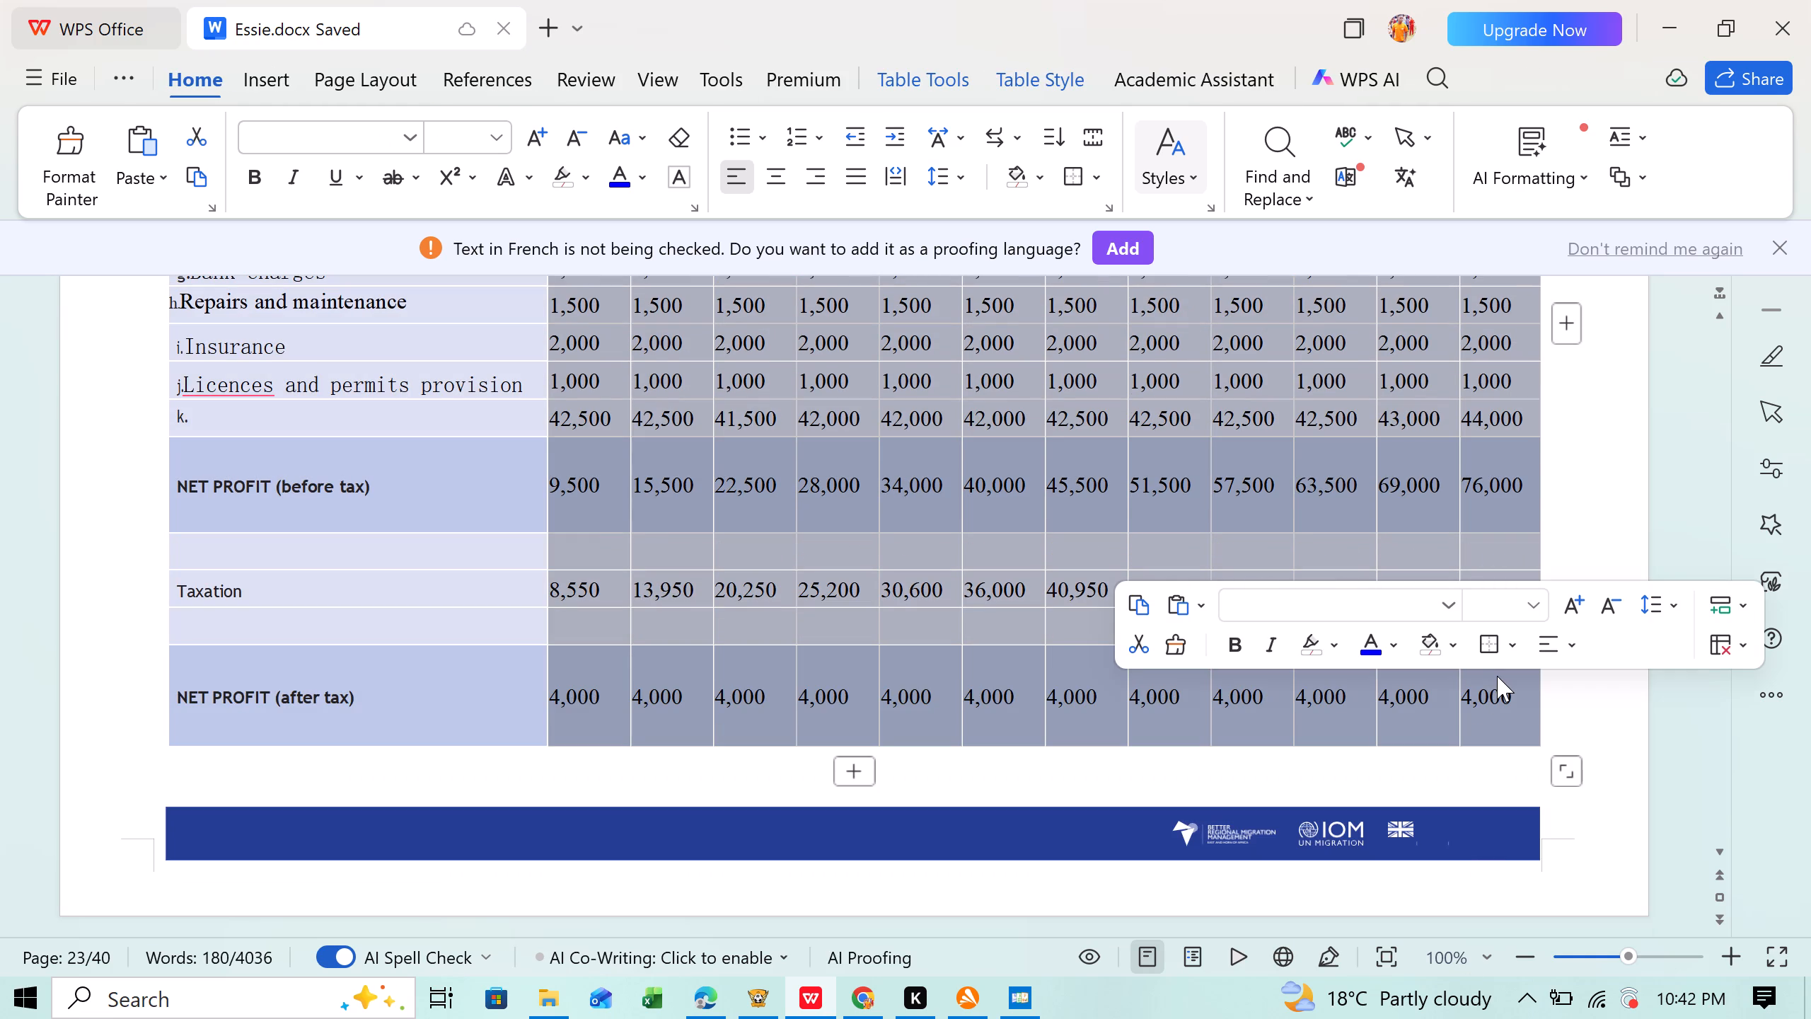
{"action": "left_click", "coordinate": [1153, 640]}
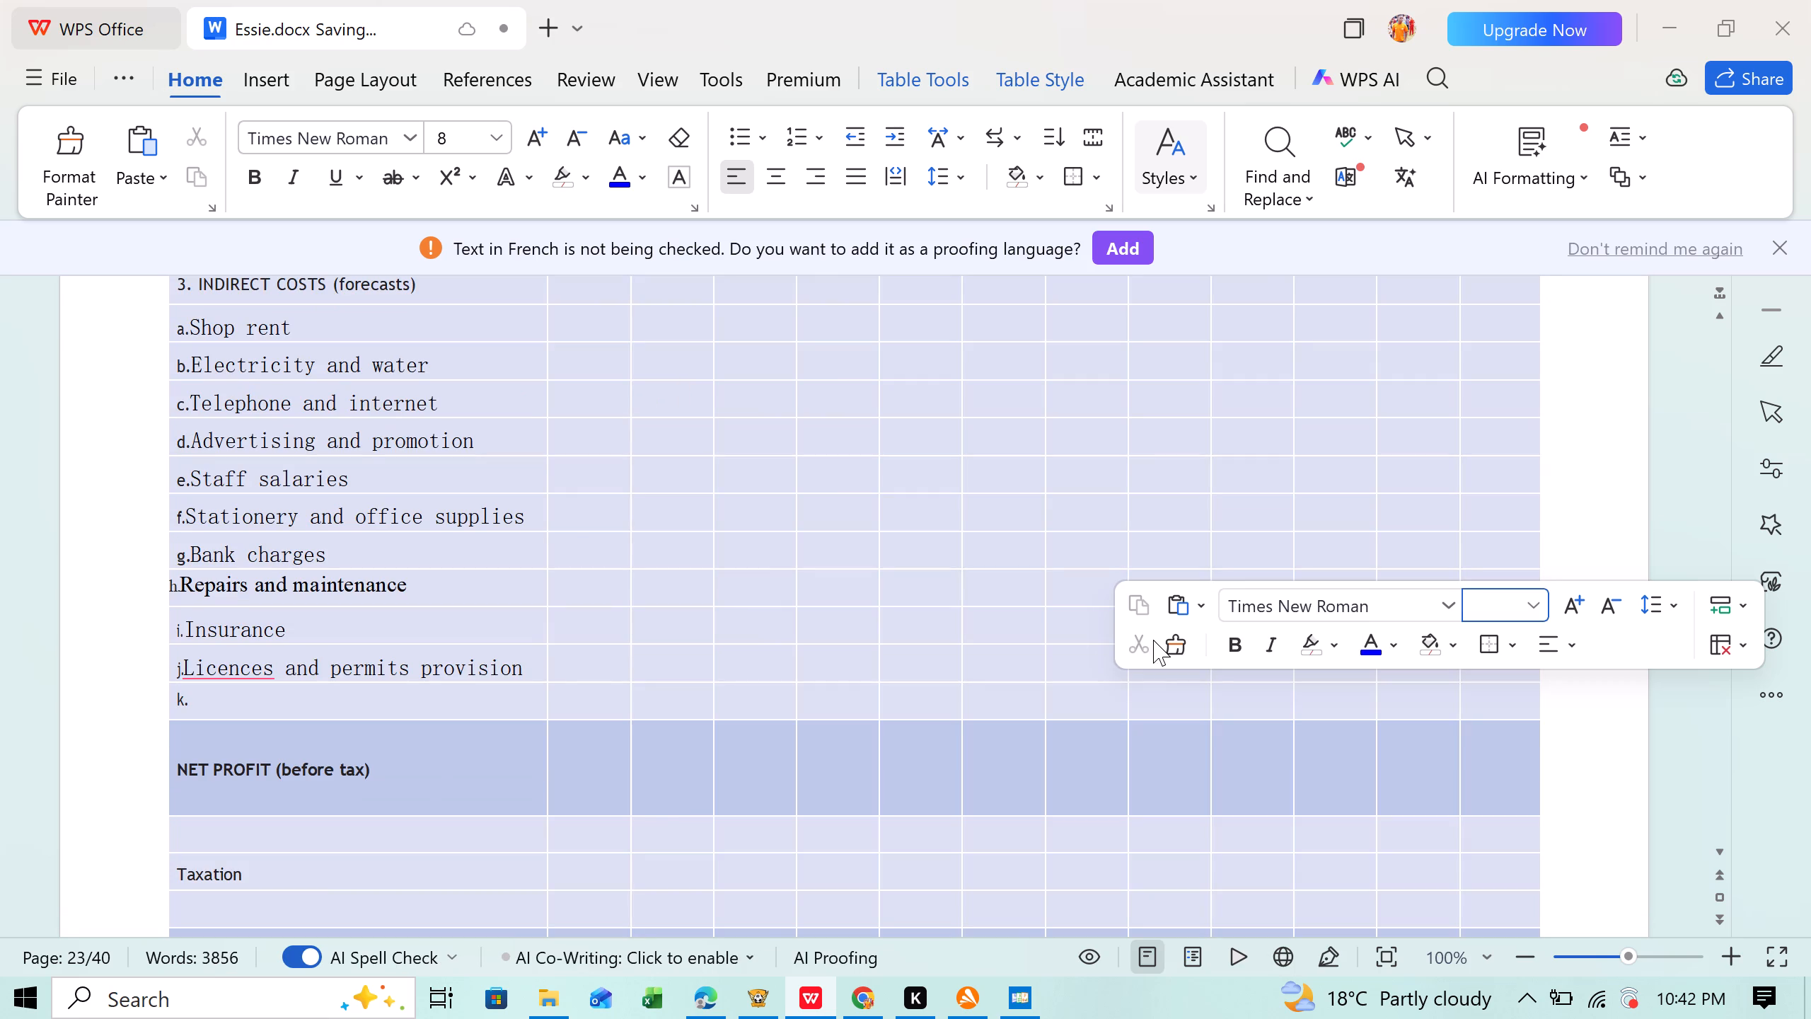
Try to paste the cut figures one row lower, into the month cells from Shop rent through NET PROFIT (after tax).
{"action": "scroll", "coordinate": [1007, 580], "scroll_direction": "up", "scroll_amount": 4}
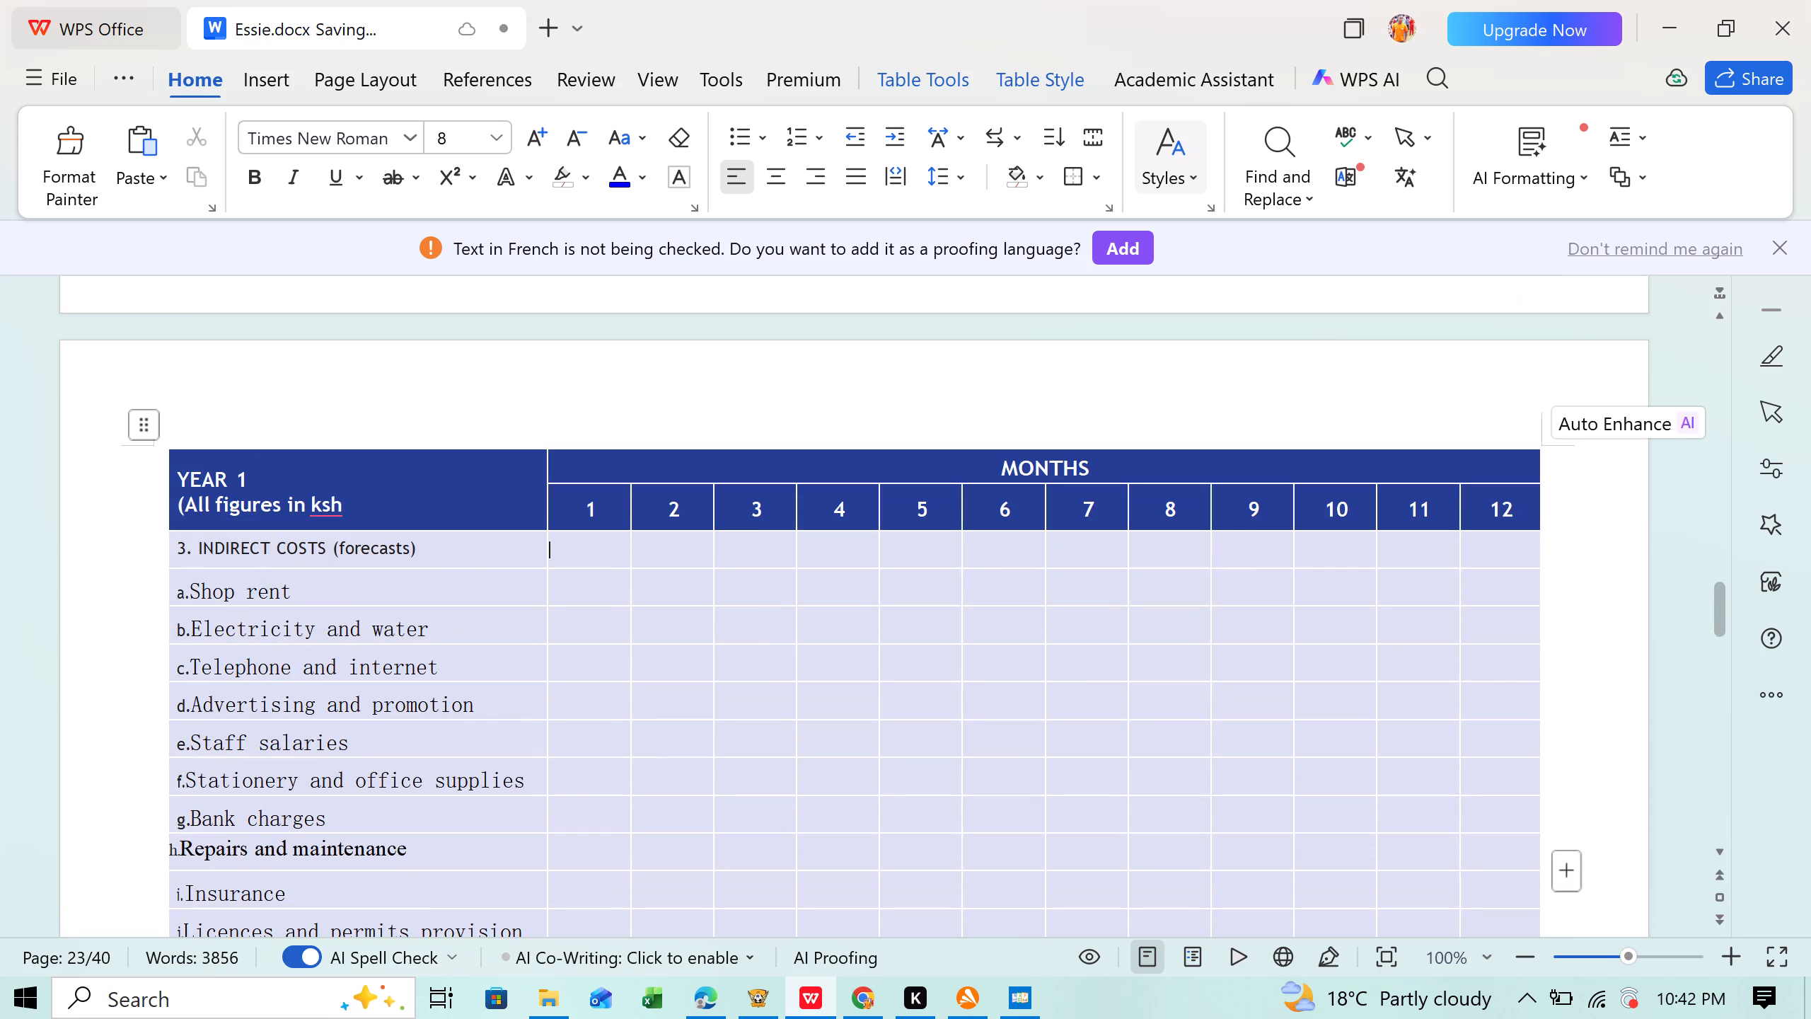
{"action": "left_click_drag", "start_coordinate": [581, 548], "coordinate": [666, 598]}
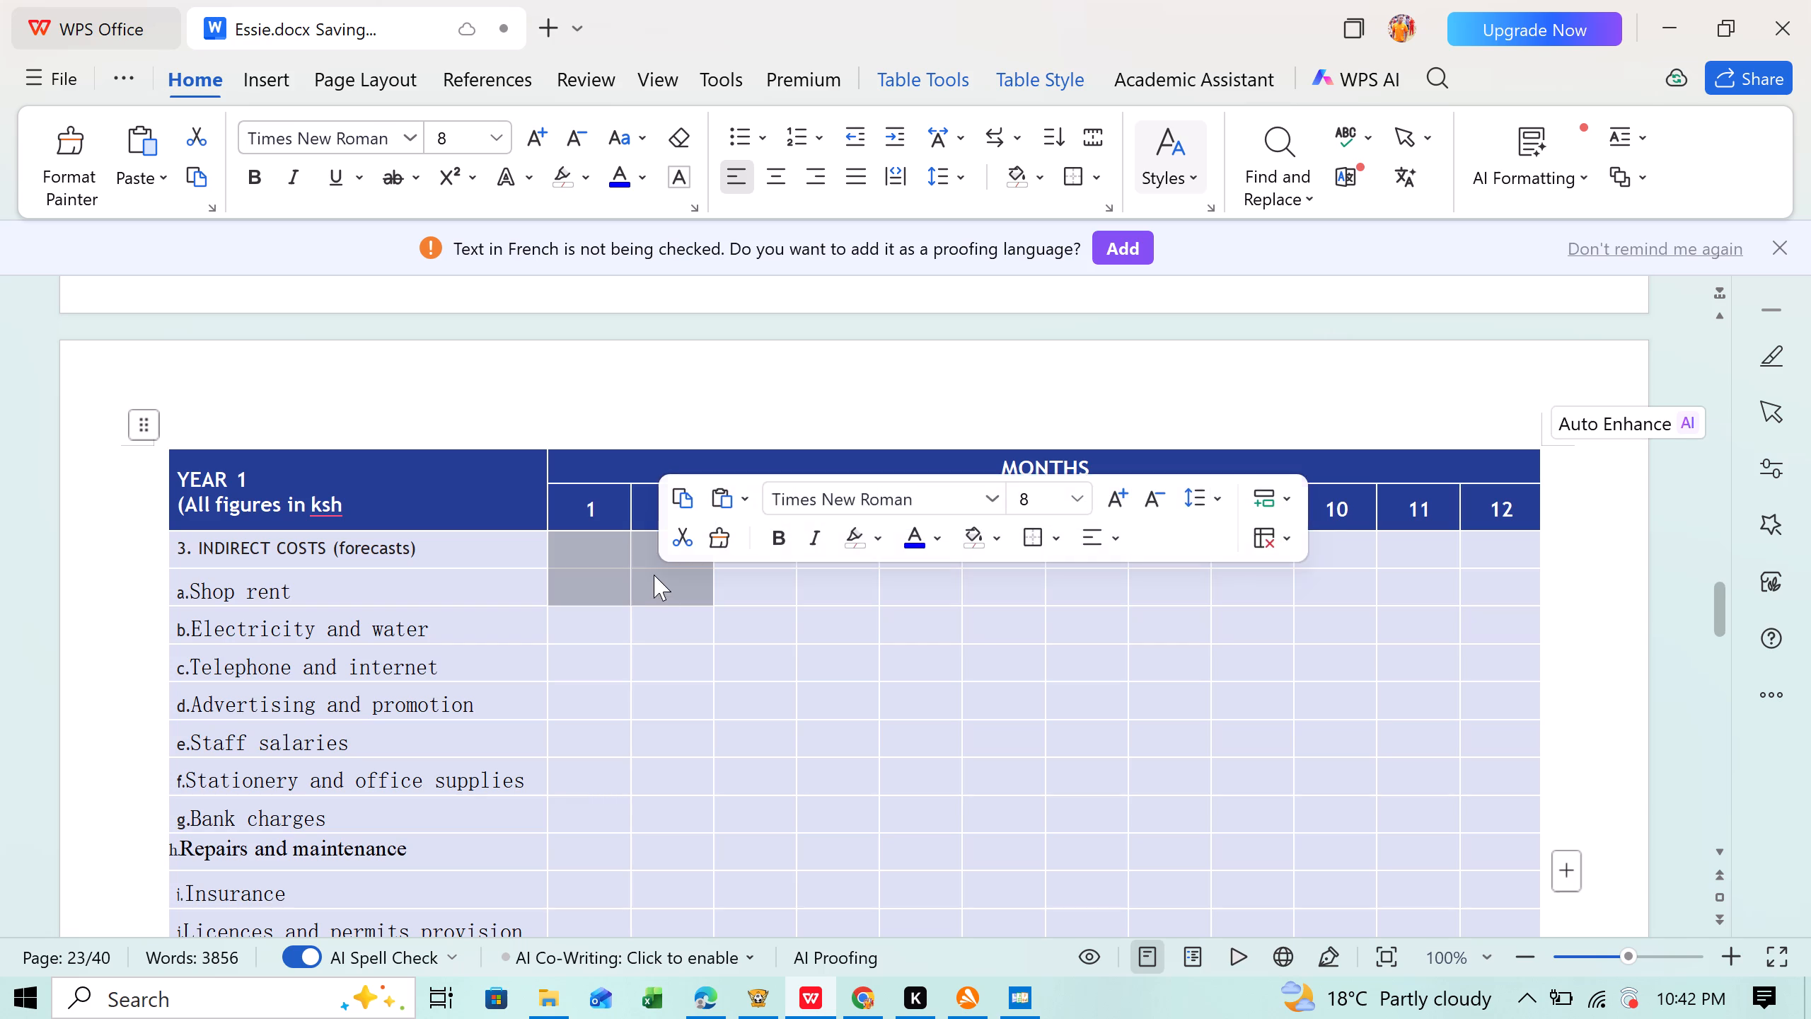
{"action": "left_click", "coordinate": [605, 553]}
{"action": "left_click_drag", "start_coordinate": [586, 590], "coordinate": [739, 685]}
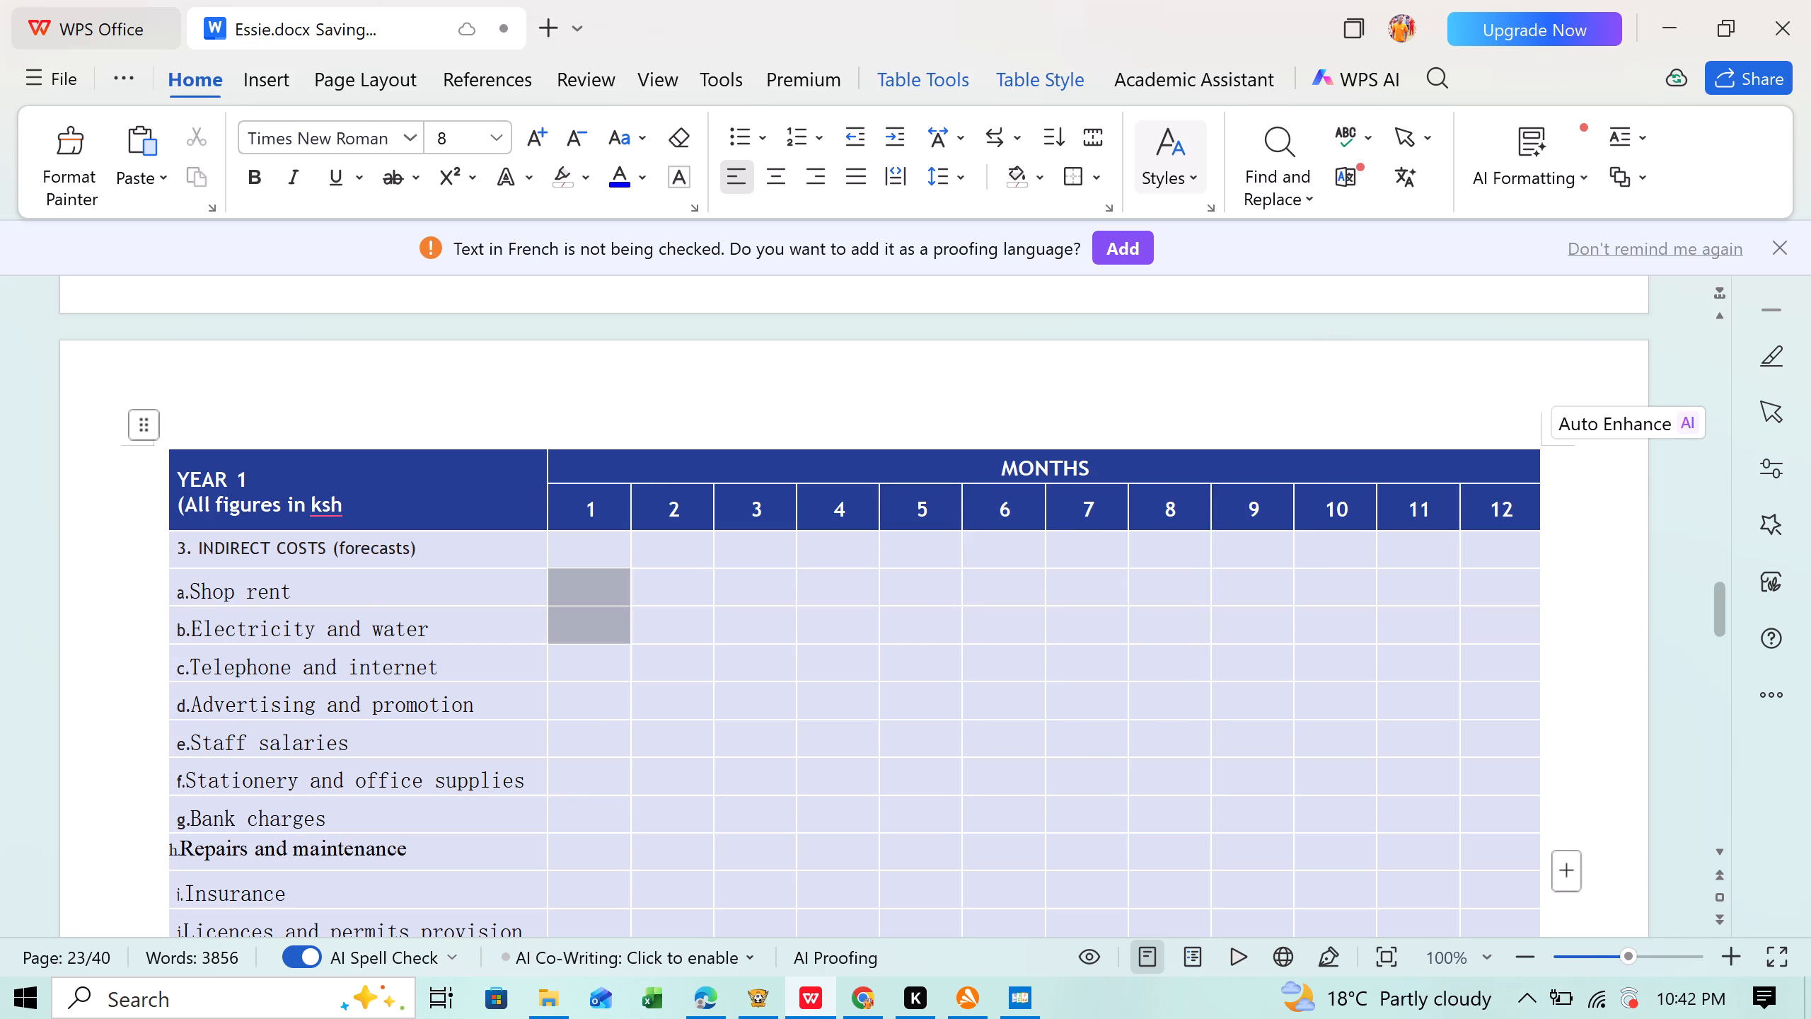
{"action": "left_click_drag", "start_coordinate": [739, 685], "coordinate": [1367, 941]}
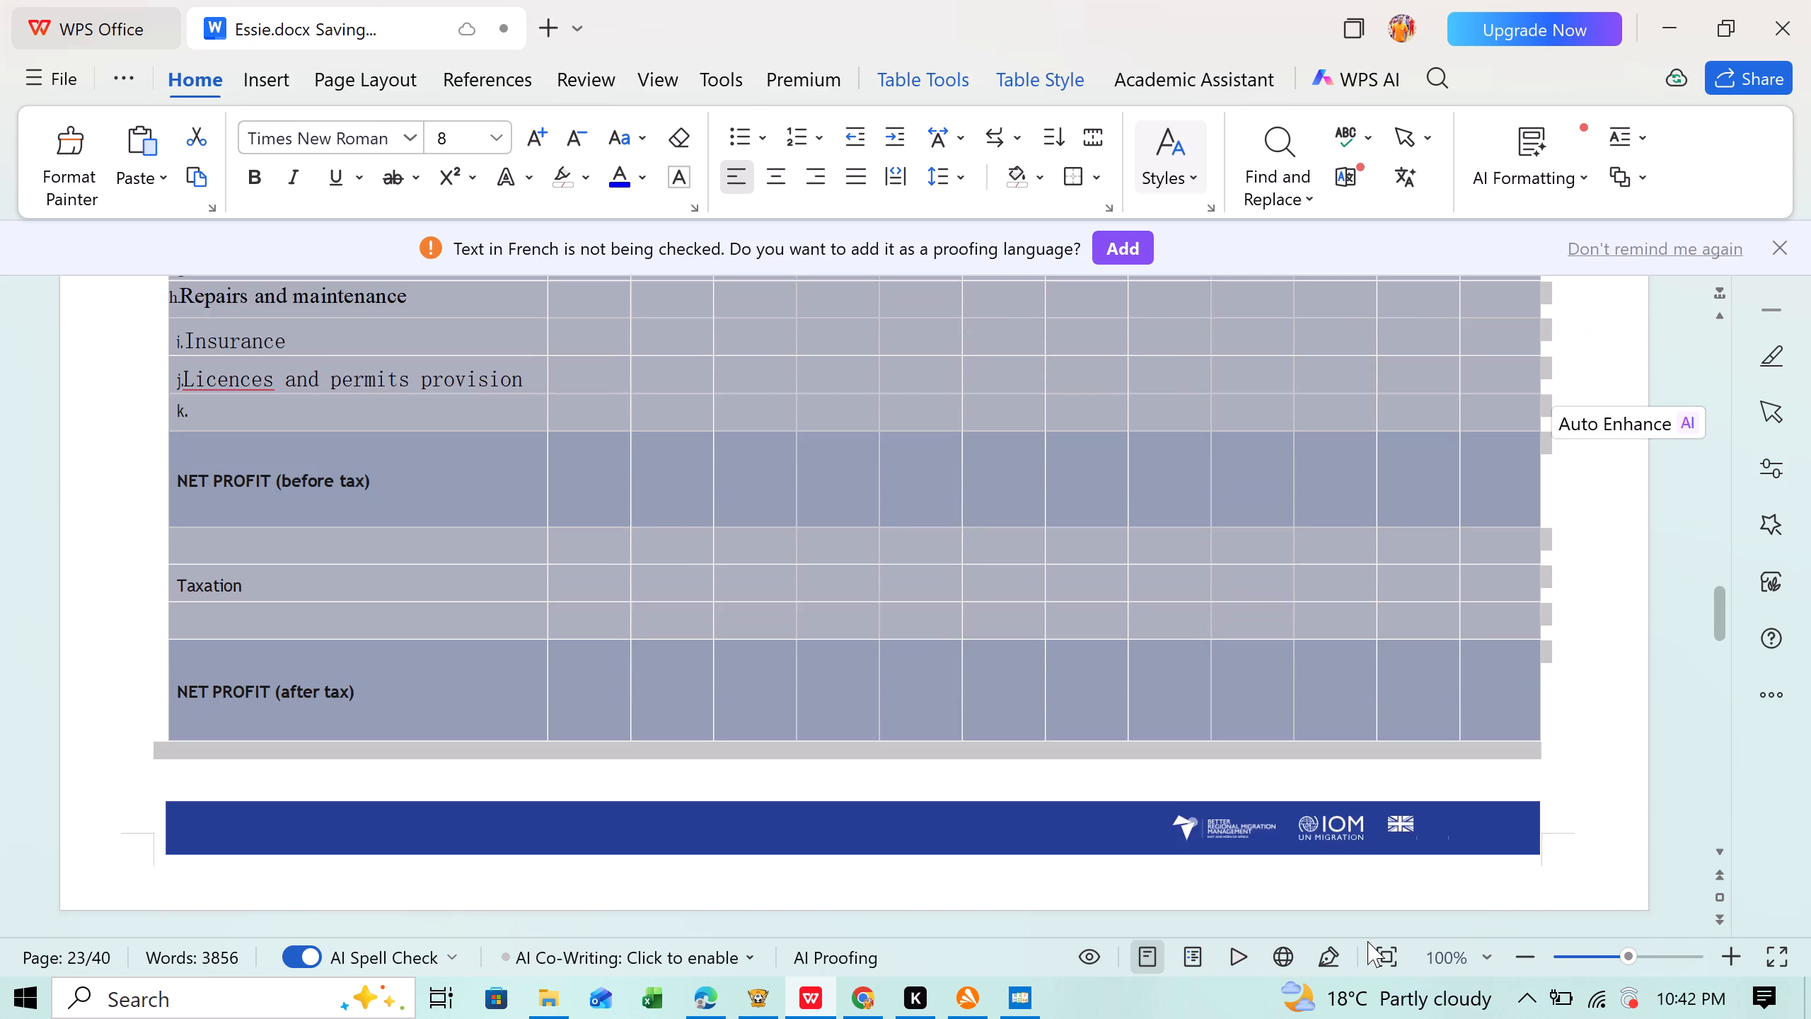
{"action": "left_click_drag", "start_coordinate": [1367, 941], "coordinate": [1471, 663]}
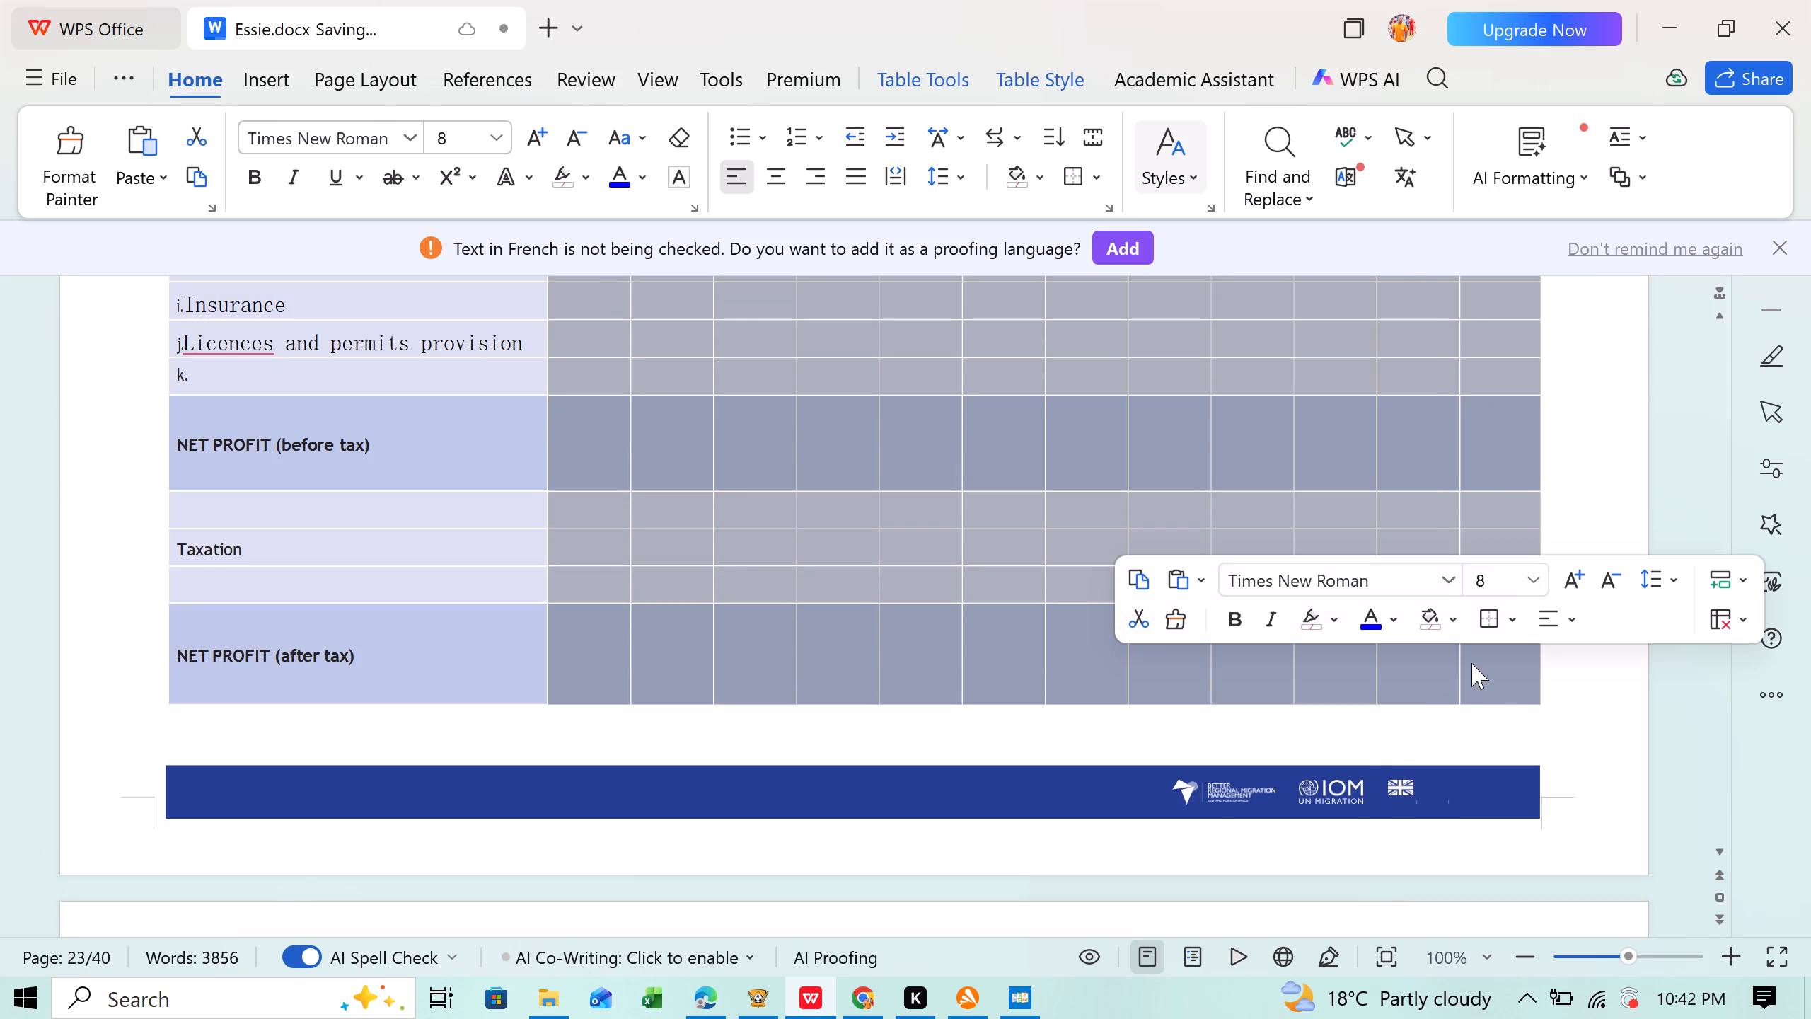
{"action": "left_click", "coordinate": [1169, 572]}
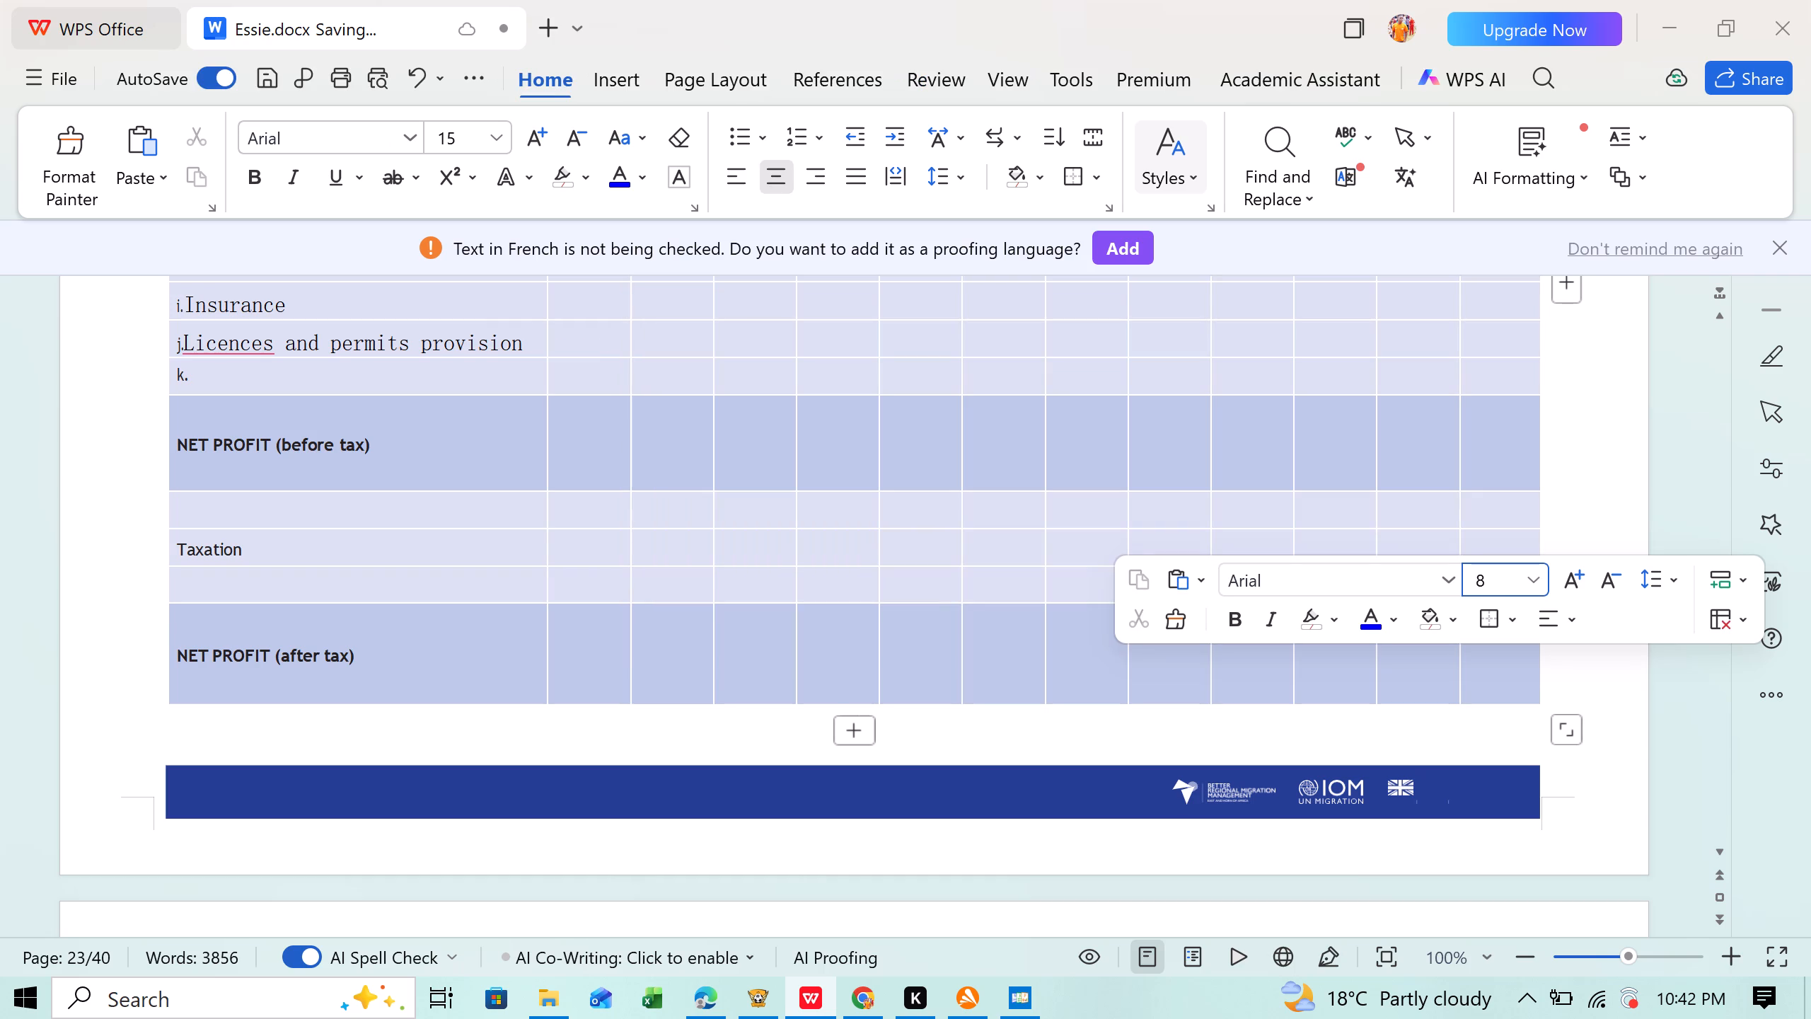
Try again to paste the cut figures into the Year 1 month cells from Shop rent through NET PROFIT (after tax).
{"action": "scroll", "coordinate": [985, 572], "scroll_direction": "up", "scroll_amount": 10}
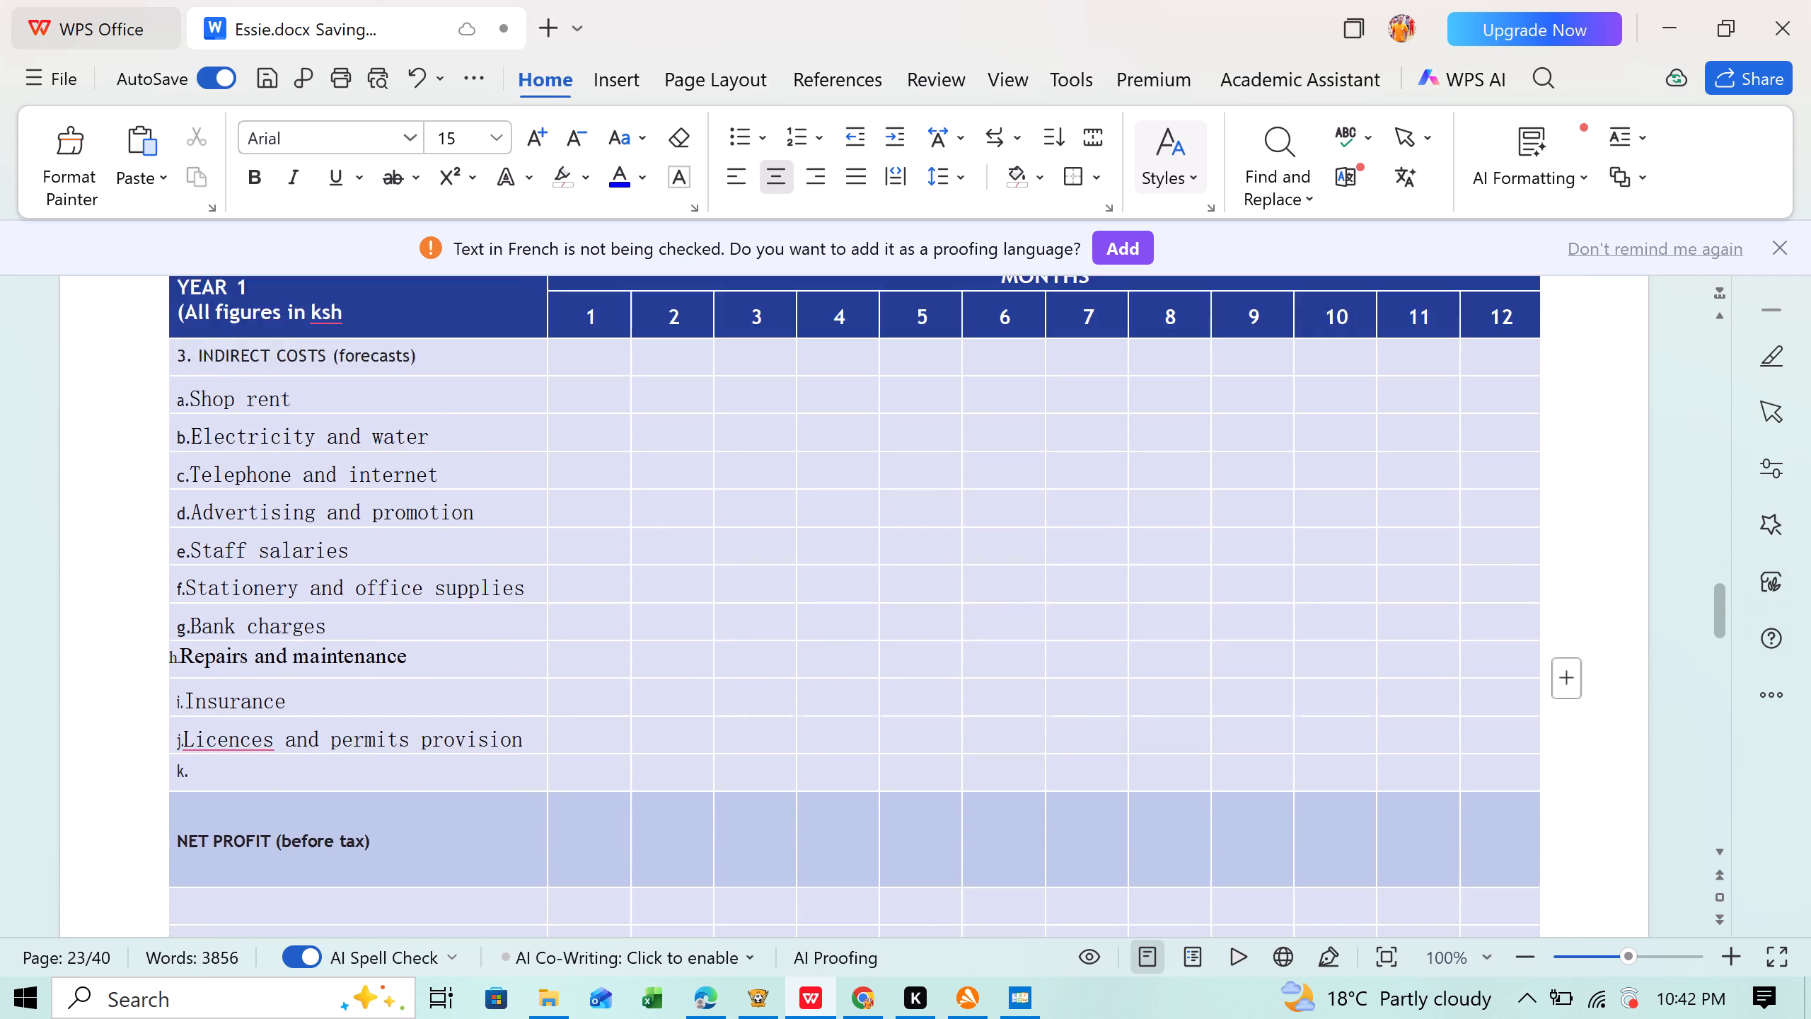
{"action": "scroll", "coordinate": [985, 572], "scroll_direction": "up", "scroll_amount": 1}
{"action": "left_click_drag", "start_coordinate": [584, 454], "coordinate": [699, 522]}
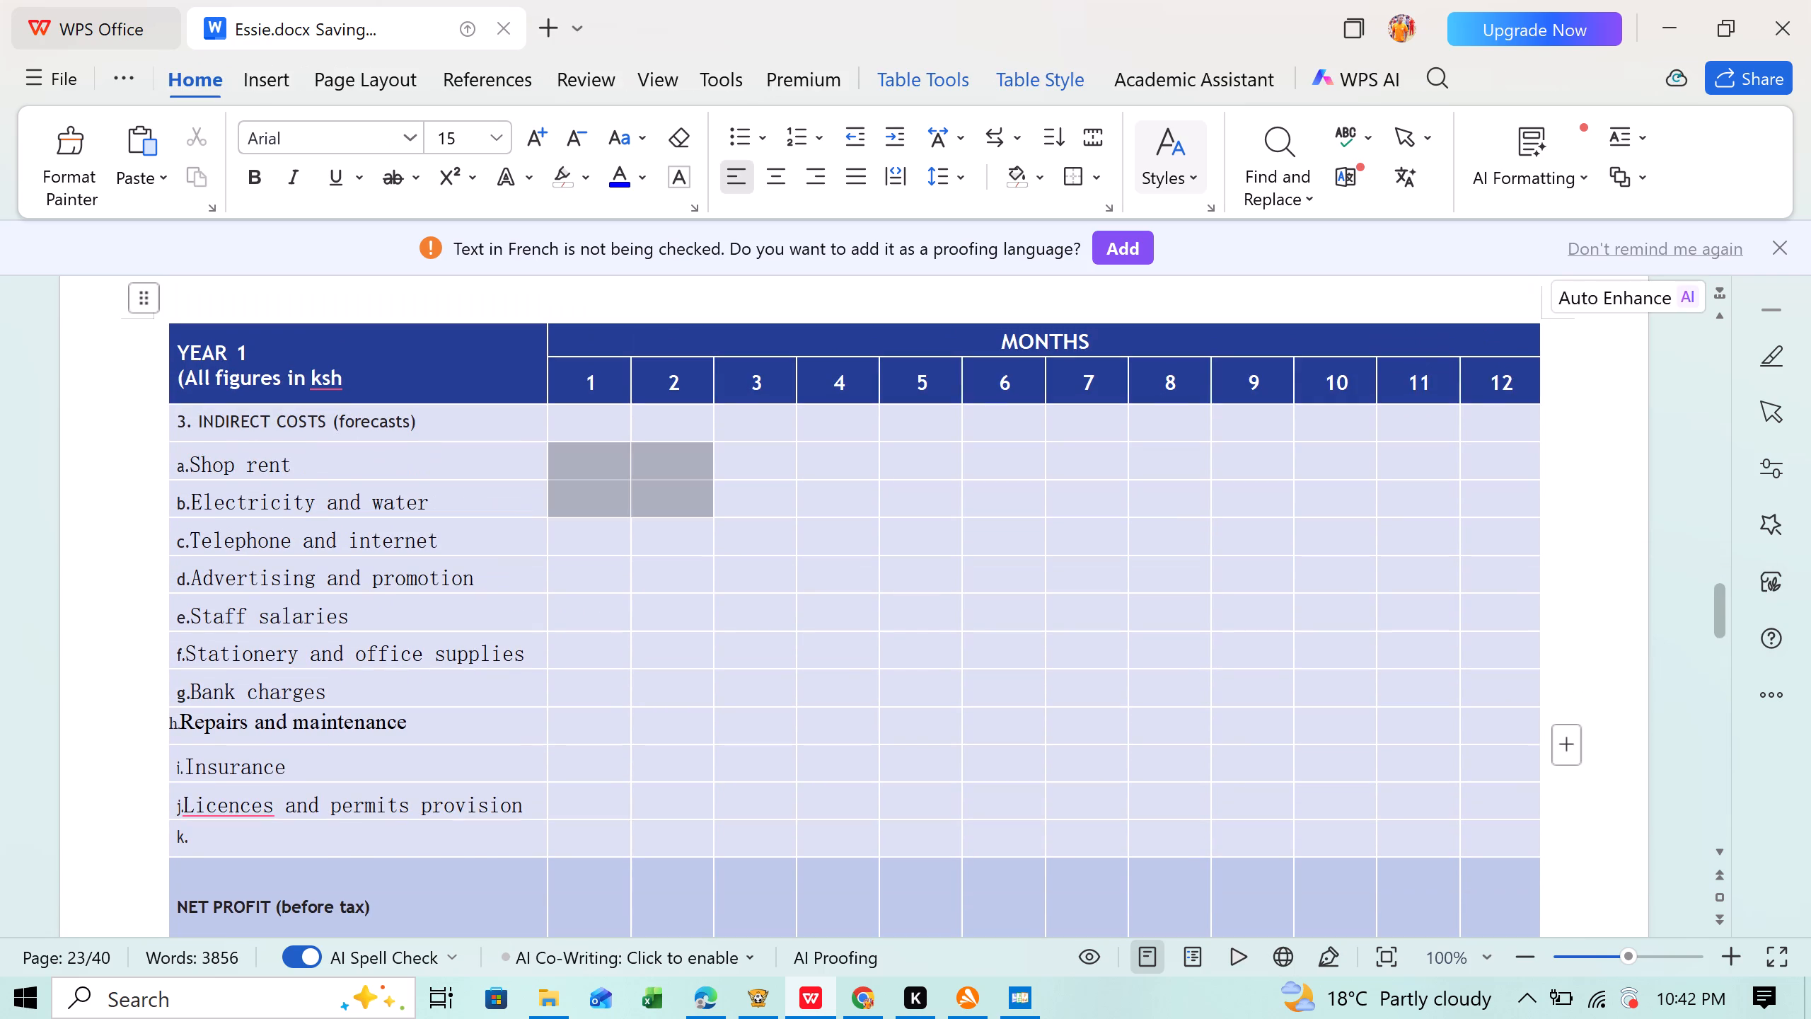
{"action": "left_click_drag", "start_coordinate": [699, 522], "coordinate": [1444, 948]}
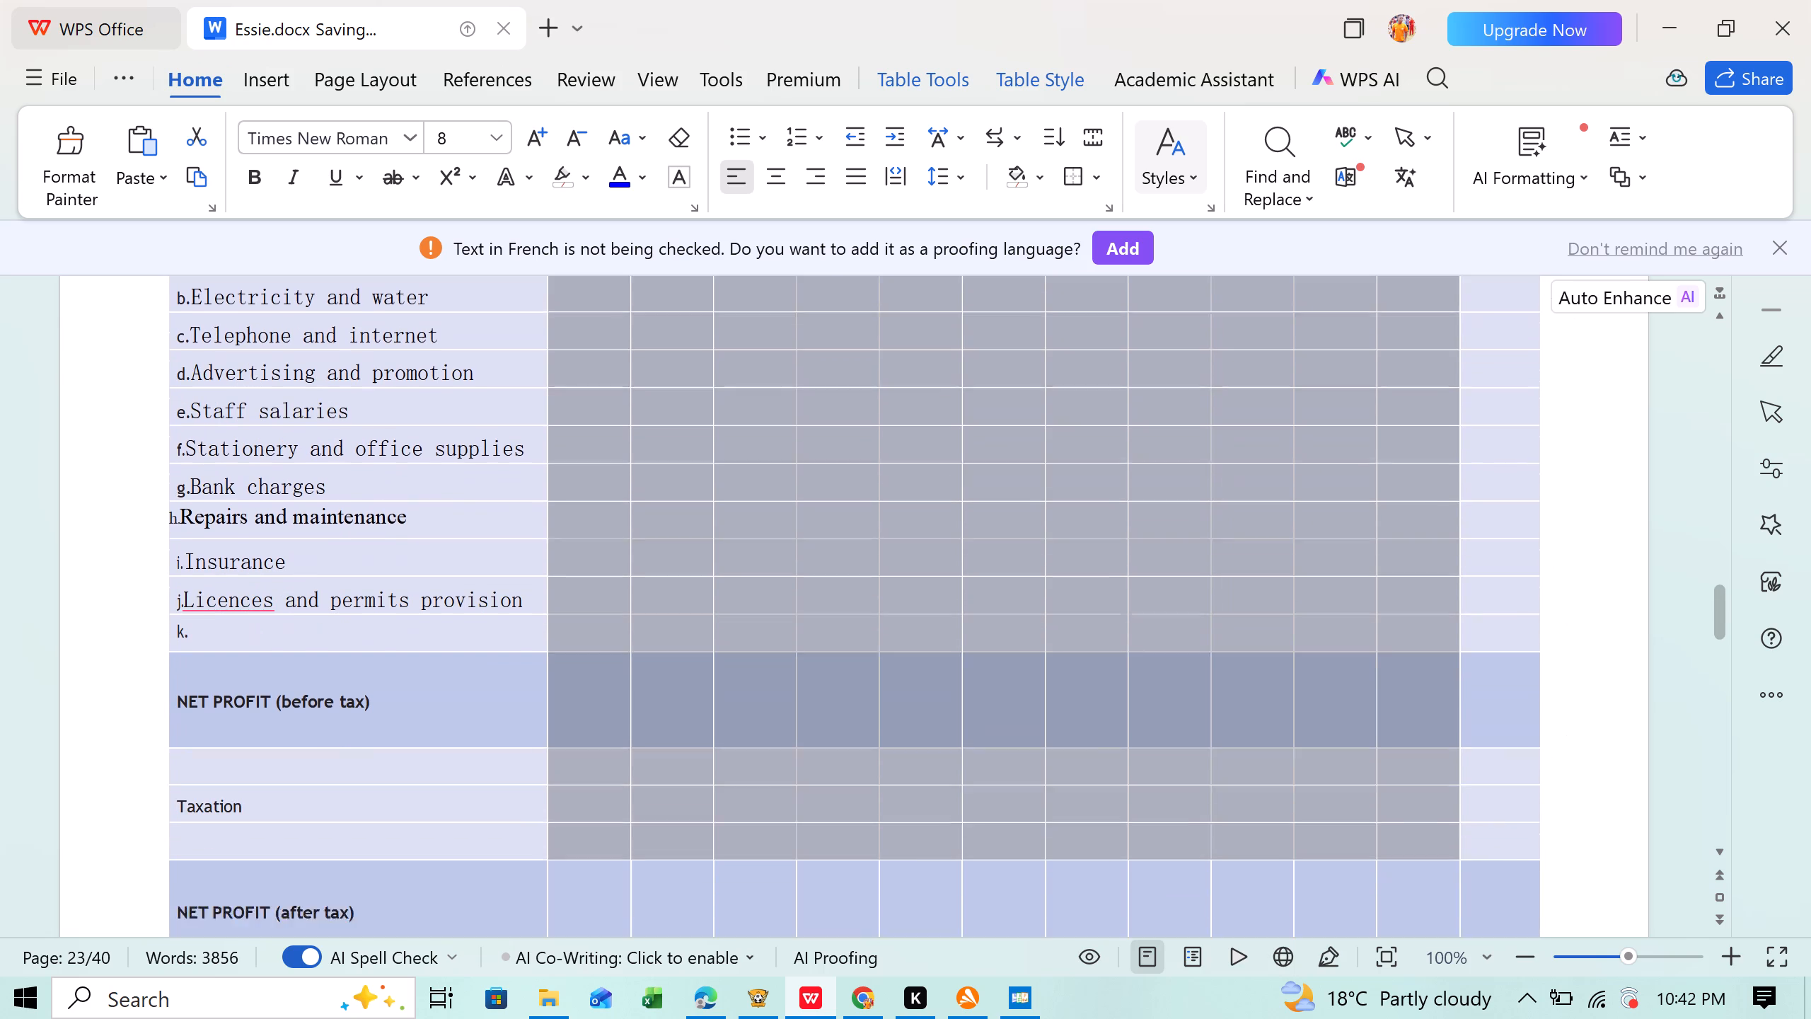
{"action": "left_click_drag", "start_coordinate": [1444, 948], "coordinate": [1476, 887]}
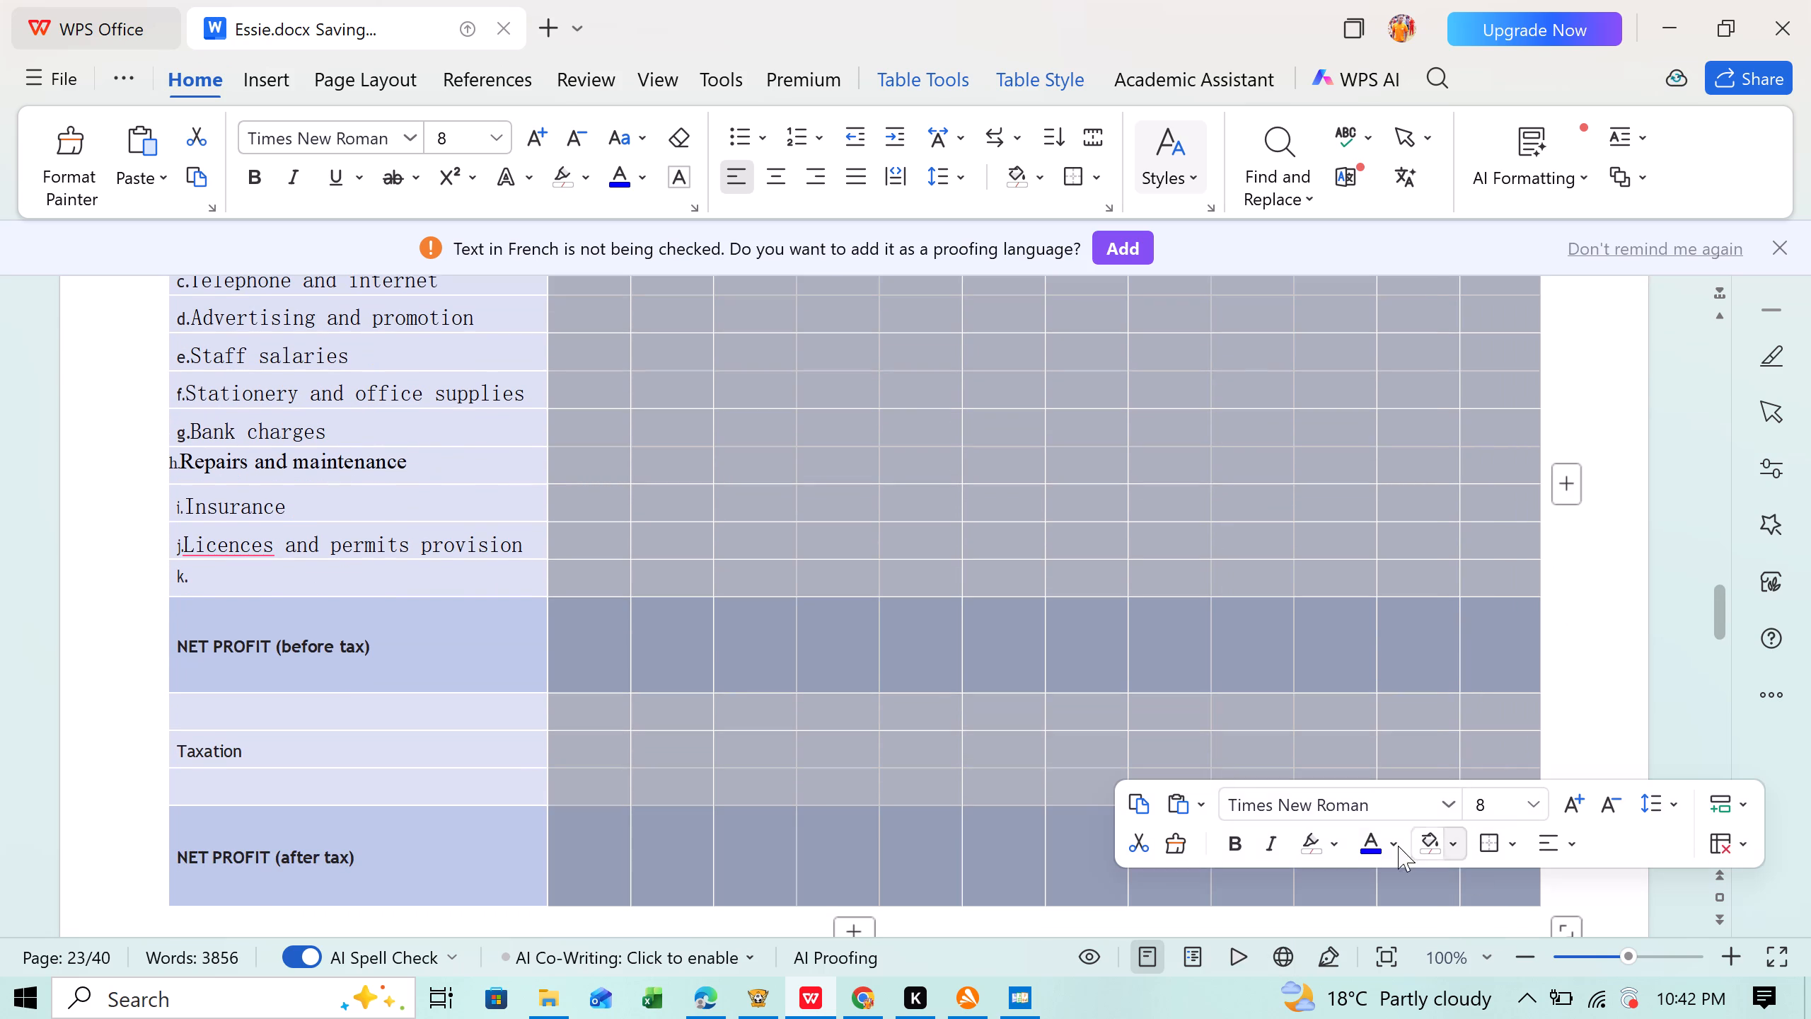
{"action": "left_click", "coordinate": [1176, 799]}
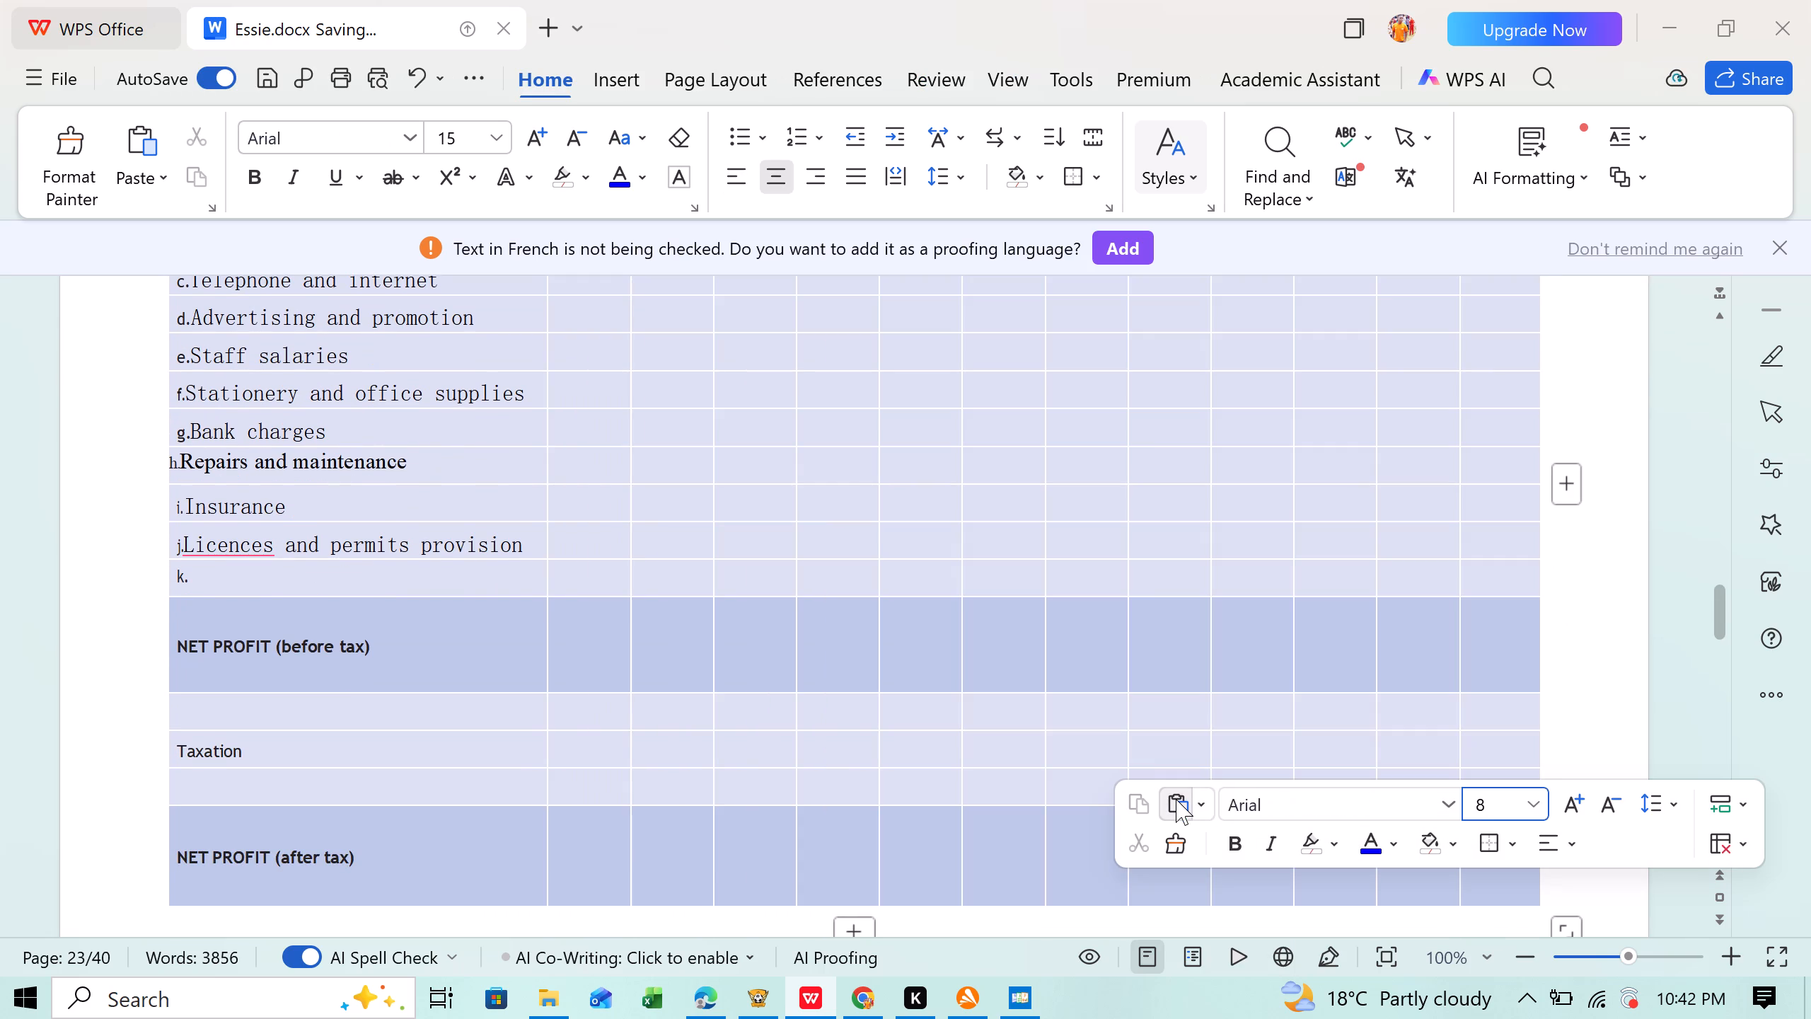
Review the Year 1 sales and direct costs table and the emptied indirect costs table that follows it.
{"action": "scroll", "coordinate": [1019, 731], "scroll_direction": "up", "scroll_amount": 7}
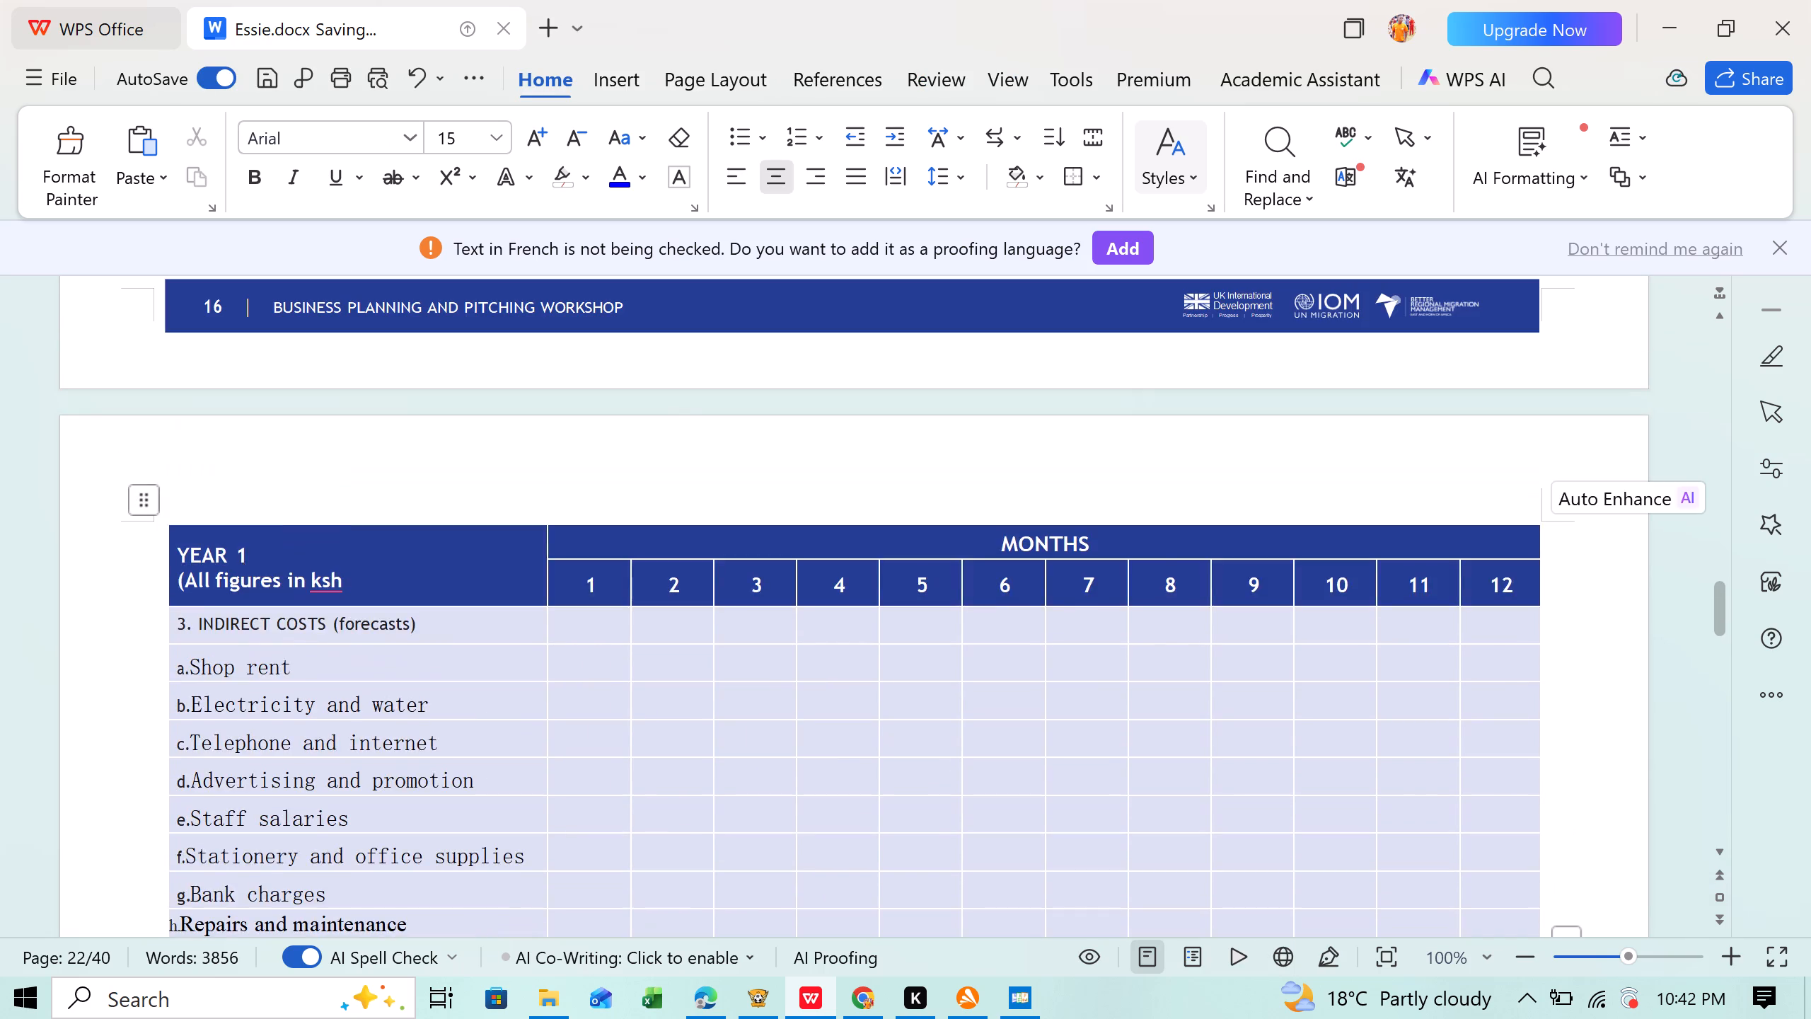
{"action": "scroll", "coordinate": [1019, 731], "scroll_direction": "up", "scroll_amount": 6}
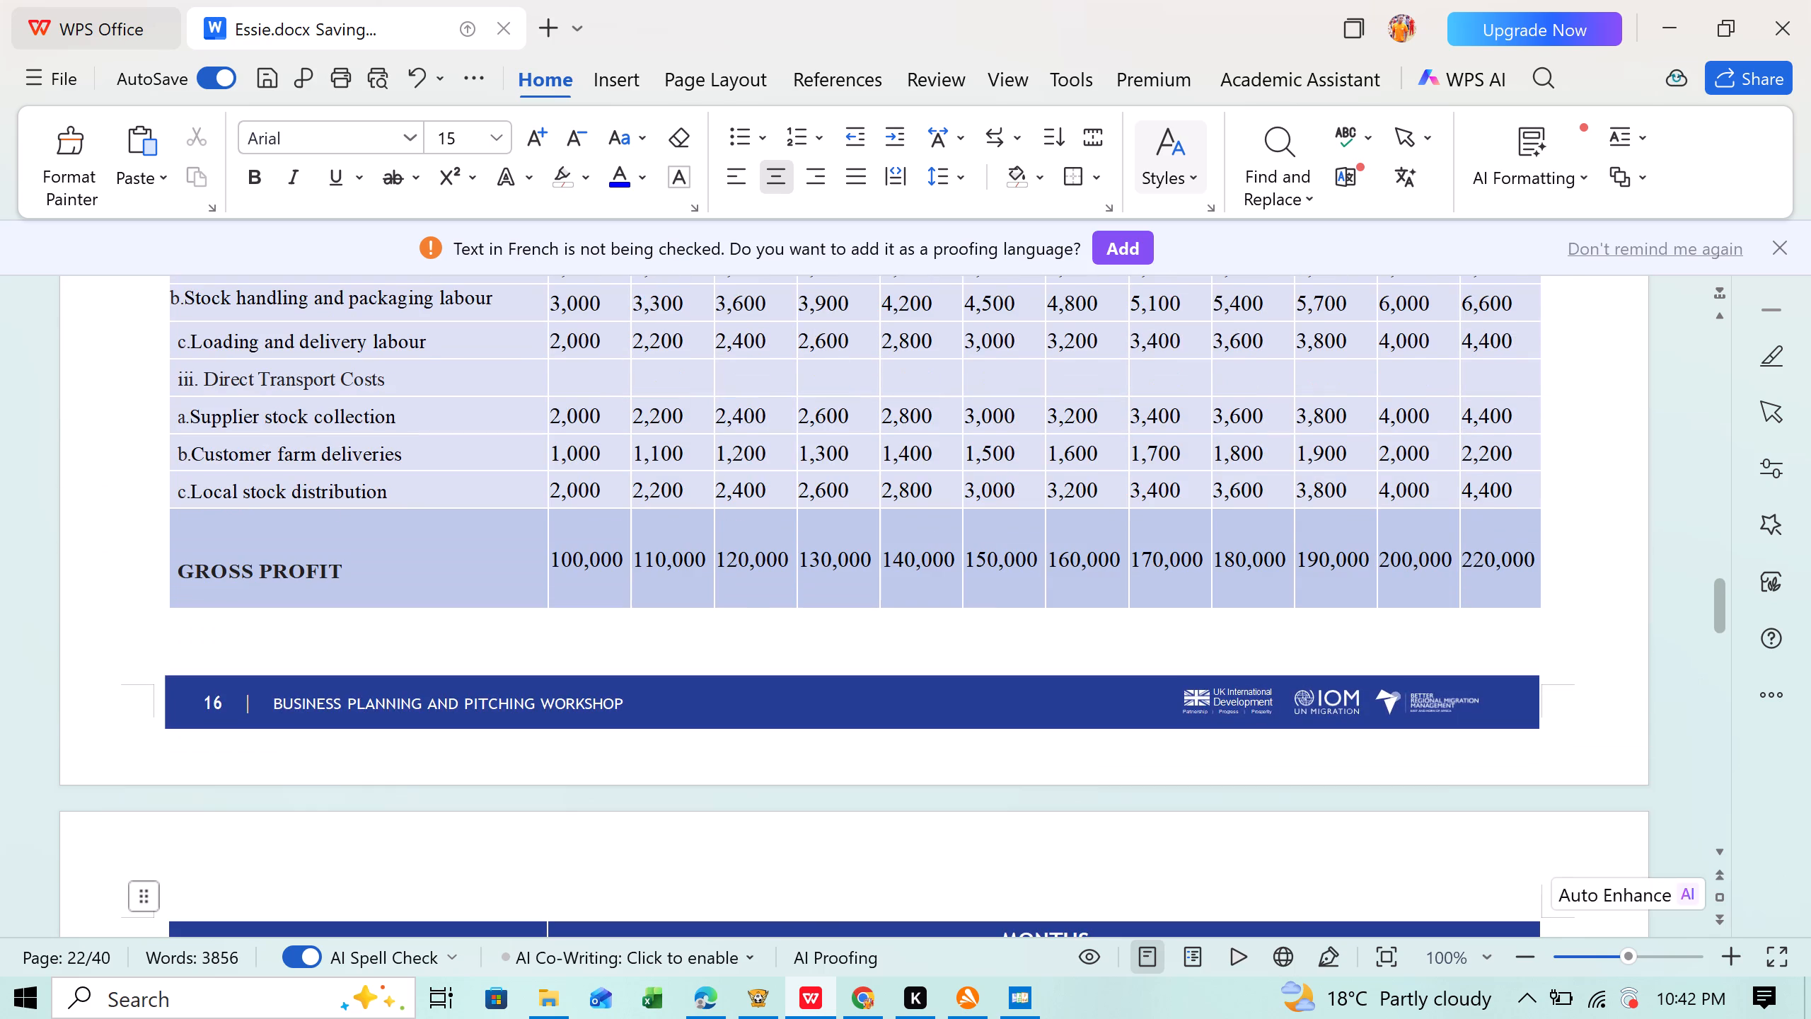
{"action": "scroll", "coordinate": [1019, 731], "scroll_direction": "up", "scroll_amount": 5}
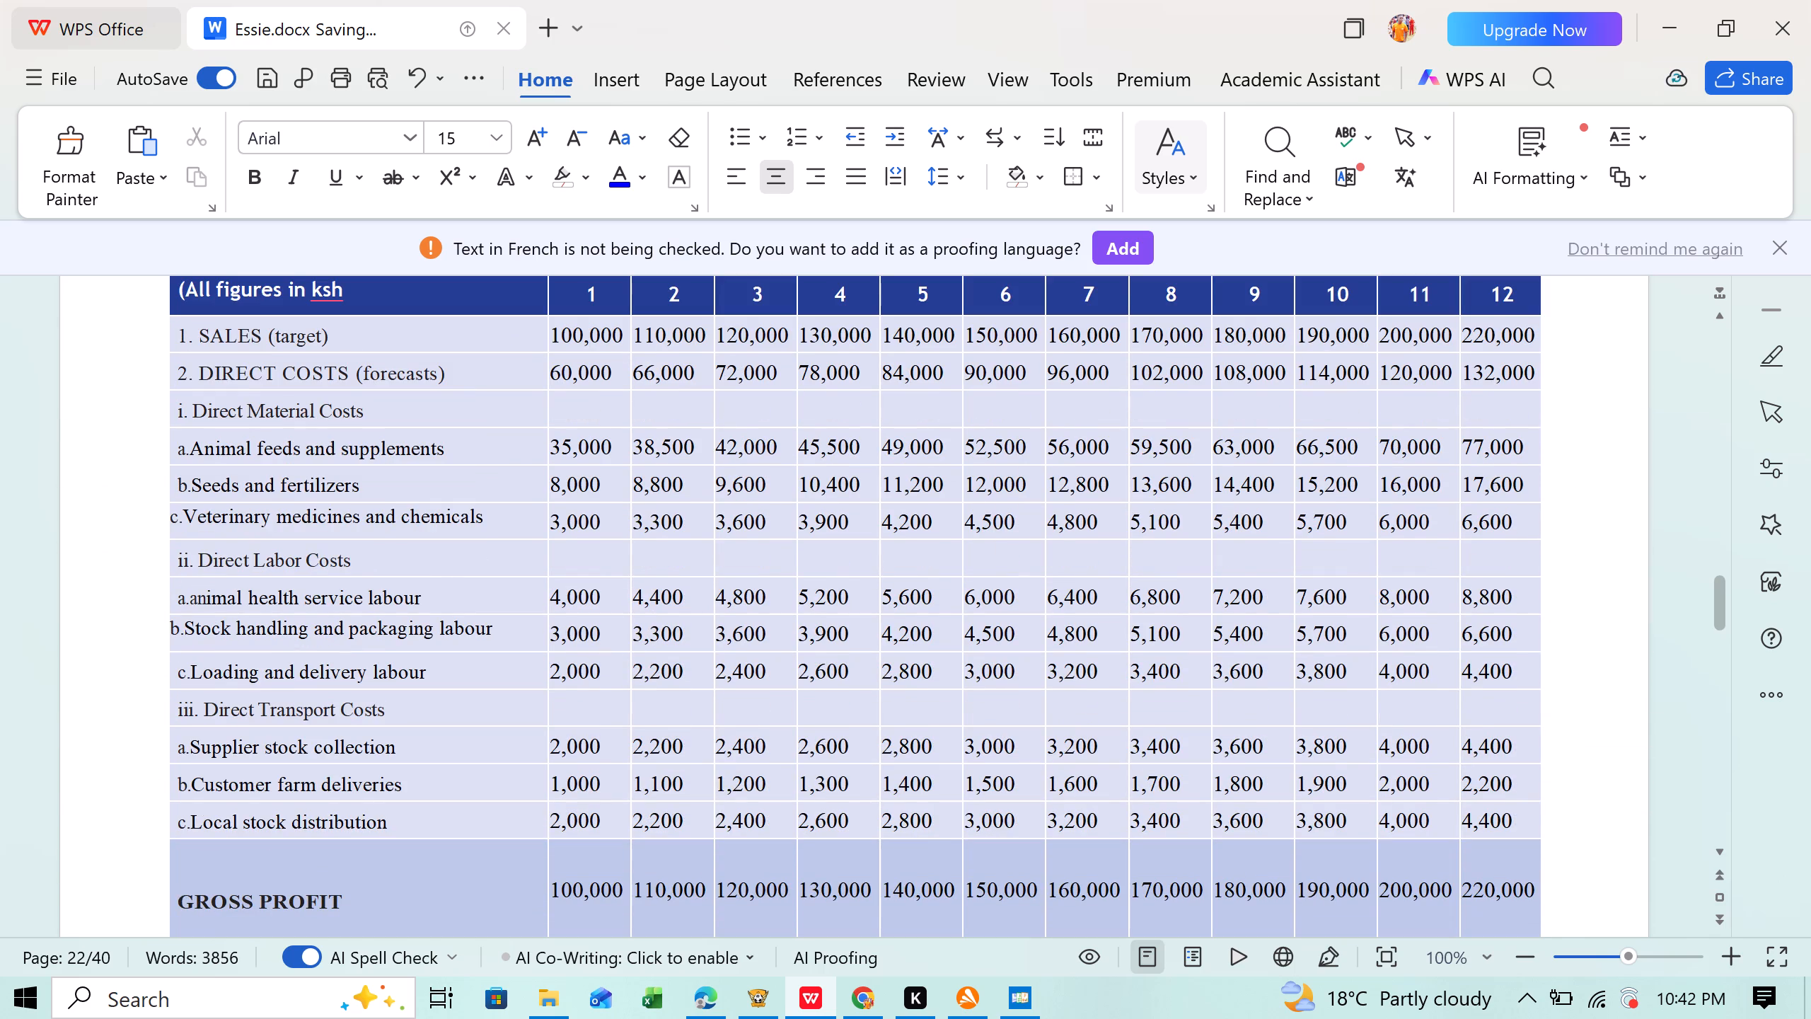
{"action": "scroll", "coordinate": [1019, 731], "scroll_direction": "down", "scroll_amount": 2}
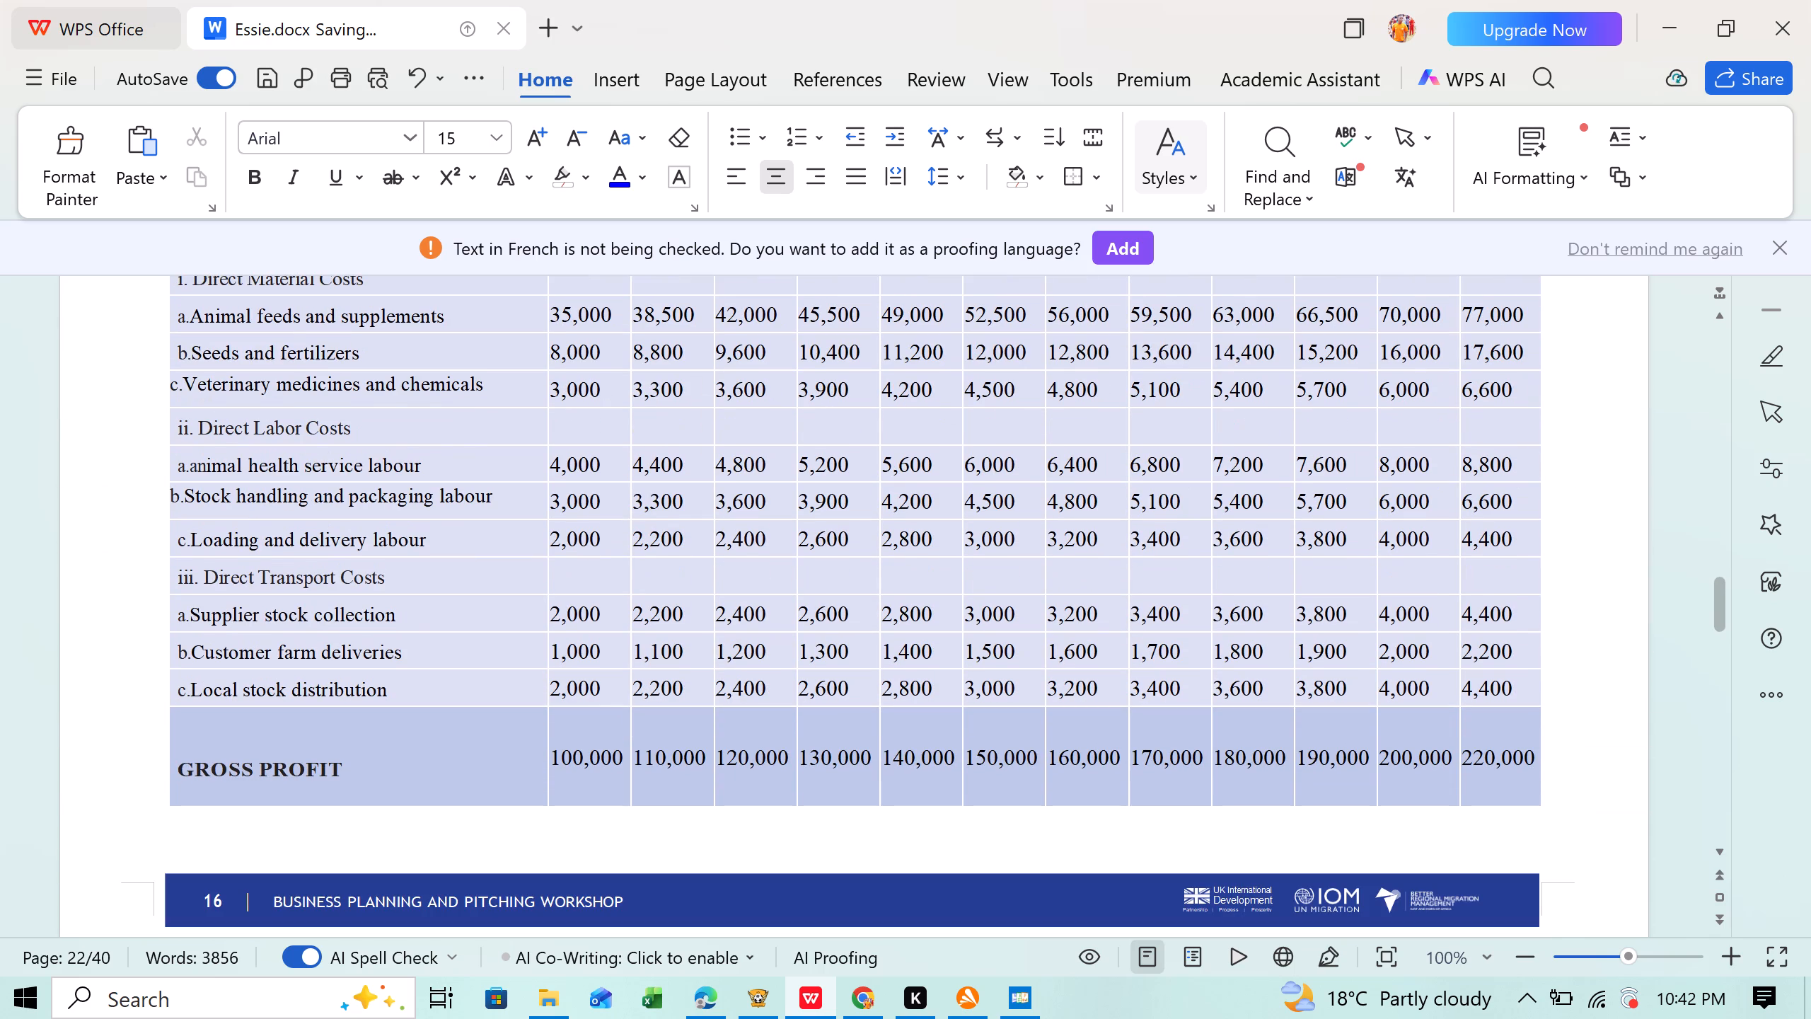
{"action": "scroll", "coordinate": [1019, 731], "scroll_direction": "down", "scroll_amount": 7}
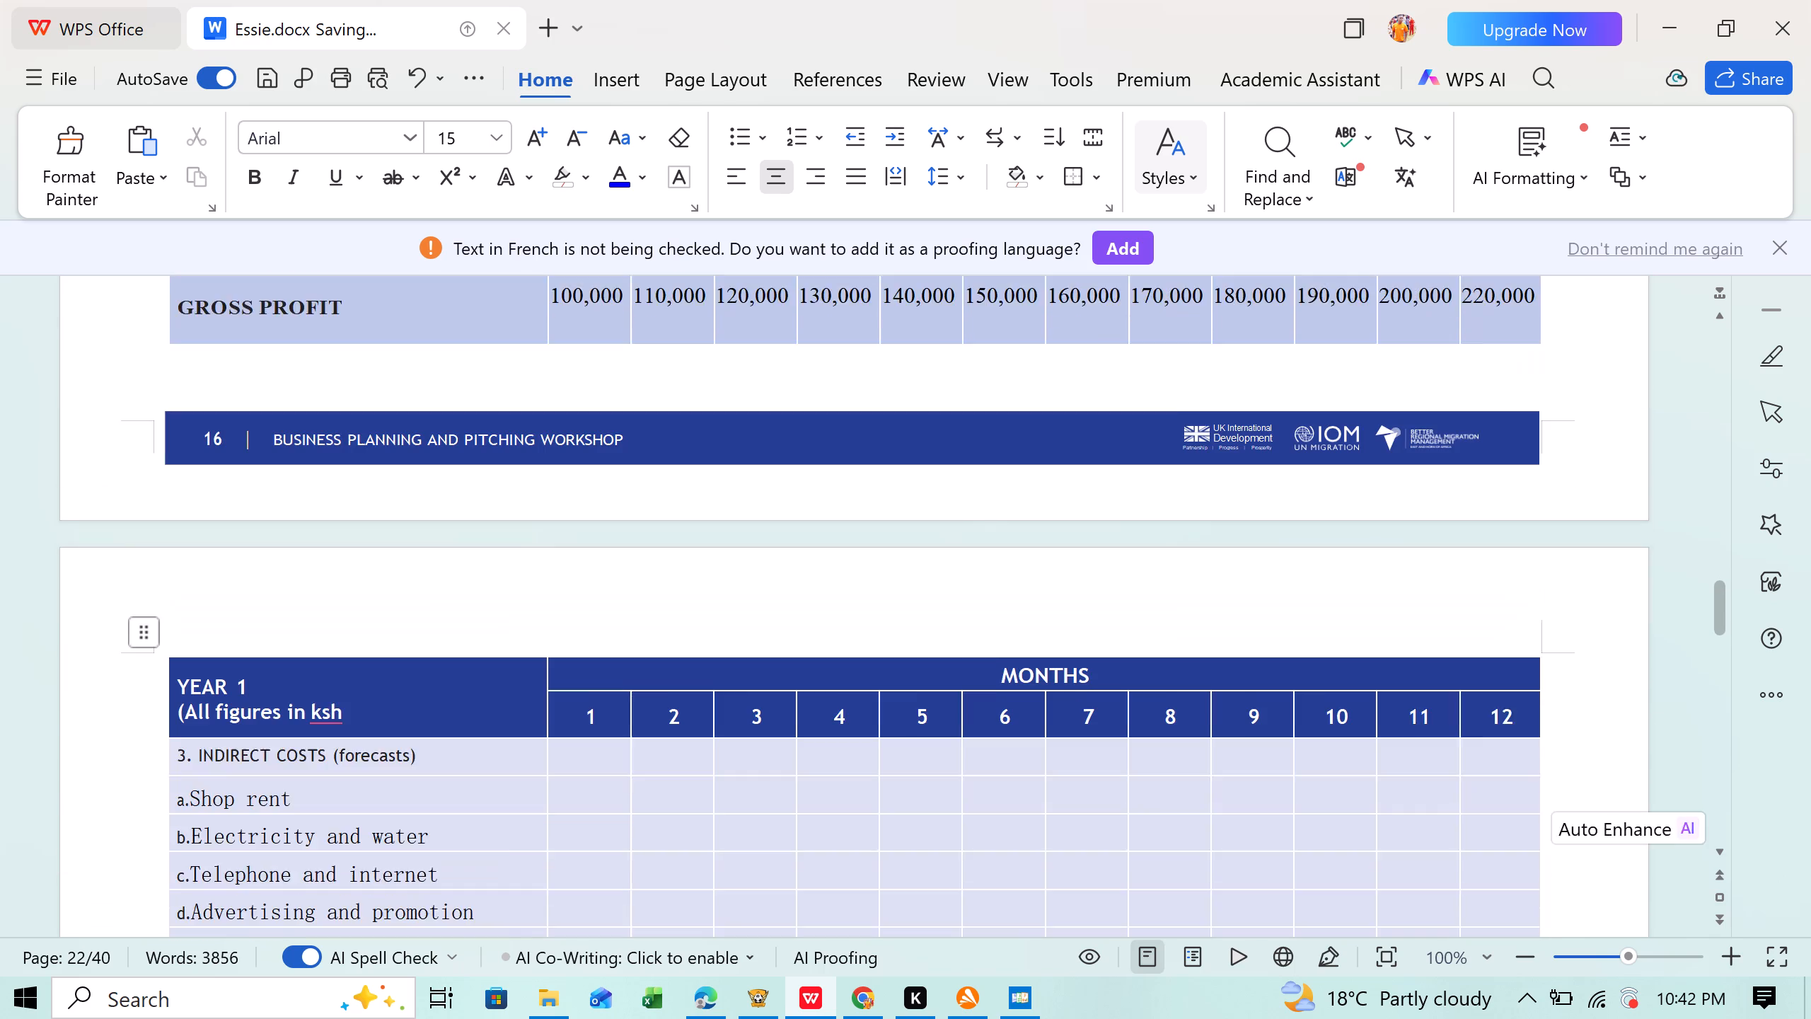
{"action": "scroll", "coordinate": [1019, 731], "scroll_direction": "down", "scroll_amount": 6}
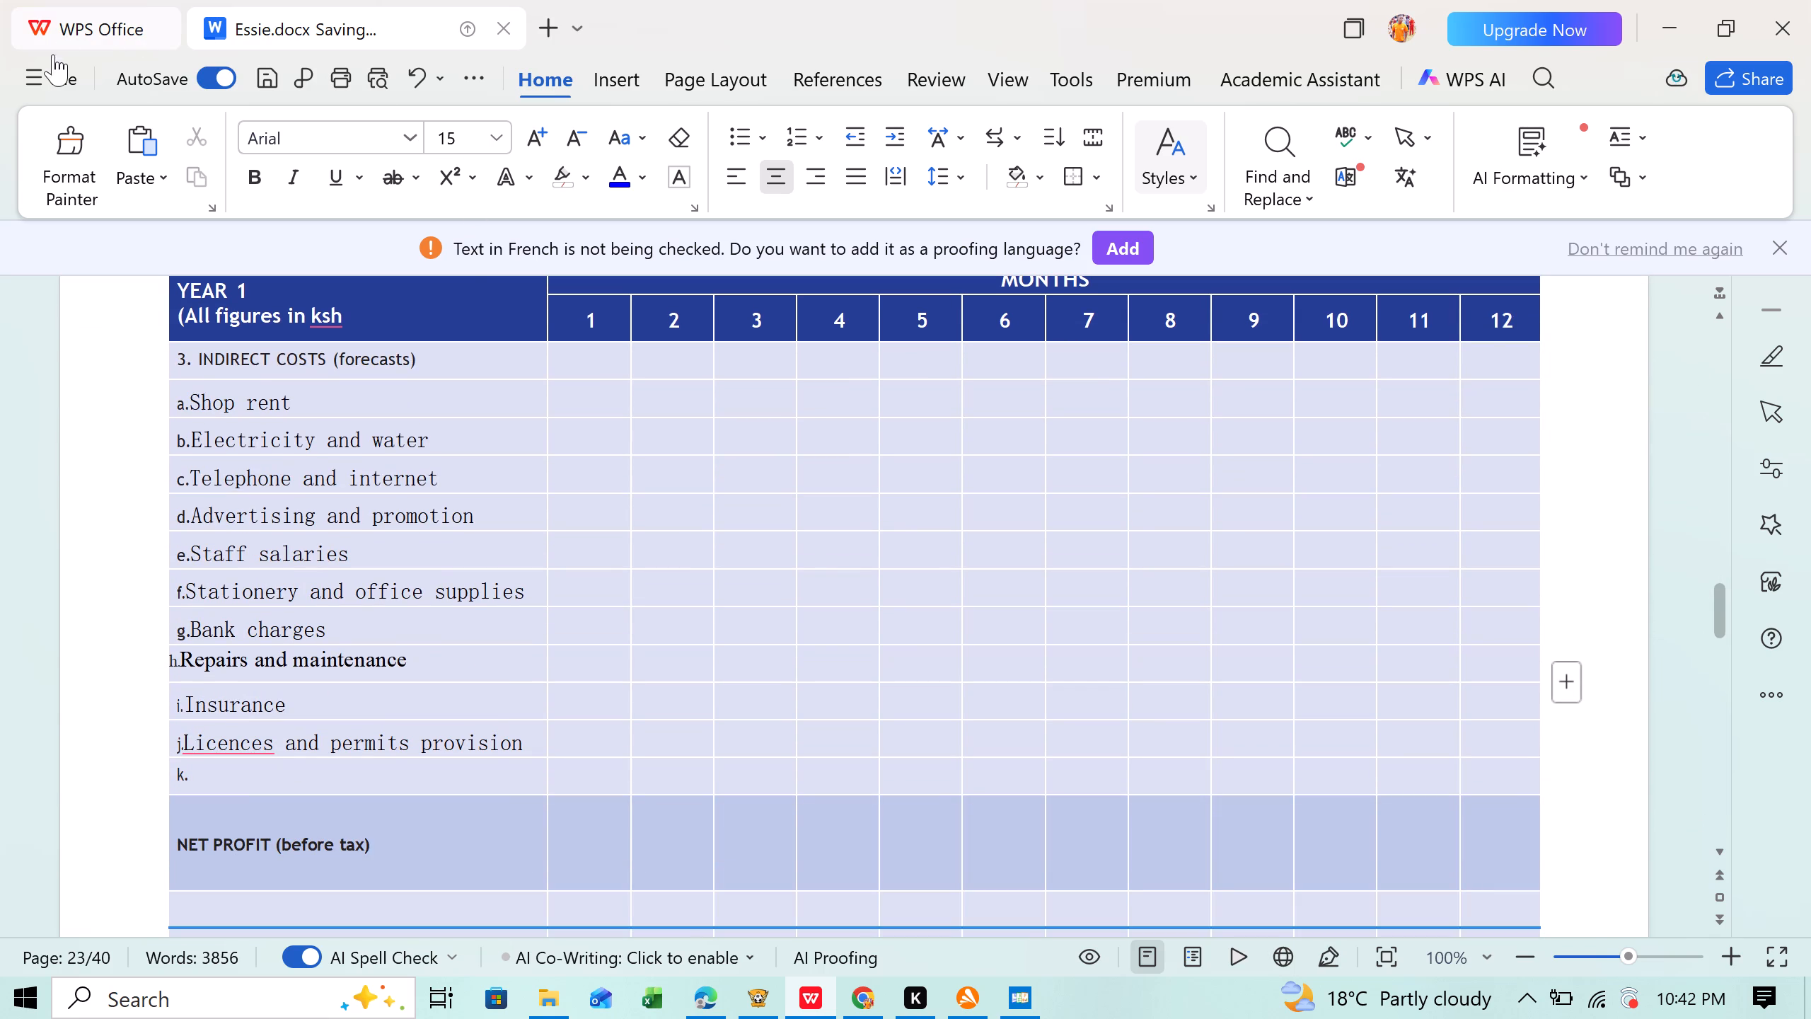
Open the recent document Martha bs plan.docx alongside Essie.docx.
{"action": "left_click", "coordinate": [52, 63]}
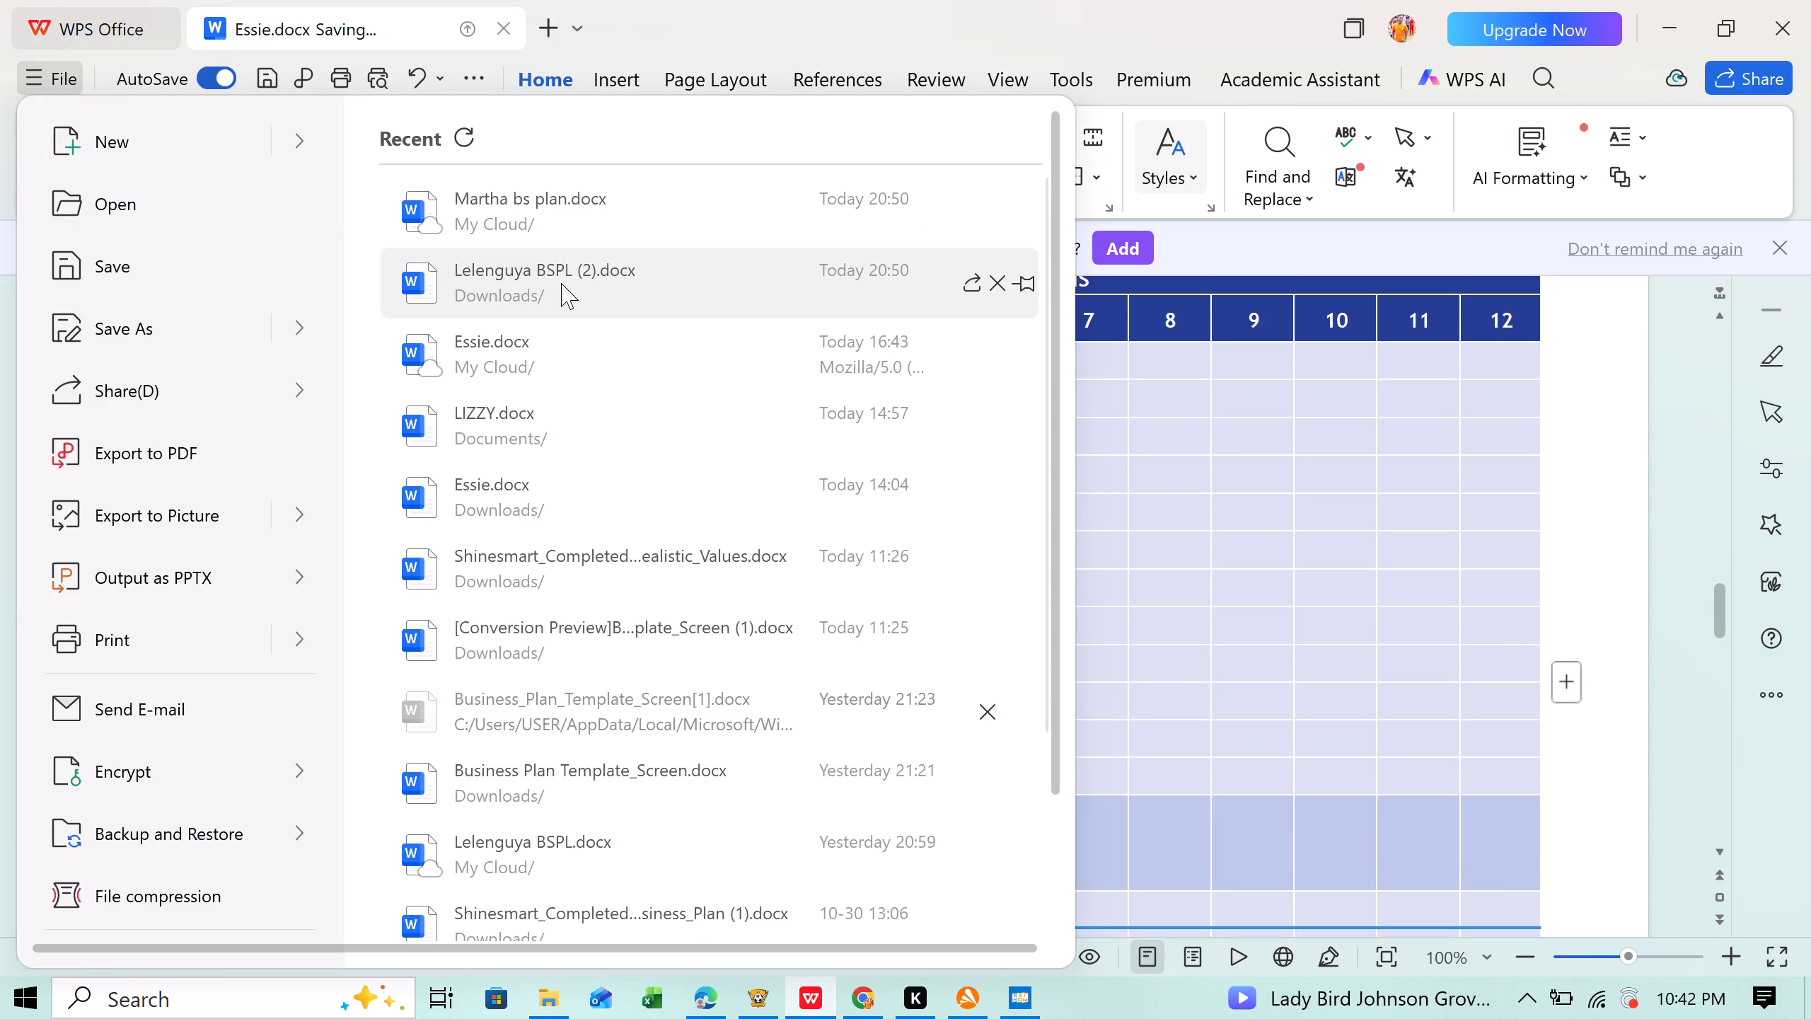
{"action": "left_click", "coordinate": [579, 244]}
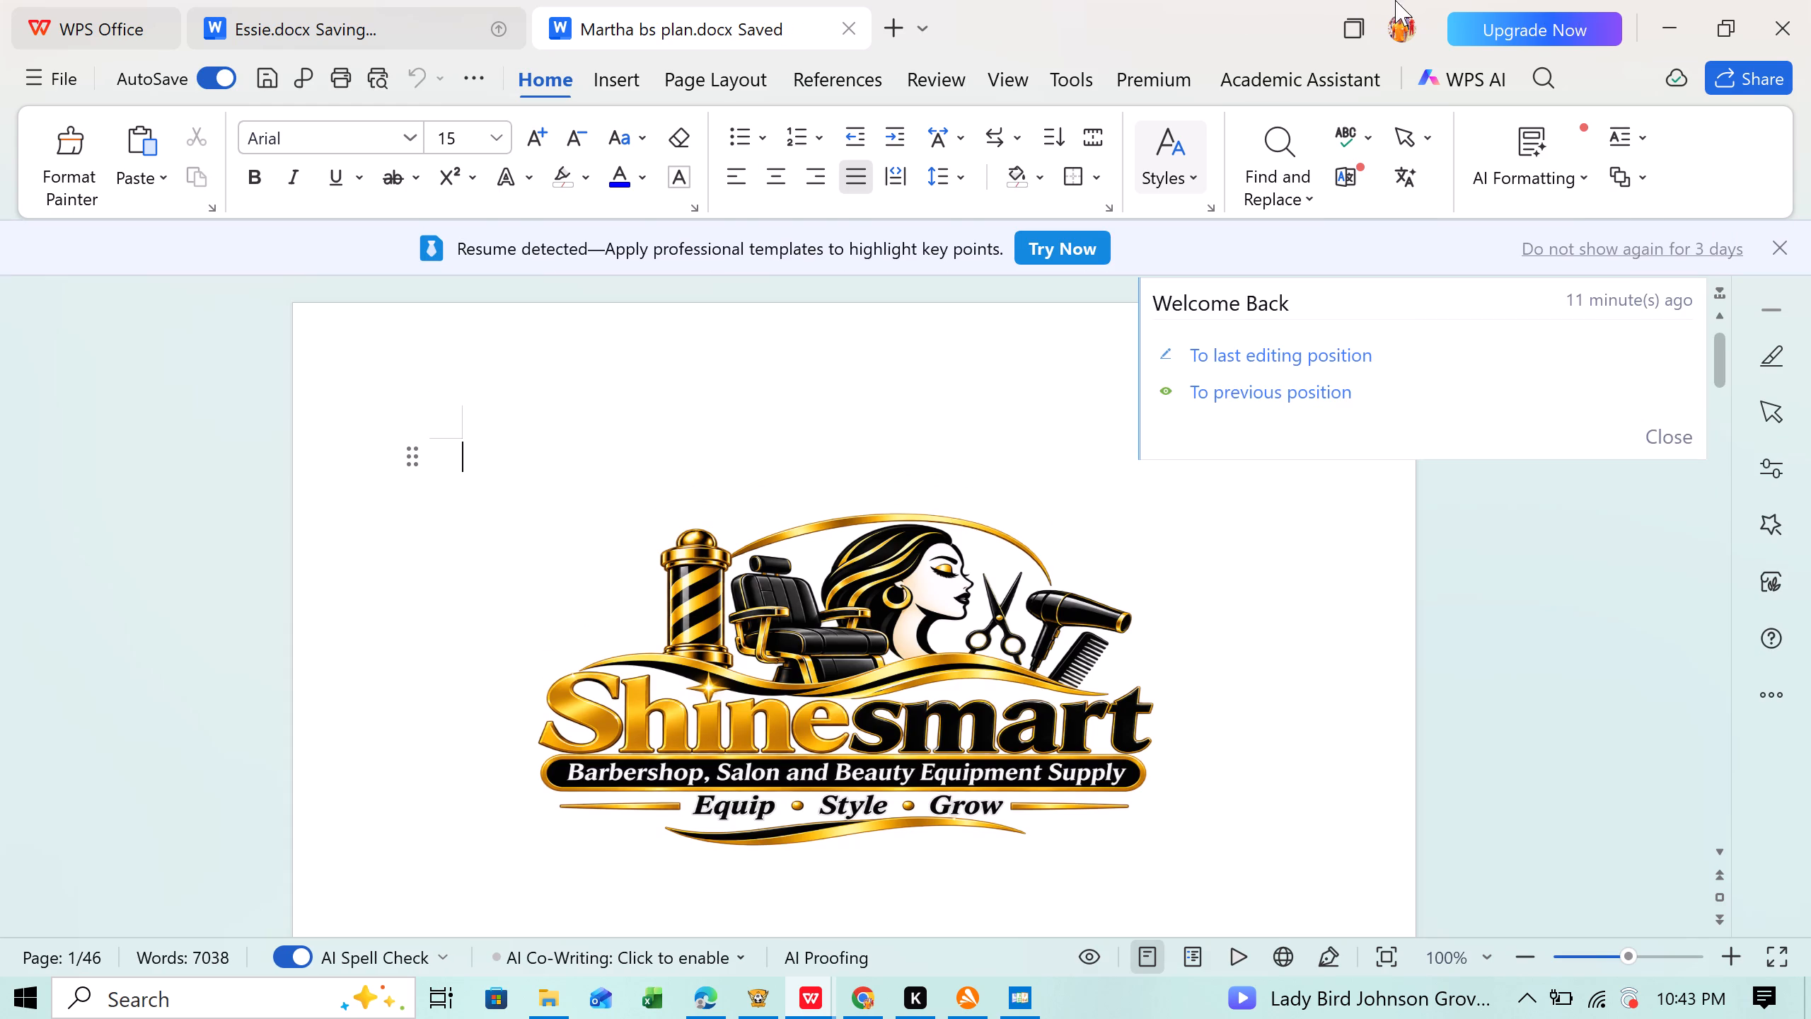
{"action": "left_click", "coordinate": [248, 16]}
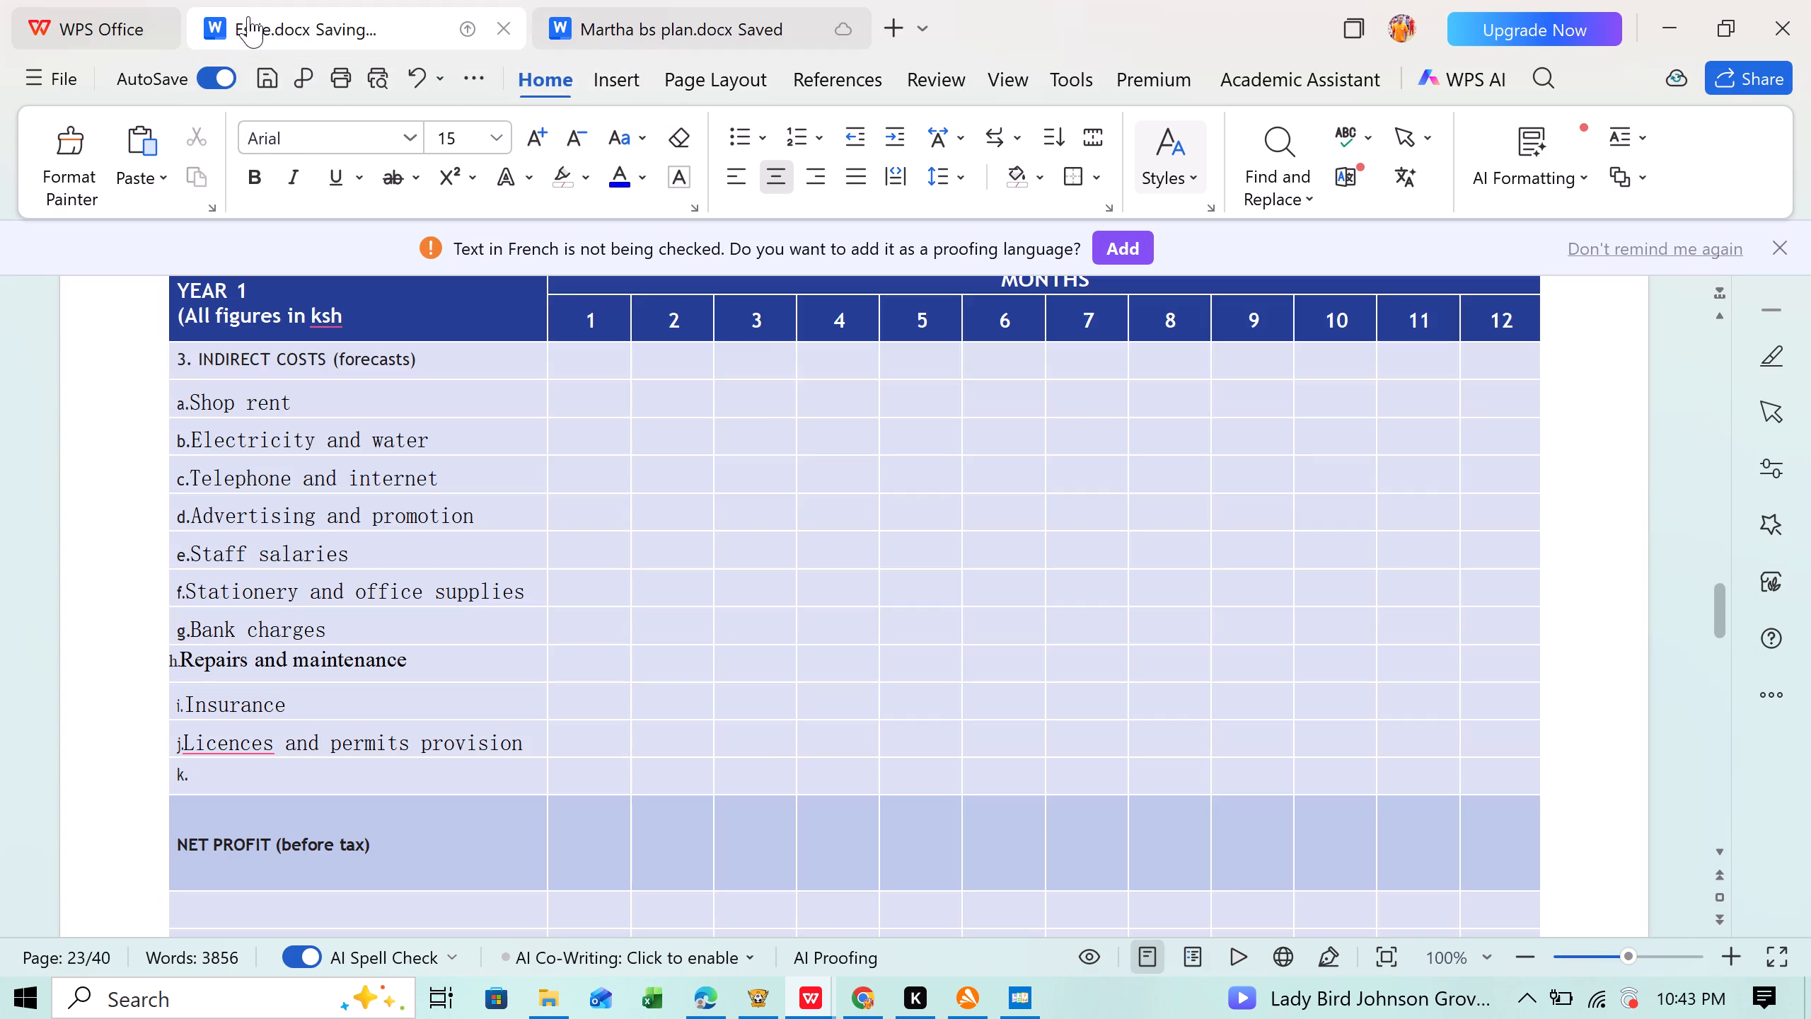
{"action": "scroll", "coordinate": [541, 467], "scroll_direction": "up", "scroll_amount": 1}
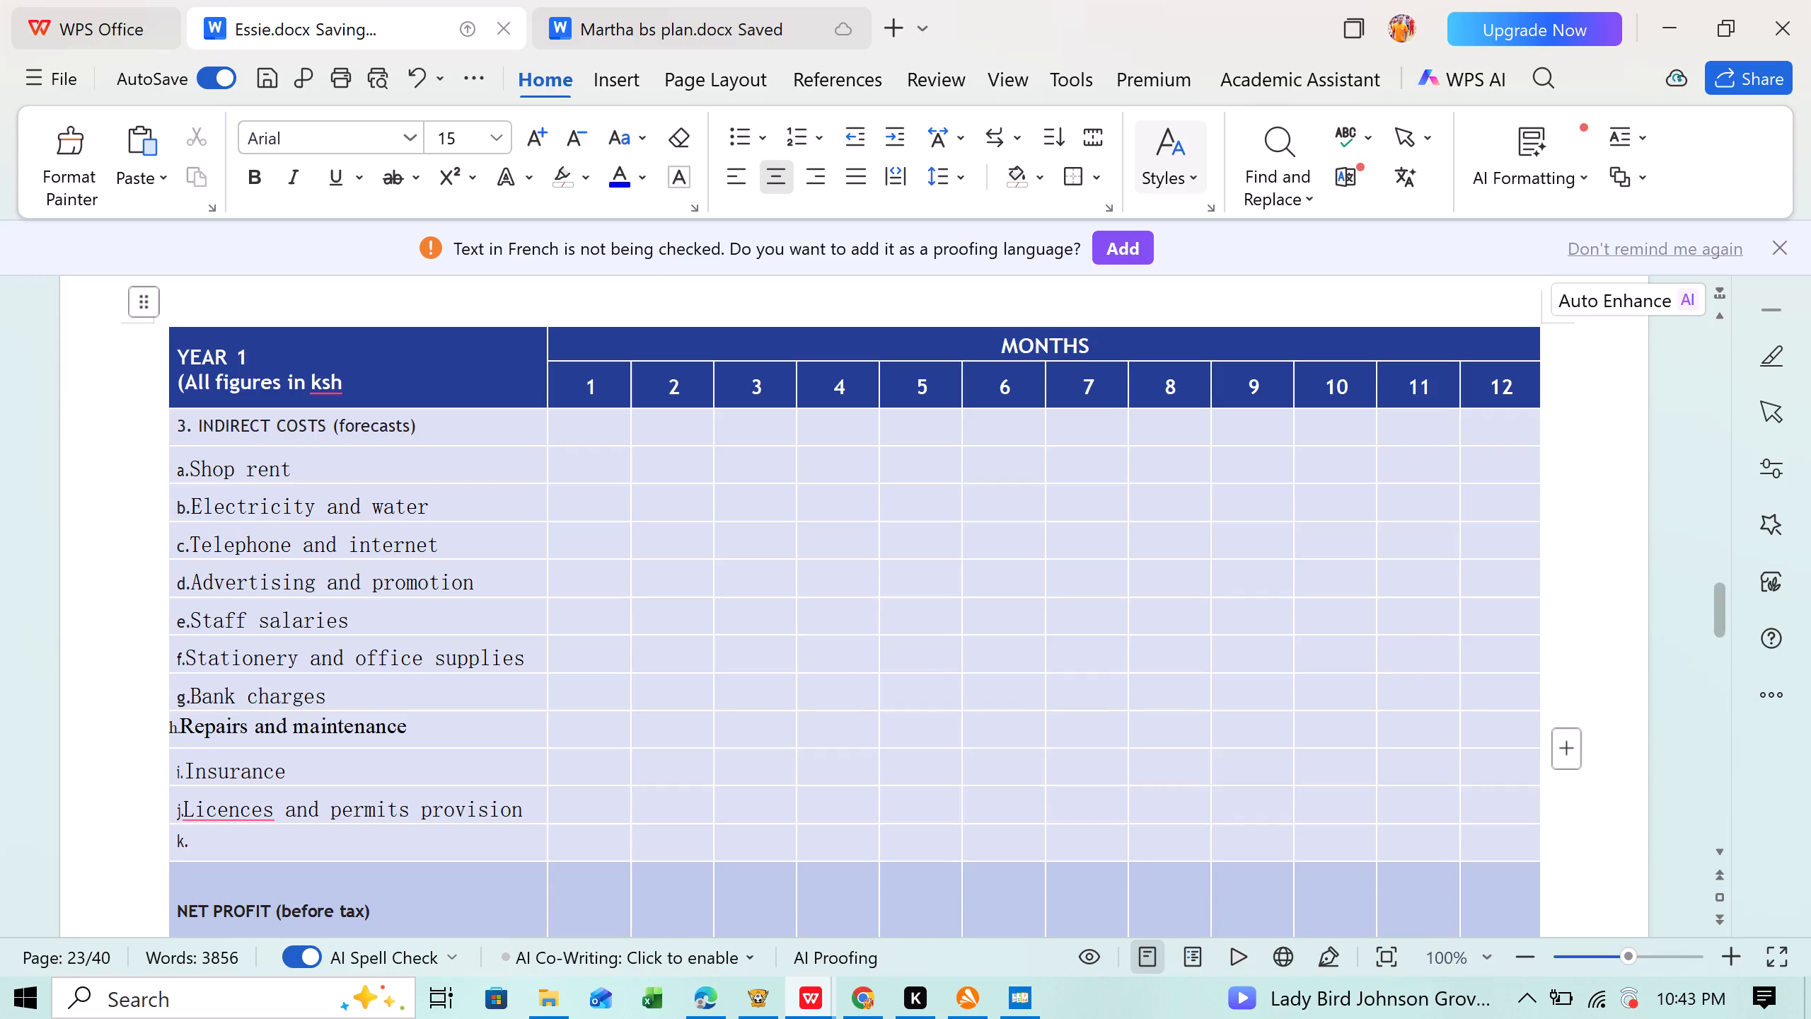
{"action": "left_click", "coordinate": [688, 40]}
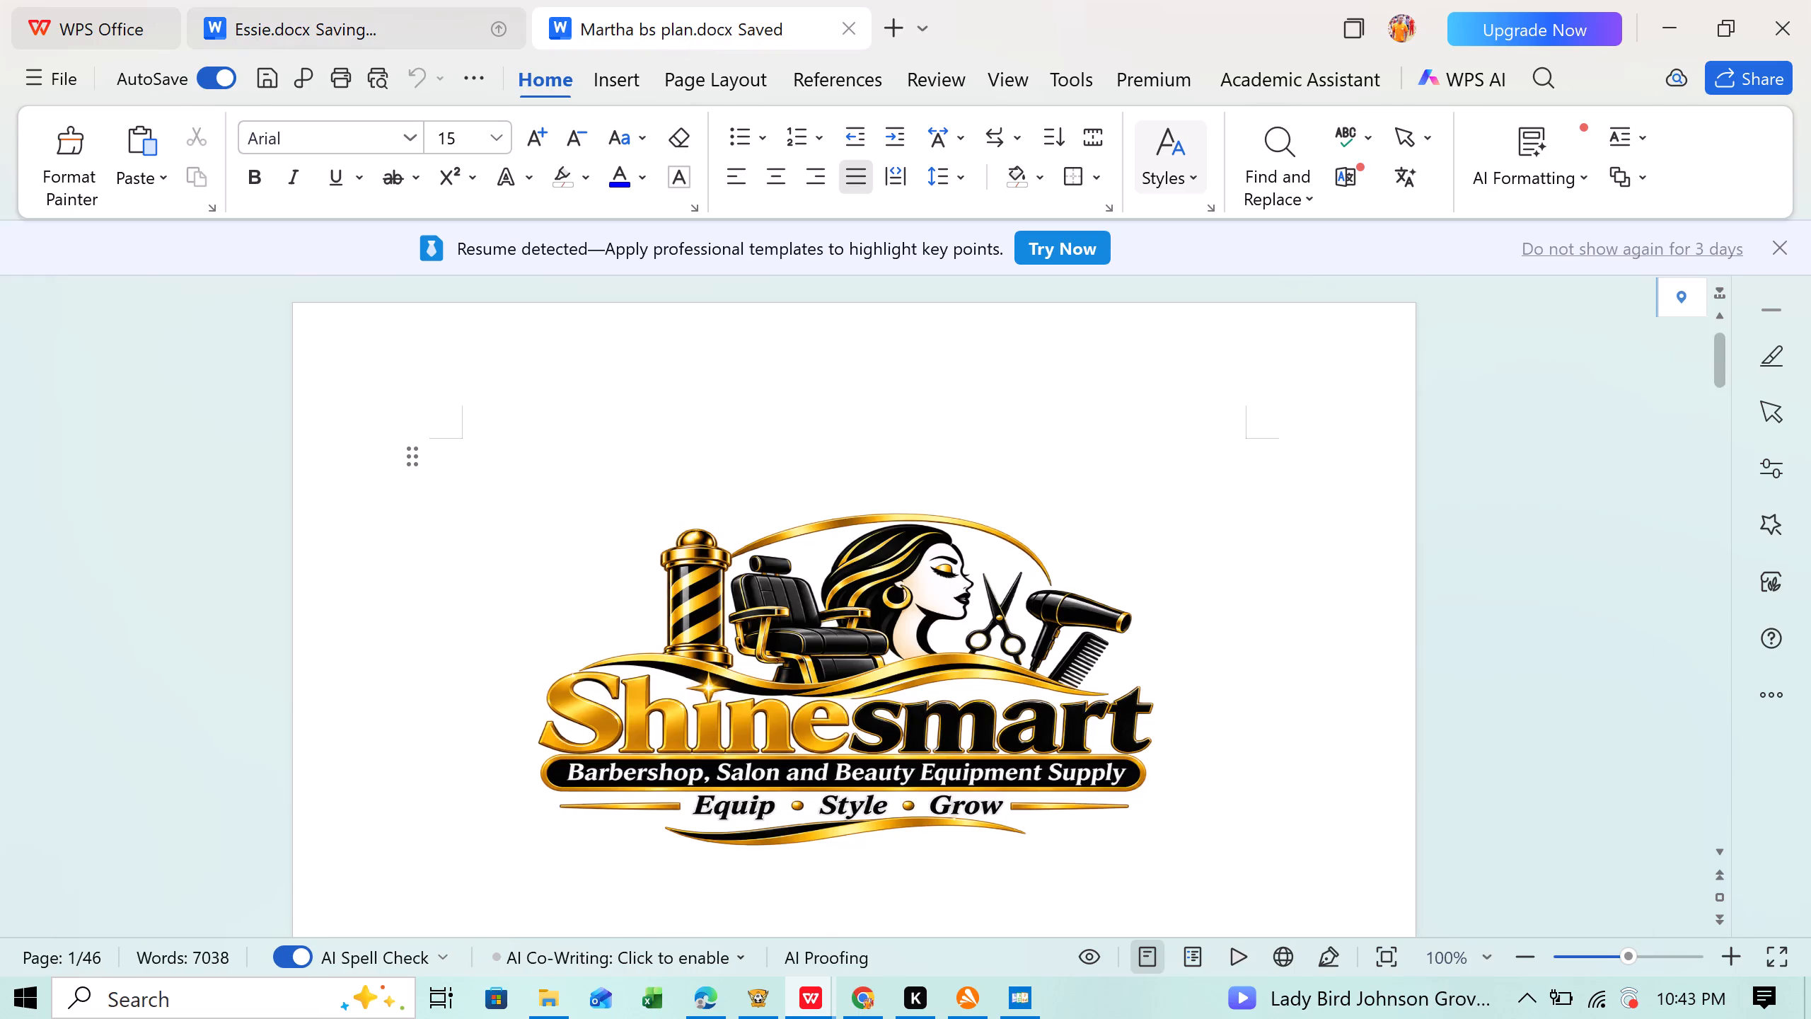
Go to the SALES COST AND PROFIT PLAN section of Martha bs plan.docx from its table of contents.
{"action": "scroll", "coordinate": [729, 498], "scroll_direction": "down", "scroll_amount": 20}
{"action": "scroll", "coordinate": [729, 498], "scroll_direction": "down", "scroll_amount": 3}
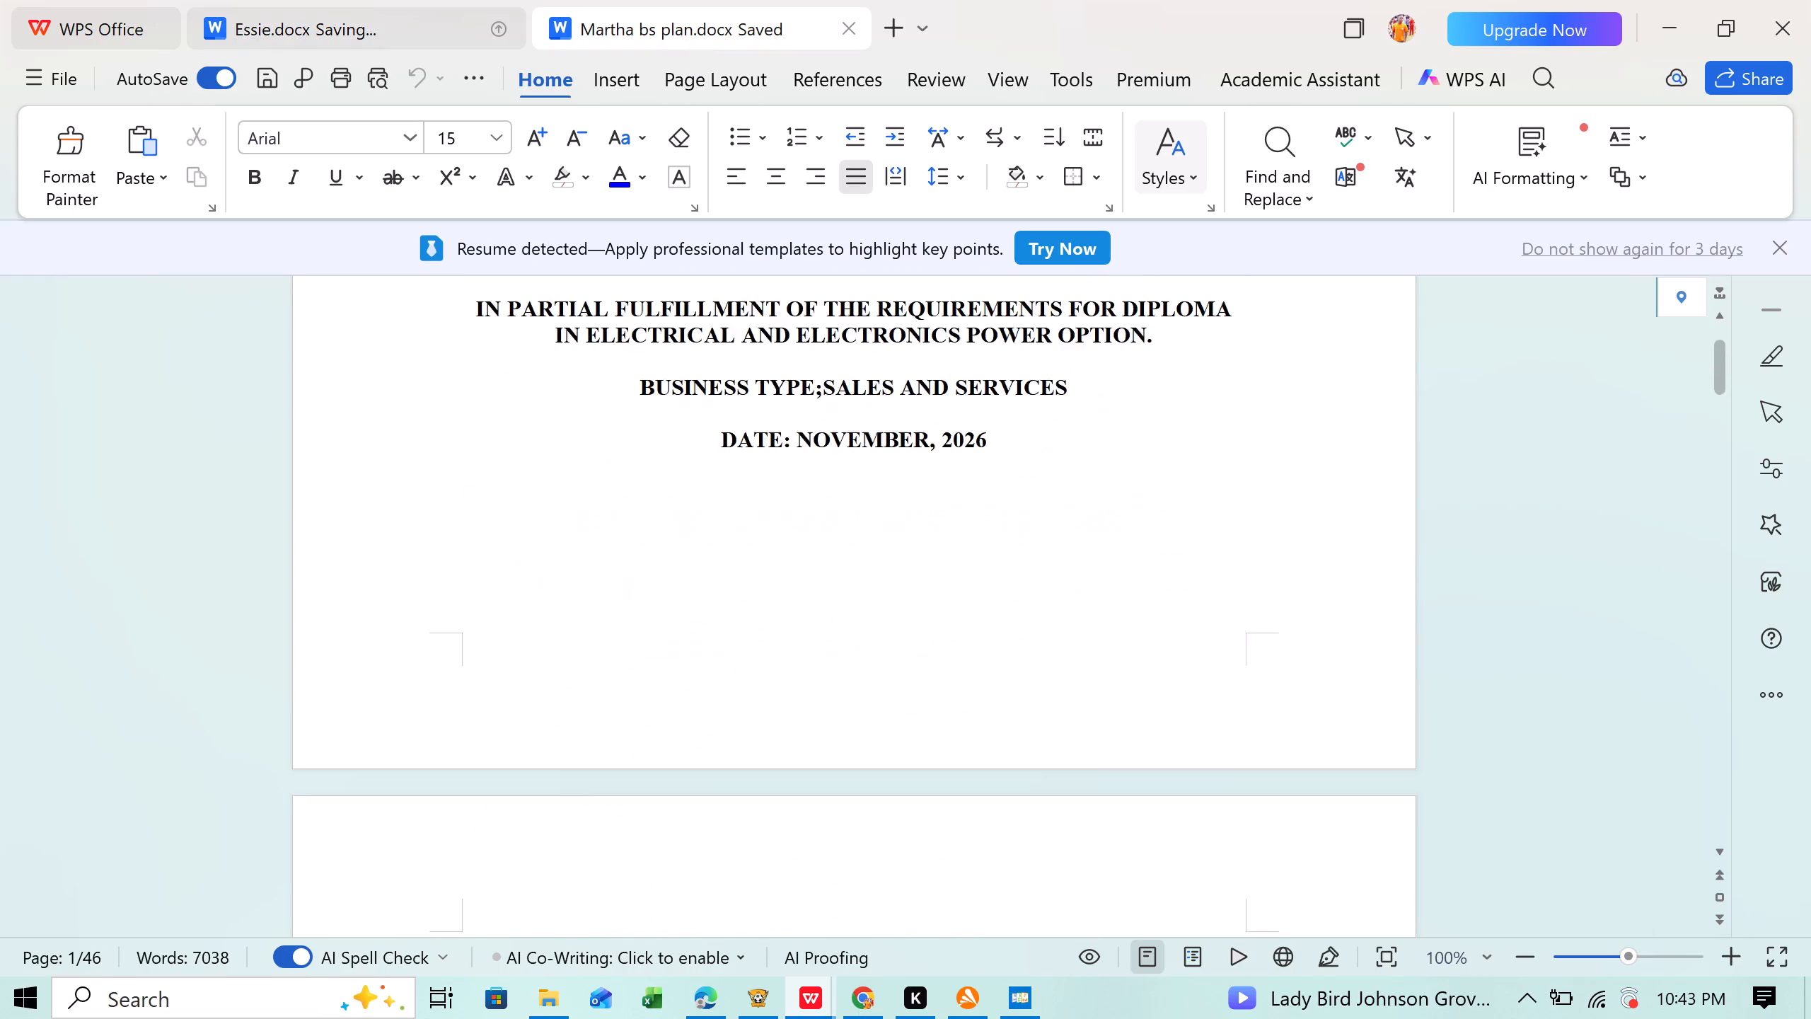
{"action": "scroll", "coordinate": [729, 498], "scroll_direction": "down", "scroll_amount": 8}
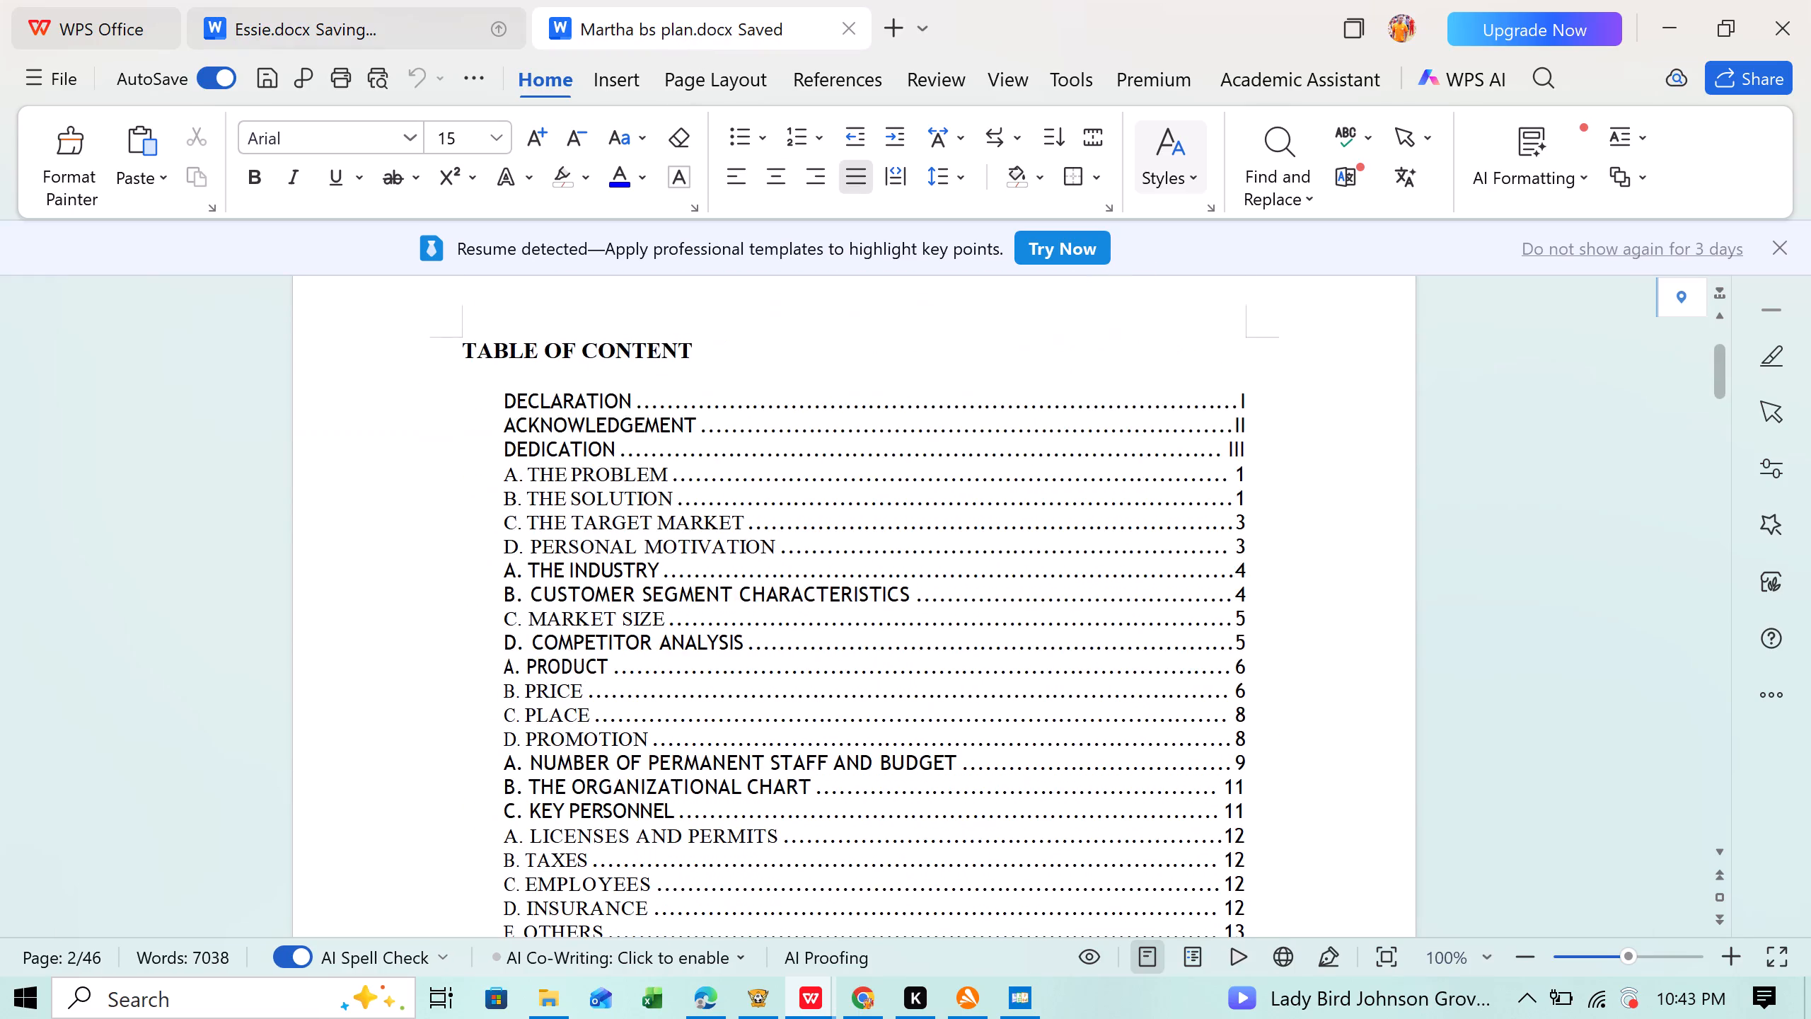
{"action": "scroll", "coordinate": [729, 498], "scroll_direction": "down", "scroll_amount": 2}
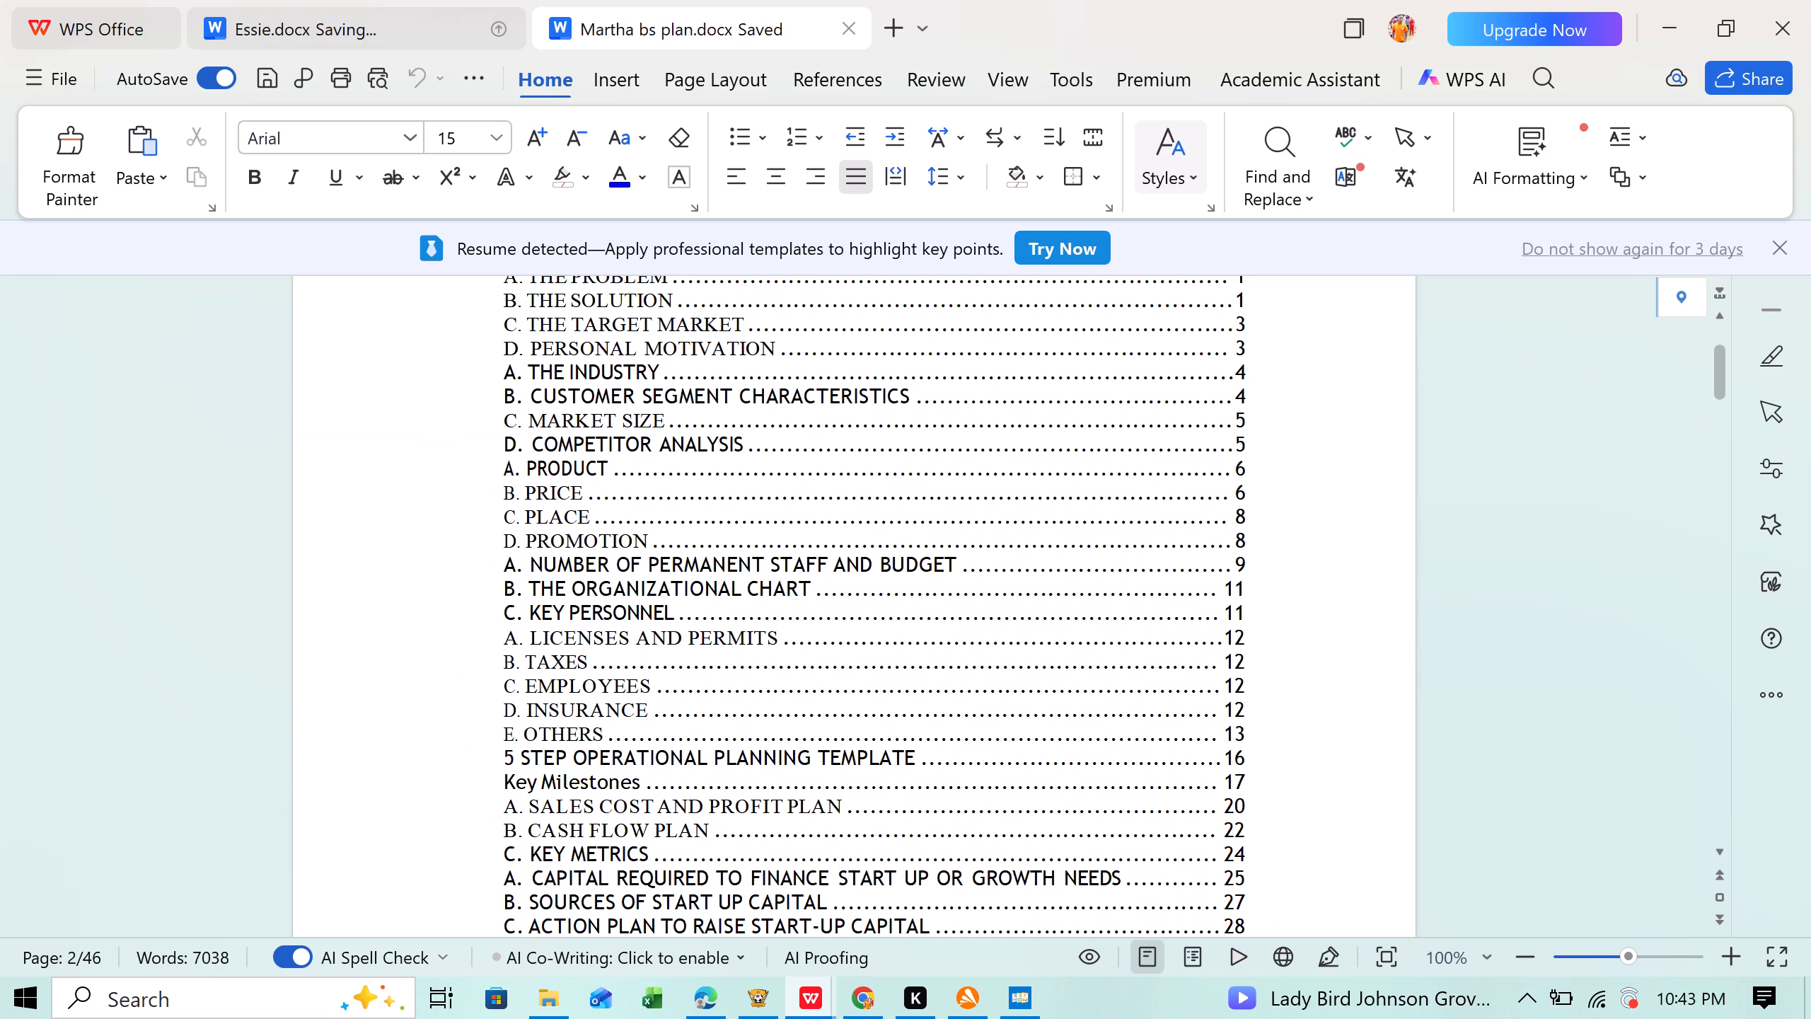
{"action": "scroll", "coordinate": [729, 498], "scroll_direction": "down", "scroll_amount": 1}
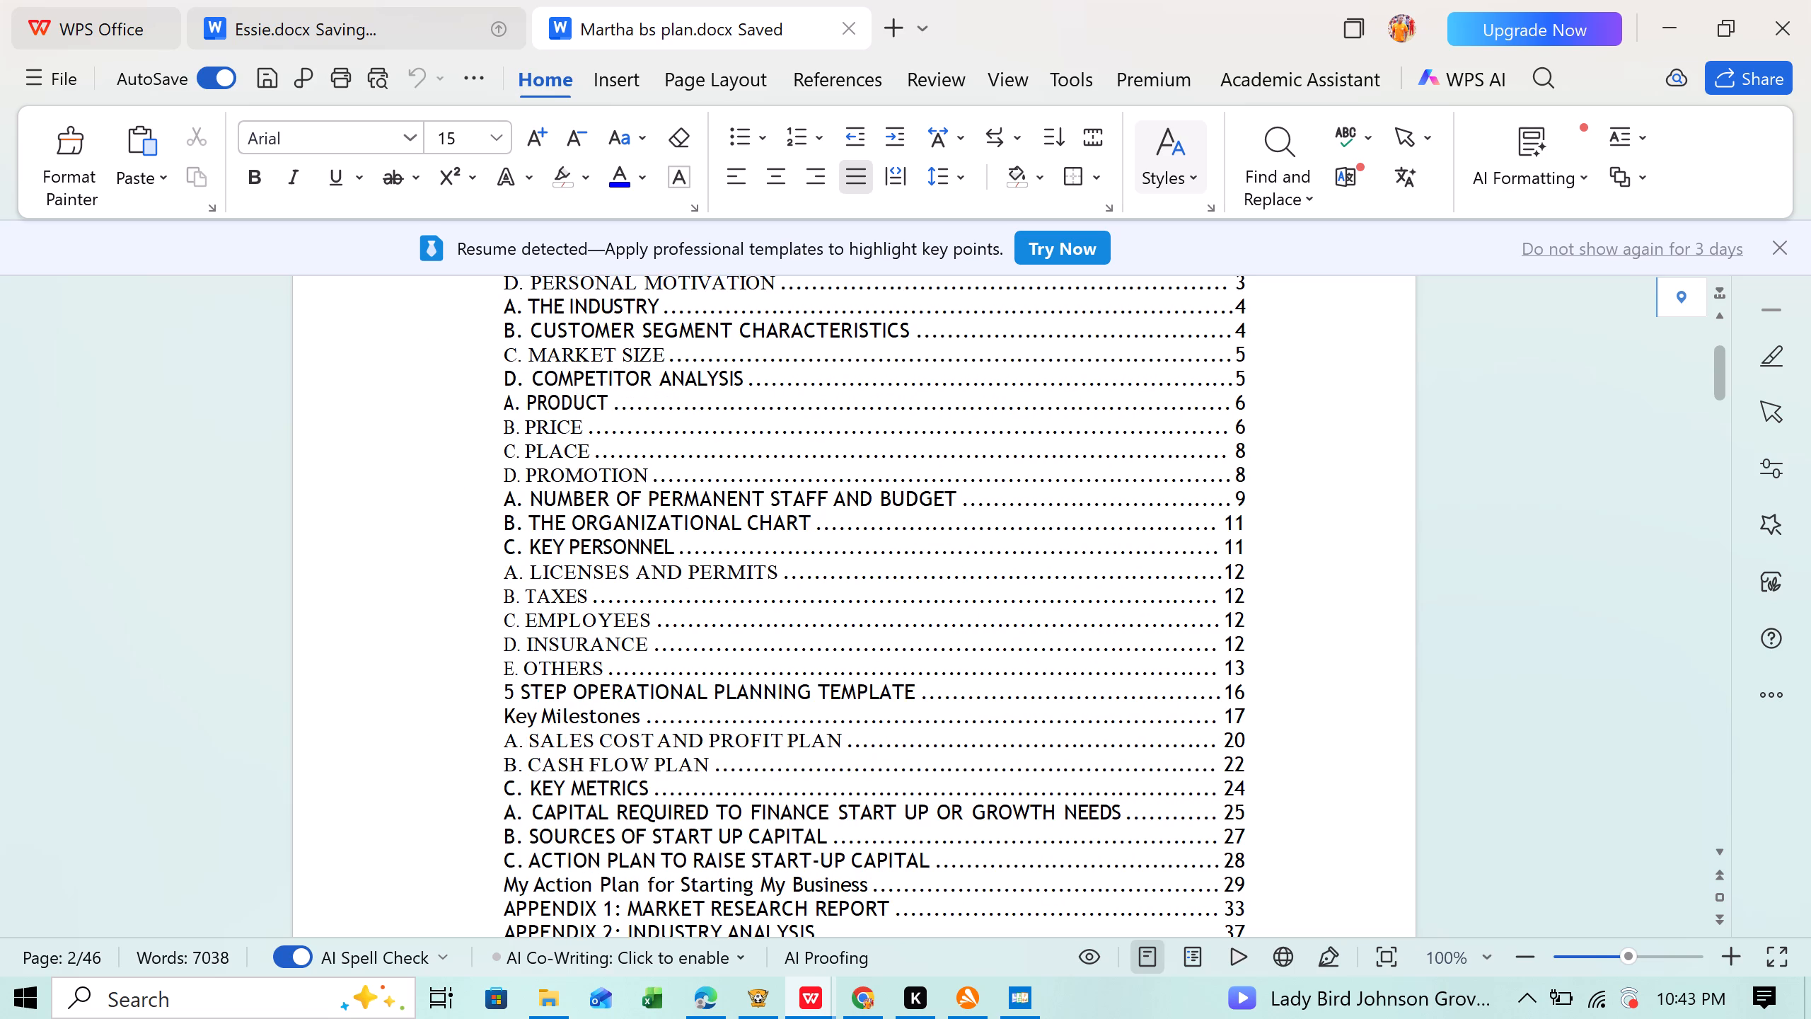
{"action": "scroll", "coordinate": [729, 498], "scroll_direction": "down", "scroll_amount": 1}
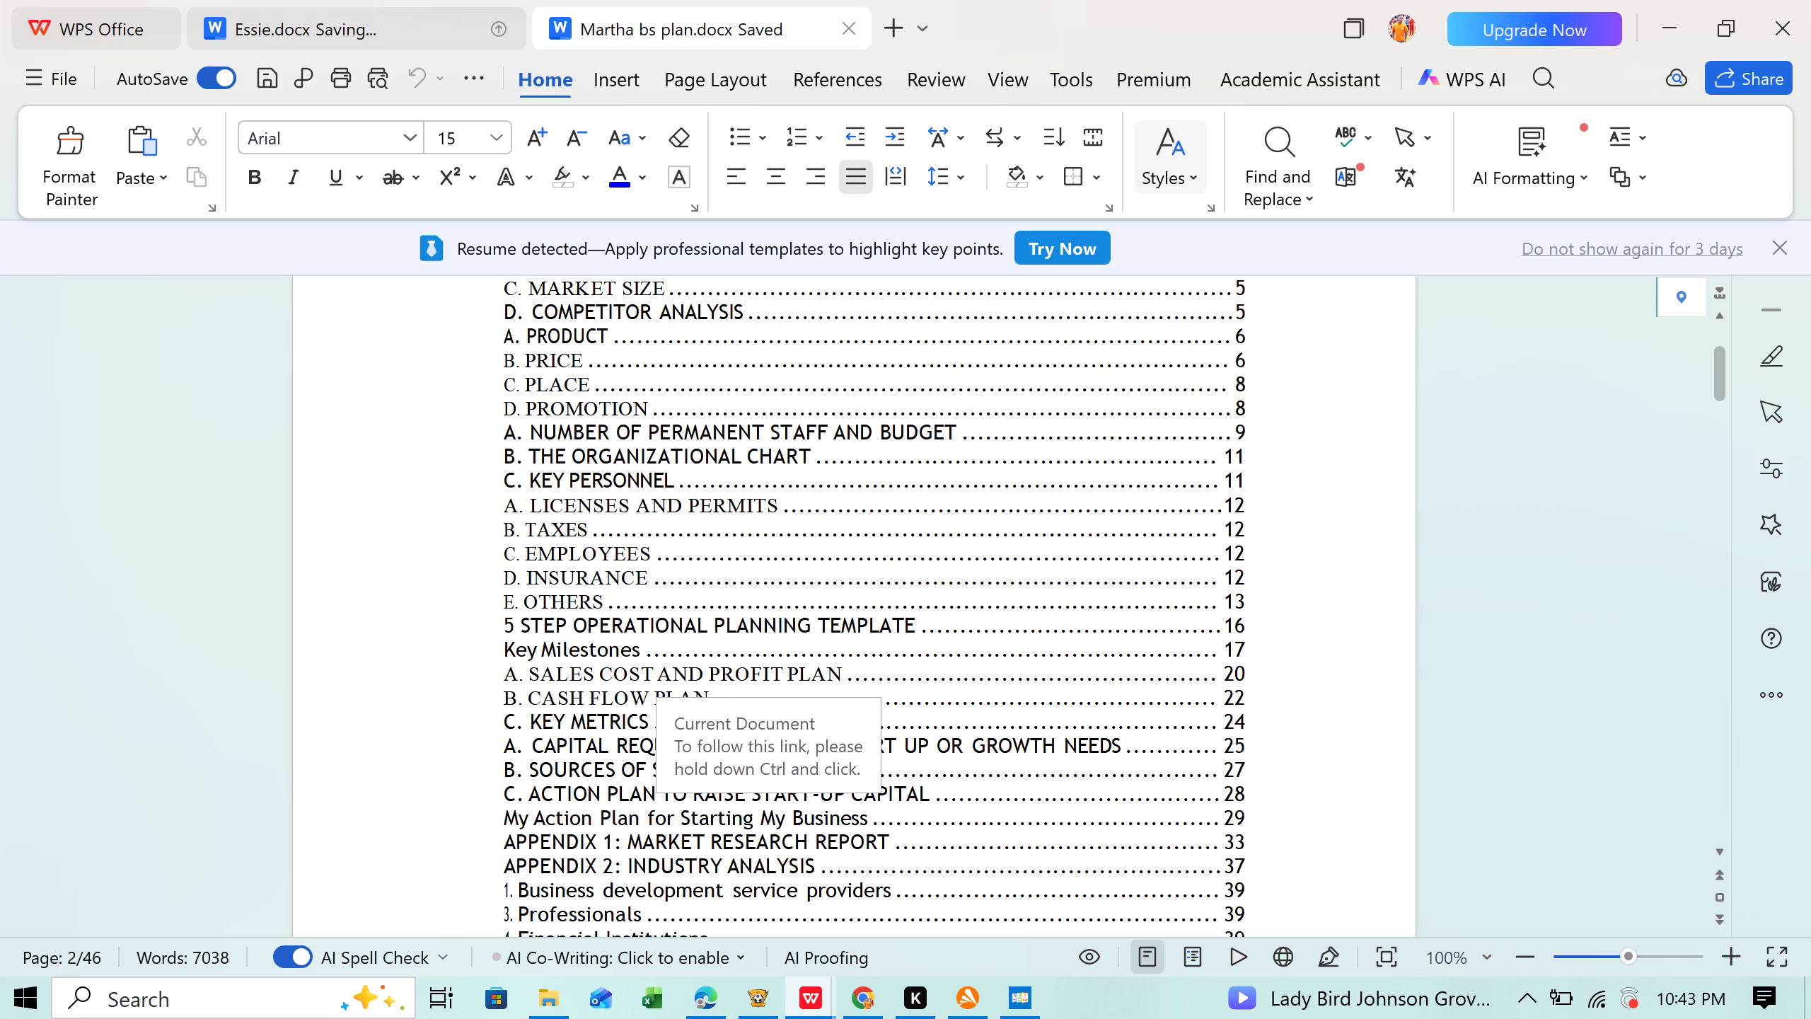
{"action": "left_click", "coordinate": [723, 676], "text": "ctrl"}
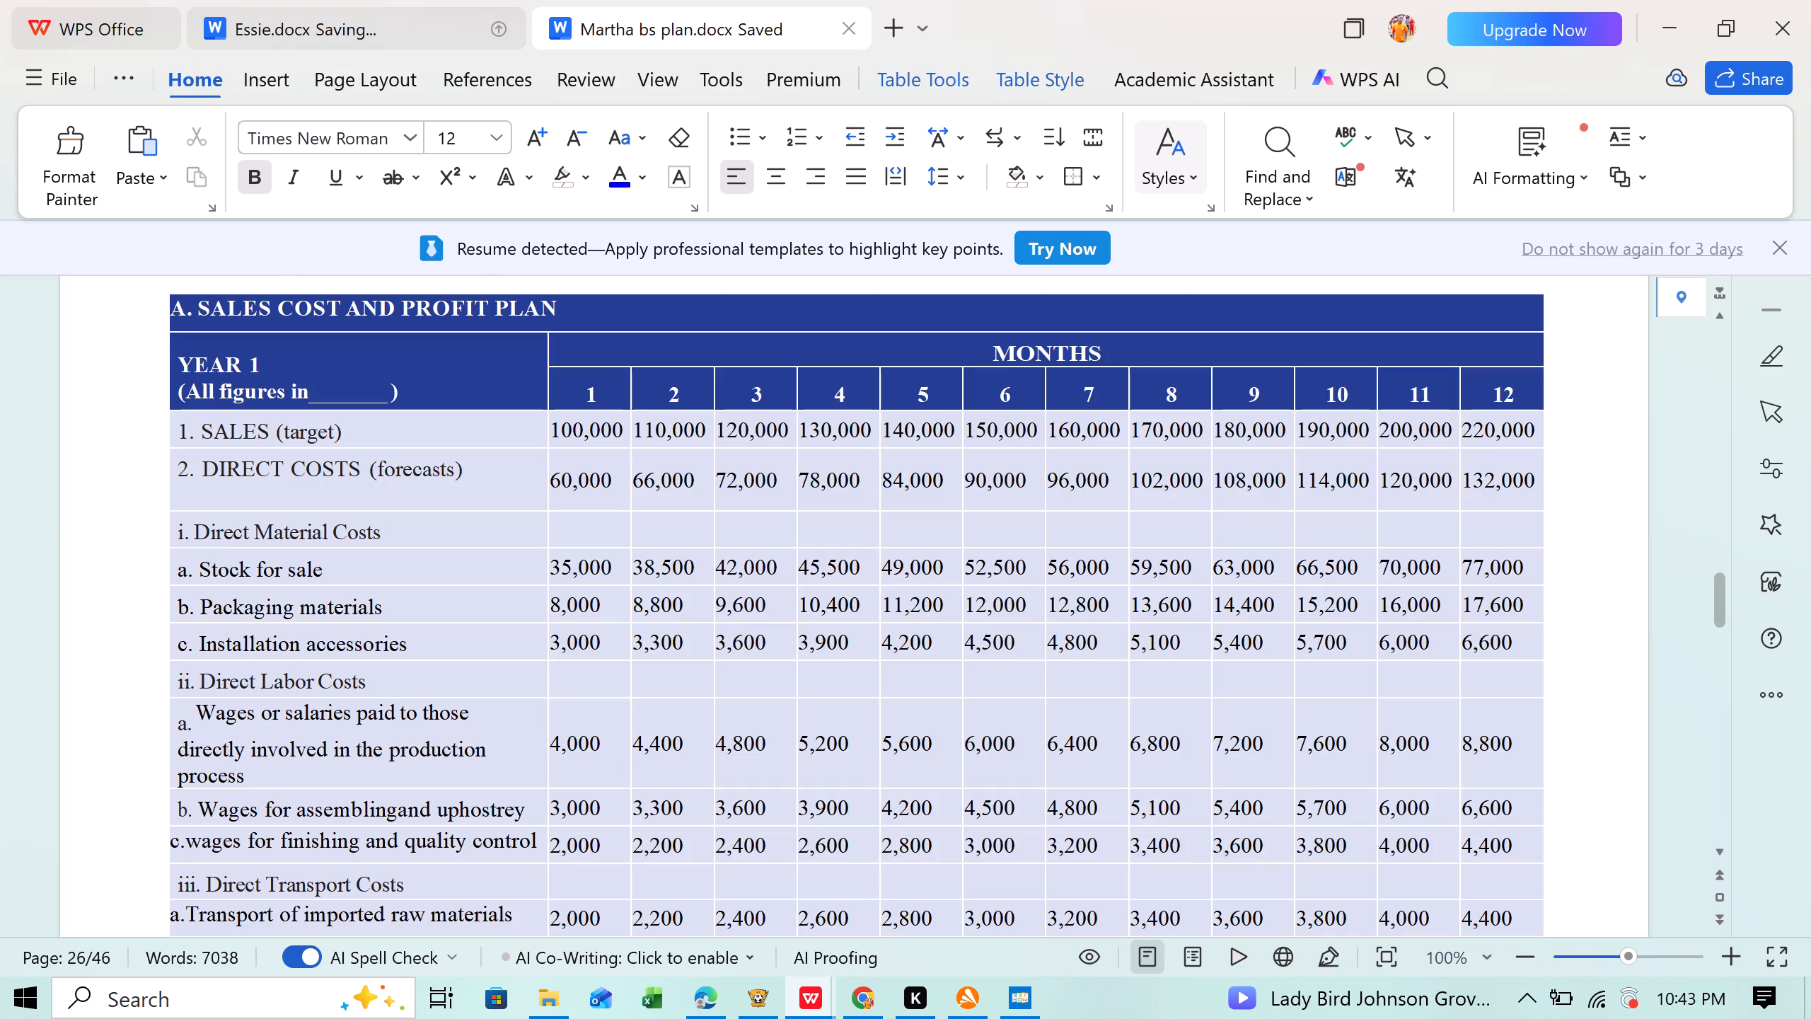
Examine the Year 1 indirect costs table in Martha bs plan.docx, from its header through NET PROFIT (after tax).
{"action": "scroll", "coordinate": [723, 676], "scroll_direction": "down", "scroll_amount": 15}
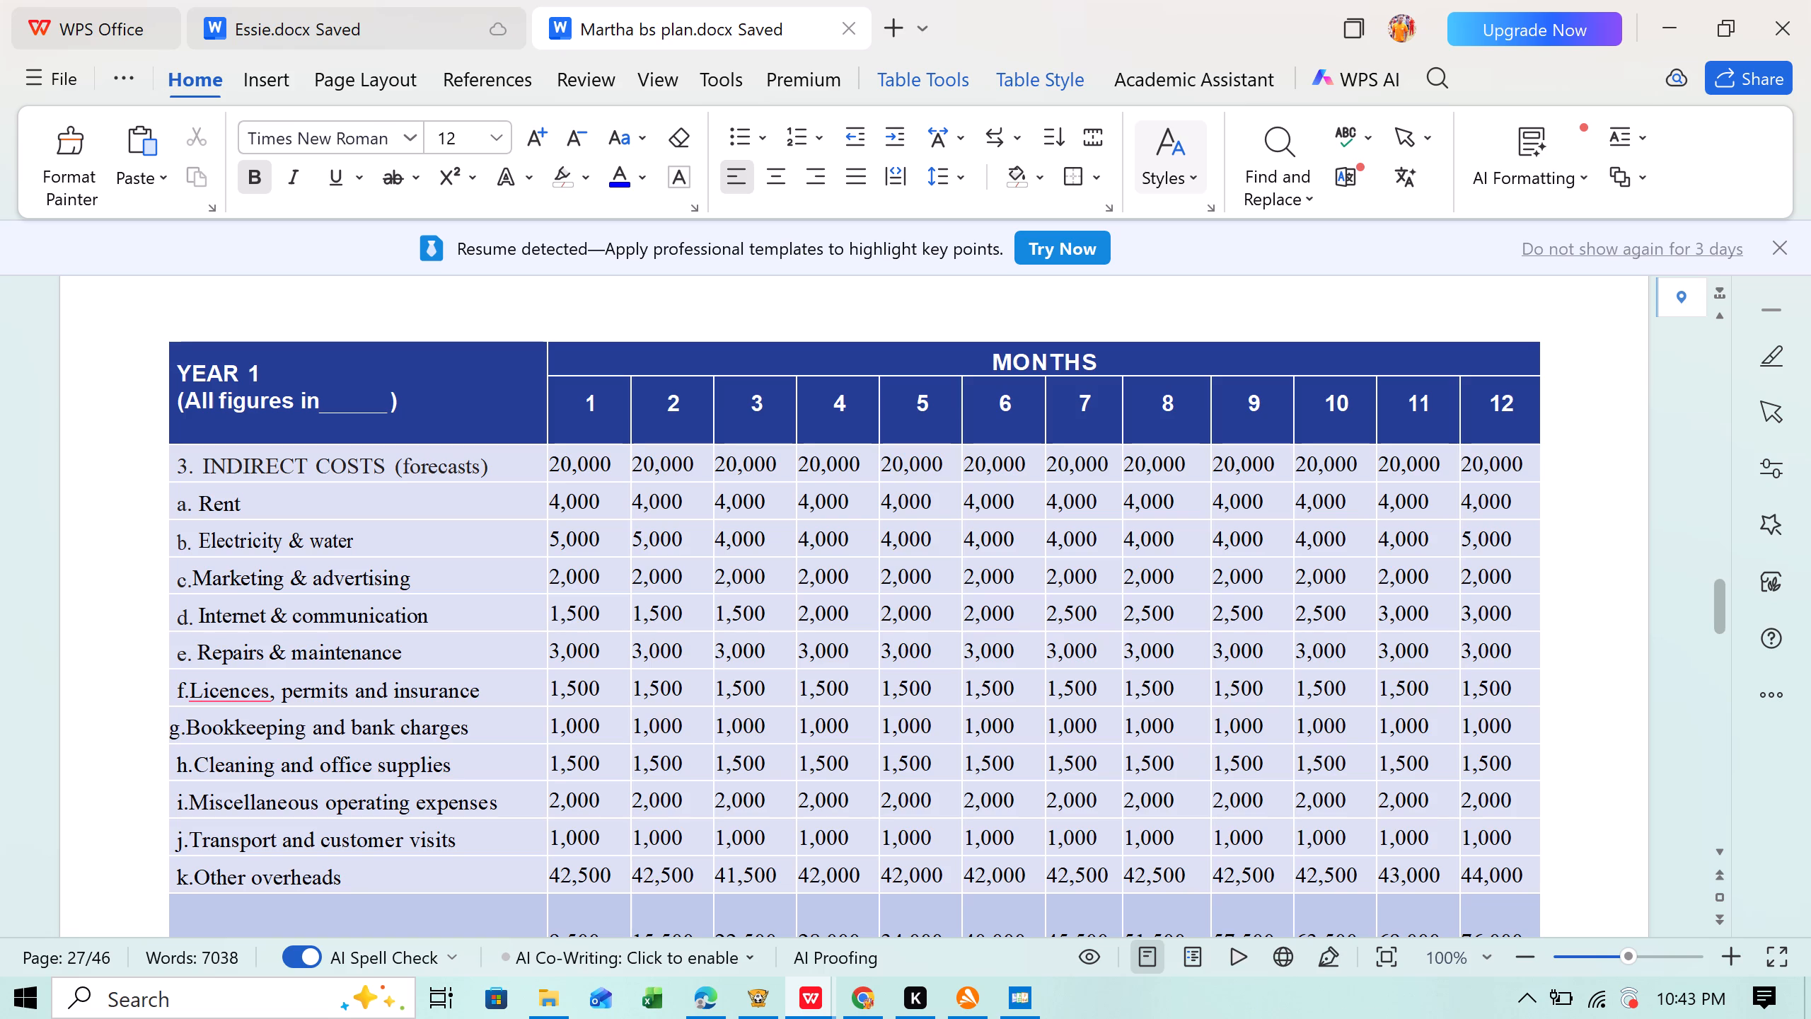
{"action": "scroll", "coordinate": [723, 676], "scroll_direction": "down", "scroll_amount": 1}
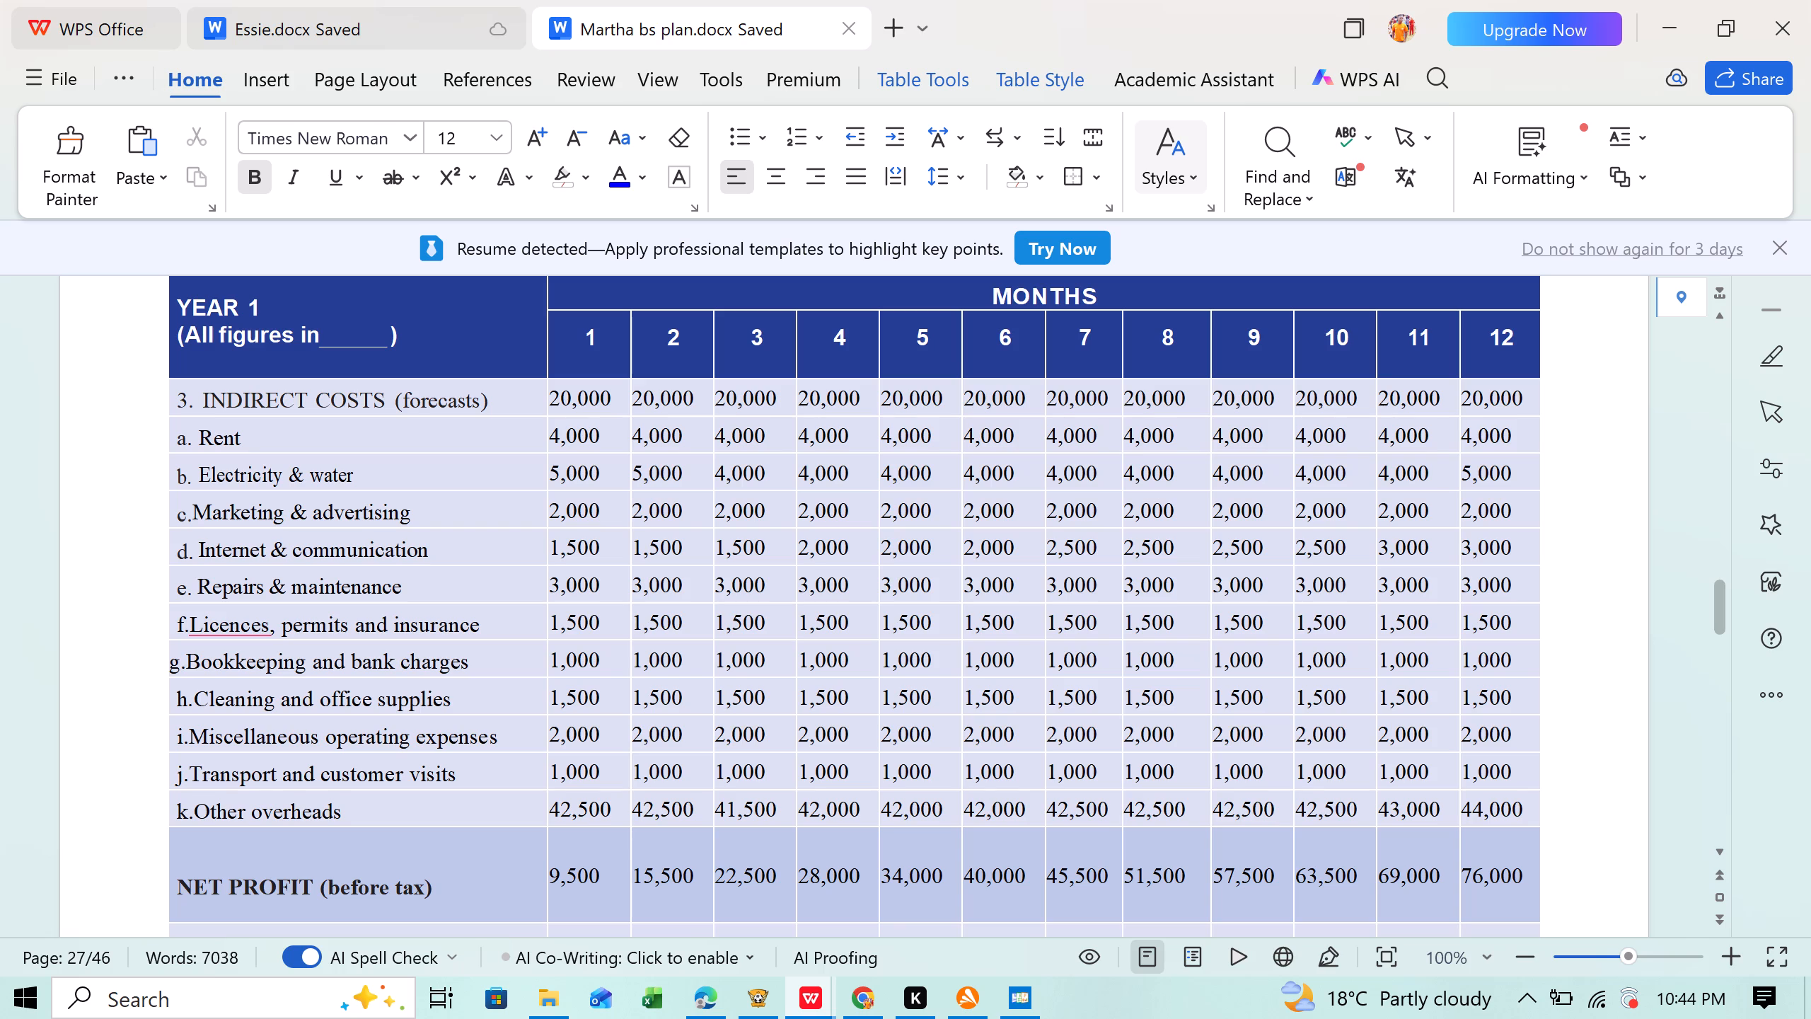
{"action": "scroll", "coordinate": [723, 676], "scroll_direction": "down", "scroll_amount": 1}
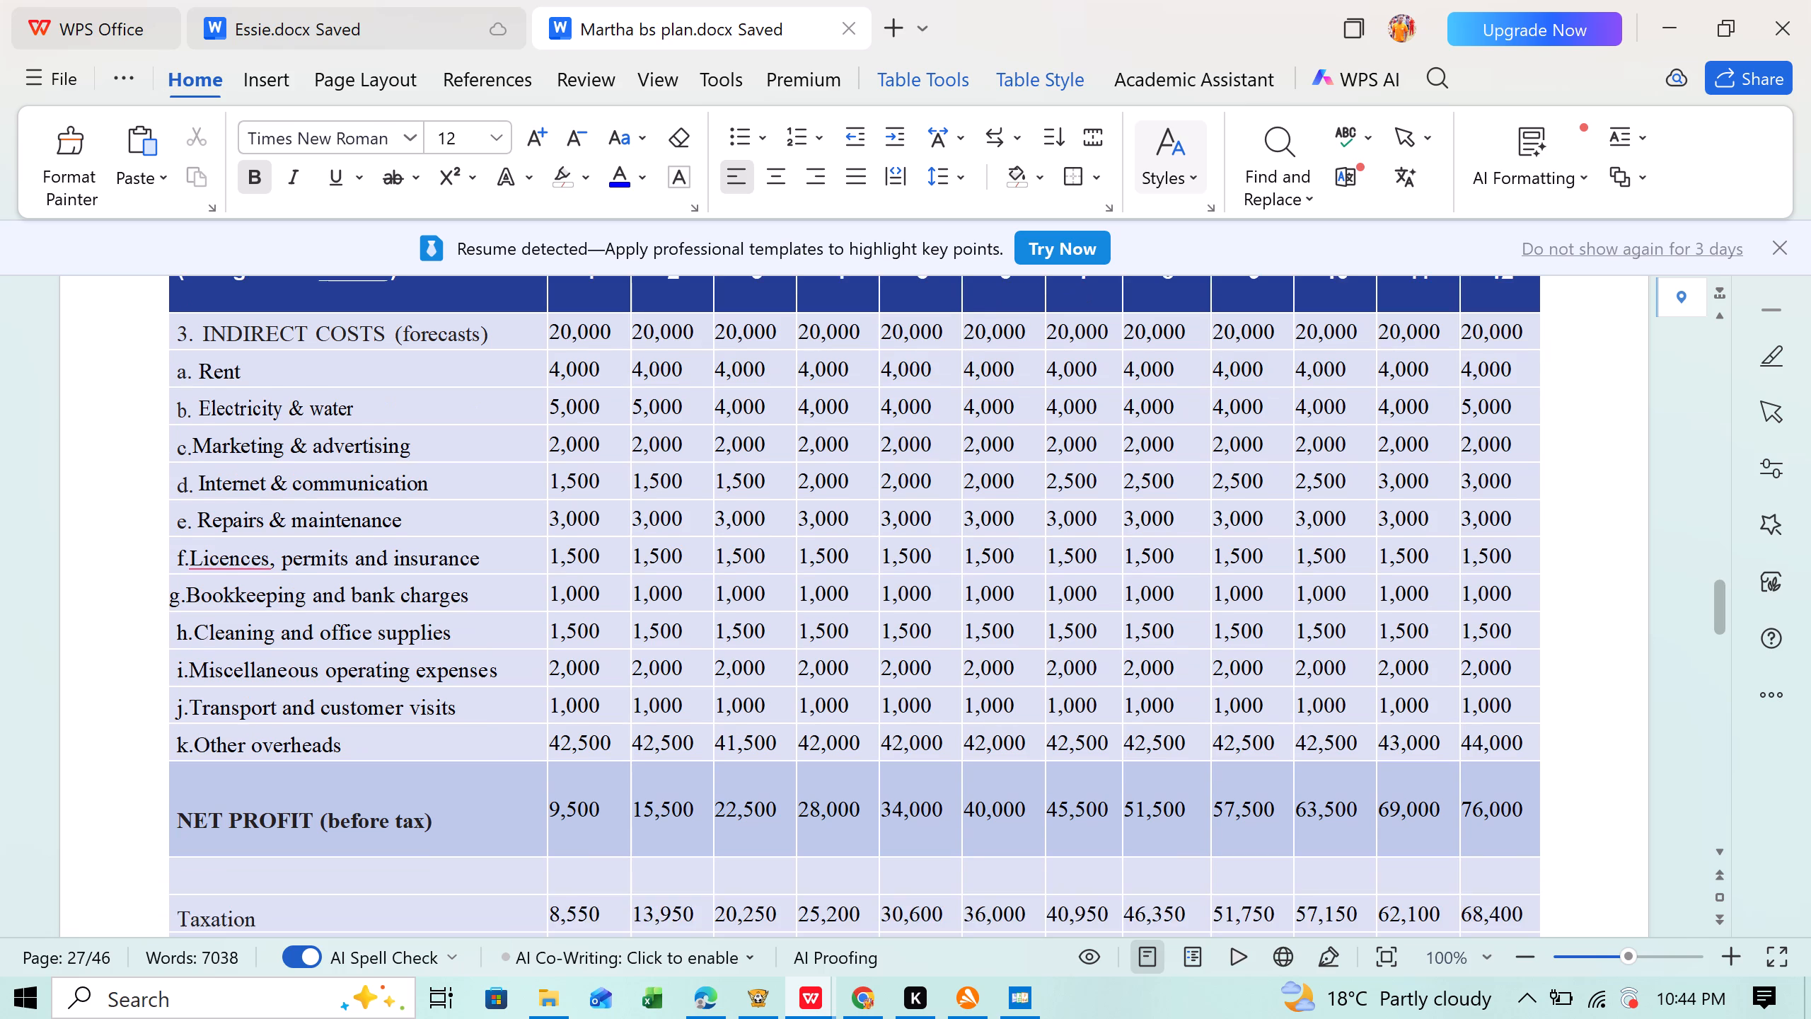
{"action": "scroll", "coordinate": [723, 676], "scroll_direction": "down", "scroll_amount": 1}
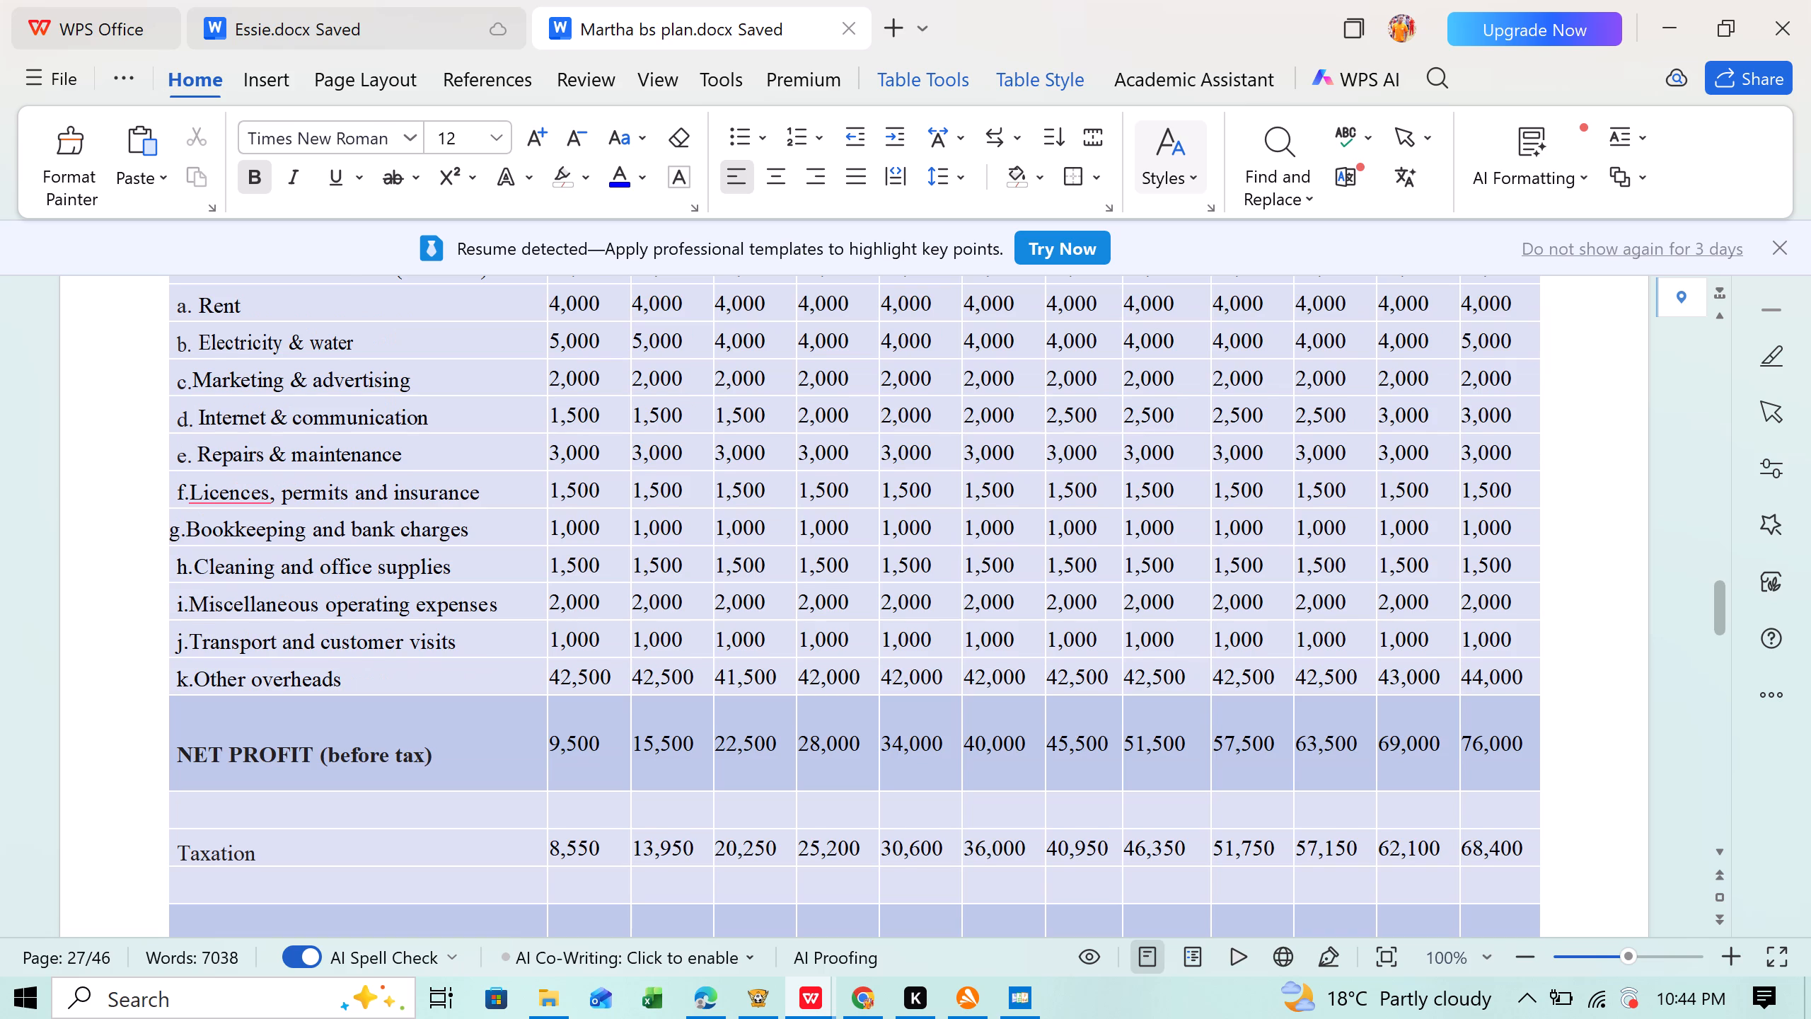
{"action": "scroll", "coordinate": [723, 676], "scroll_direction": "down", "scroll_amount": 2}
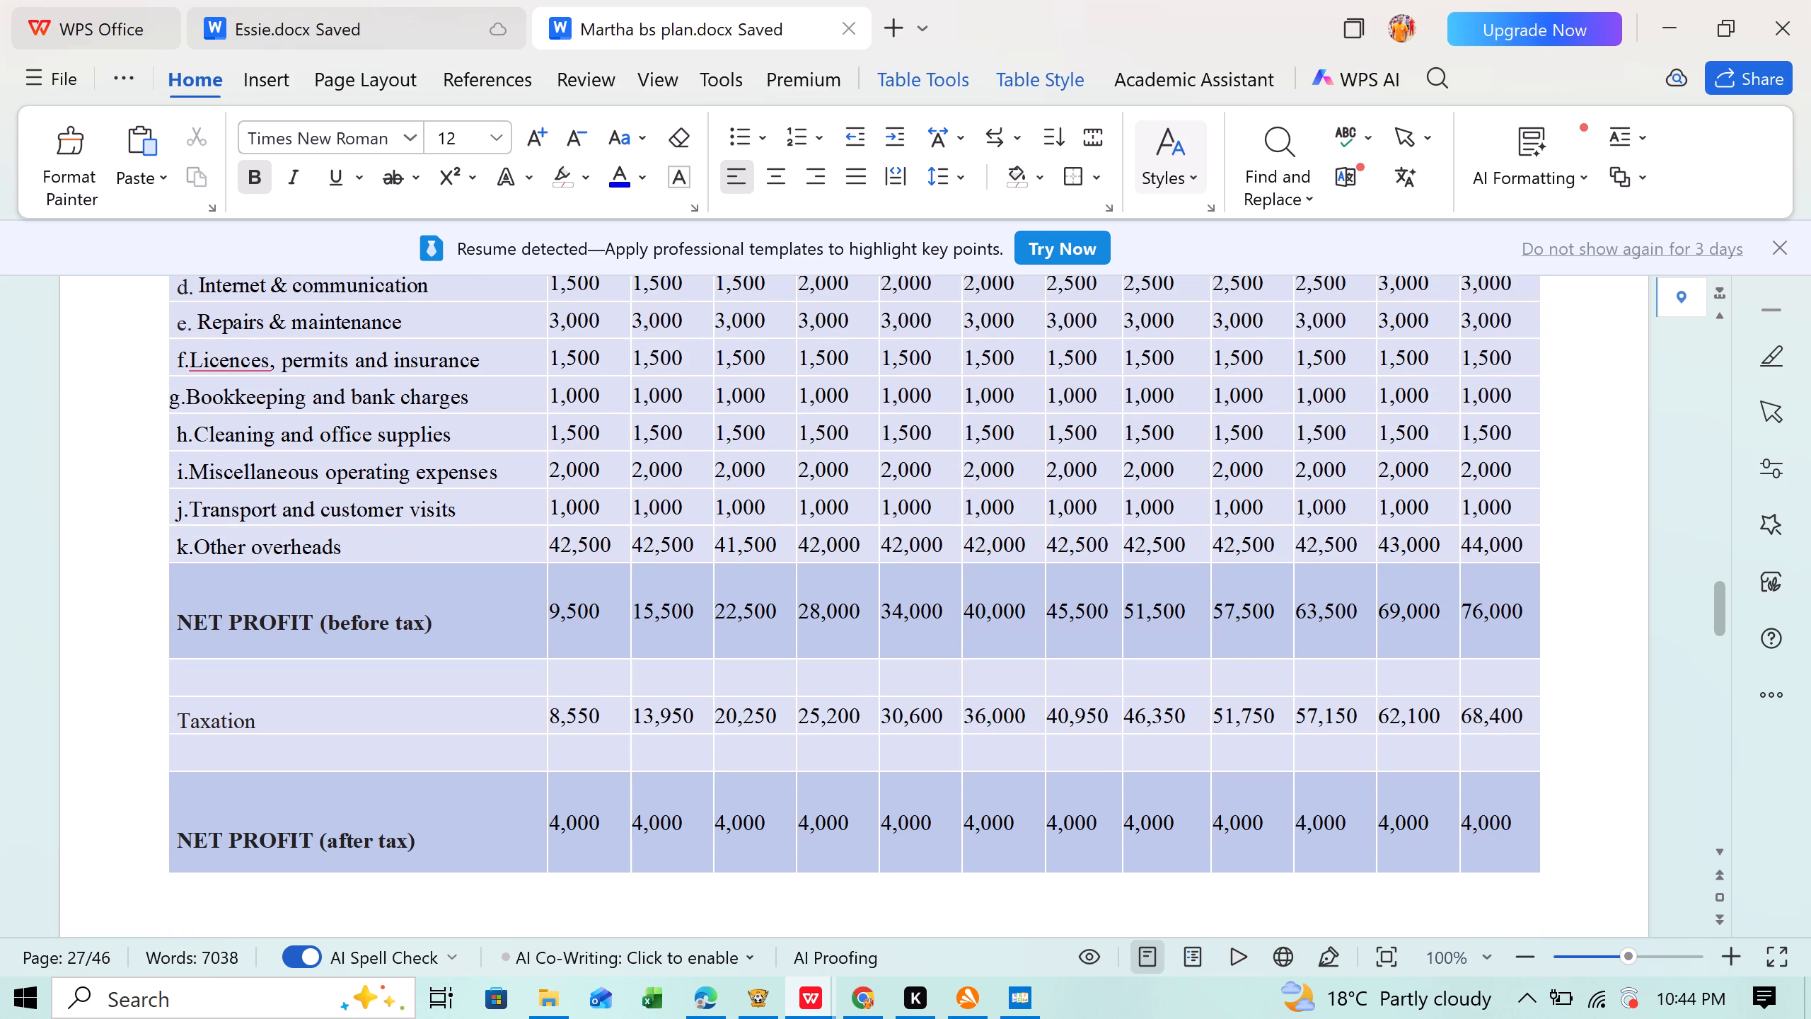
{"action": "scroll", "coordinate": [723, 676], "scroll_direction": "up", "scroll_amount": 1}
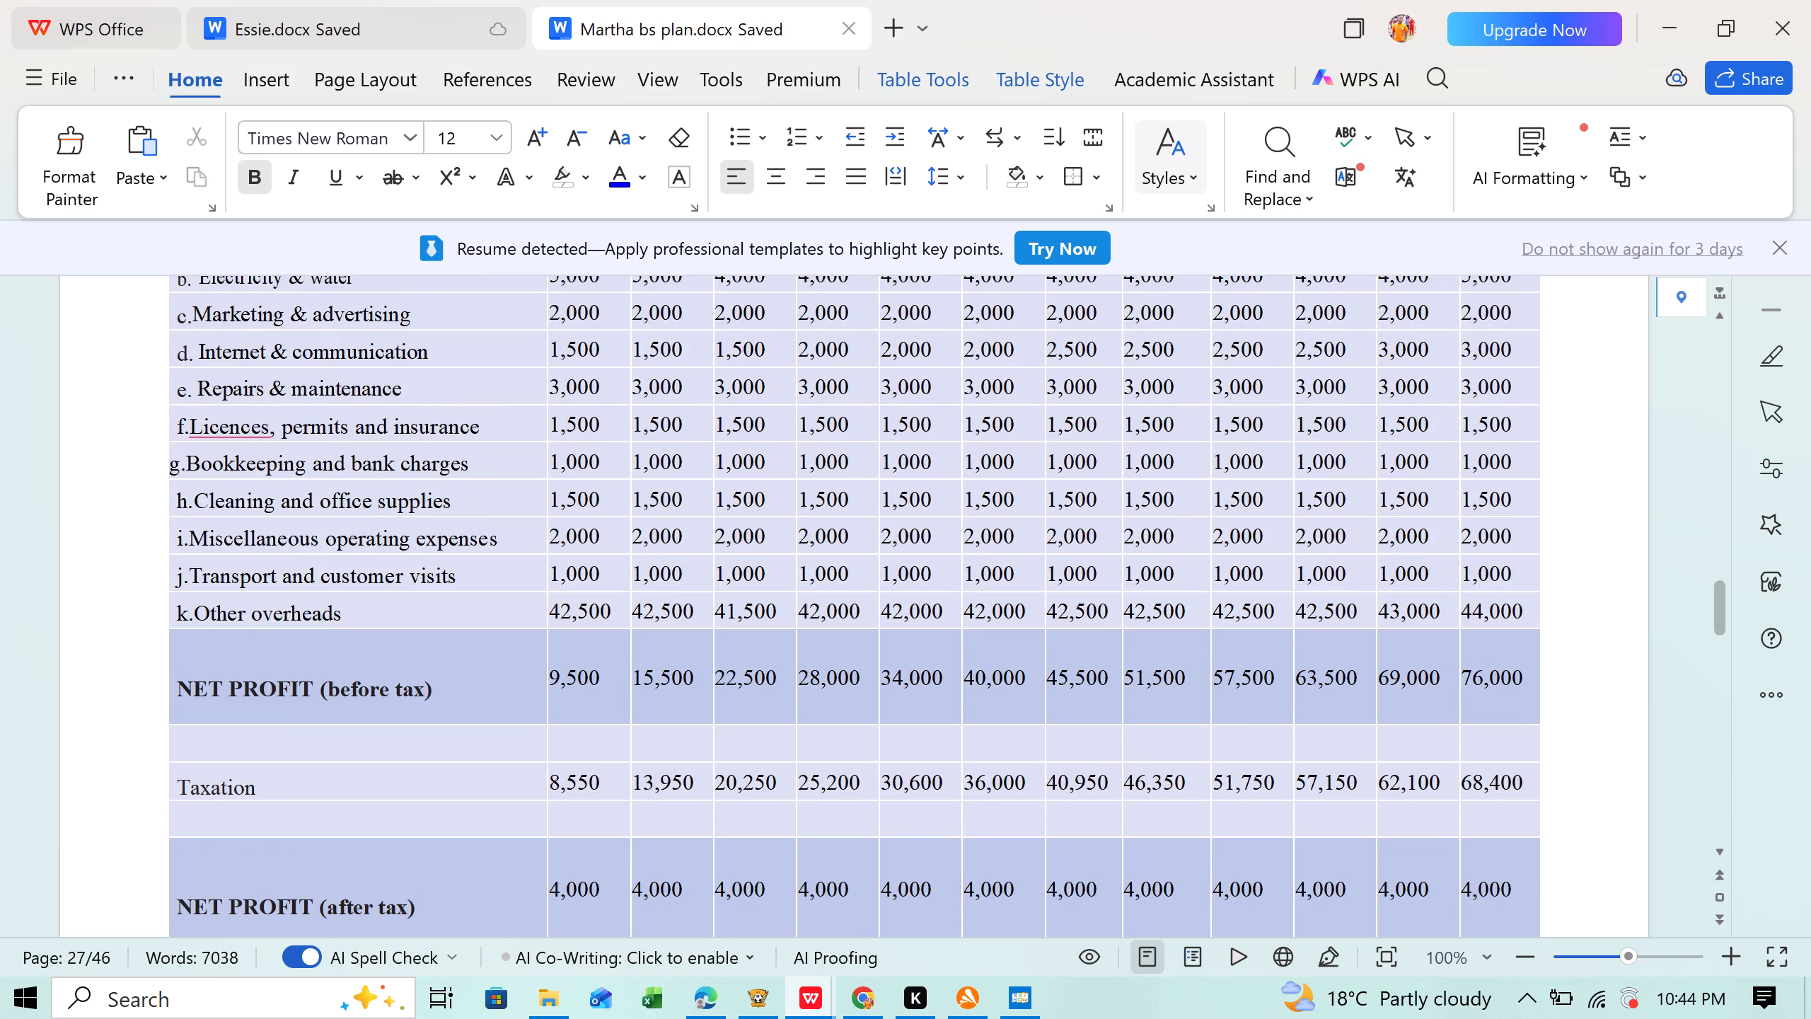
{"action": "scroll", "coordinate": [723, 676], "scroll_direction": "up", "scroll_amount": 3}
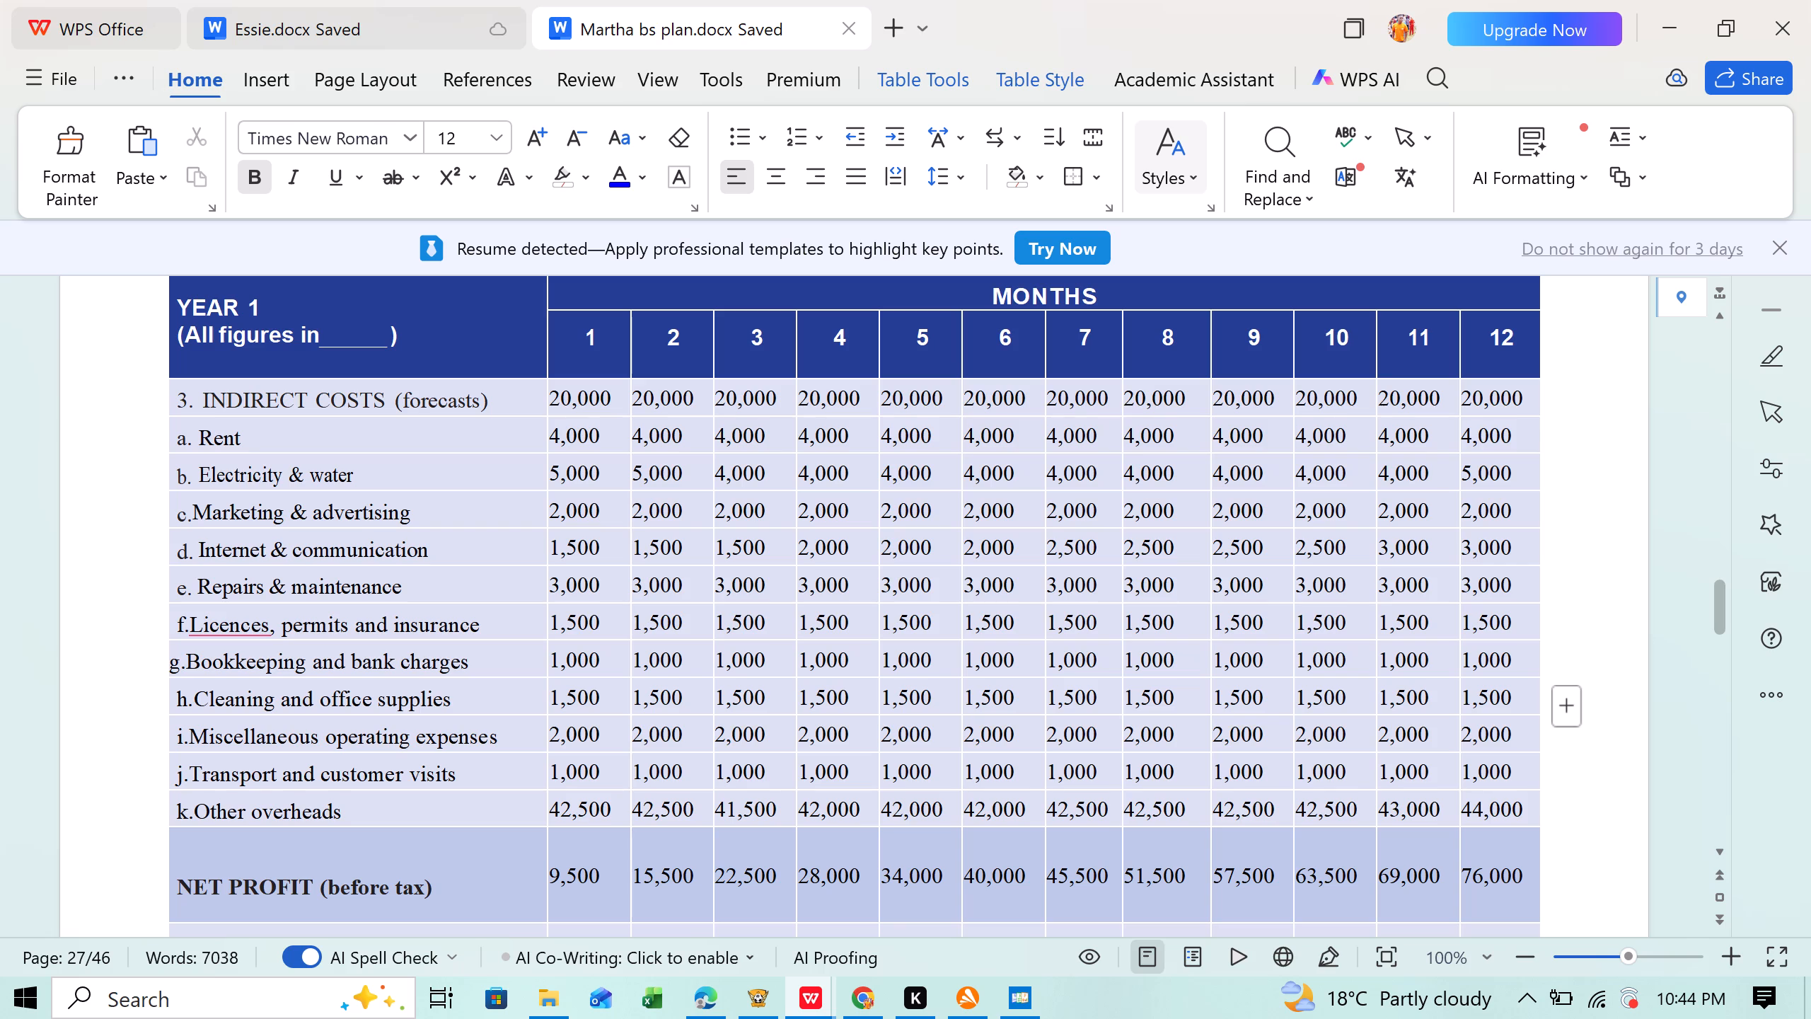
Copy the figures for months 1 to 12 from the INDIRECT COSTS row through NET PROFIT (after tax).
{"action": "left_click_drag", "start_coordinate": [564, 401], "coordinate": [1128, 857]}
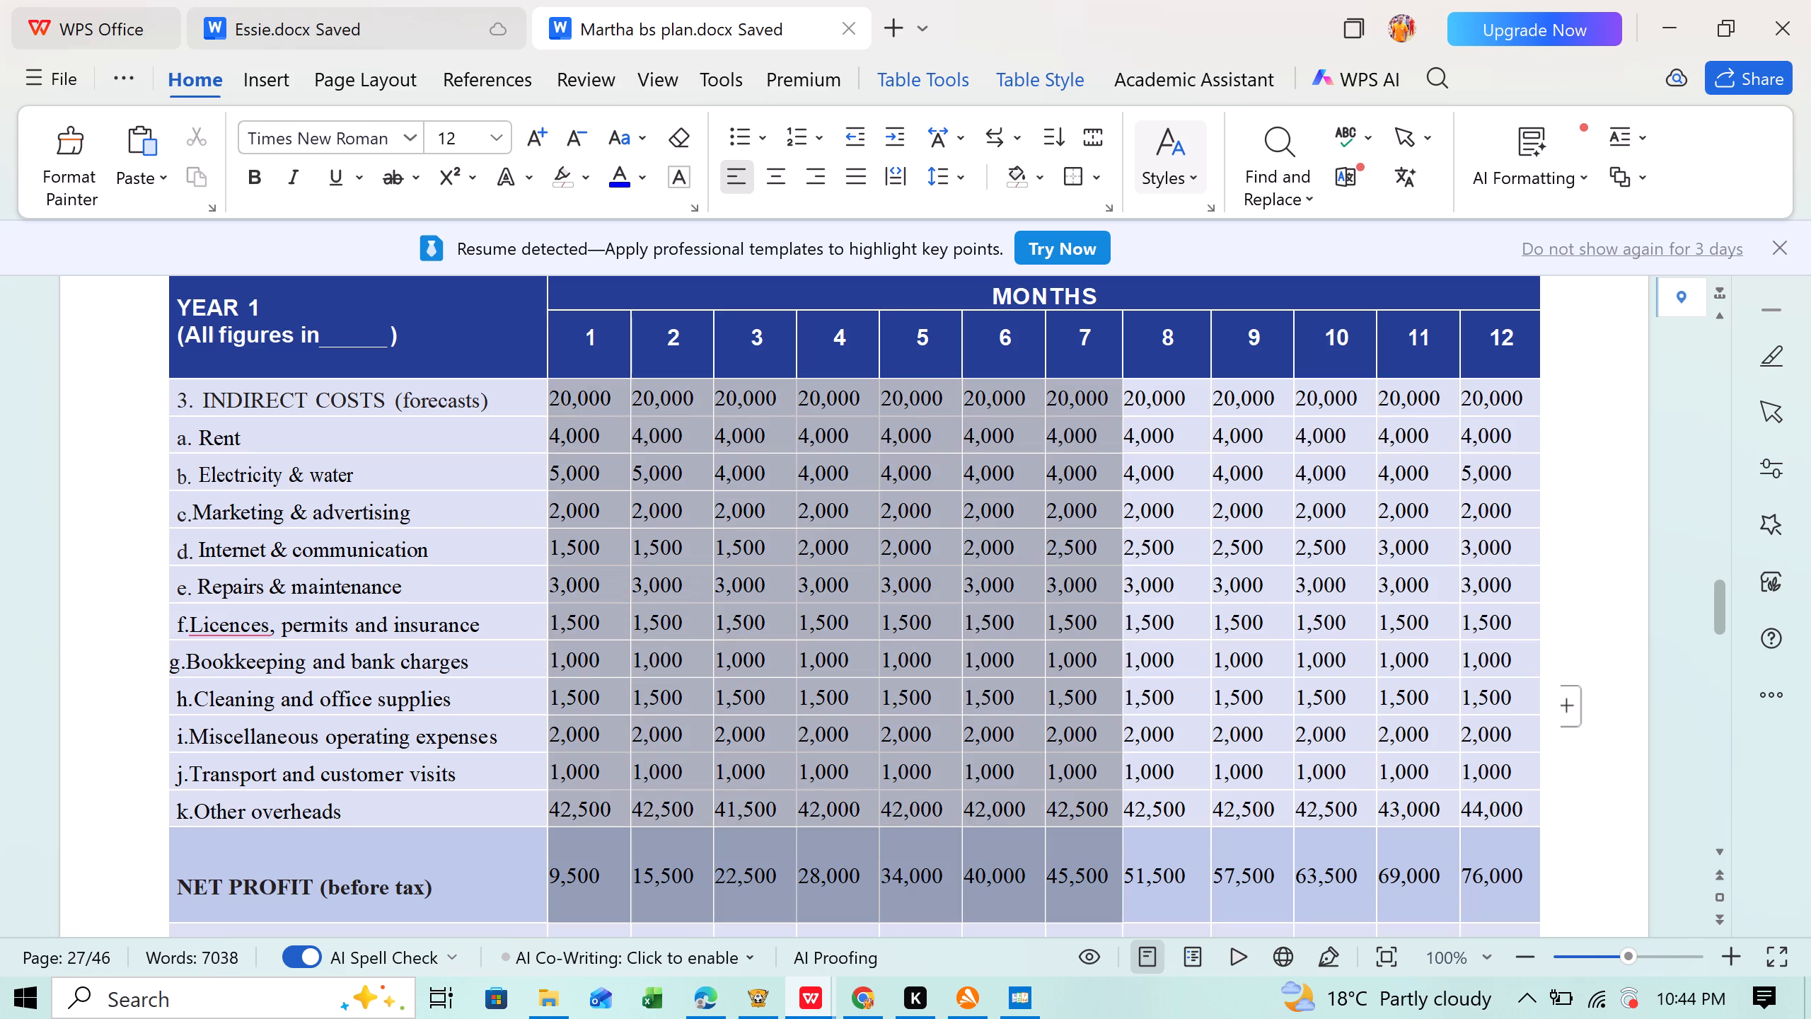
{"action": "left_click_drag", "start_coordinate": [1128, 857], "coordinate": [1418, 901]}
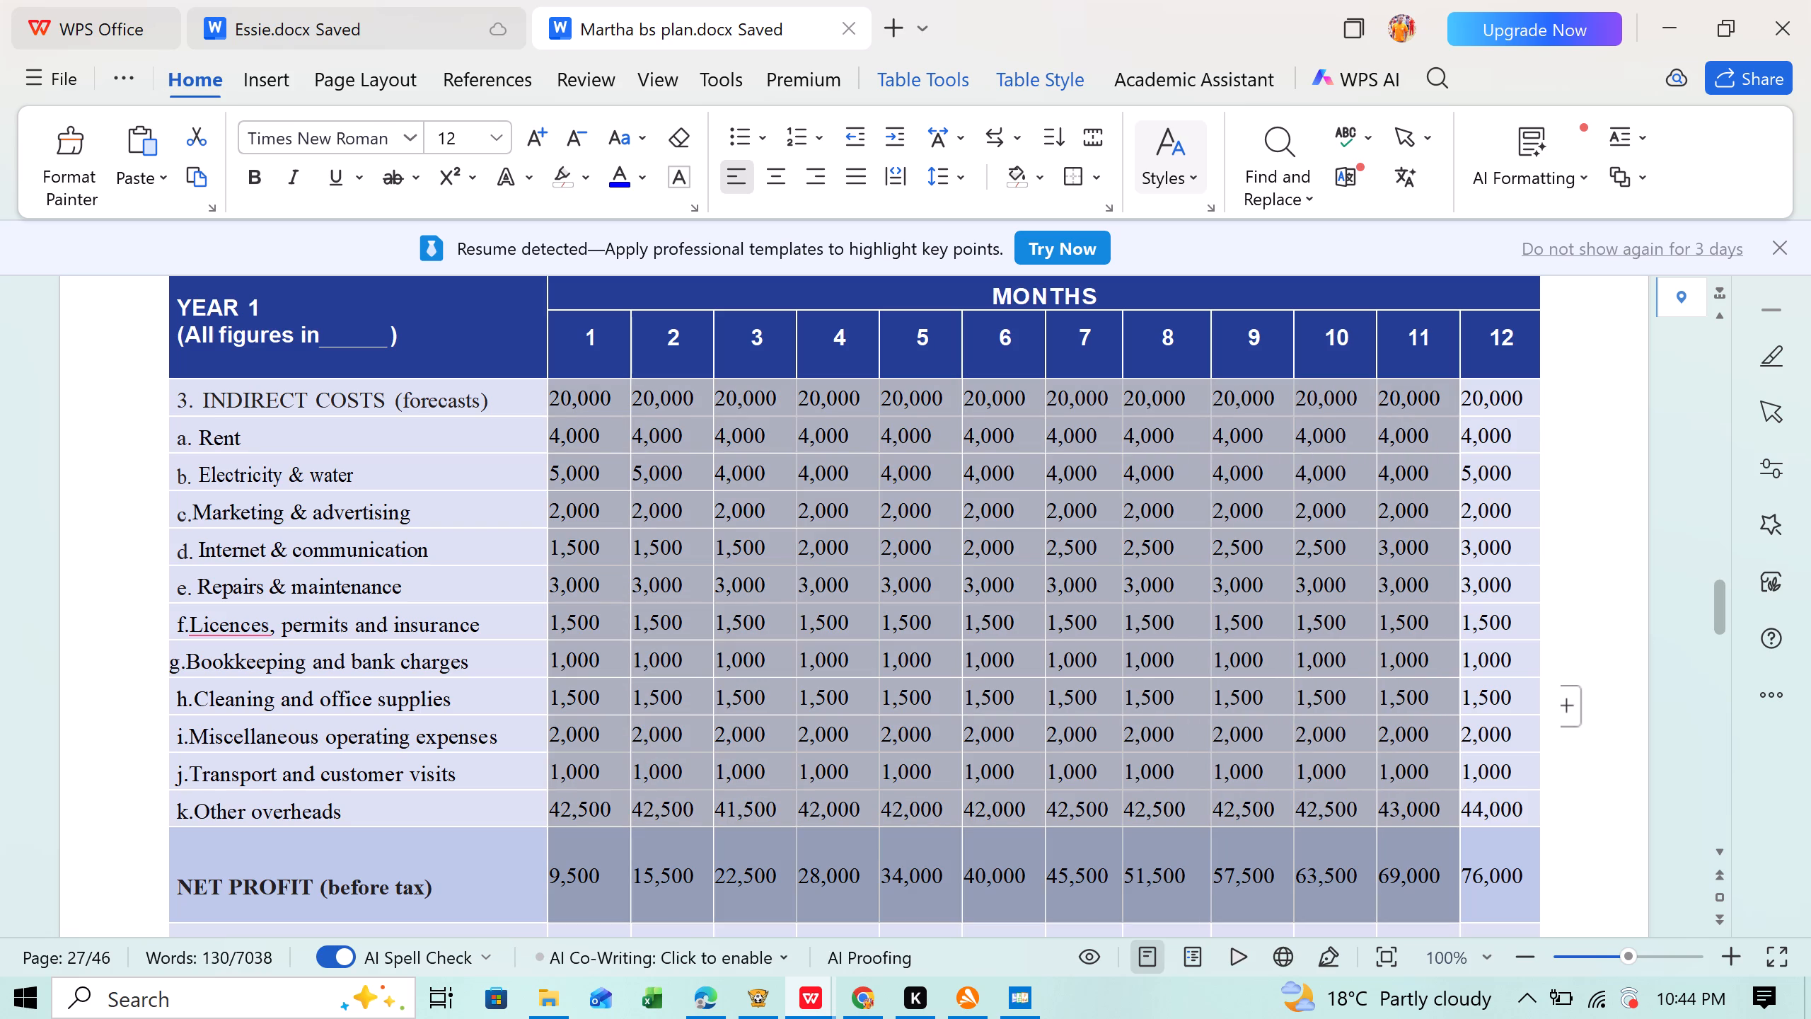
{"action": "left_click_drag", "start_coordinate": [1418, 901], "coordinate": [1421, 961]}
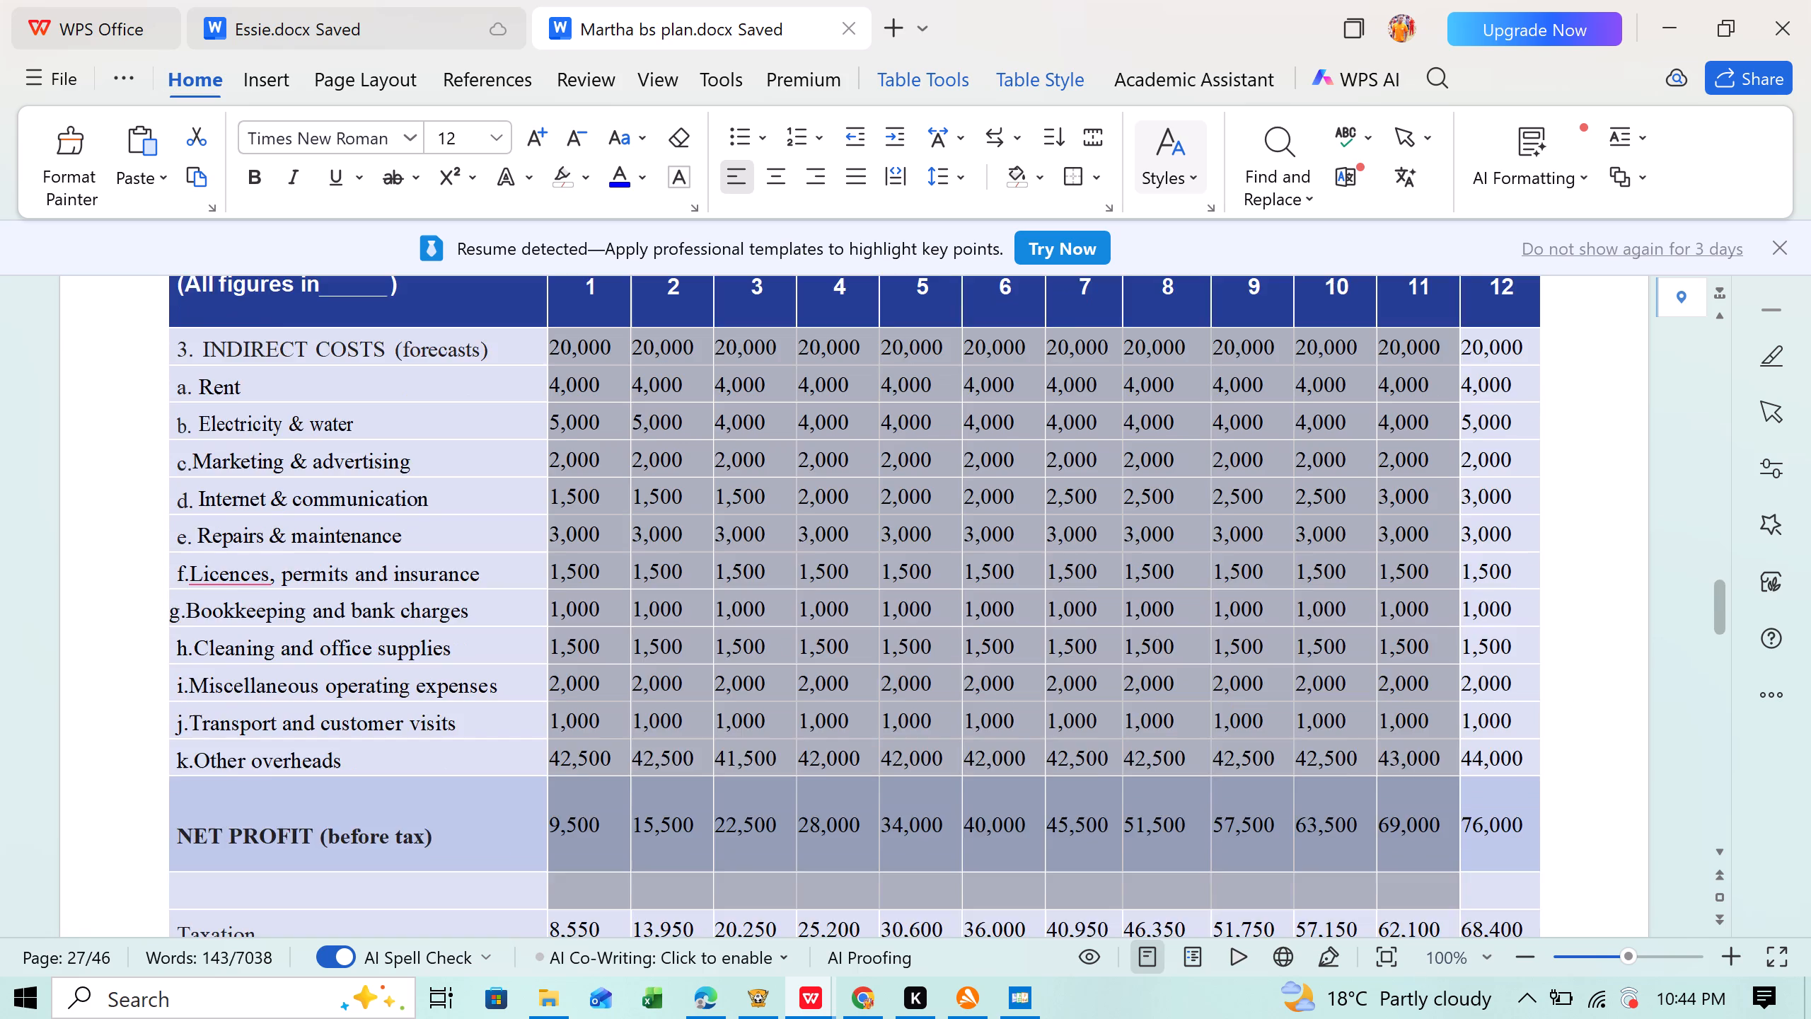
{"action": "left_click_drag", "start_coordinate": [1421, 961], "coordinate": [1475, 790]}
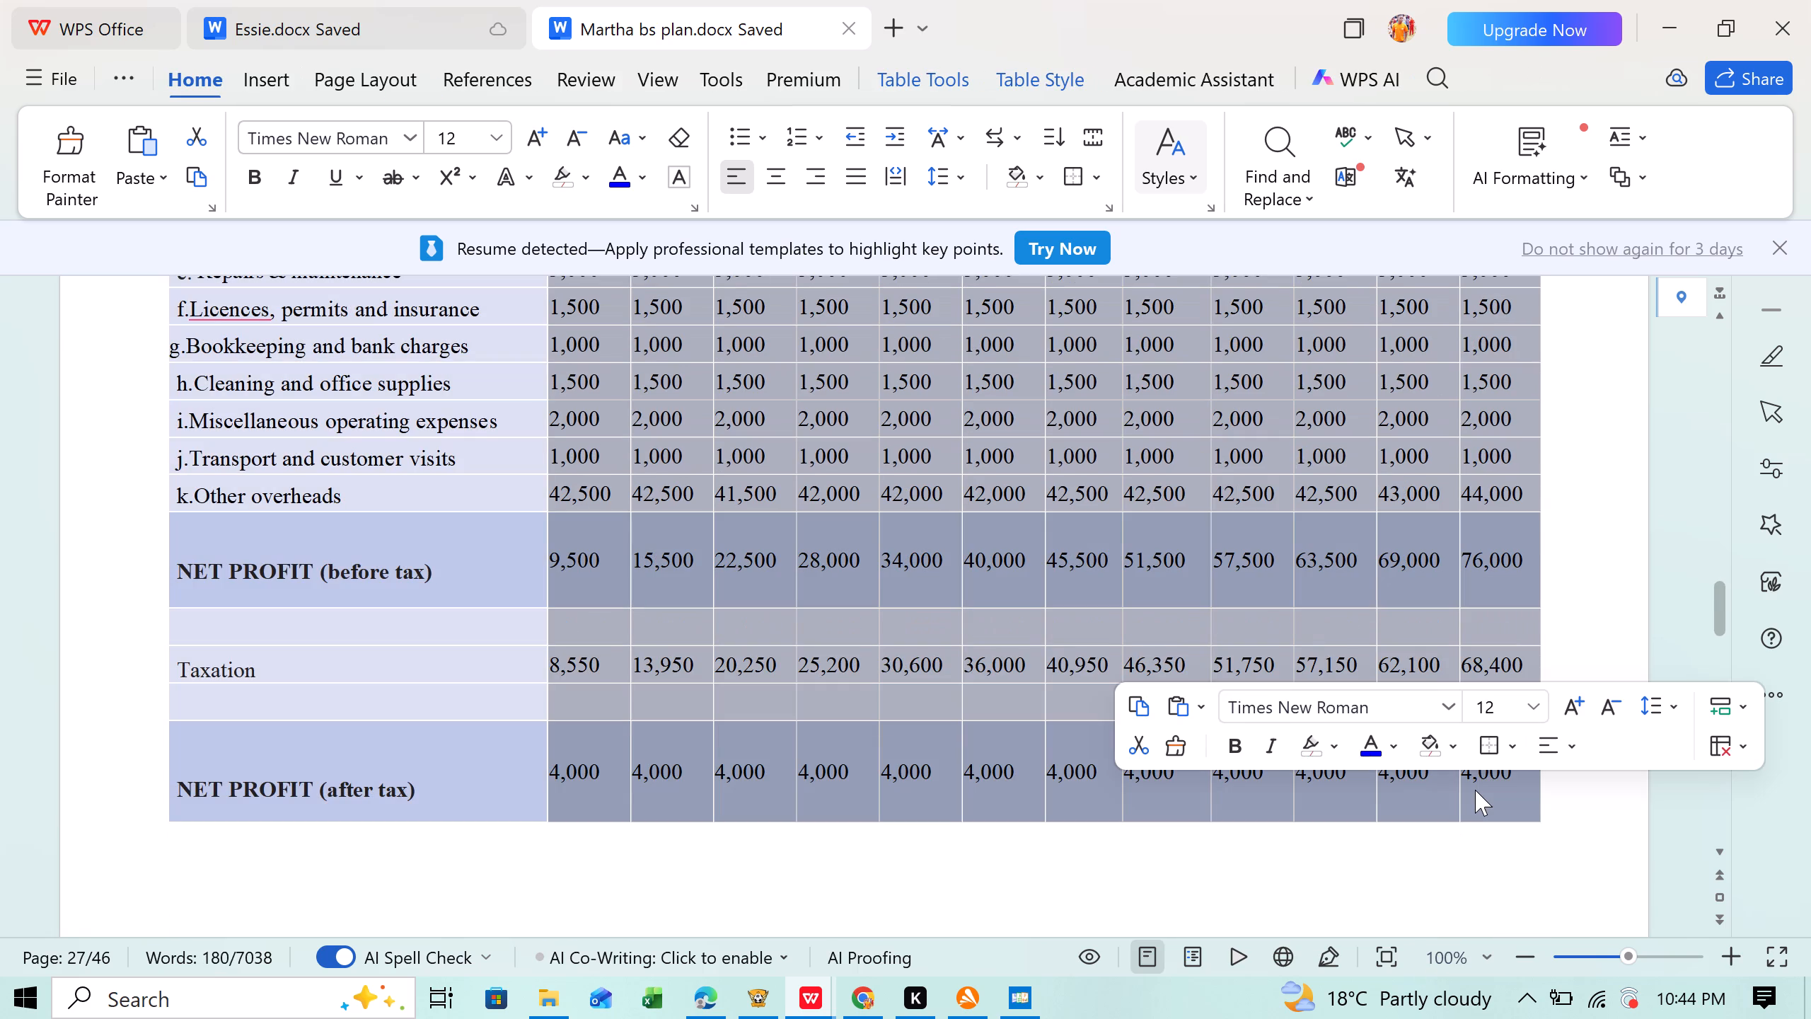
{"action": "left_click", "coordinate": [1128, 702]}
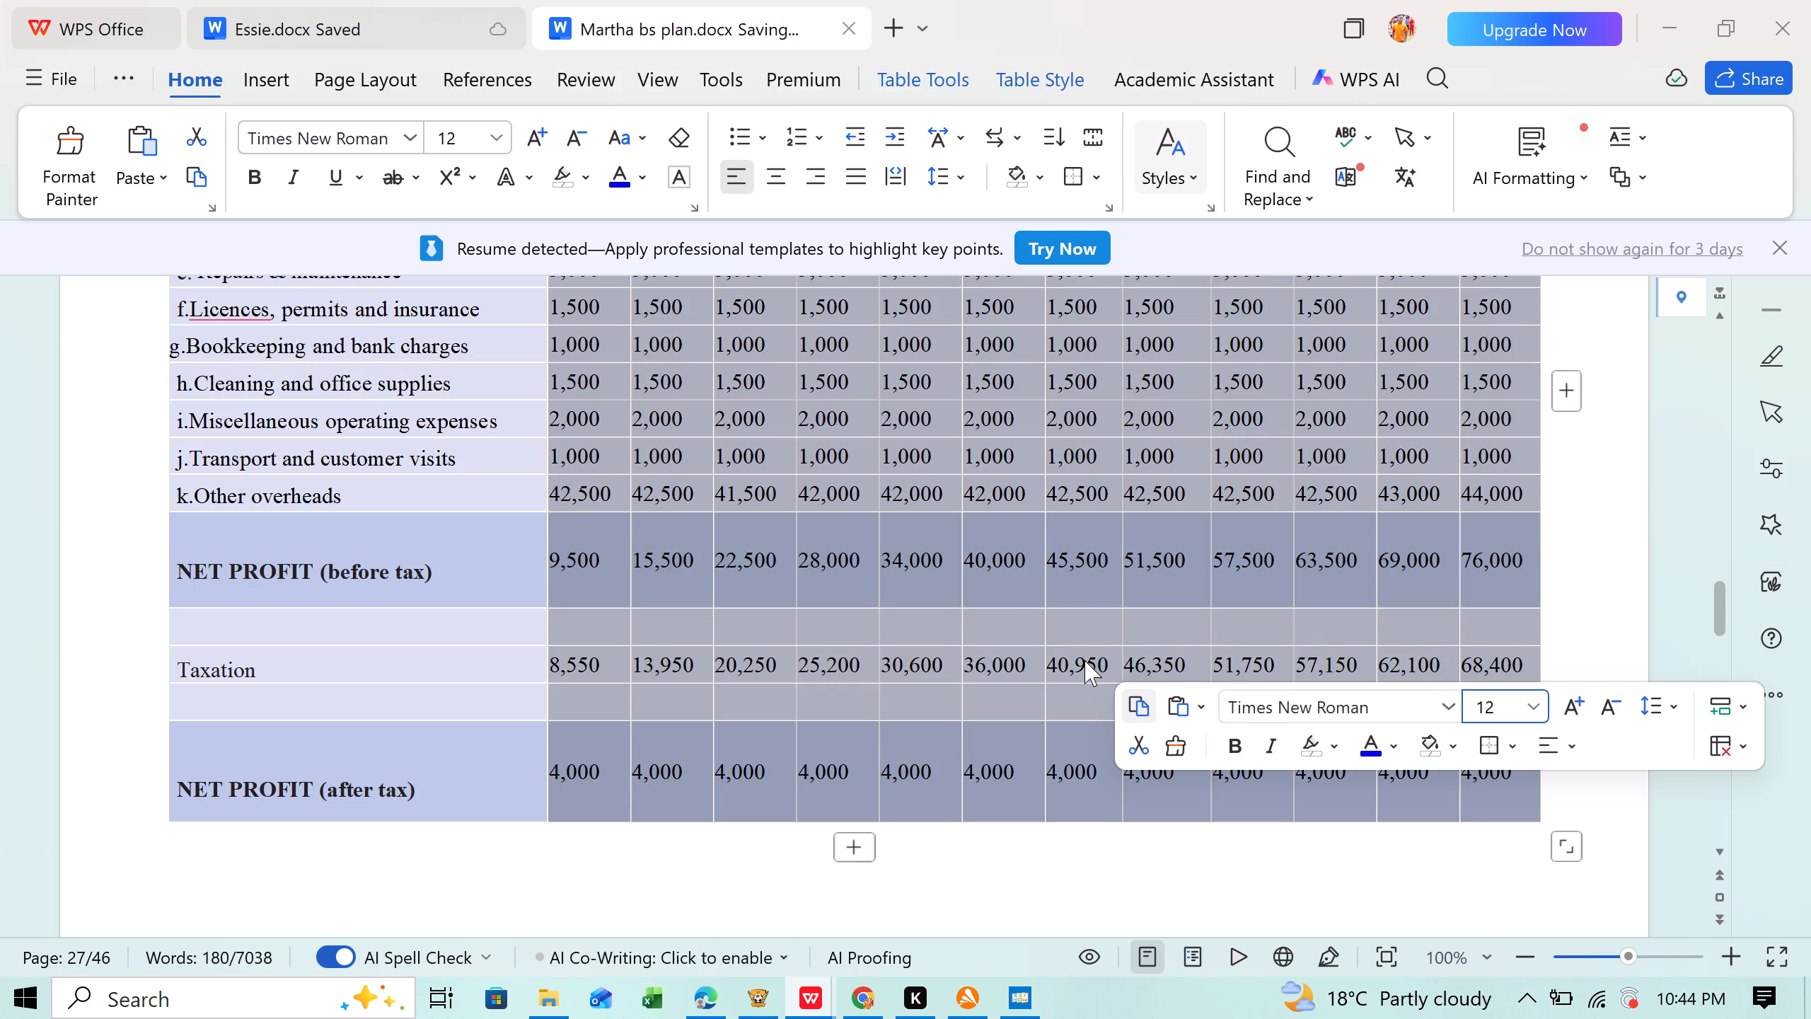
Paste the copied figures into Essie.docx's Year 1 month cells from the INDIRECT COSTS row through NET PROFIT (after tax).
{"action": "left_click", "coordinate": [352, 22]}
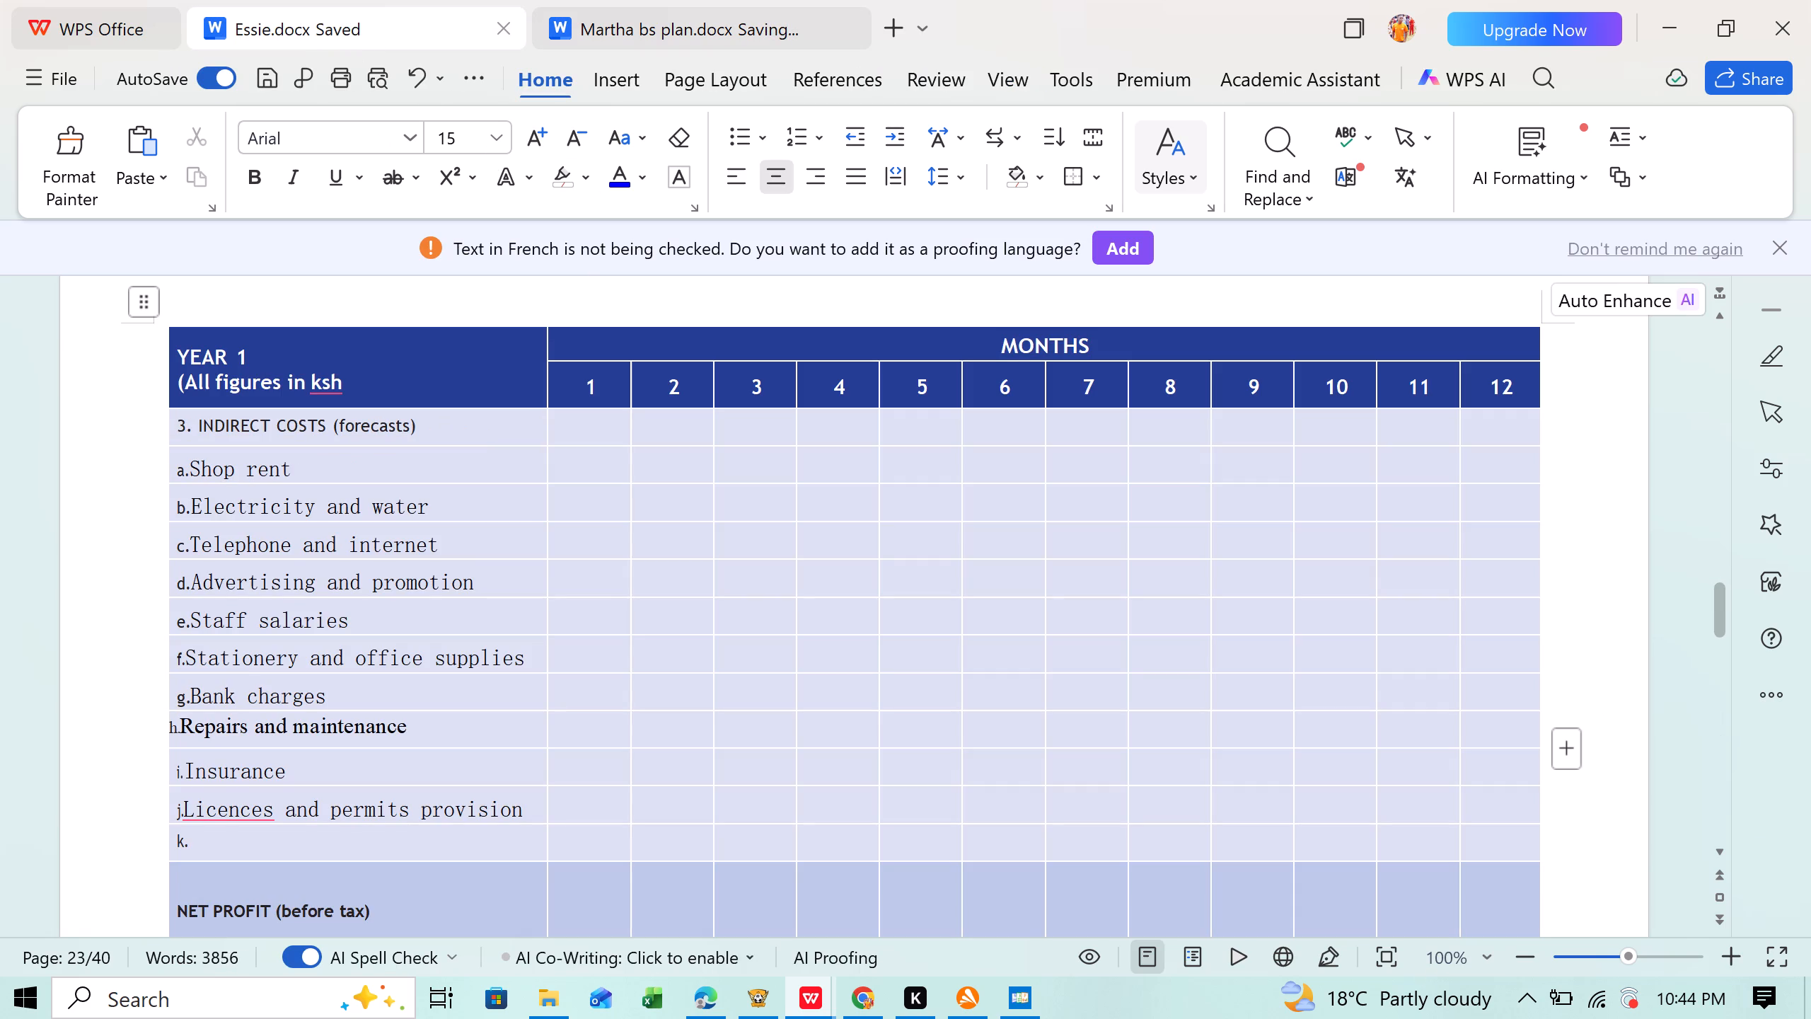
{"action": "left_click_drag", "start_coordinate": [575, 430], "coordinate": [1409, 907]}
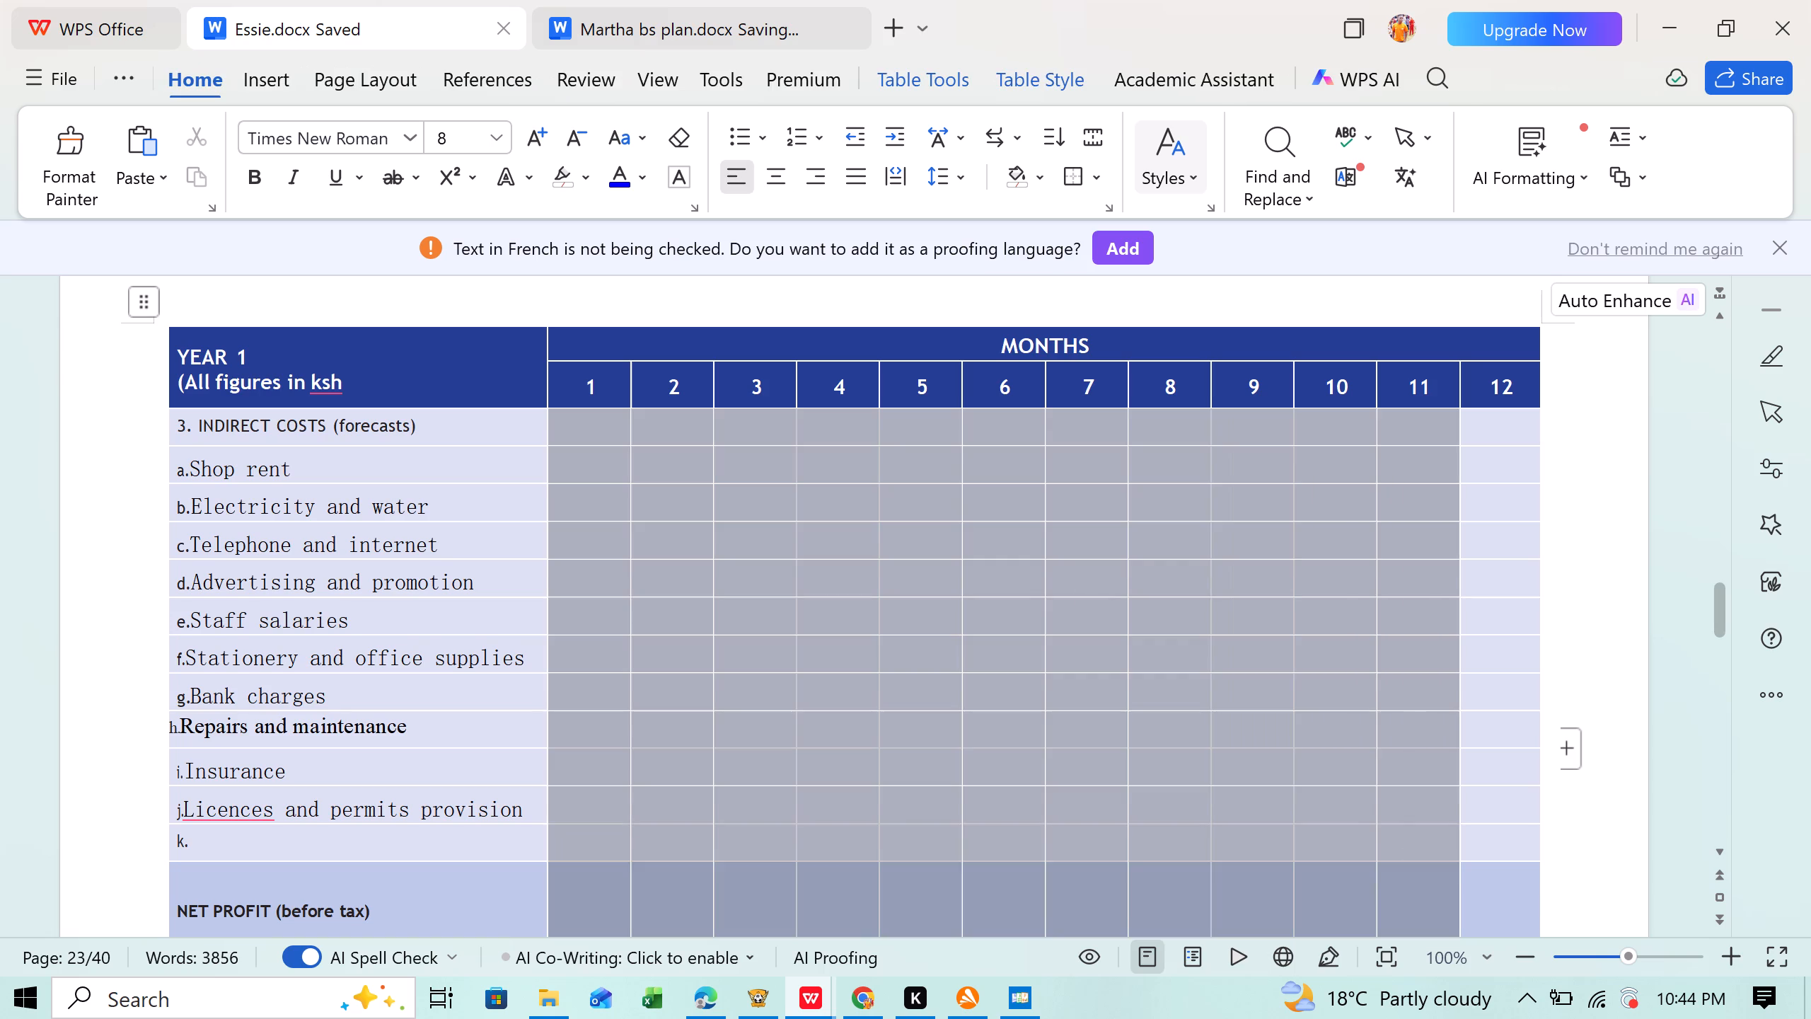
{"action": "left_click_drag", "start_coordinate": [1409, 907], "coordinate": [1486, 854]}
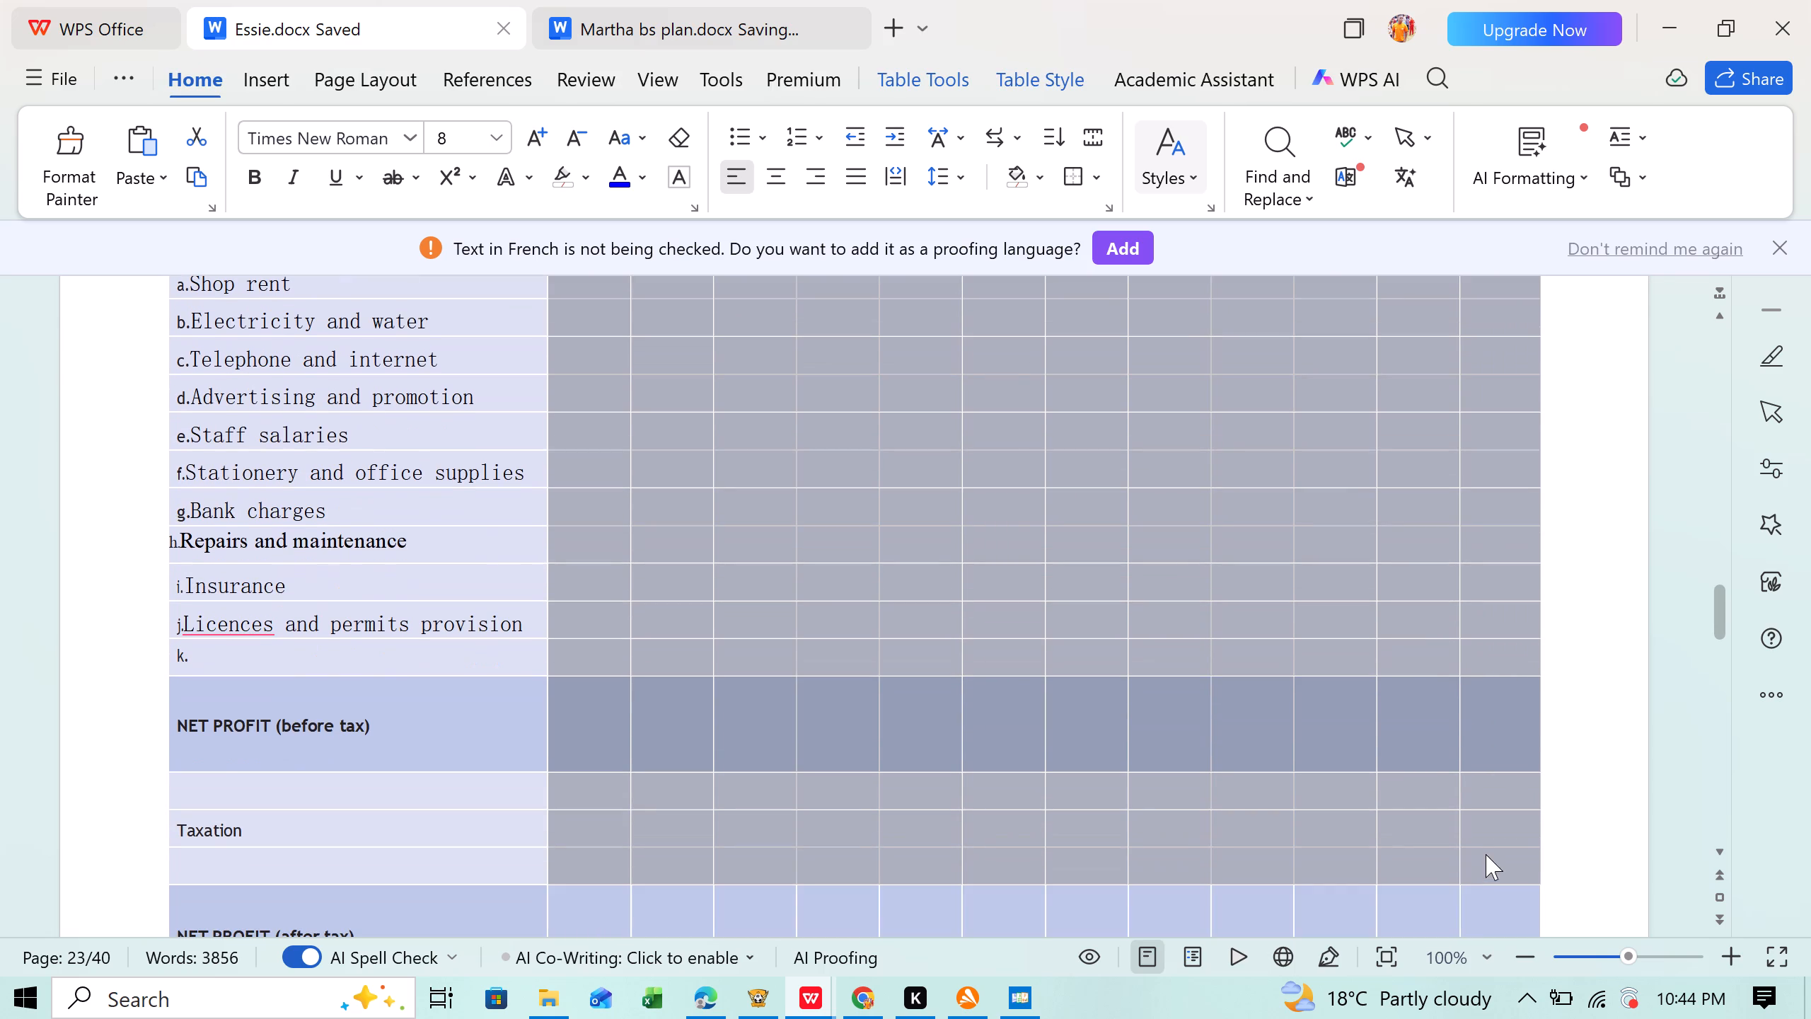
{"action": "left_click_drag", "start_coordinate": [1486, 854], "coordinate": [1474, 909]}
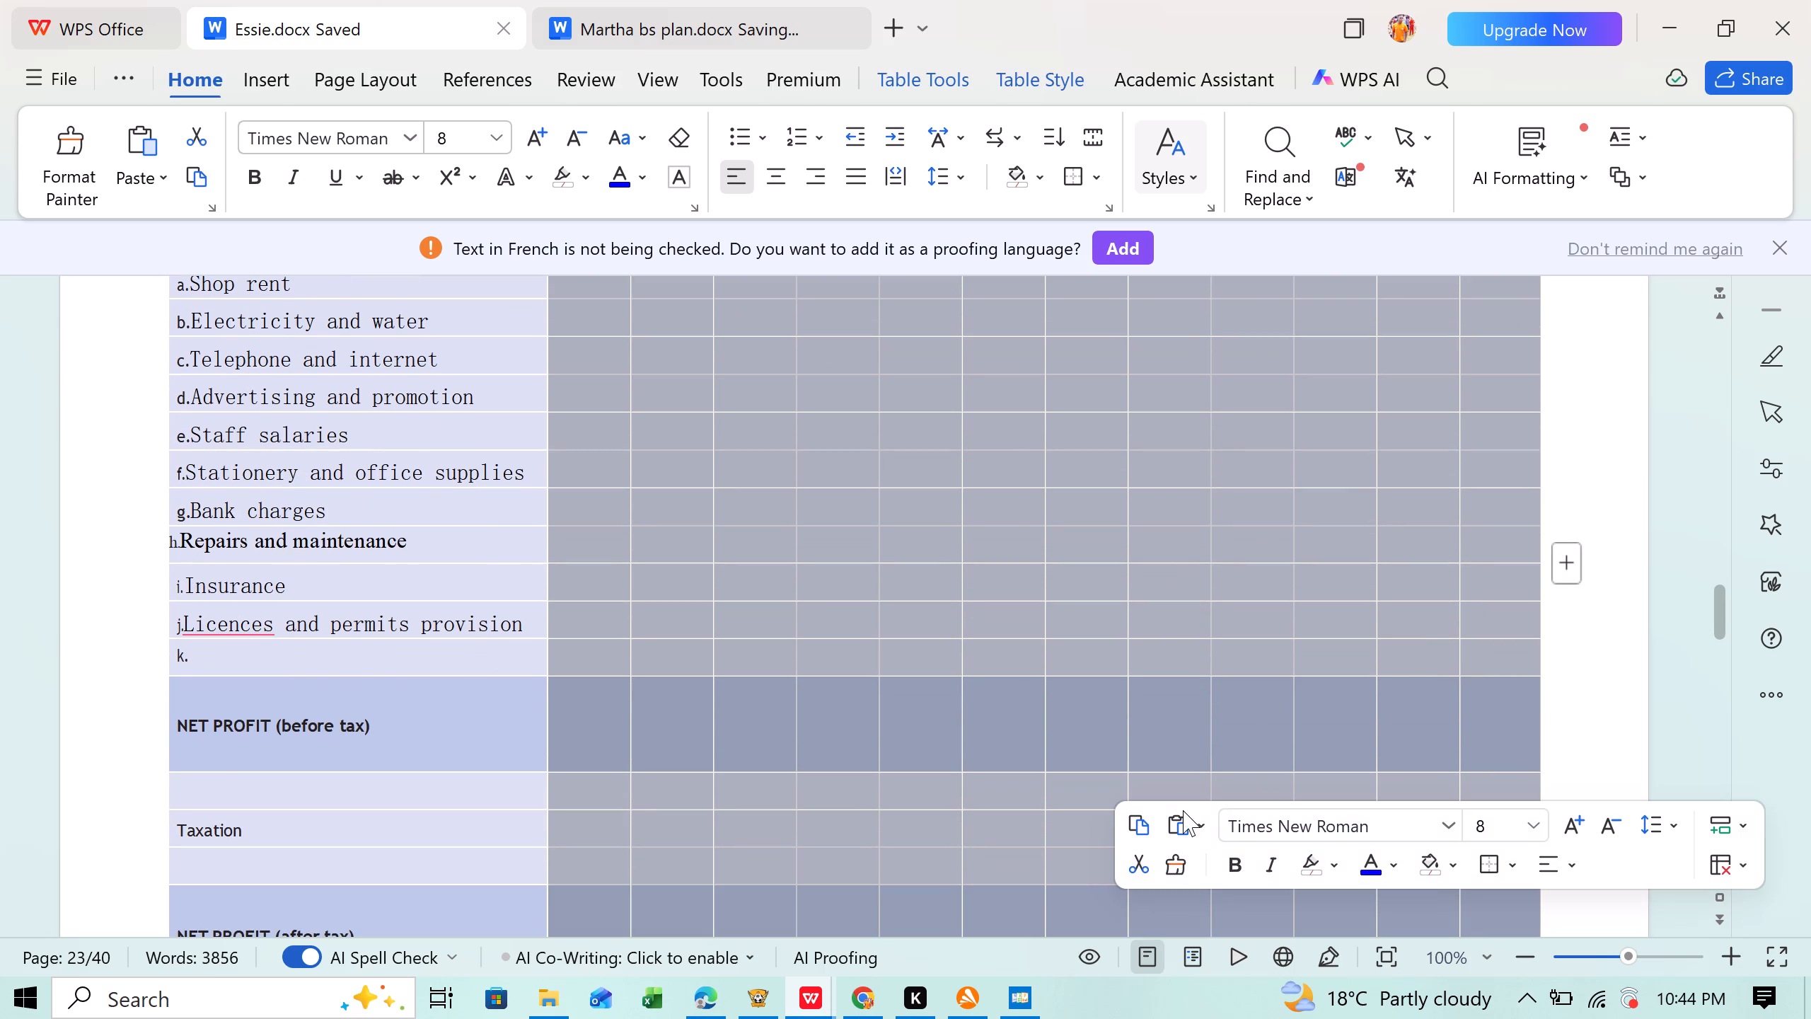
{"action": "left_click", "coordinate": [1171, 817]}
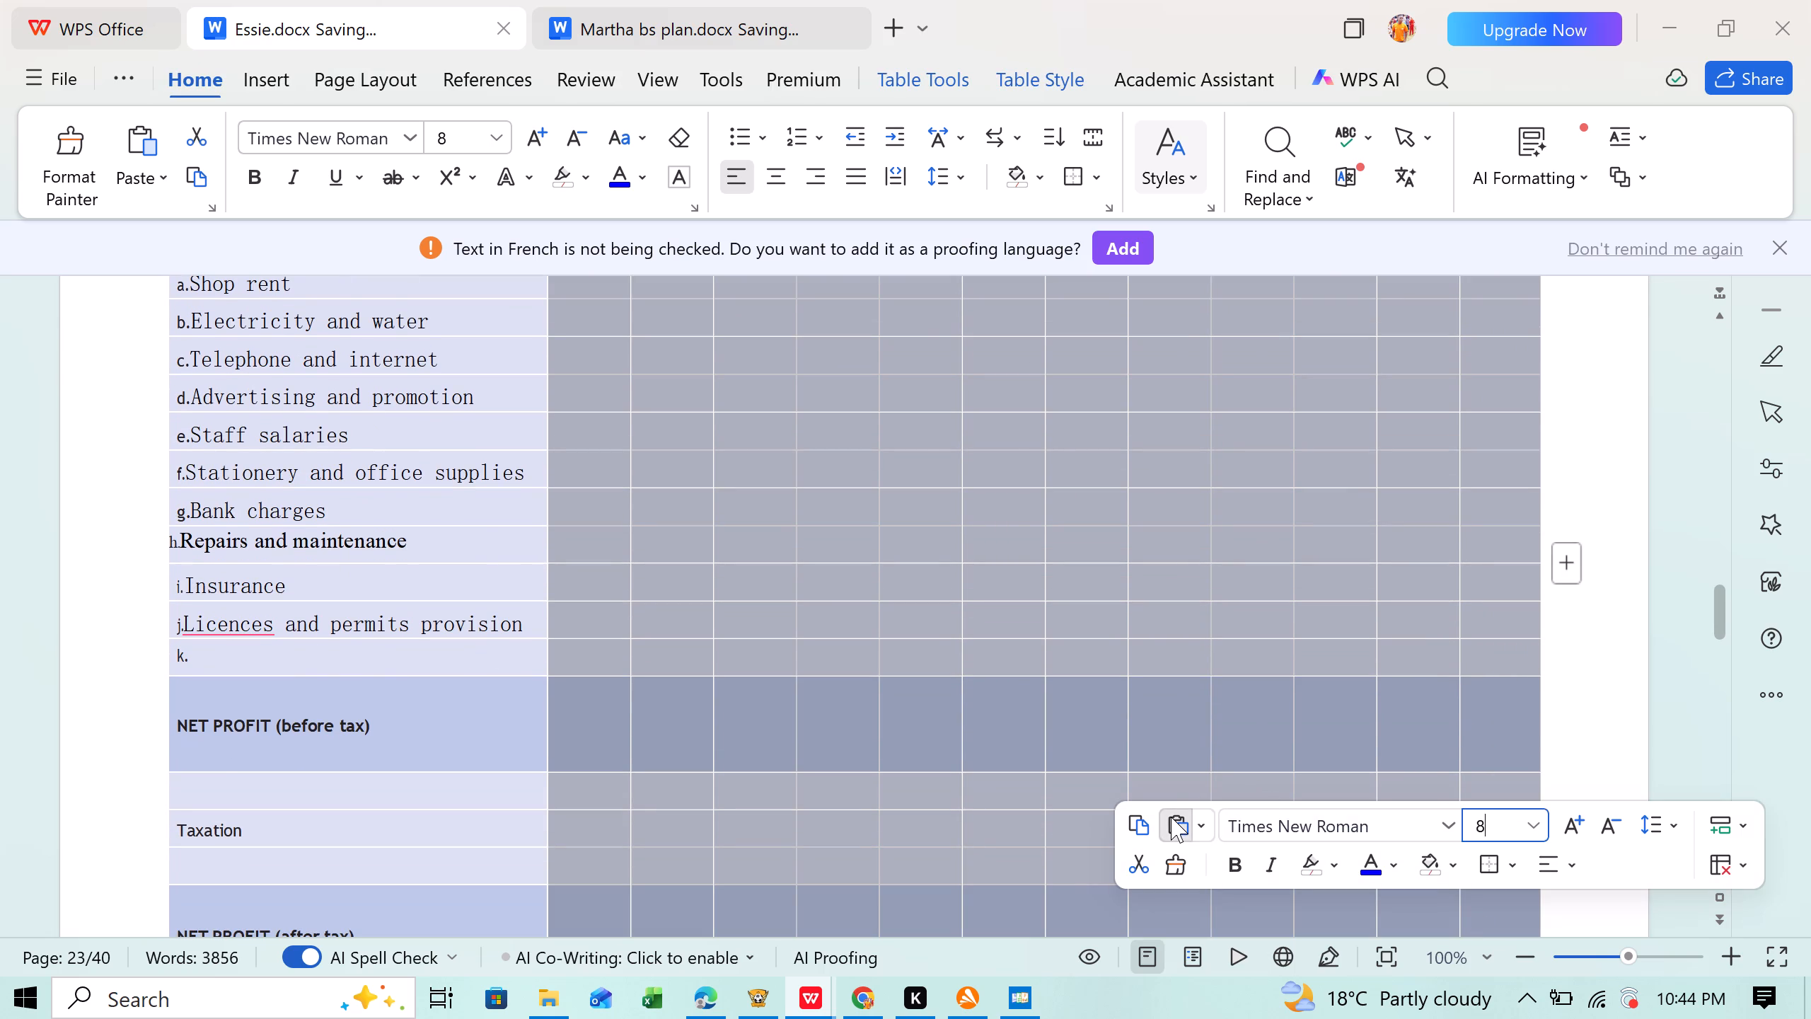
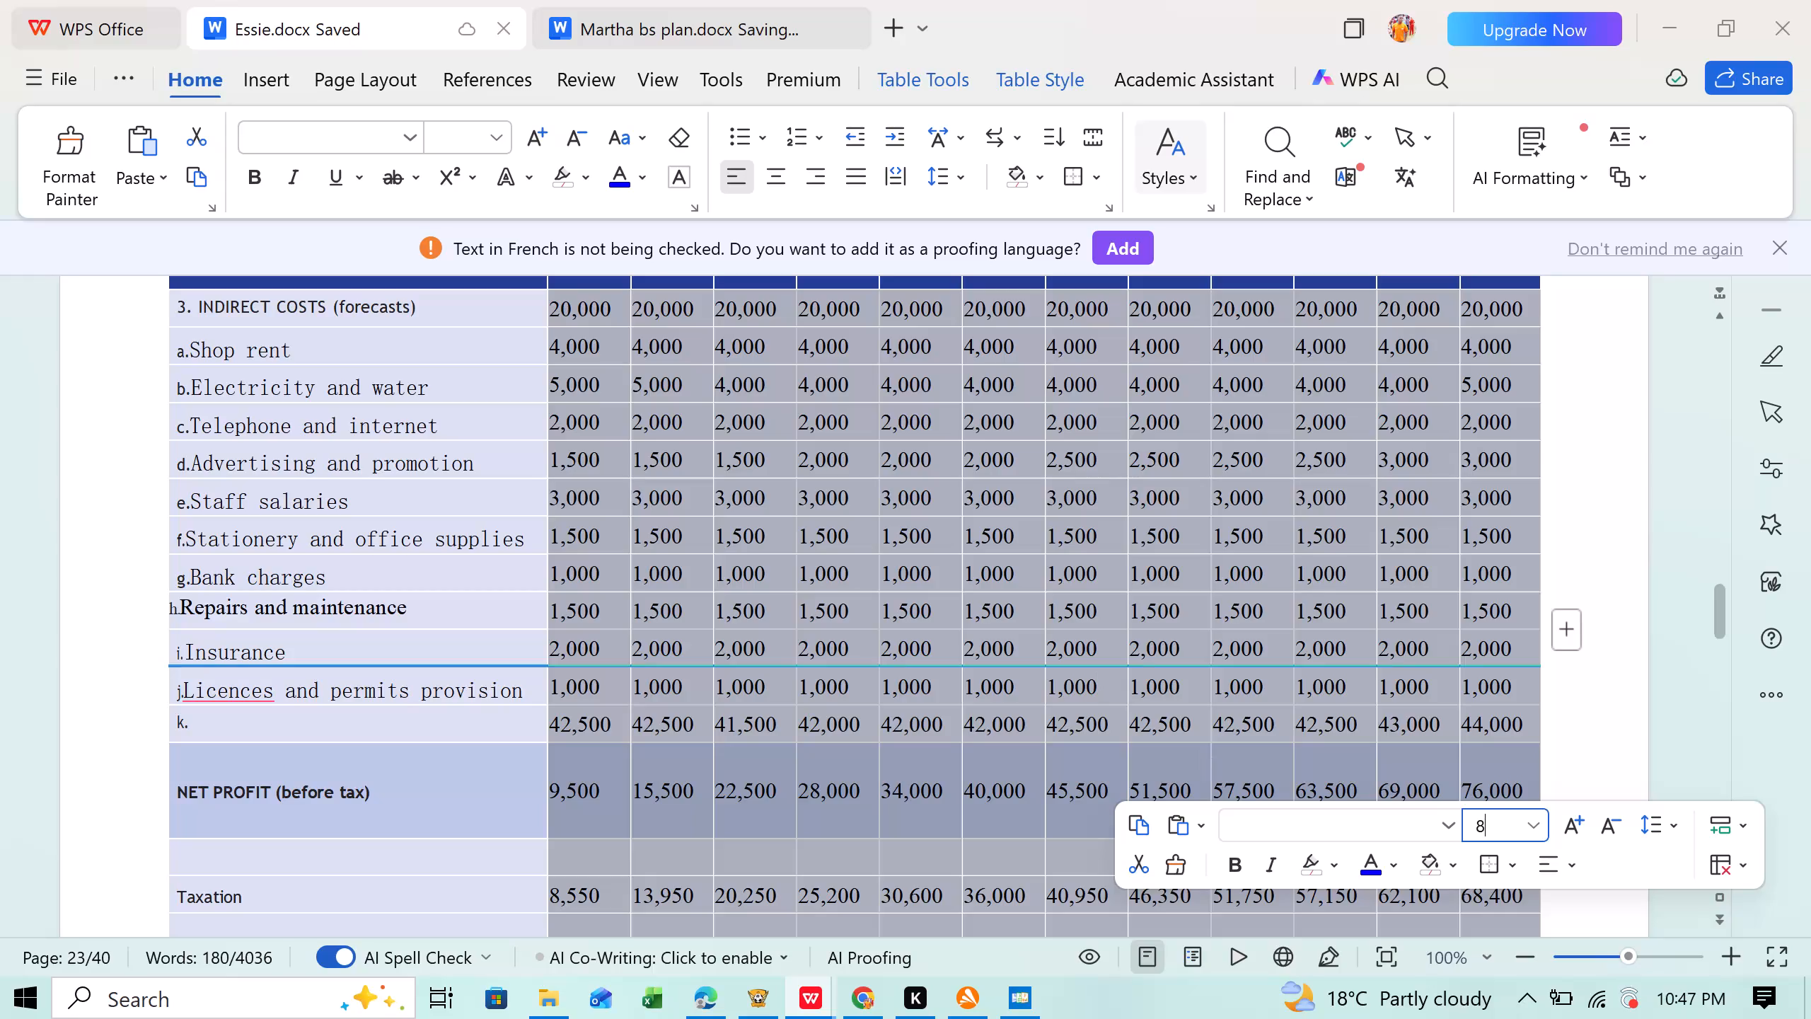
{"action": "left_click", "coordinate": [1058, 695]}
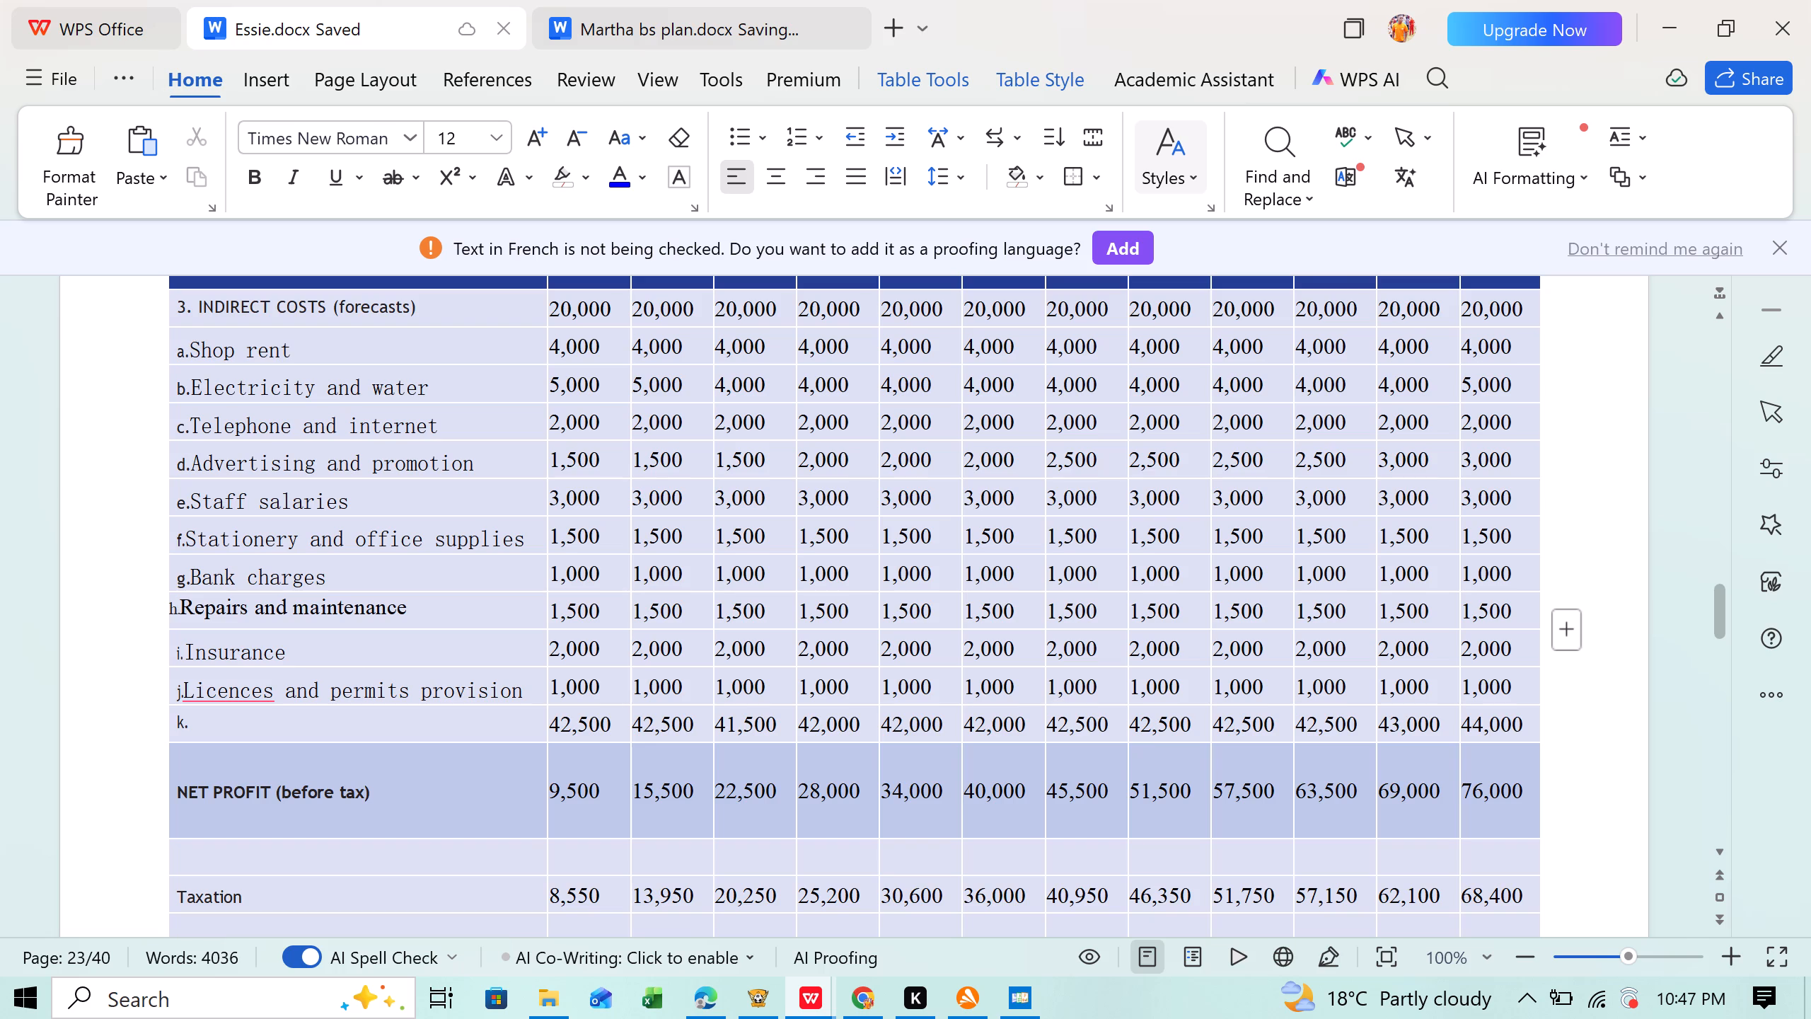
{"action": "scroll", "coordinate": [866, 641], "scroll_direction": "down", "scroll_amount": 2}
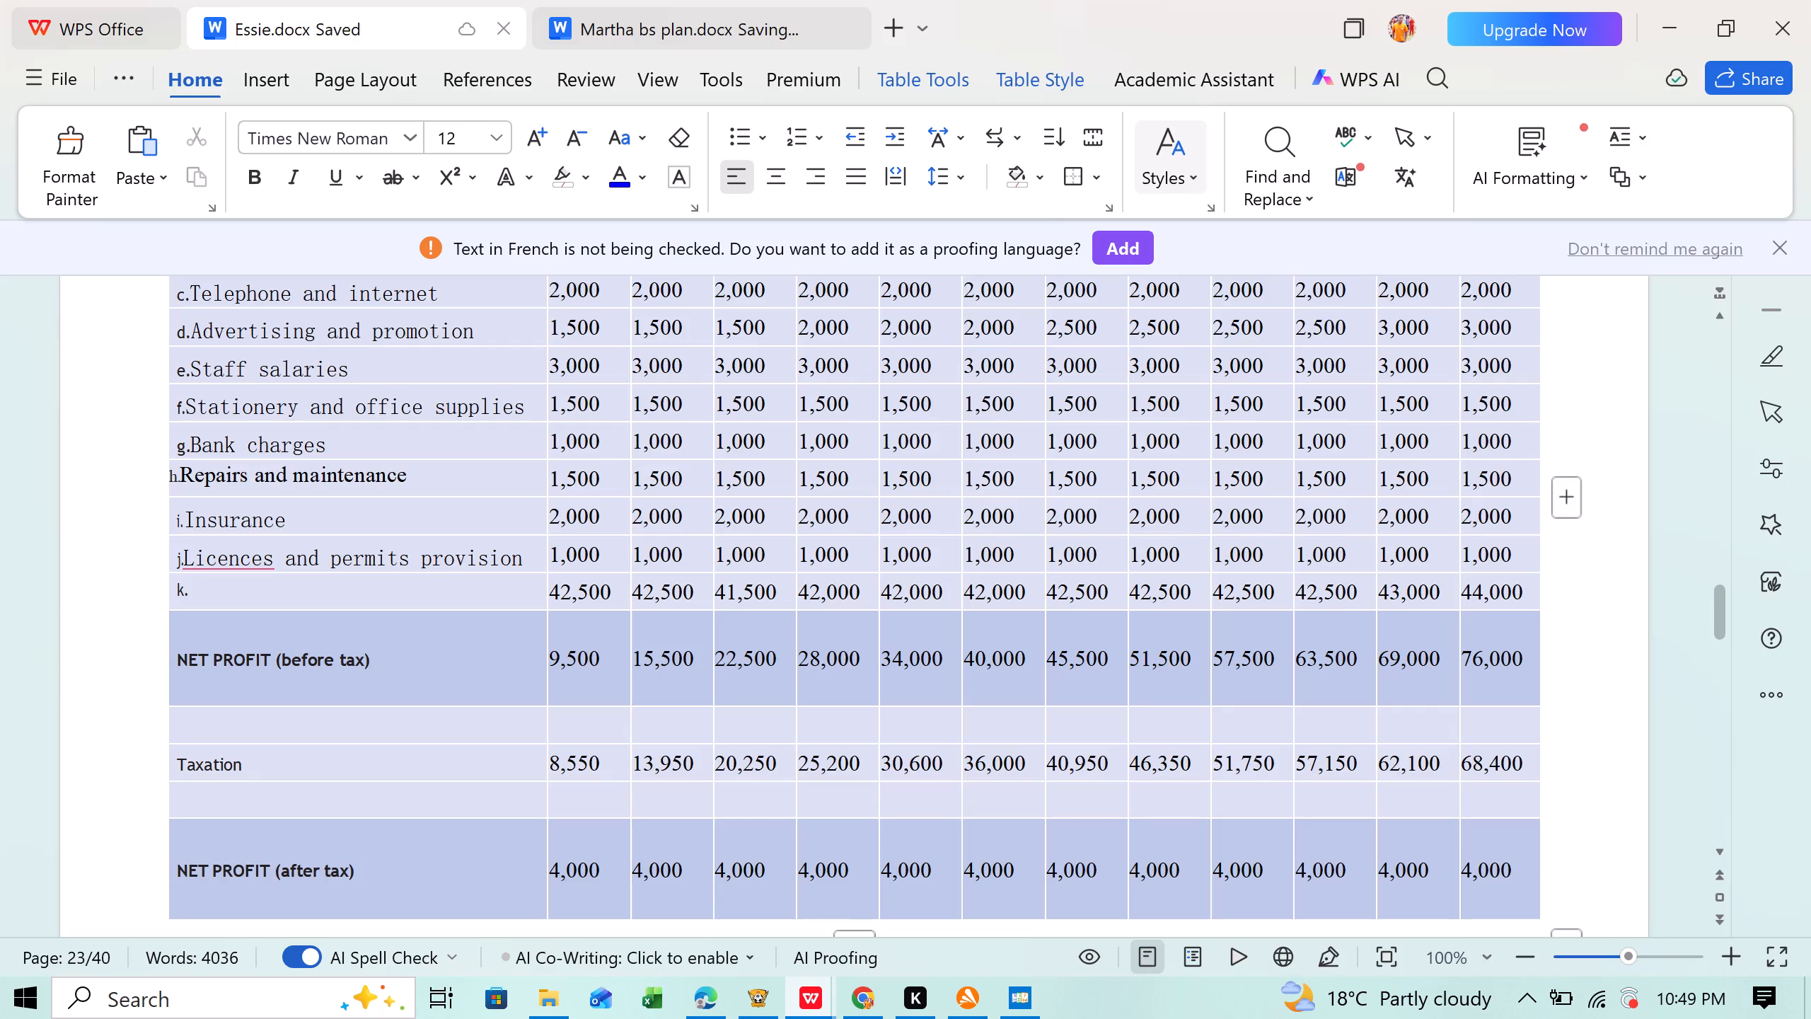
{"action": "scroll", "coordinate": [636, 737], "scroll_direction": "up", "scroll_amount": 1}
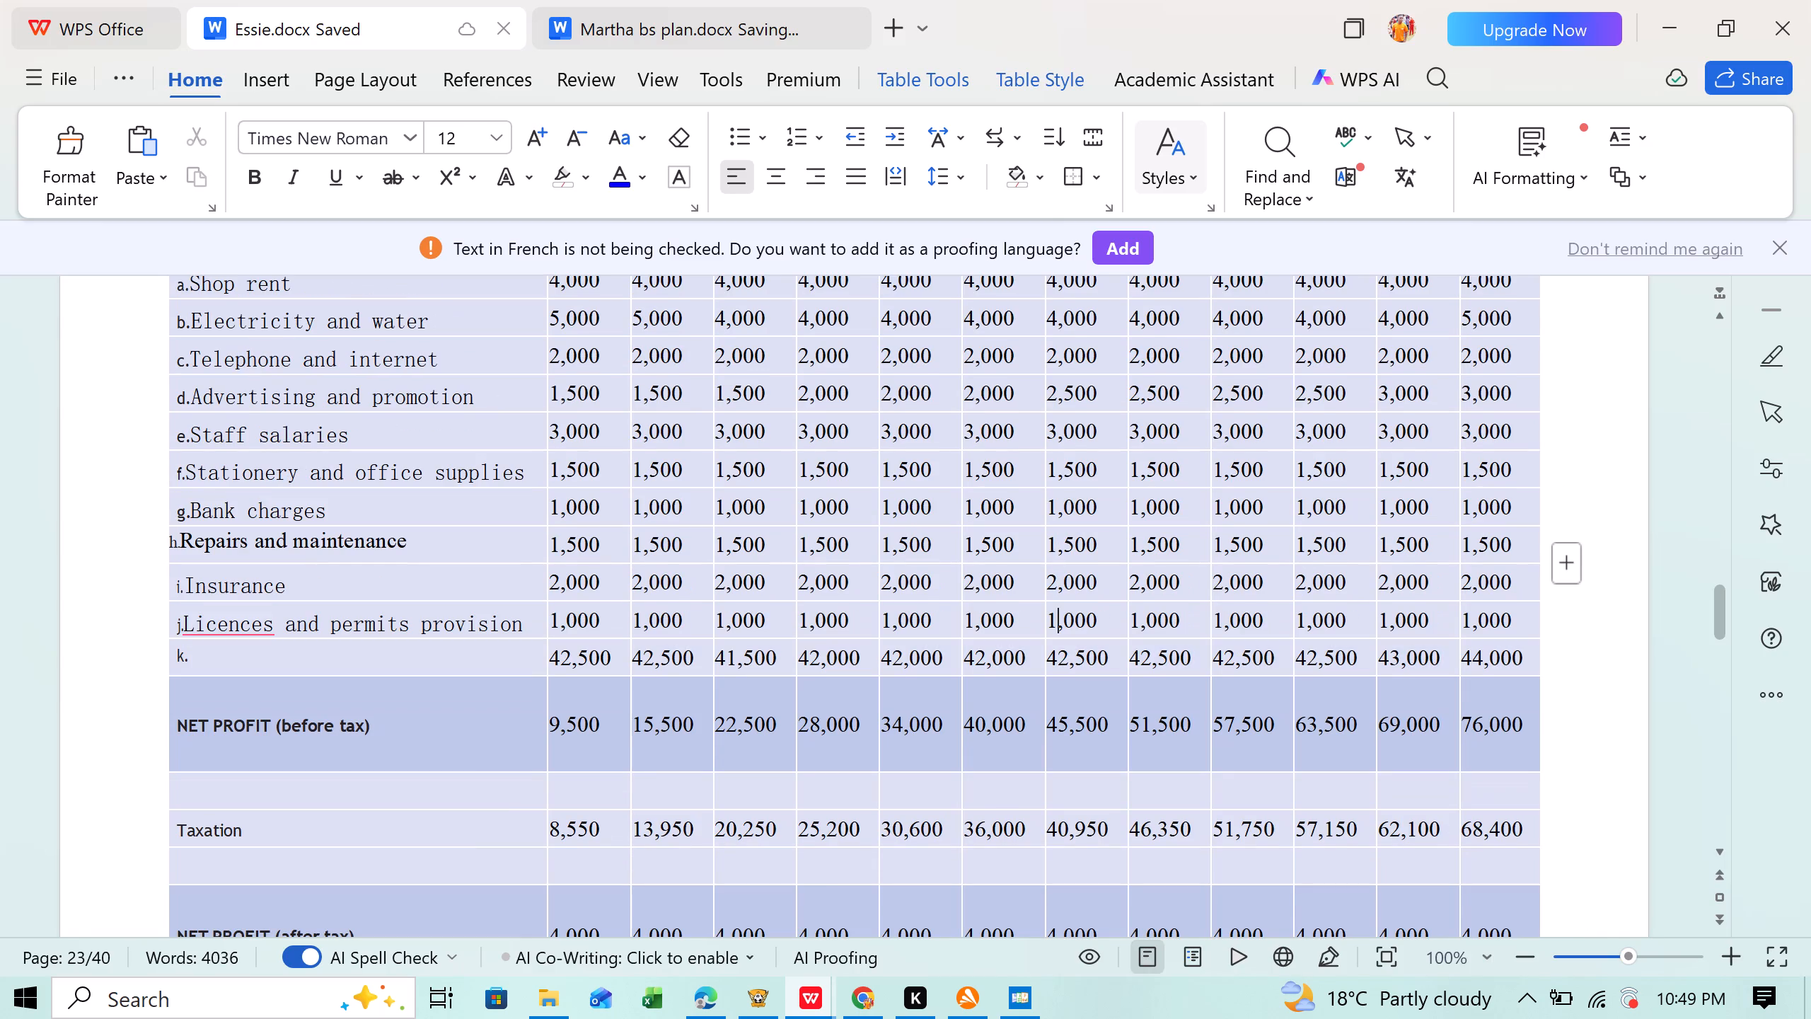
{"action": "left_click", "coordinate": [459, 652]}
{"action": "key", "text": "BackSpace"}
{"action": "key", "text": "BackSpace"}
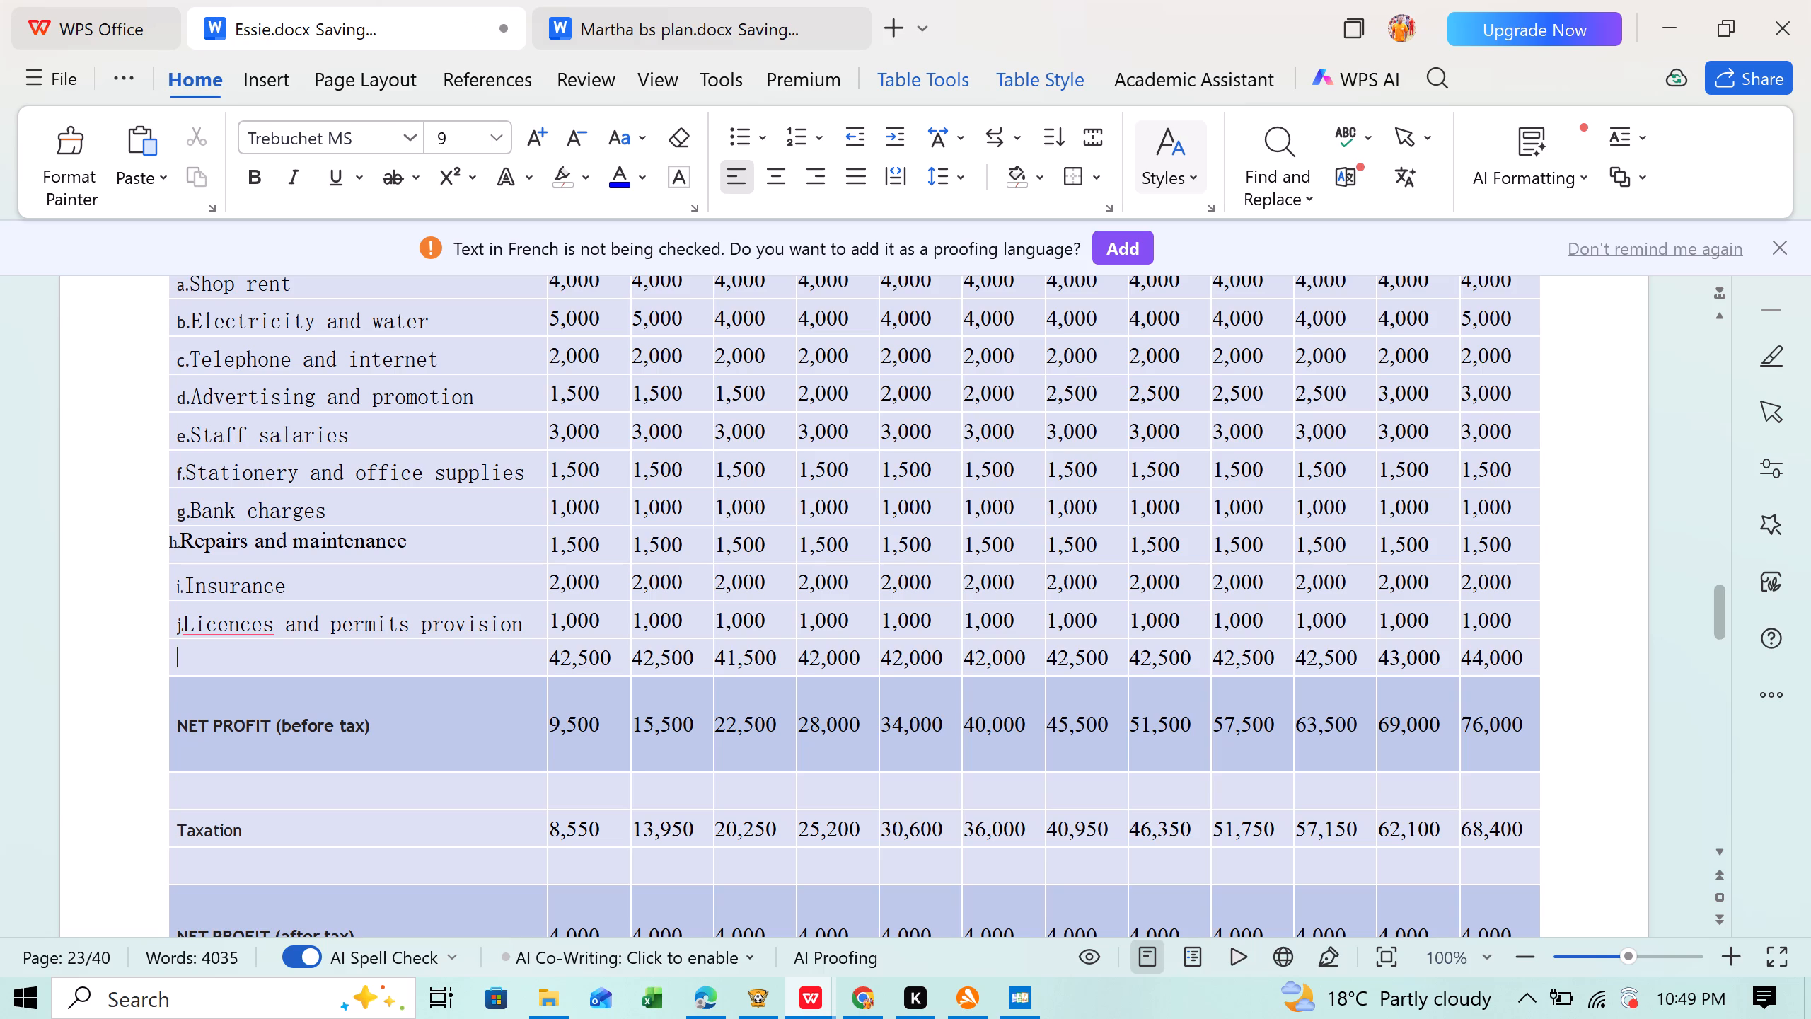
Replace the item e label "Staff salaries" with "cleaning" in the Year 1 indirect costs table.
{"action": "scroll", "coordinate": [459, 652], "scroll_direction": "down", "scroll_amount": 1}
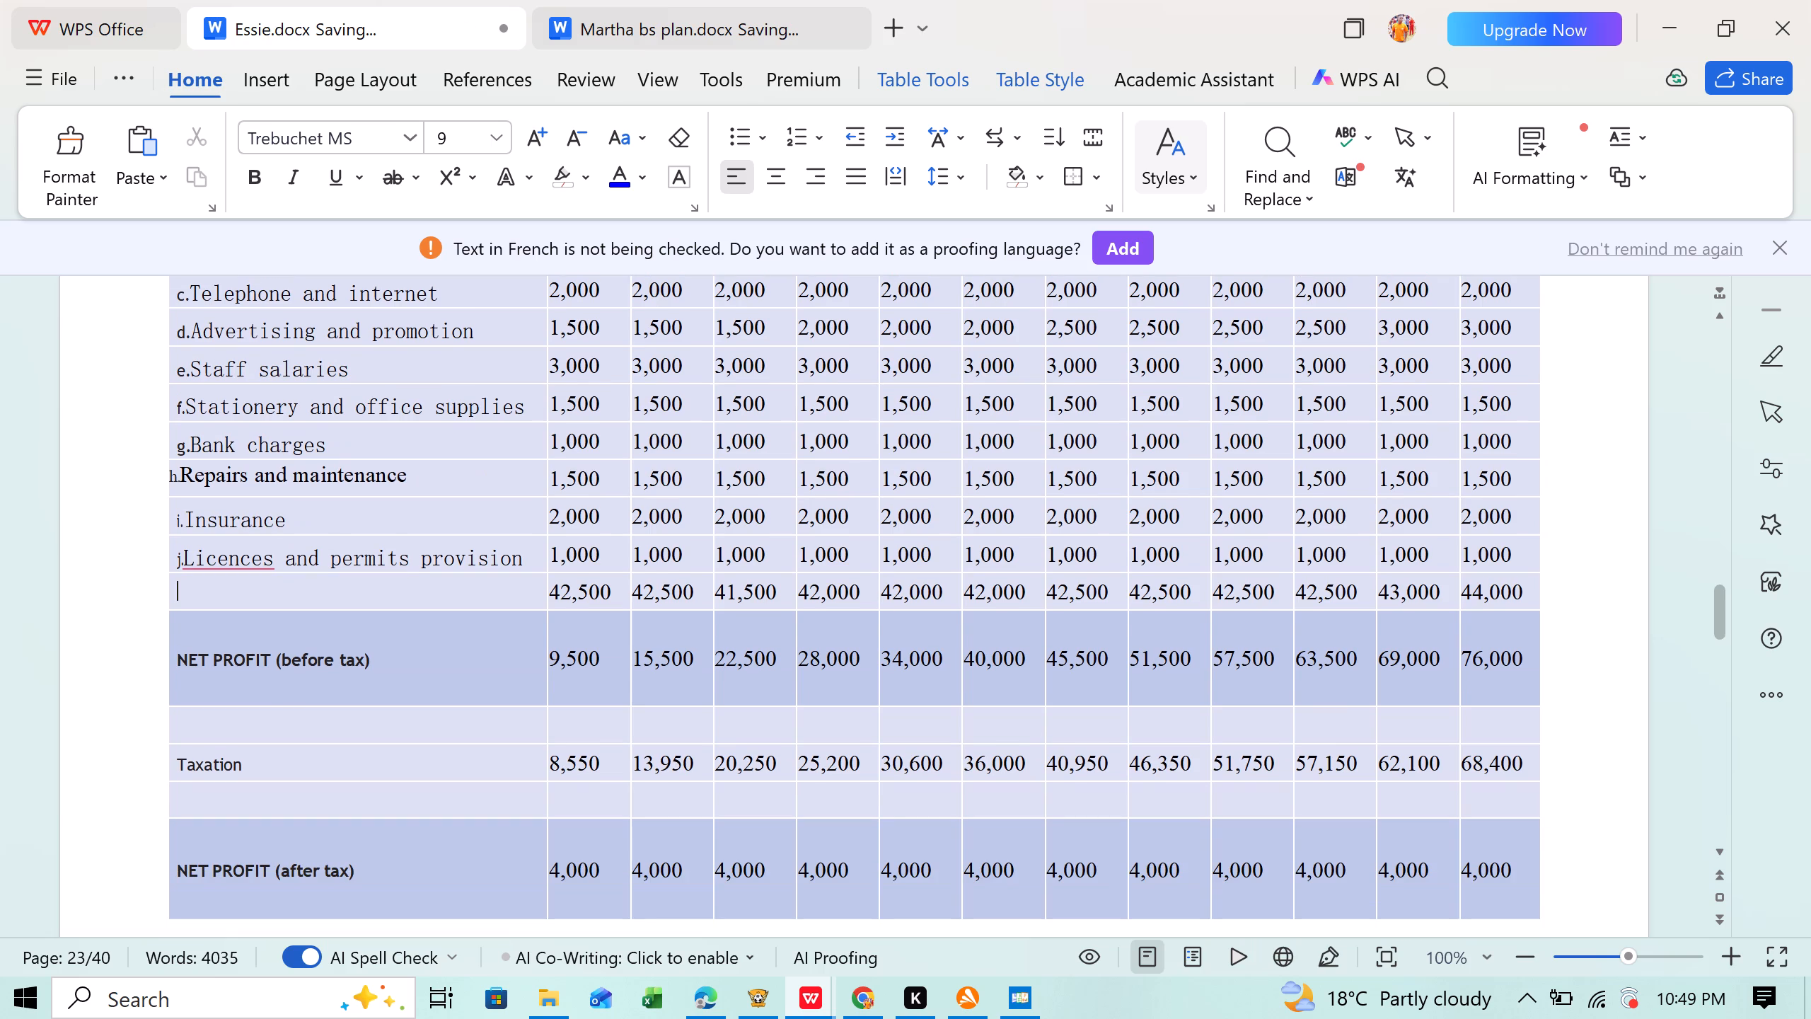
{"action": "scroll", "coordinate": [459, 652], "scroll_direction": "down", "scroll_amount": 1}
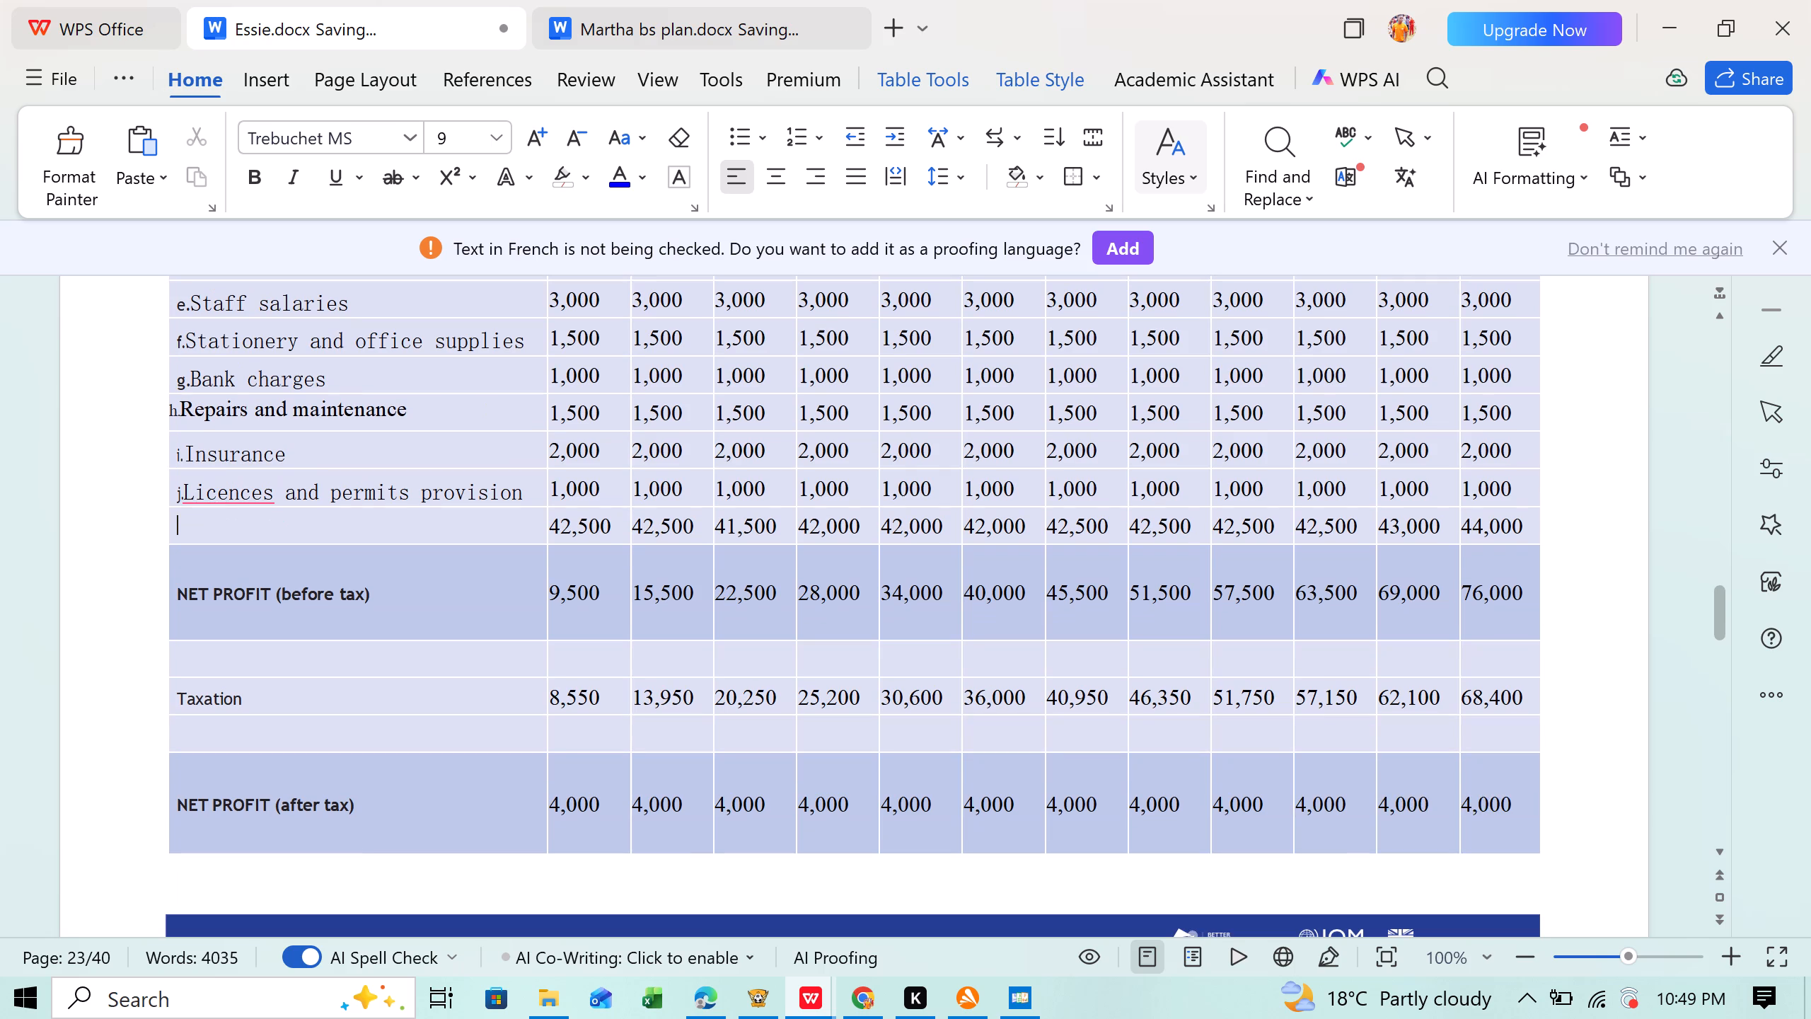
{"action": "scroll", "coordinate": [459, 652], "scroll_direction": "up", "scroll_amount": 4}
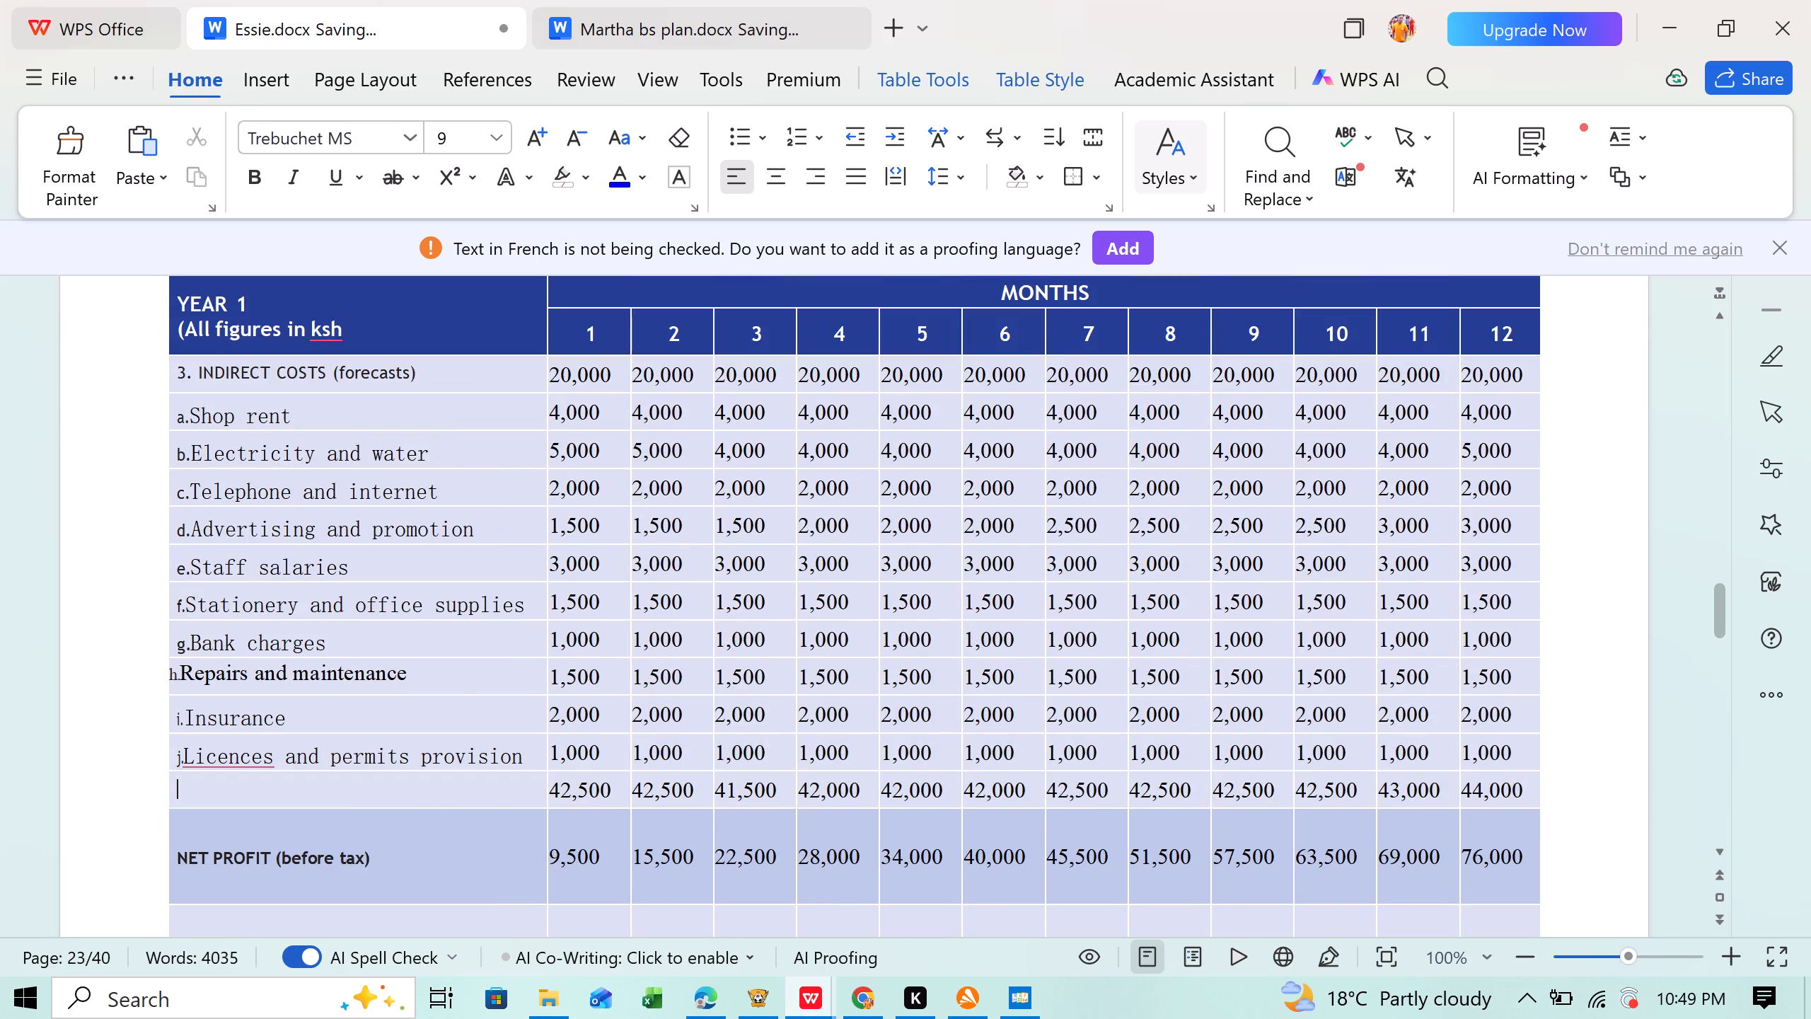
{"action": "scroll", "coordinate": [459, 652], "scroll_direction": "up", "scroll_amount": 1}
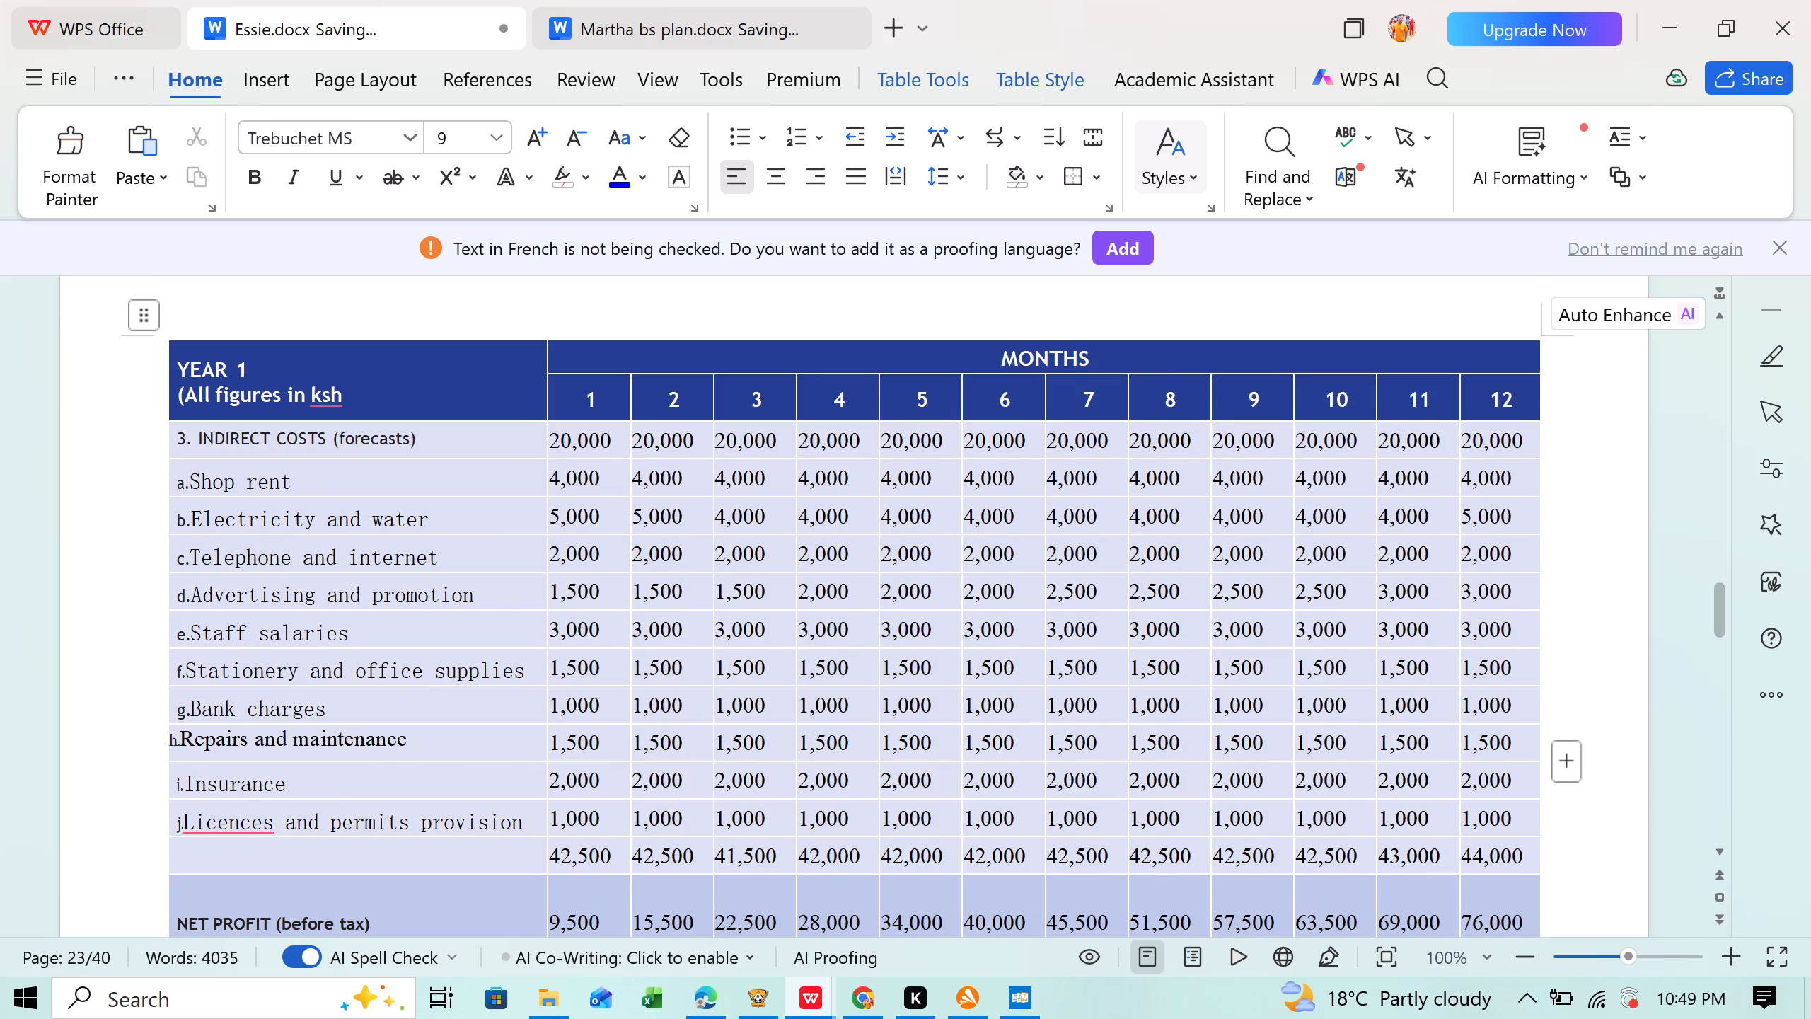
{"action": "left_click", "coordinate": [361, 633]}
{"action": "key", "text": "BackSpace"}
{"action": "key", "text": "BackSpace"}
{"action": "key", "text": "BackSpace"}
{"action": "key", "text": "BackSpace"}
{"action": "key", "text": "BackSpace"}
{"action": "key", "text": "BackSpace"}
{"action": "key", "text": "BackSpace"}
{"action": "key", "text": "BackSpace"}
{"action": "key", "text": "BackSpace"}
{"action": "key", "text": "BackSpace"}
{"action": "key", "text": "BackSpace"}
{"action": "key", "text": "BackSpace"}
{"action": "key", "text": "BackSpace"}
{"action": "key", "text": "BackSpace"}
{"action": "key", "text": "BackSpace"}
{"action": "key", "text": "BackSpace"}
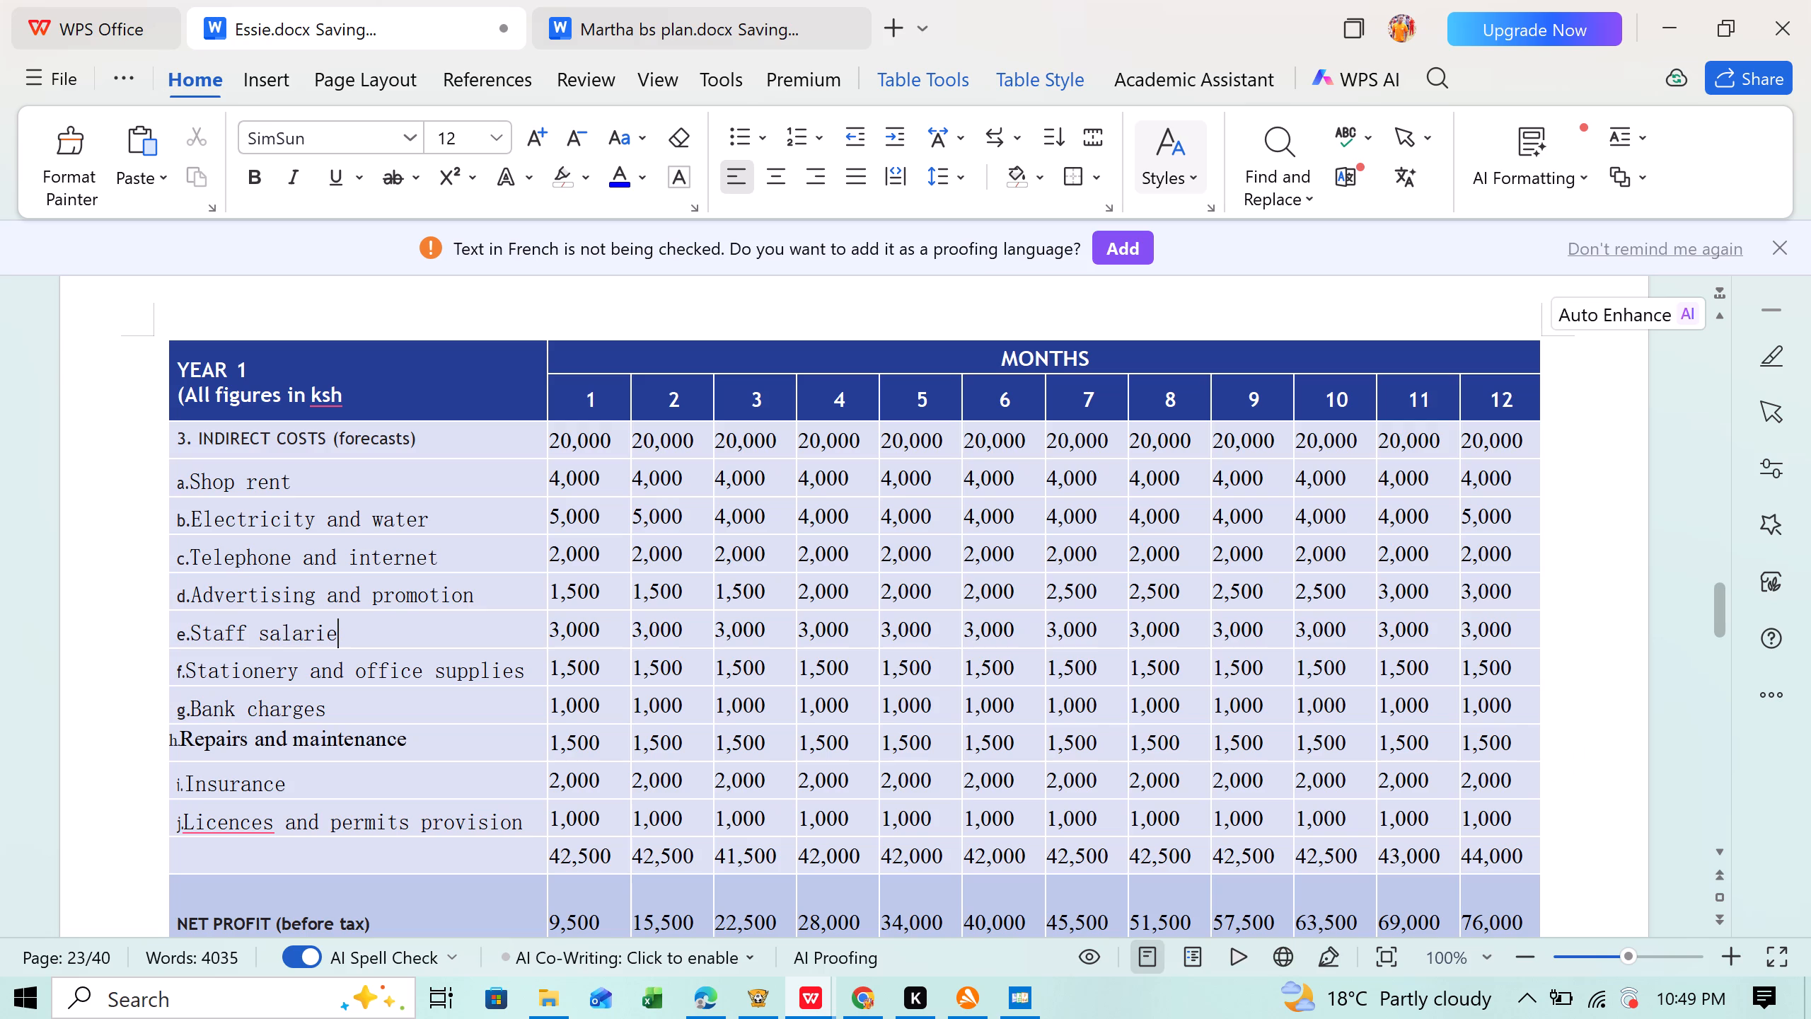
{"action": "key", "text": "BackSpace"}
{"action": "key", "text": "BackSpace"}
{"action": "key", "text": "BackSpace"}
{"action": "key", "text": "BackSpace"}
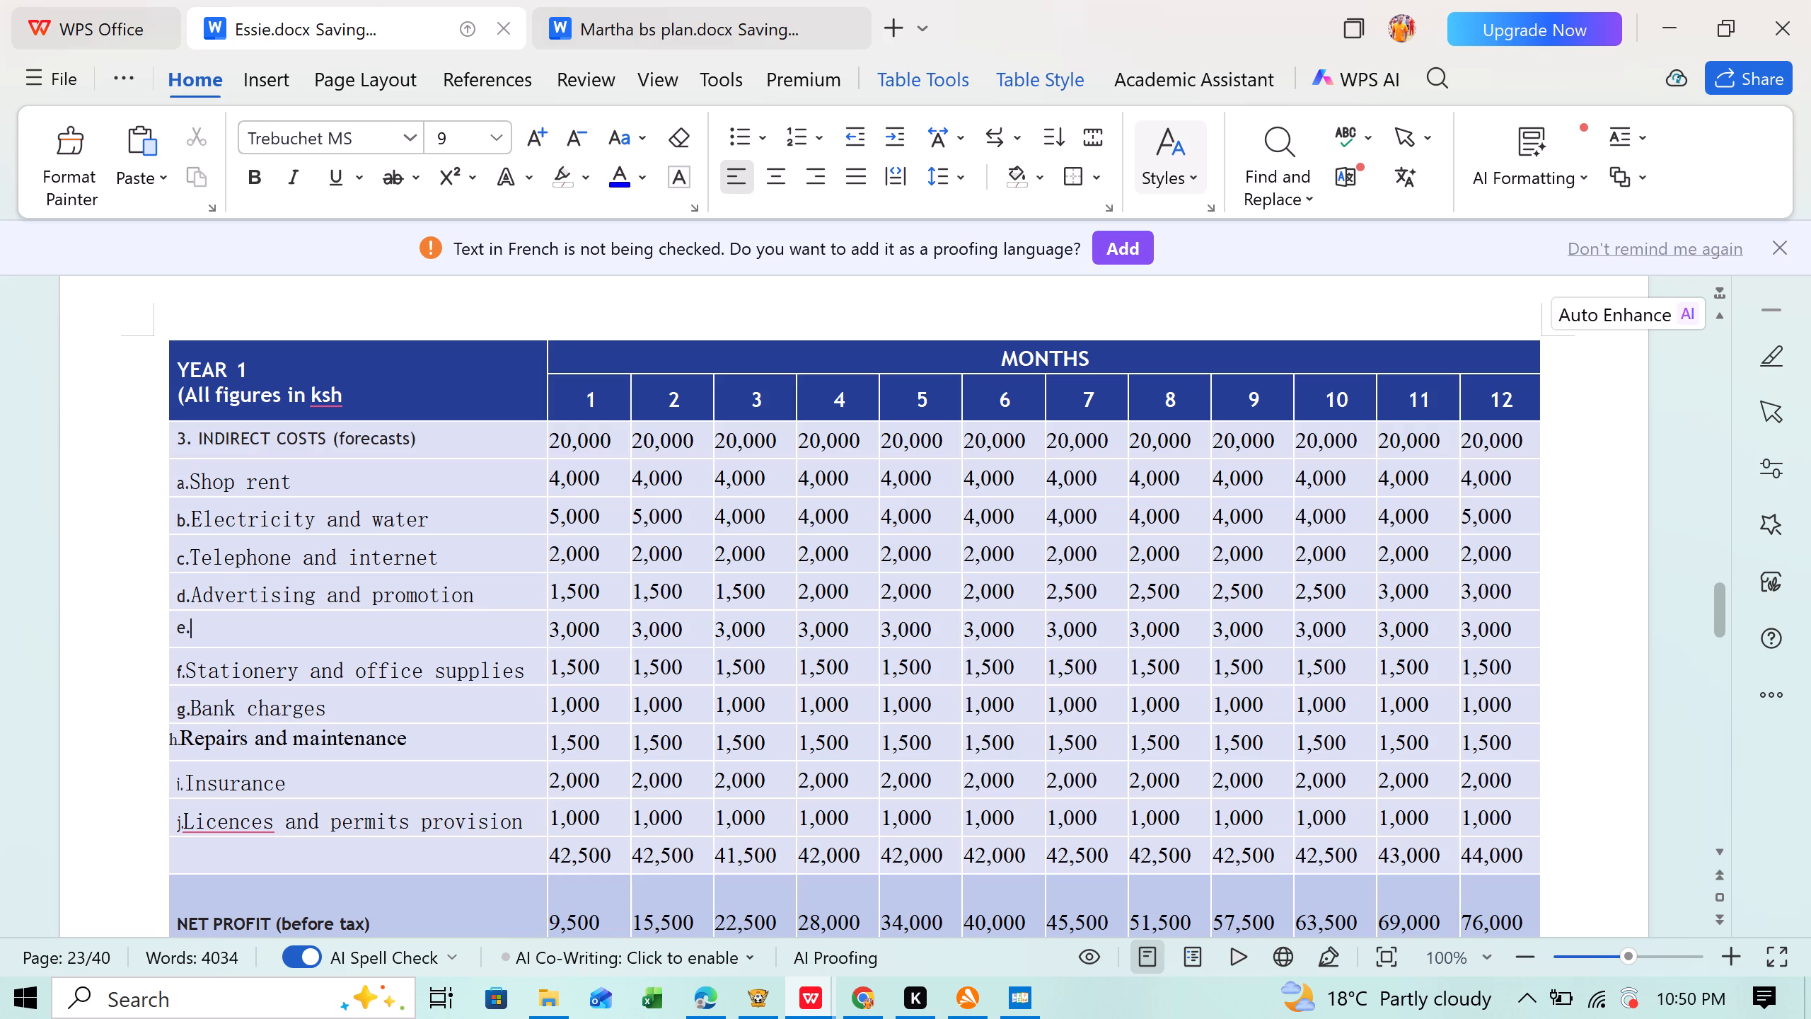
{"action": "key", "text": "c"}
{"action": "key", "text": "l"}
{"action": "type", "text": "ea"}
{"action": "type", "text": "ning"}
Format the label cells from INDIRECT COSTS (forecasts) through the blank cell below item j in Times New Roman, size 12.
{"action": "left_click_drag", "start_coordinate": [194, 438], "coordinate": [202, 439]}
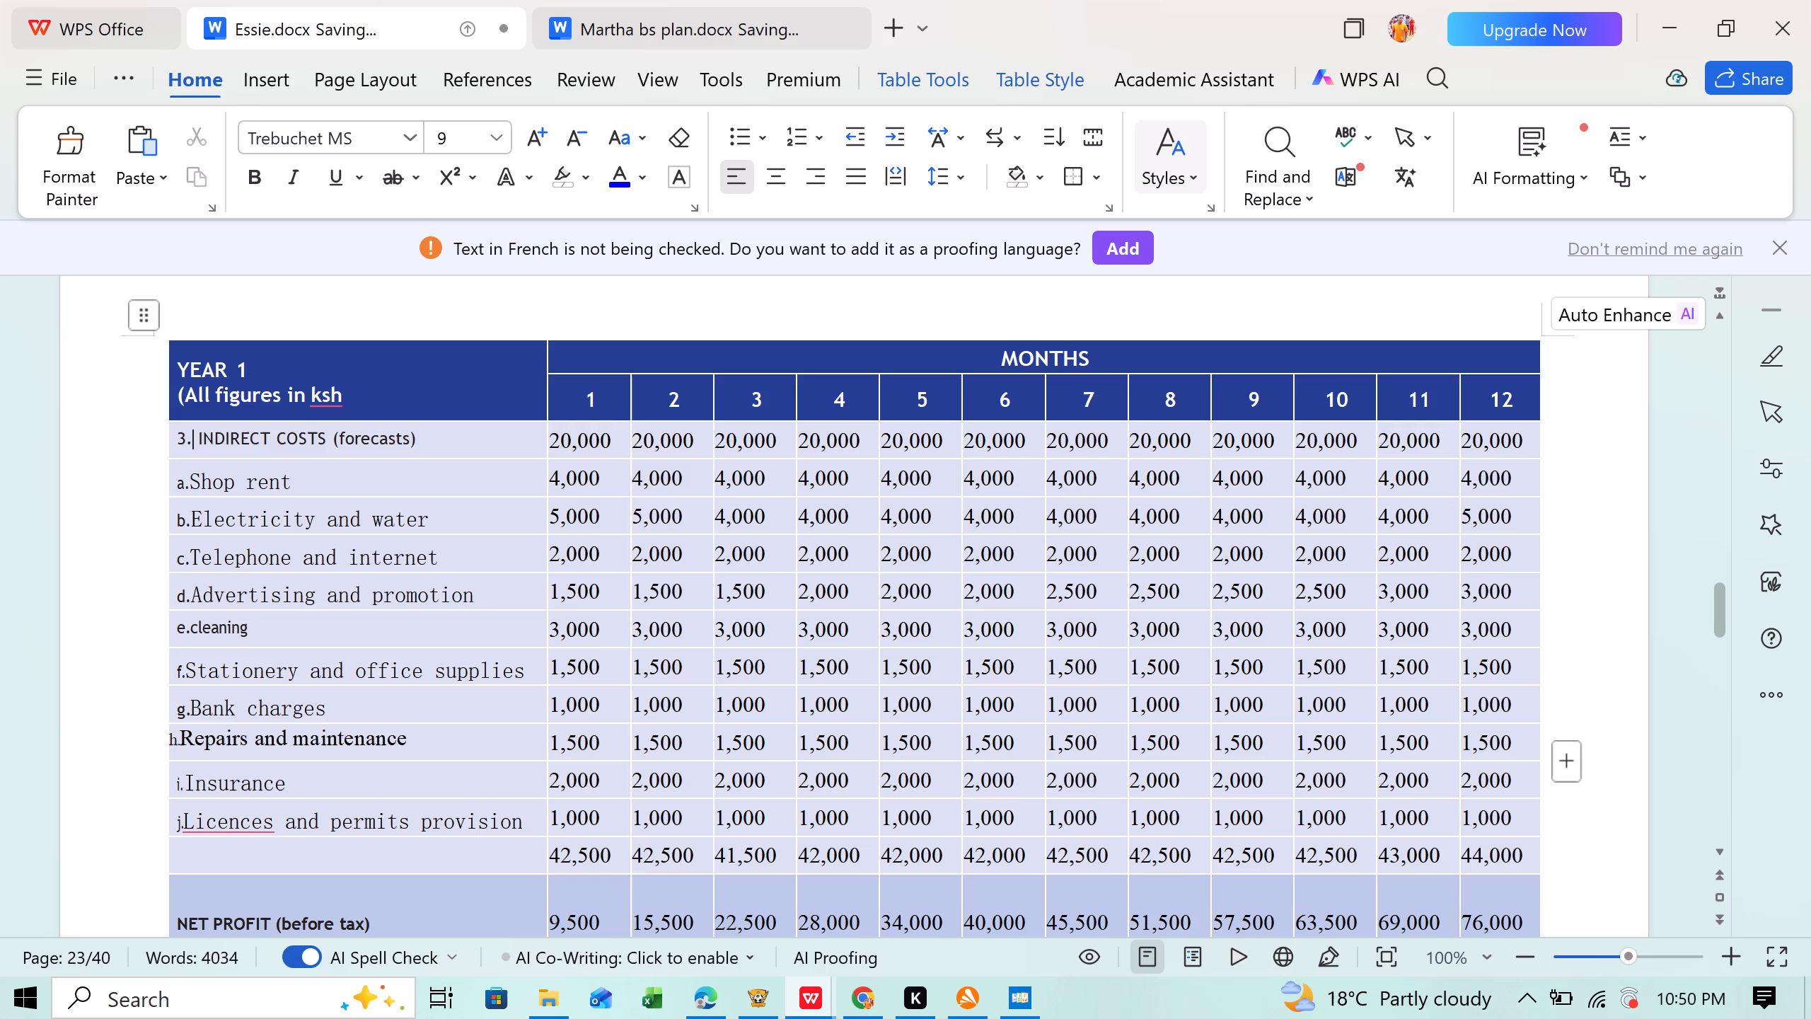
{"action": "left_click_drag", "start_coordinate": [202, 439], "coordinate": [477, 851]}
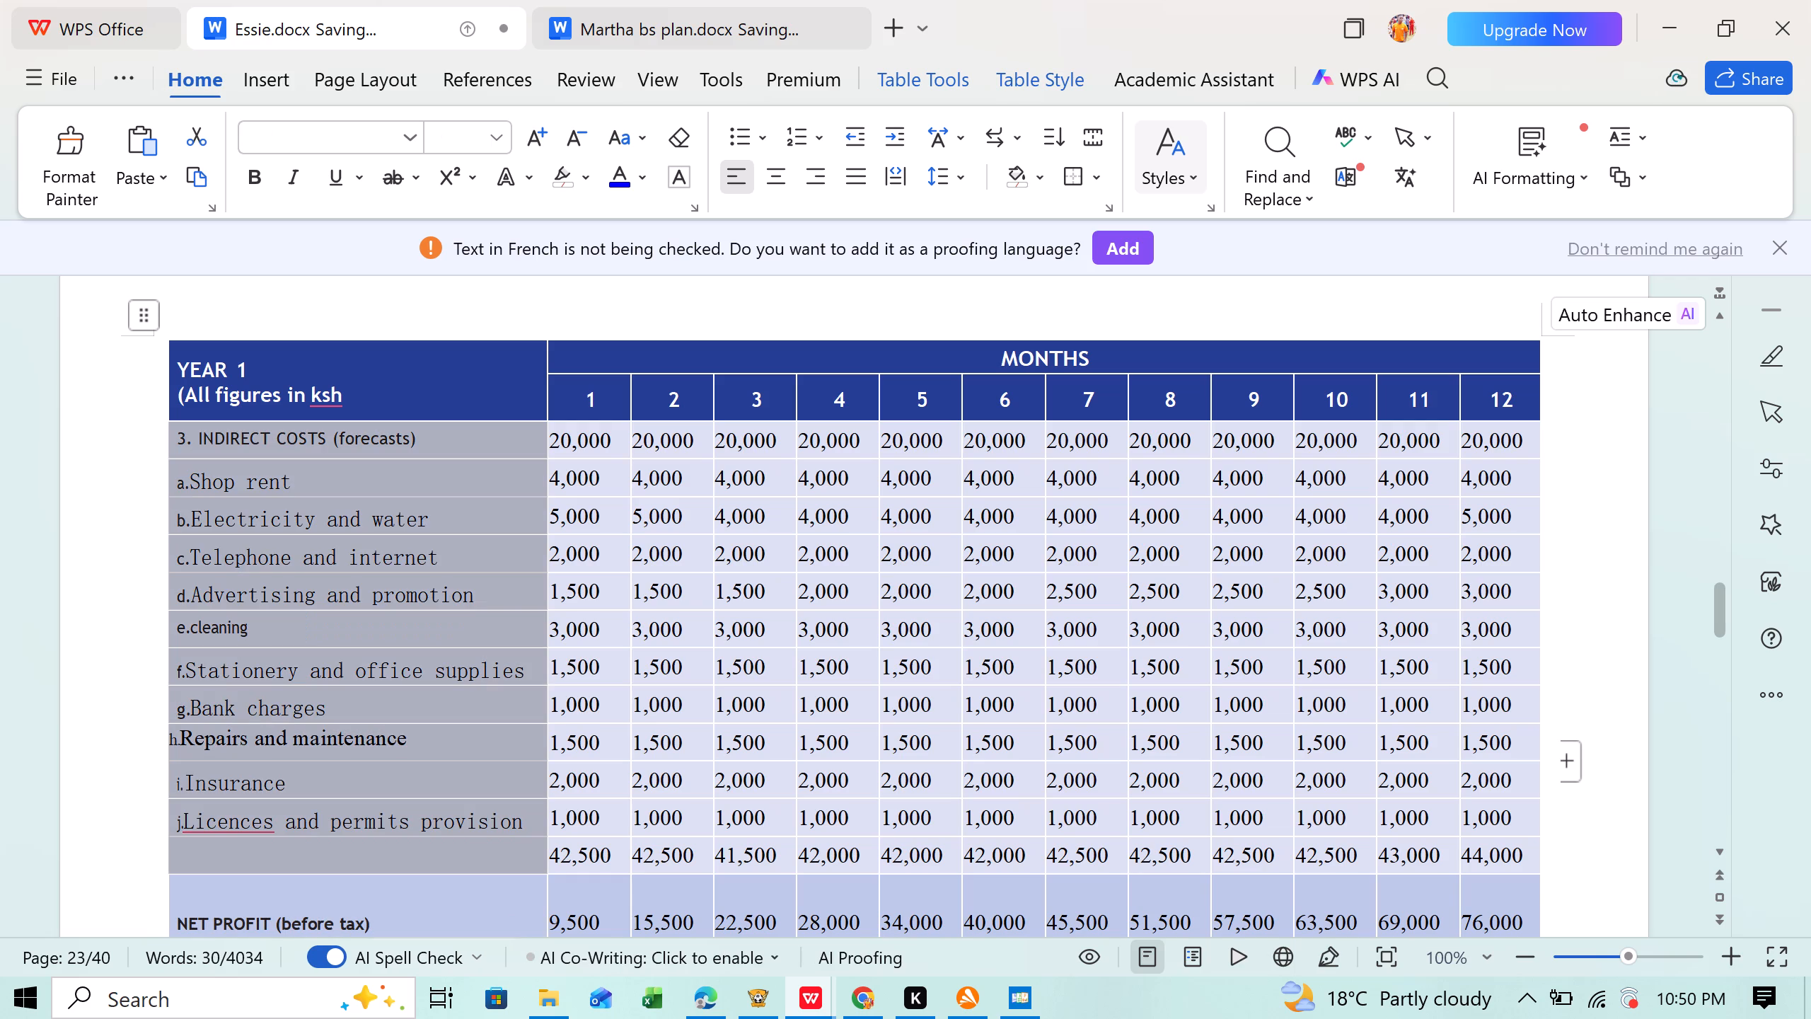
{"action": "left_click_drag", "start_coordinate": [477, 851], "coordinate": [478, 842]}
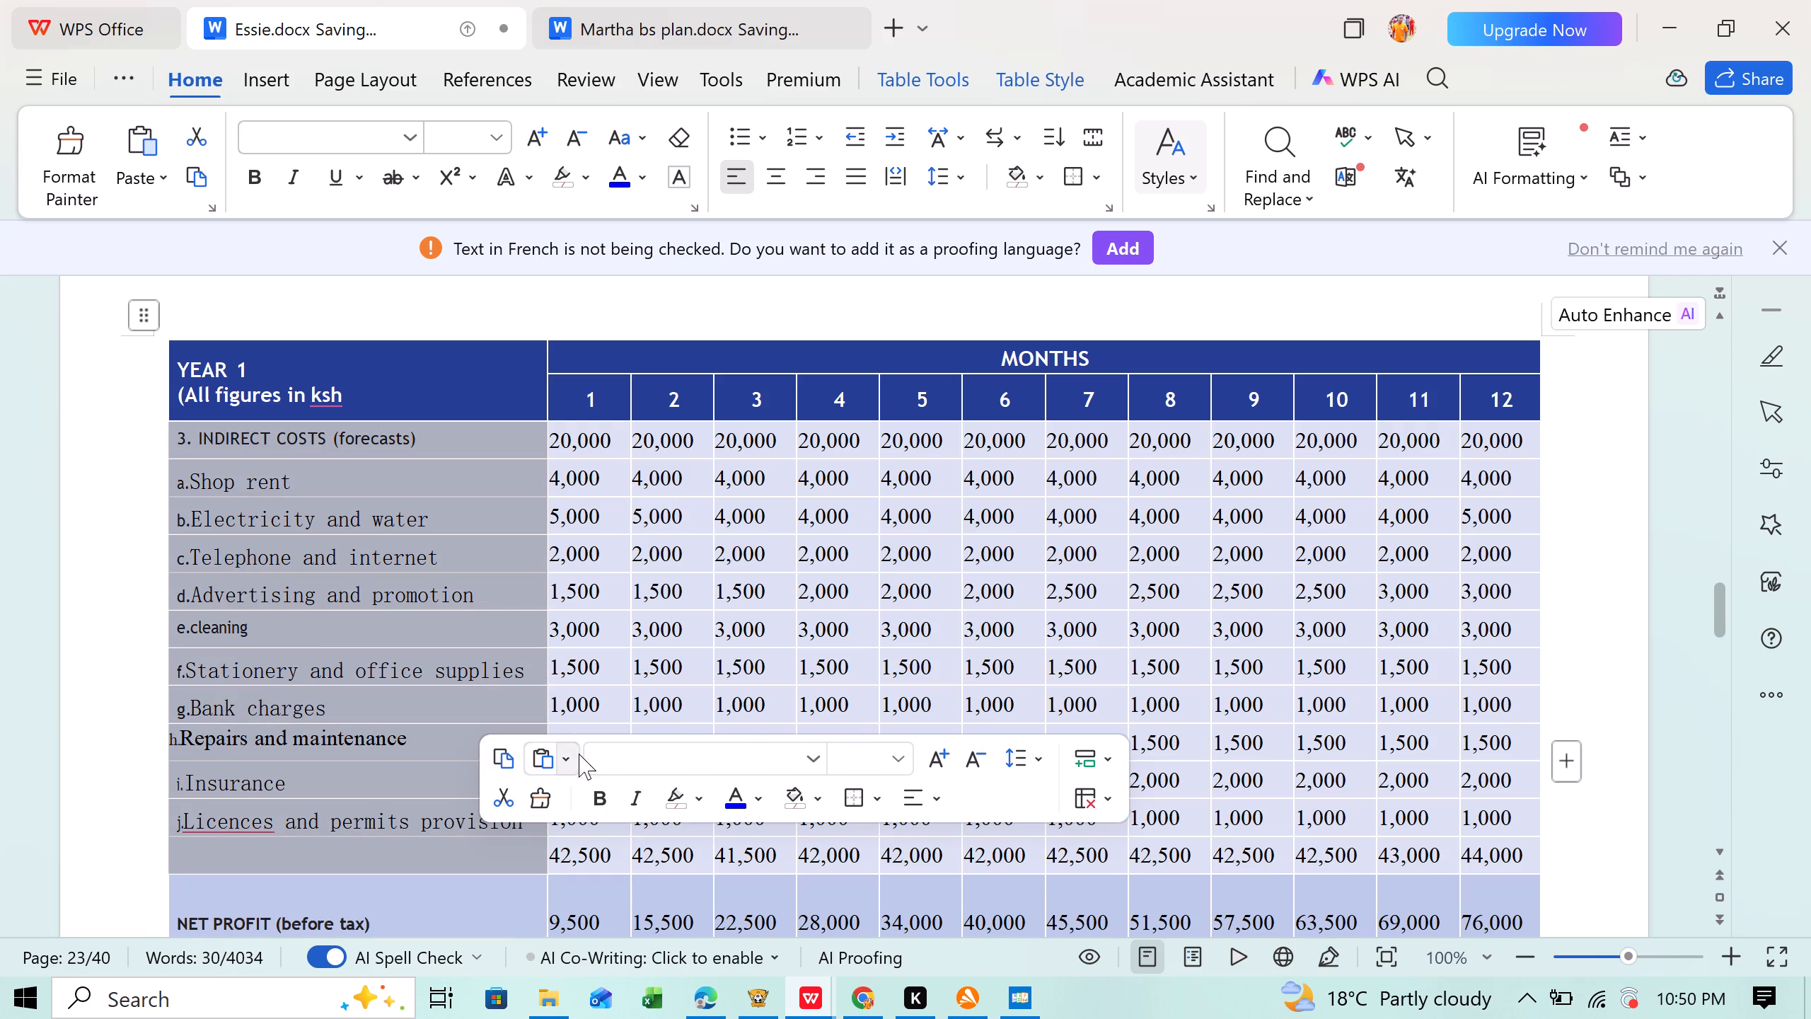
{"action": "left_click", "coordinate": [812, 767]}
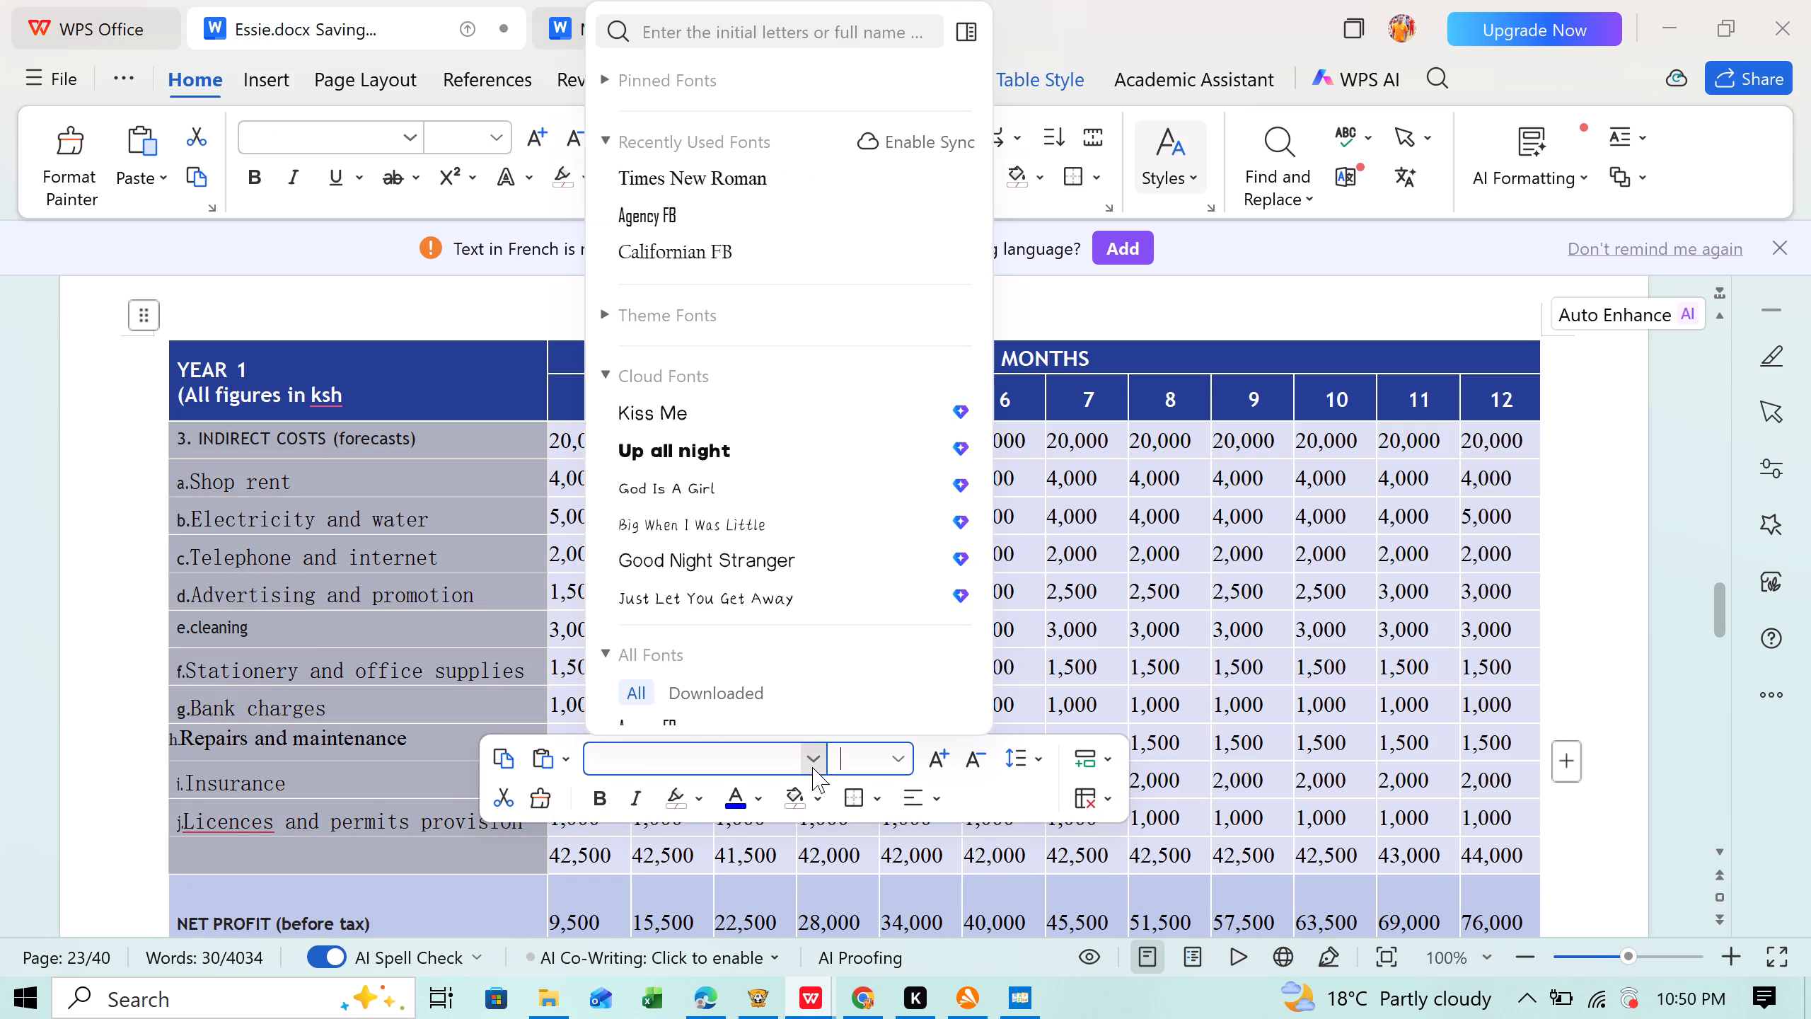
{"action": "left_click", "coordinate": [761, 178]}
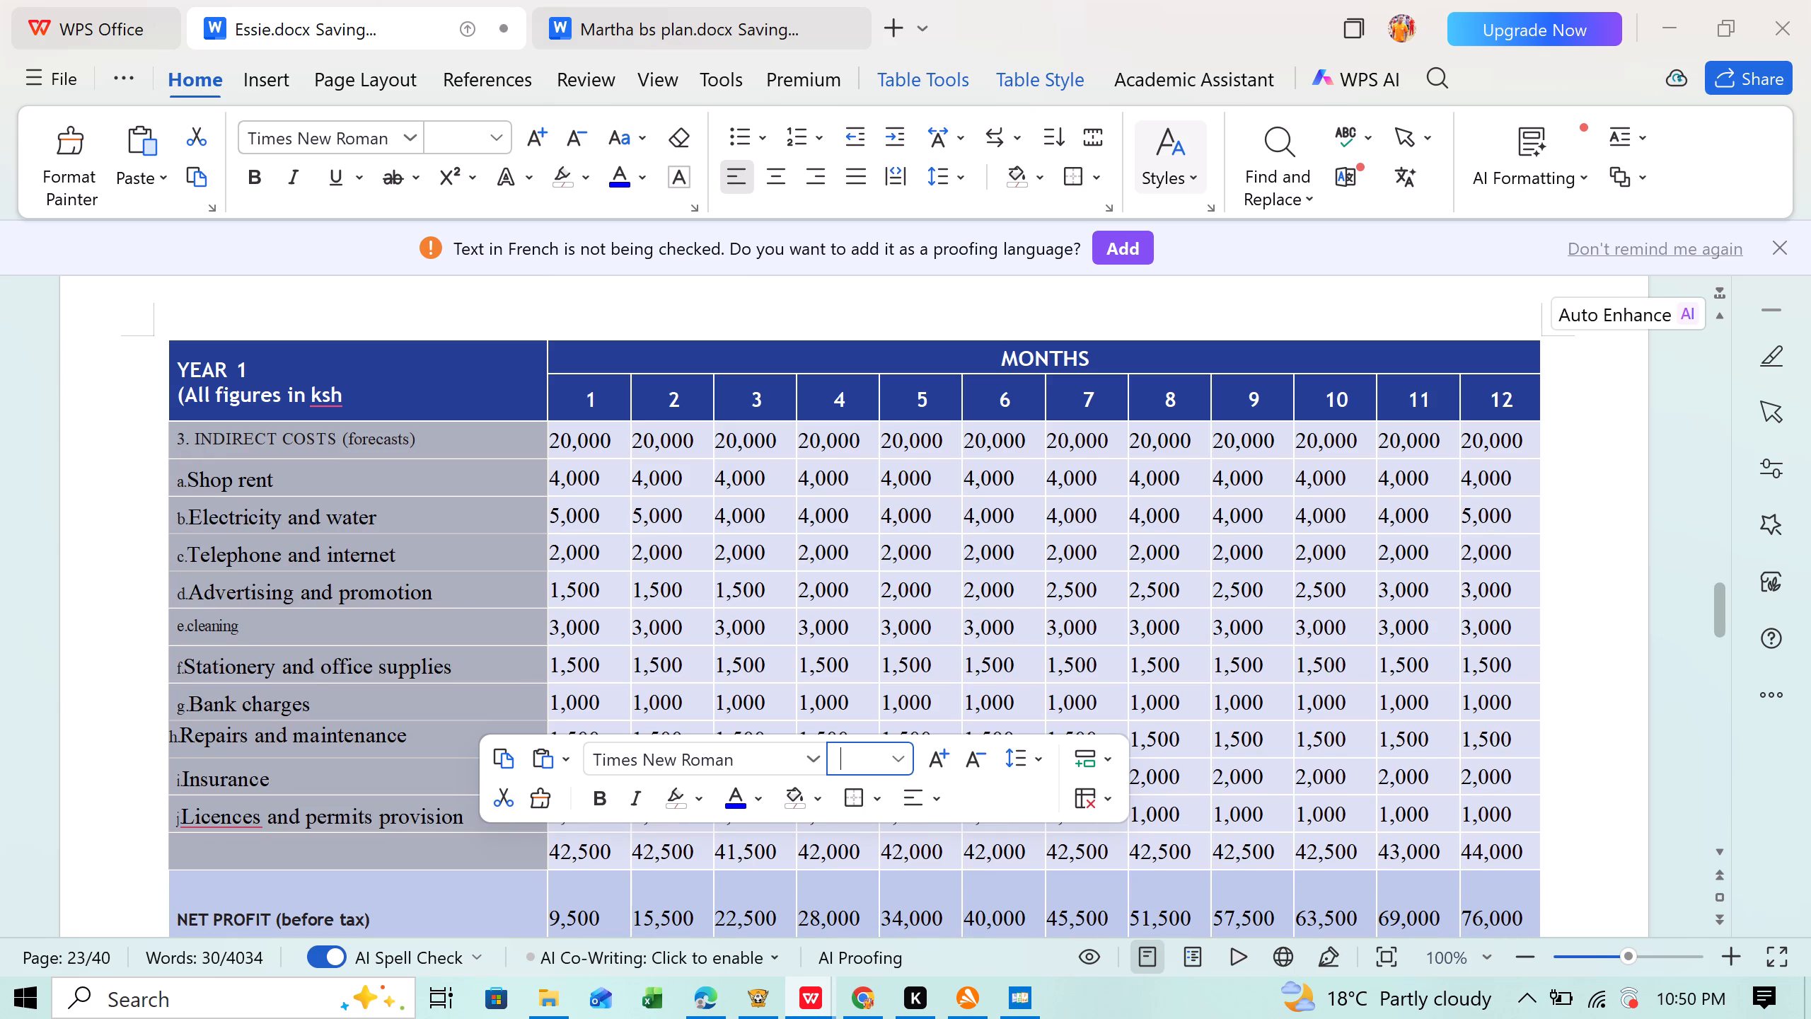
{"action": "left_click", "coordinate": [898, 755]}
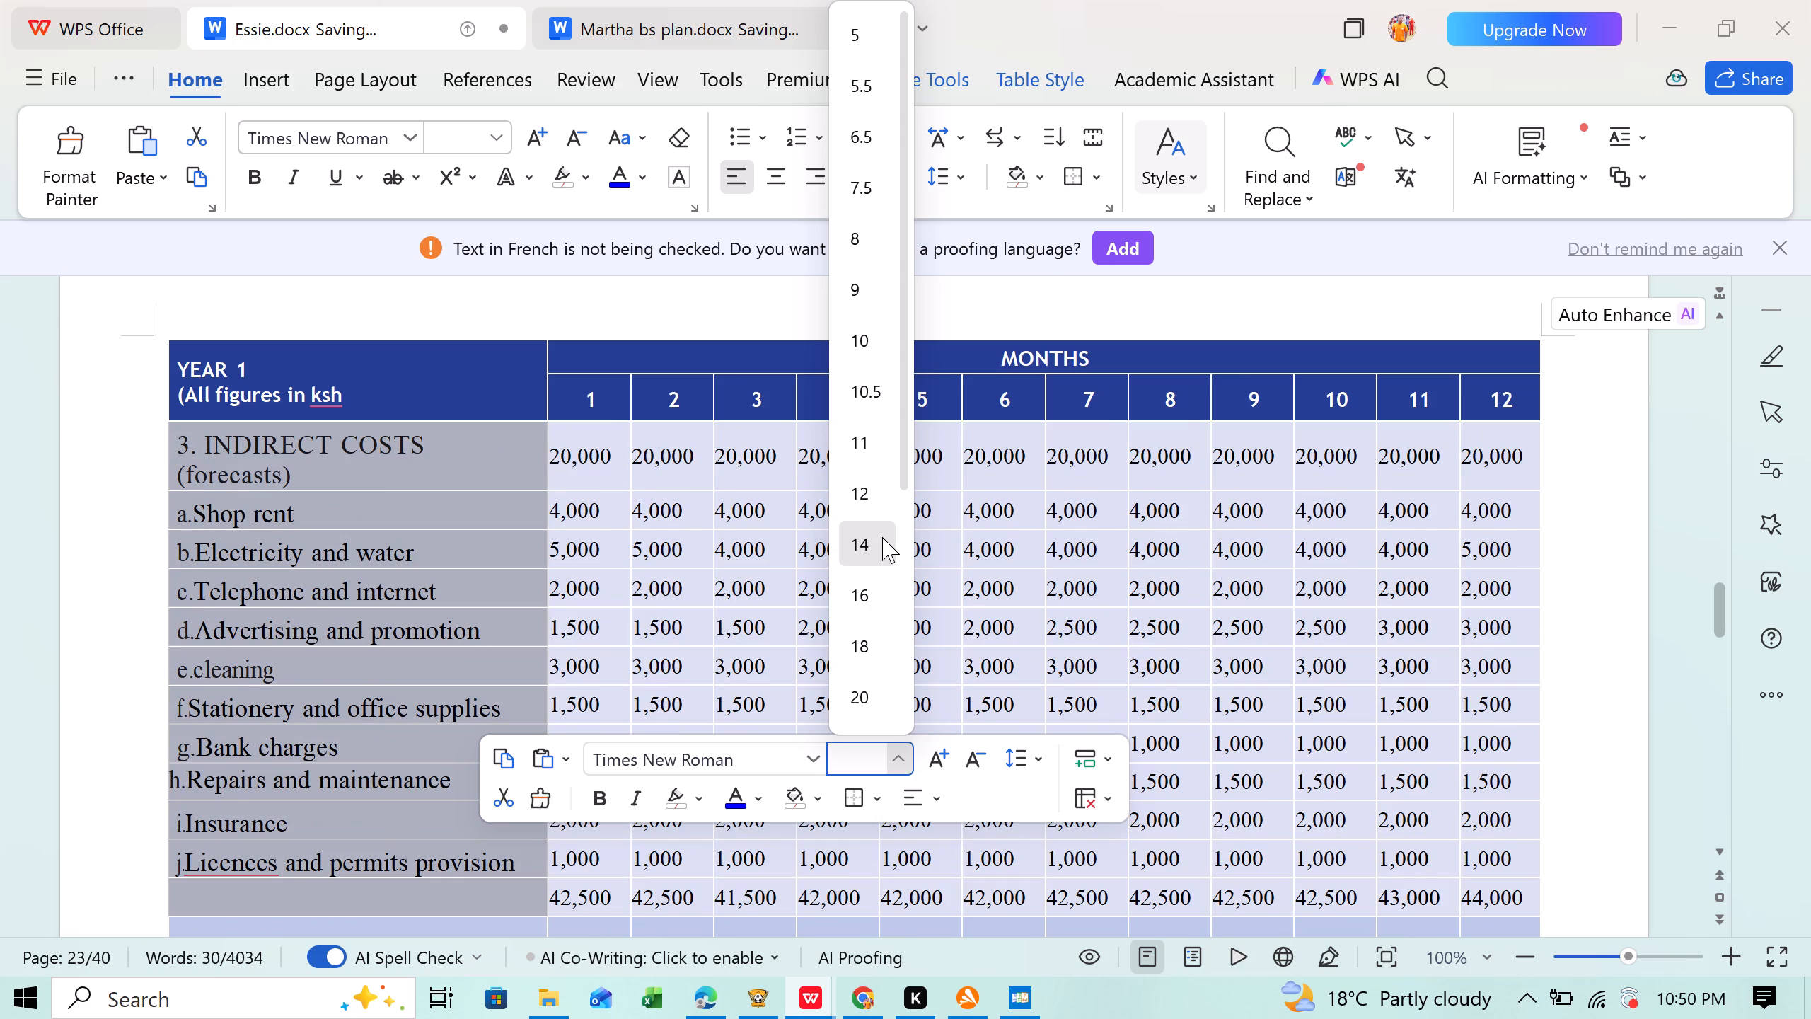
{"action": "left_click", "coordinate": [876, 505]}
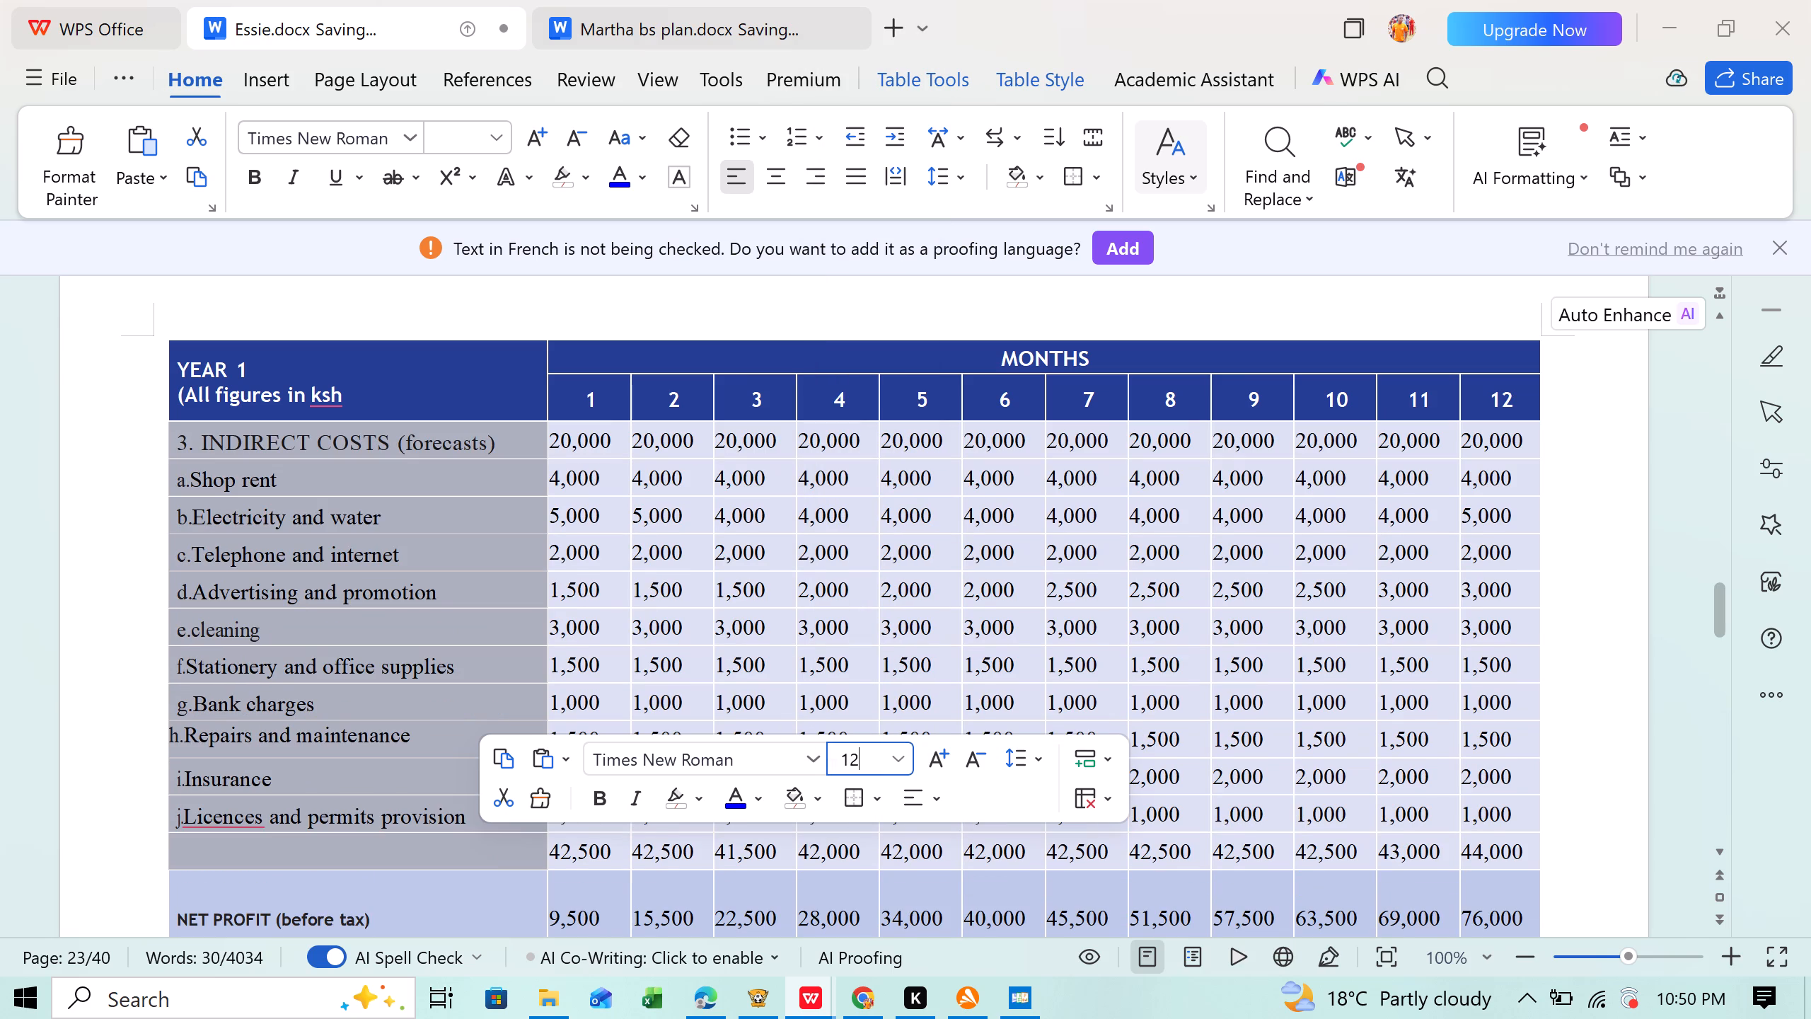
Capitalise the item e label in the Year 1 indirect costs table so it reads "Cleaning".
{"action": "left_click", "coordinate": [414, 621]}
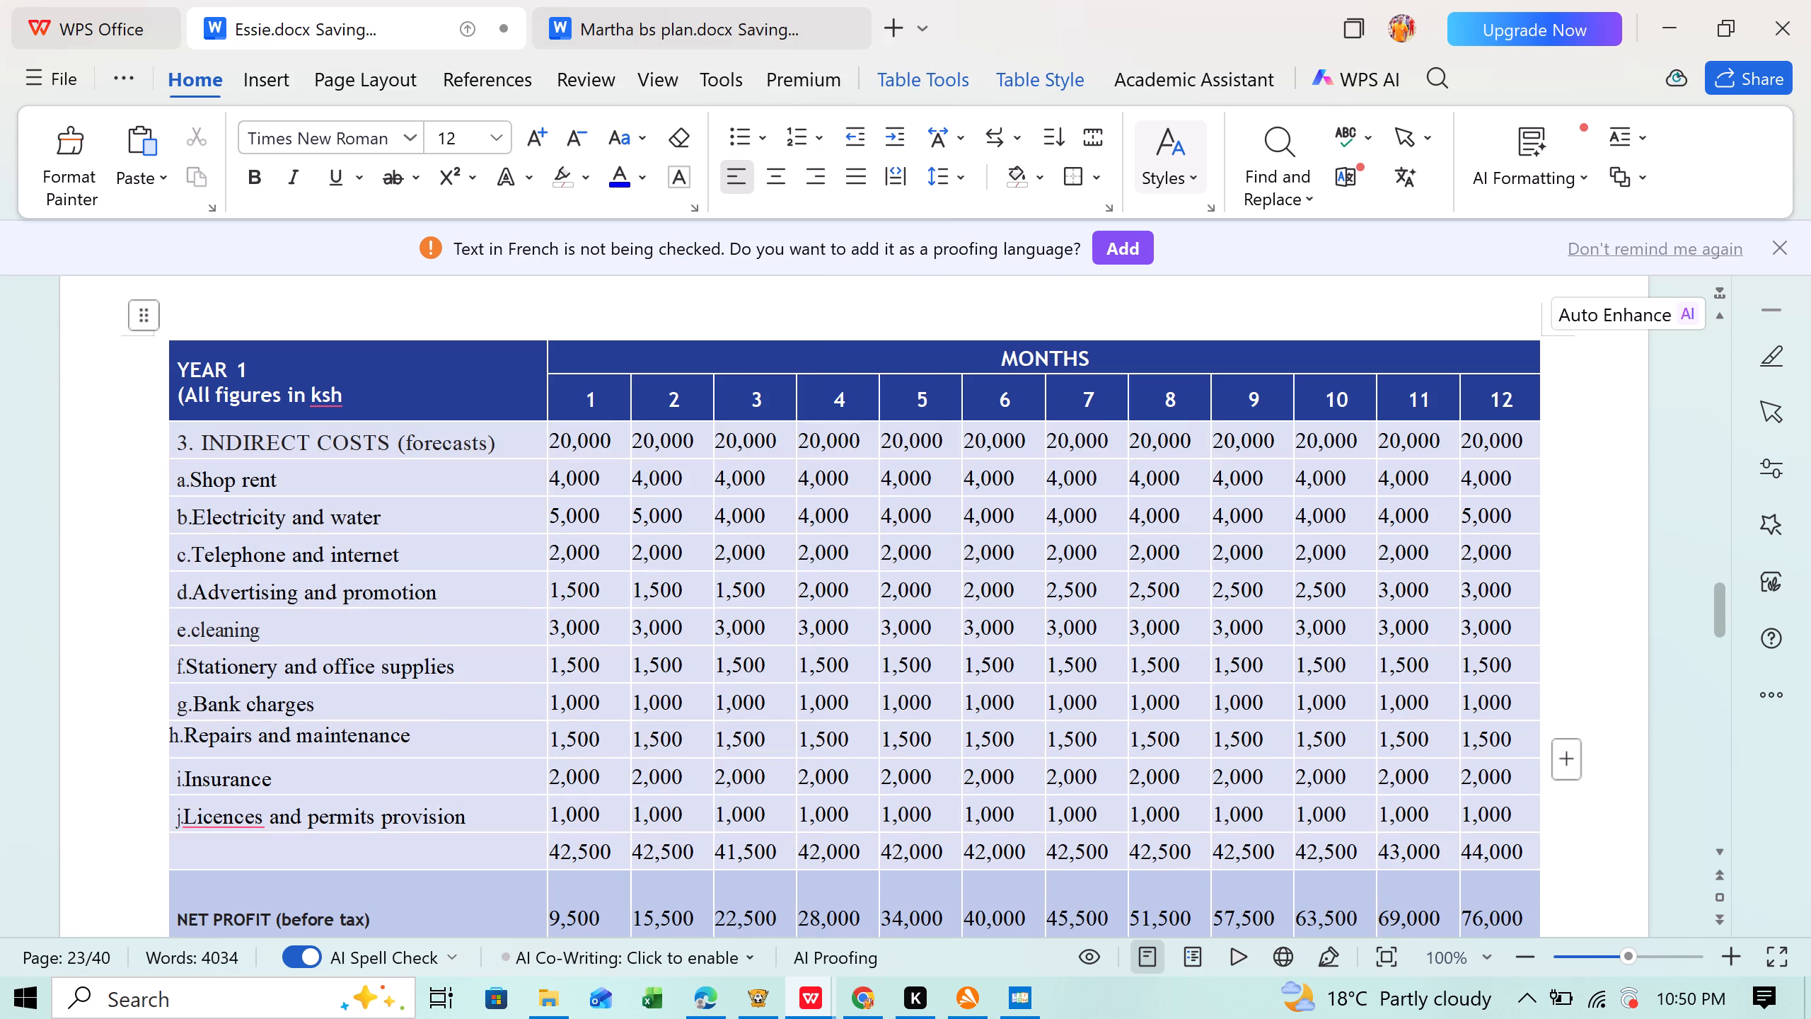
{"action": "left_click", "coordinate": [201, 628]}
{"action": "key", "text": "BackSpace"}
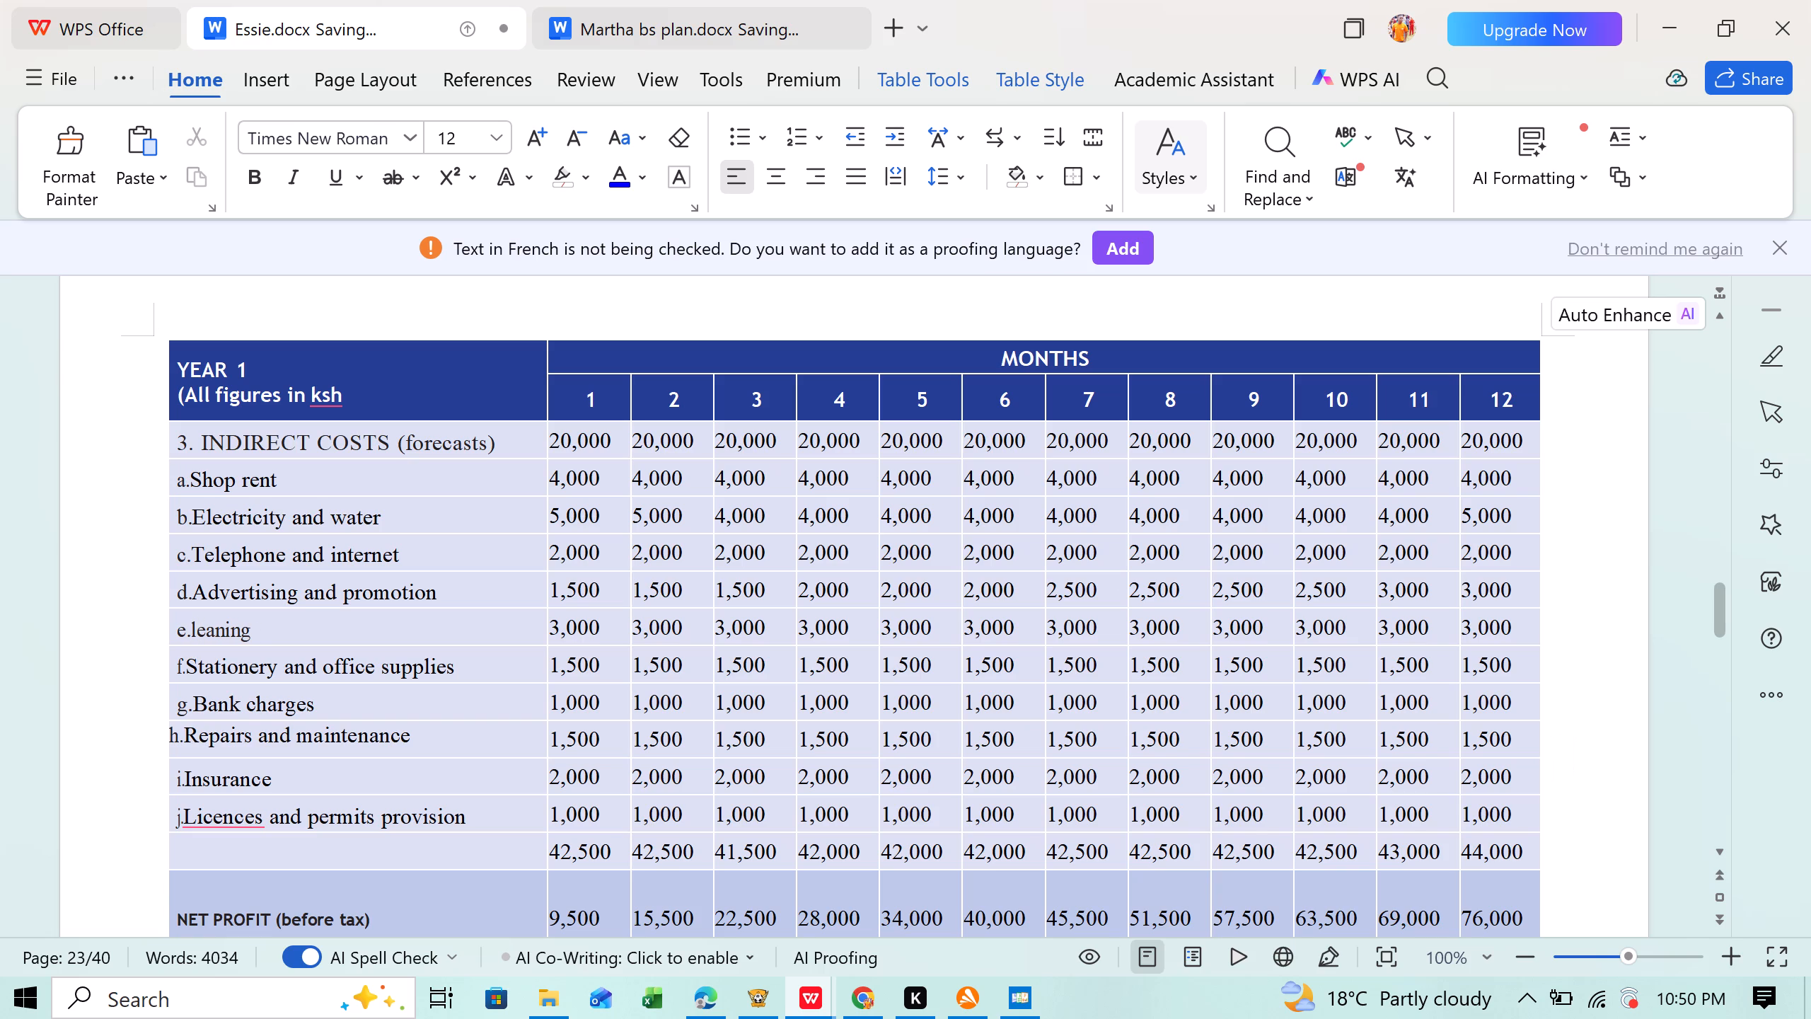
{"action": "key", "text": "c"}
{"action": "left_click", "coordinate": [305, 628]}
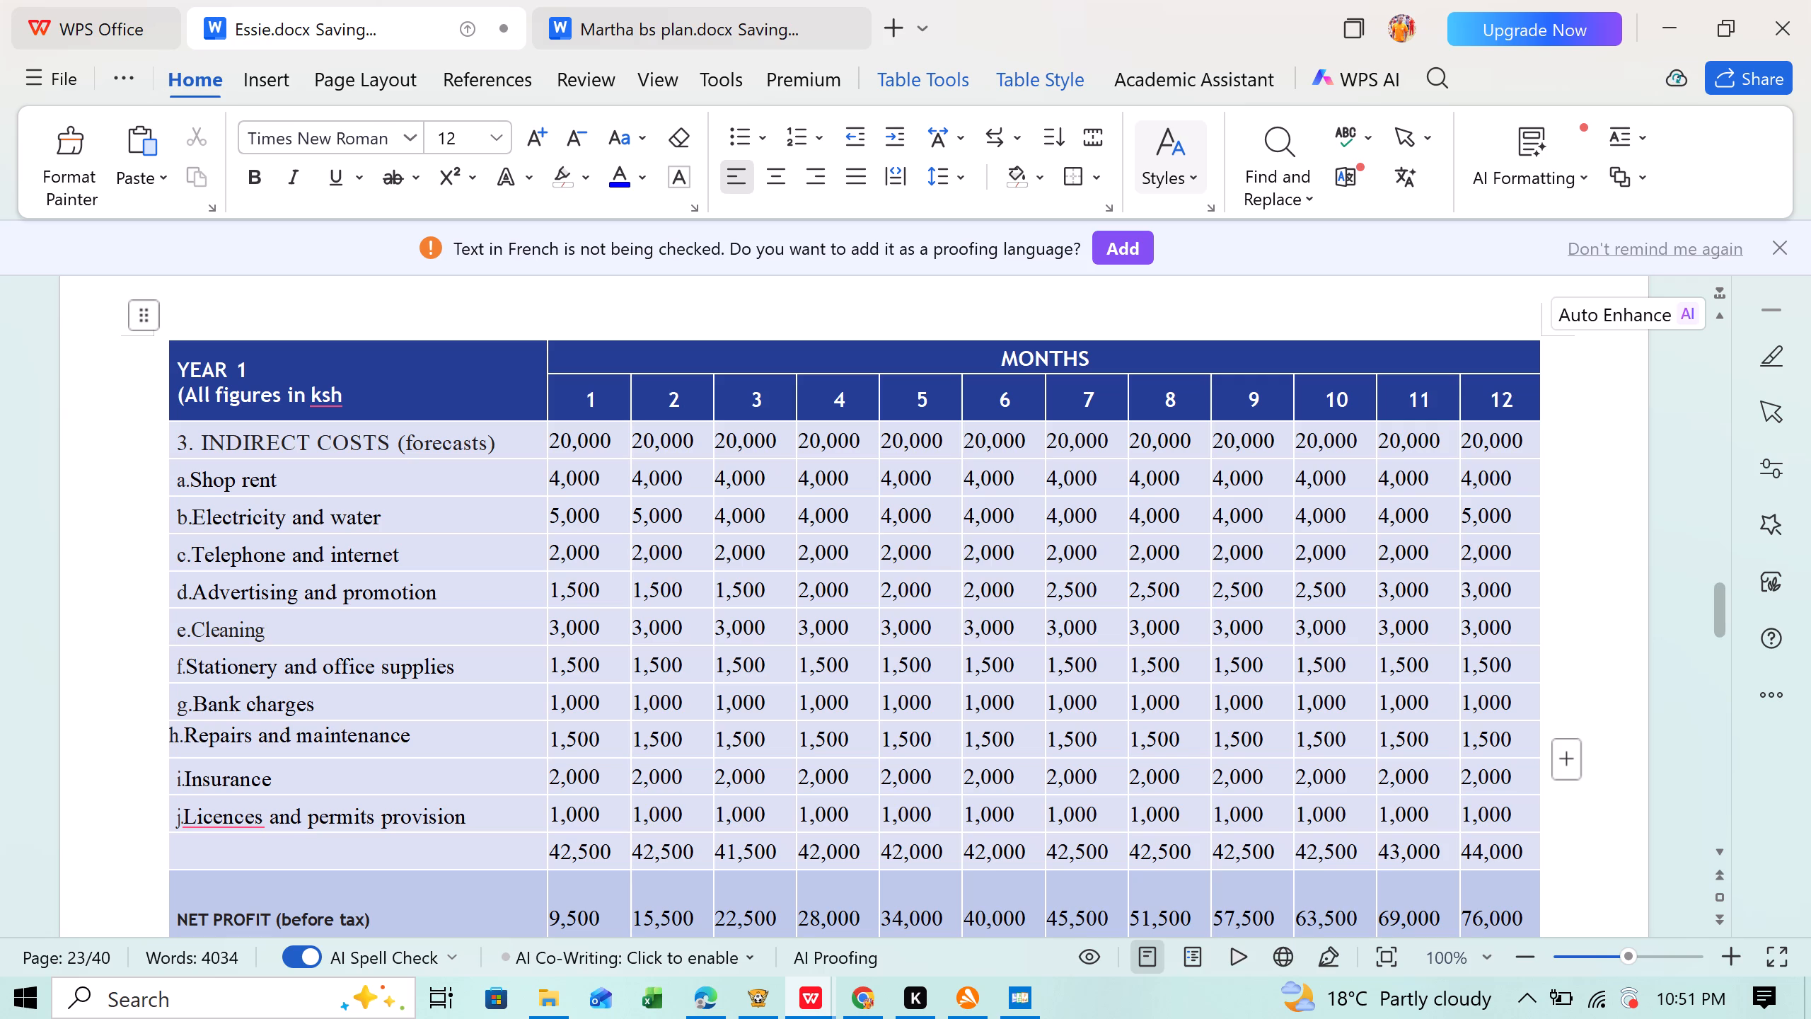
{"action": "scroll", "coordinate": [273, 771], "scroll_direction": "down", "scroll_amount": 2}
{"action": "scroll", "coordinate": [273, 771], "scroll_direction": "up", "scroll_amount": 1}
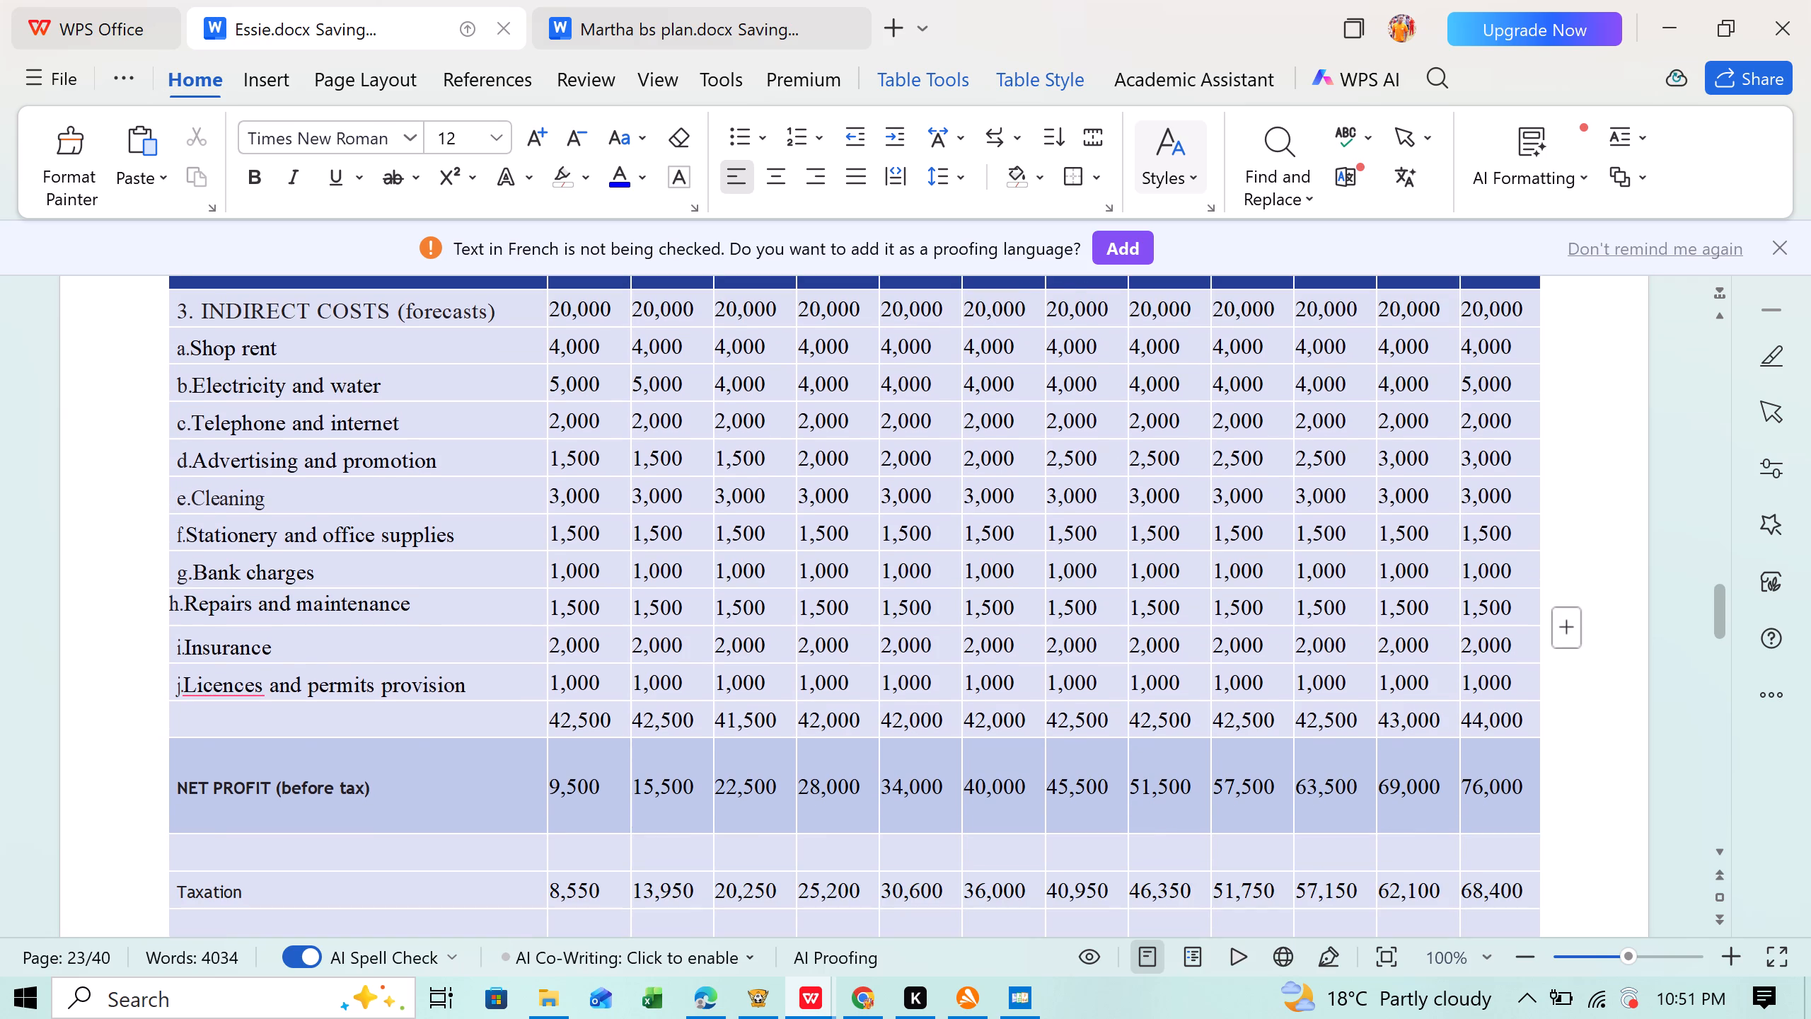
{"action": "scroll", "coordinate": [273, 771], "scroll_direction": "down", "scroll_amount": 12}
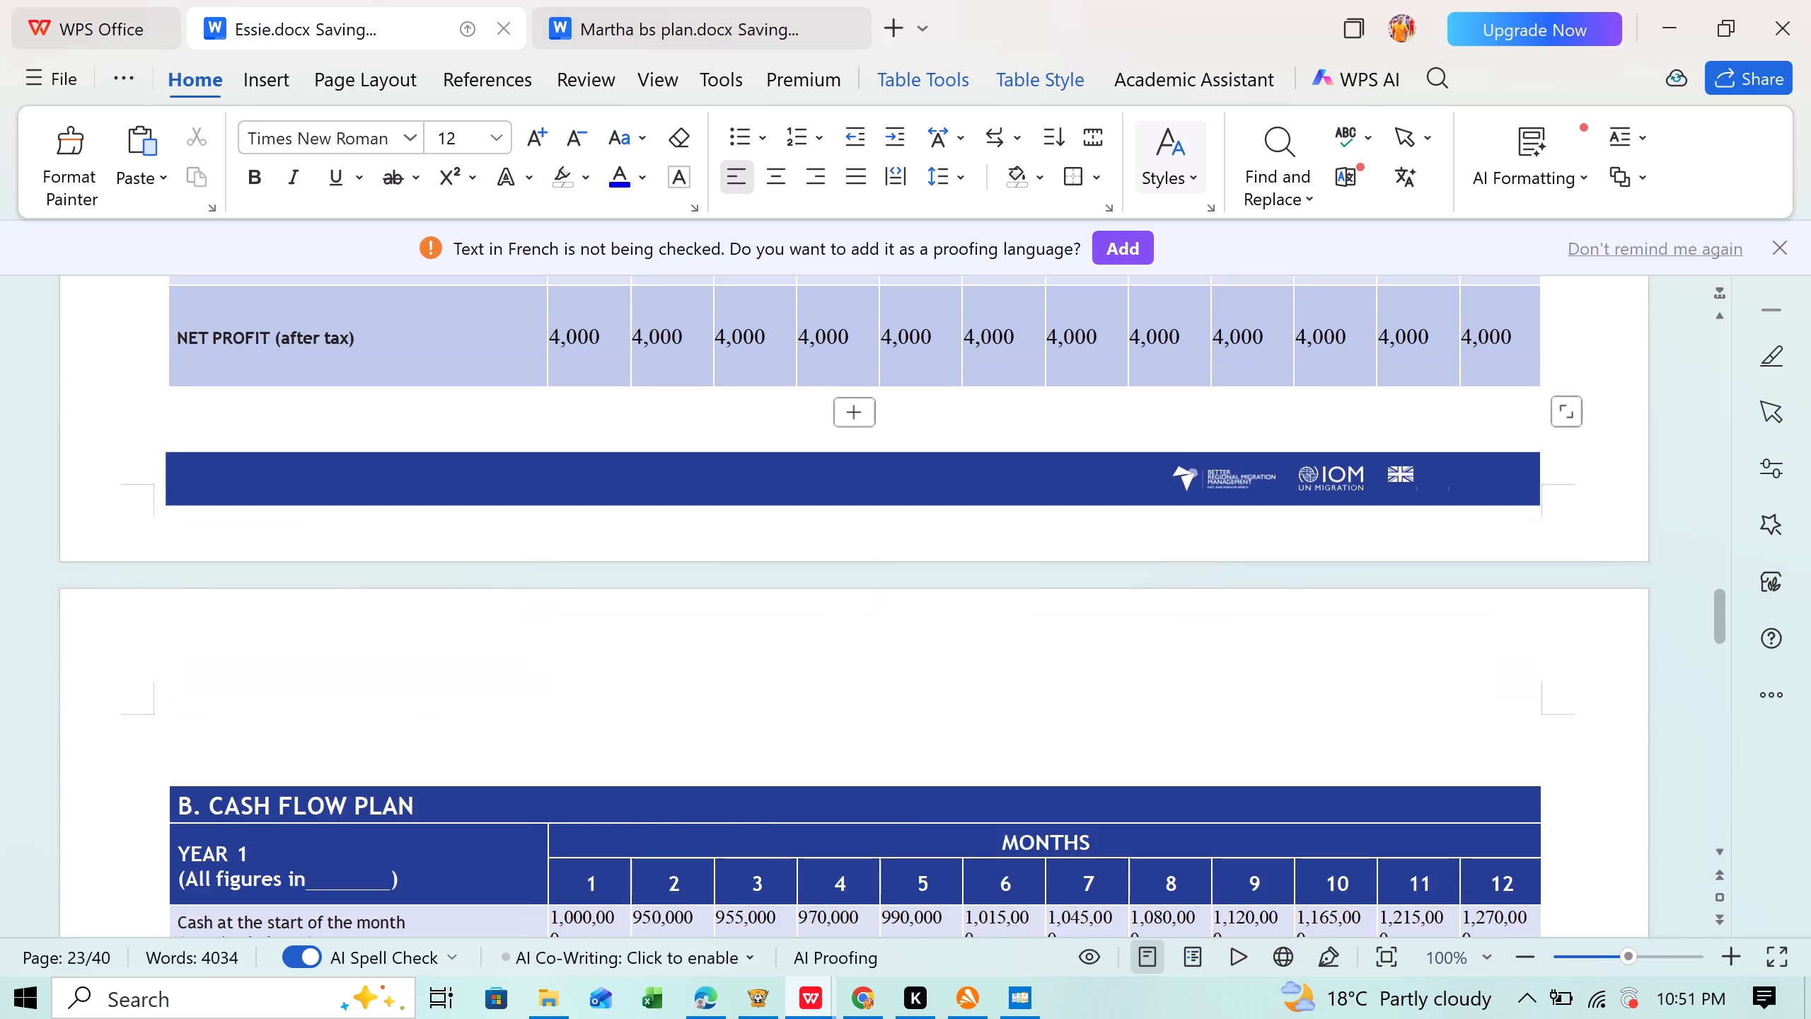
{"action": "scroll", "coordinate": [273, 771], "scroll_direction": "down", "scroll_amount": 9}
{"action": "scroll", "coordinate": [273, 771], "scroll_direction": "up", "scroll_amount": 1}
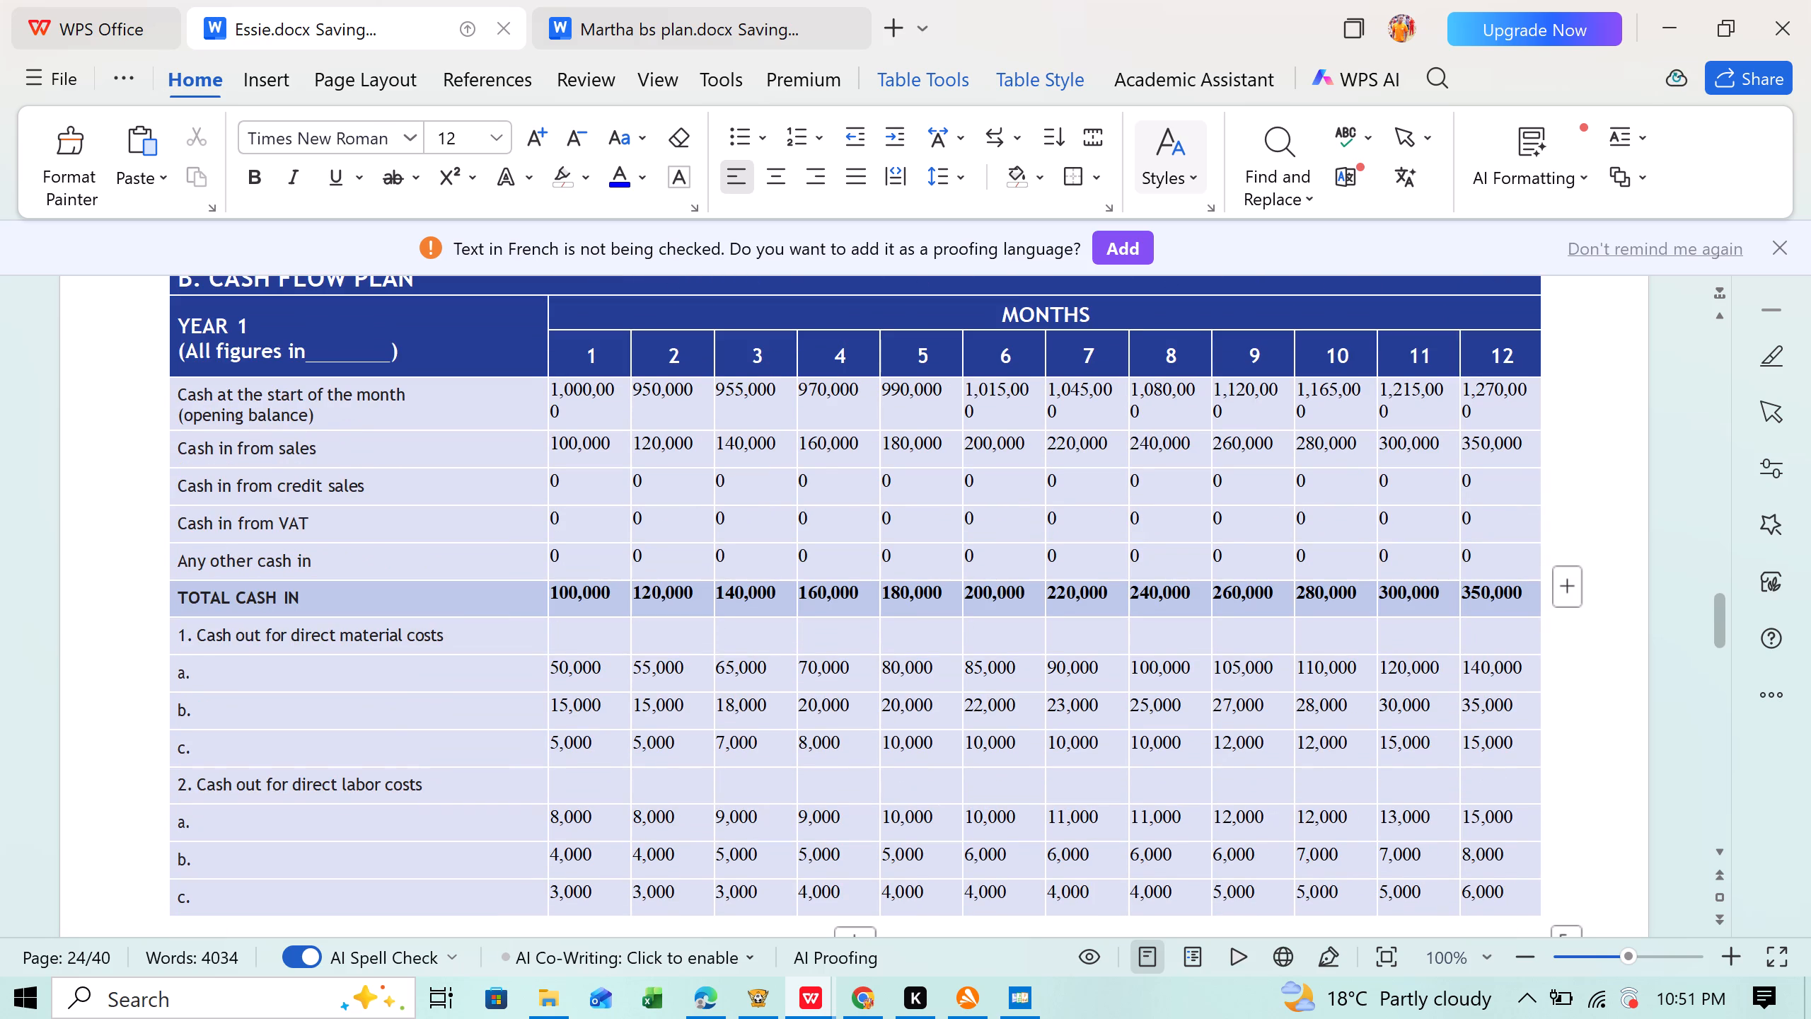
{"action": "left_click_drag", "start_coordinate": [173, 389], "coordinate": [1089, 848]}
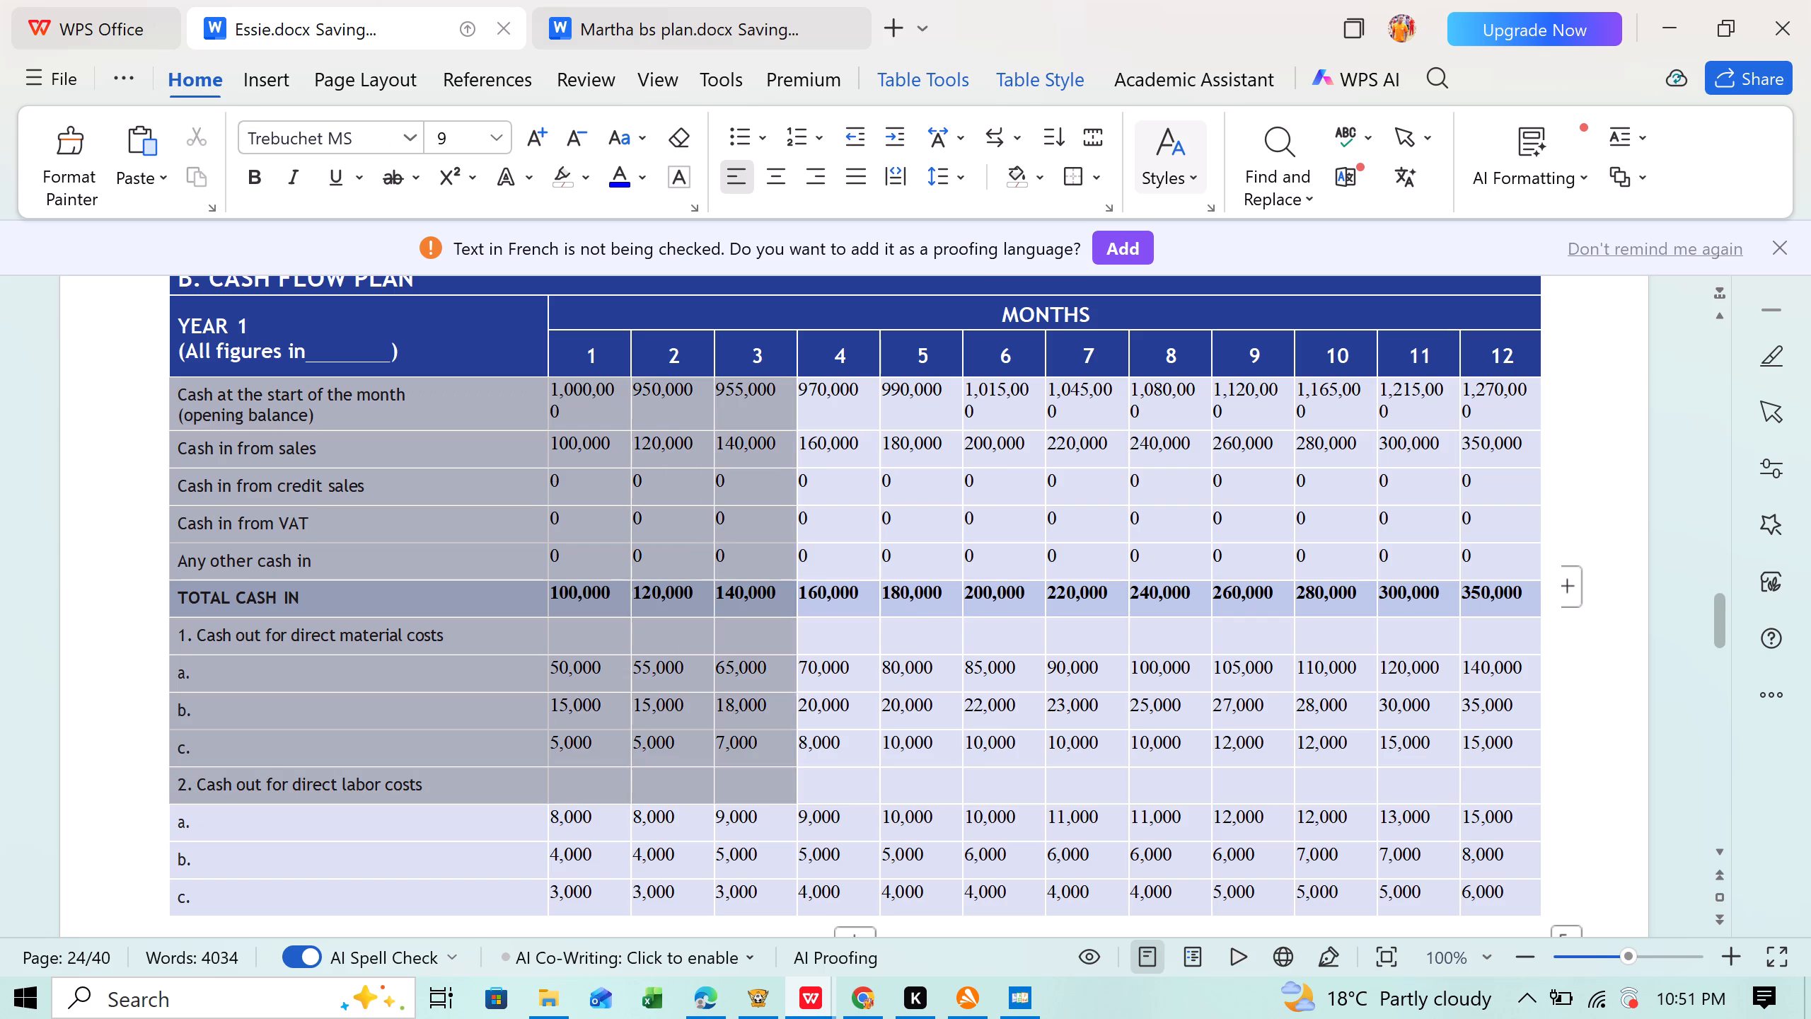
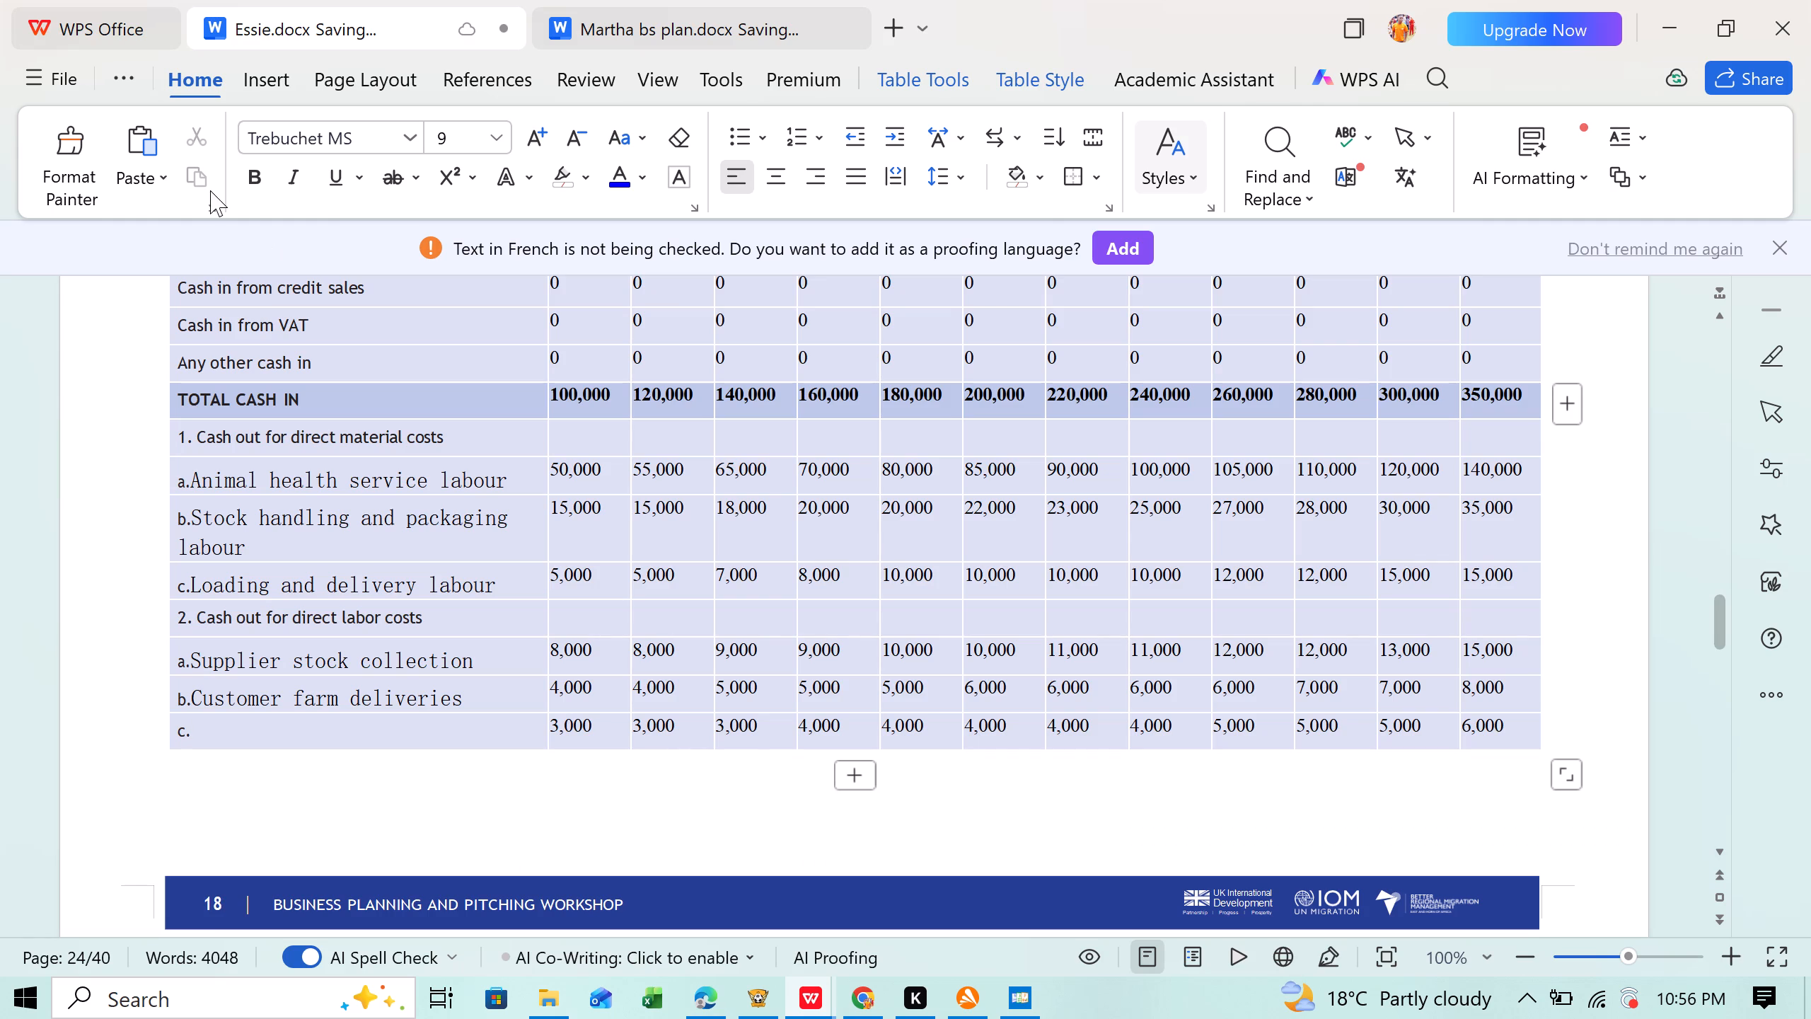
{"action": "left_click", "coordinate": [161, 147]}
Examine the Year 1 cash flow table's continuation page, covering direct transport costs and indirect expenses.
{"action": "scroll", "coordinate": [420, 700], "scroll_direction": "down", "scroll_amount": 2}
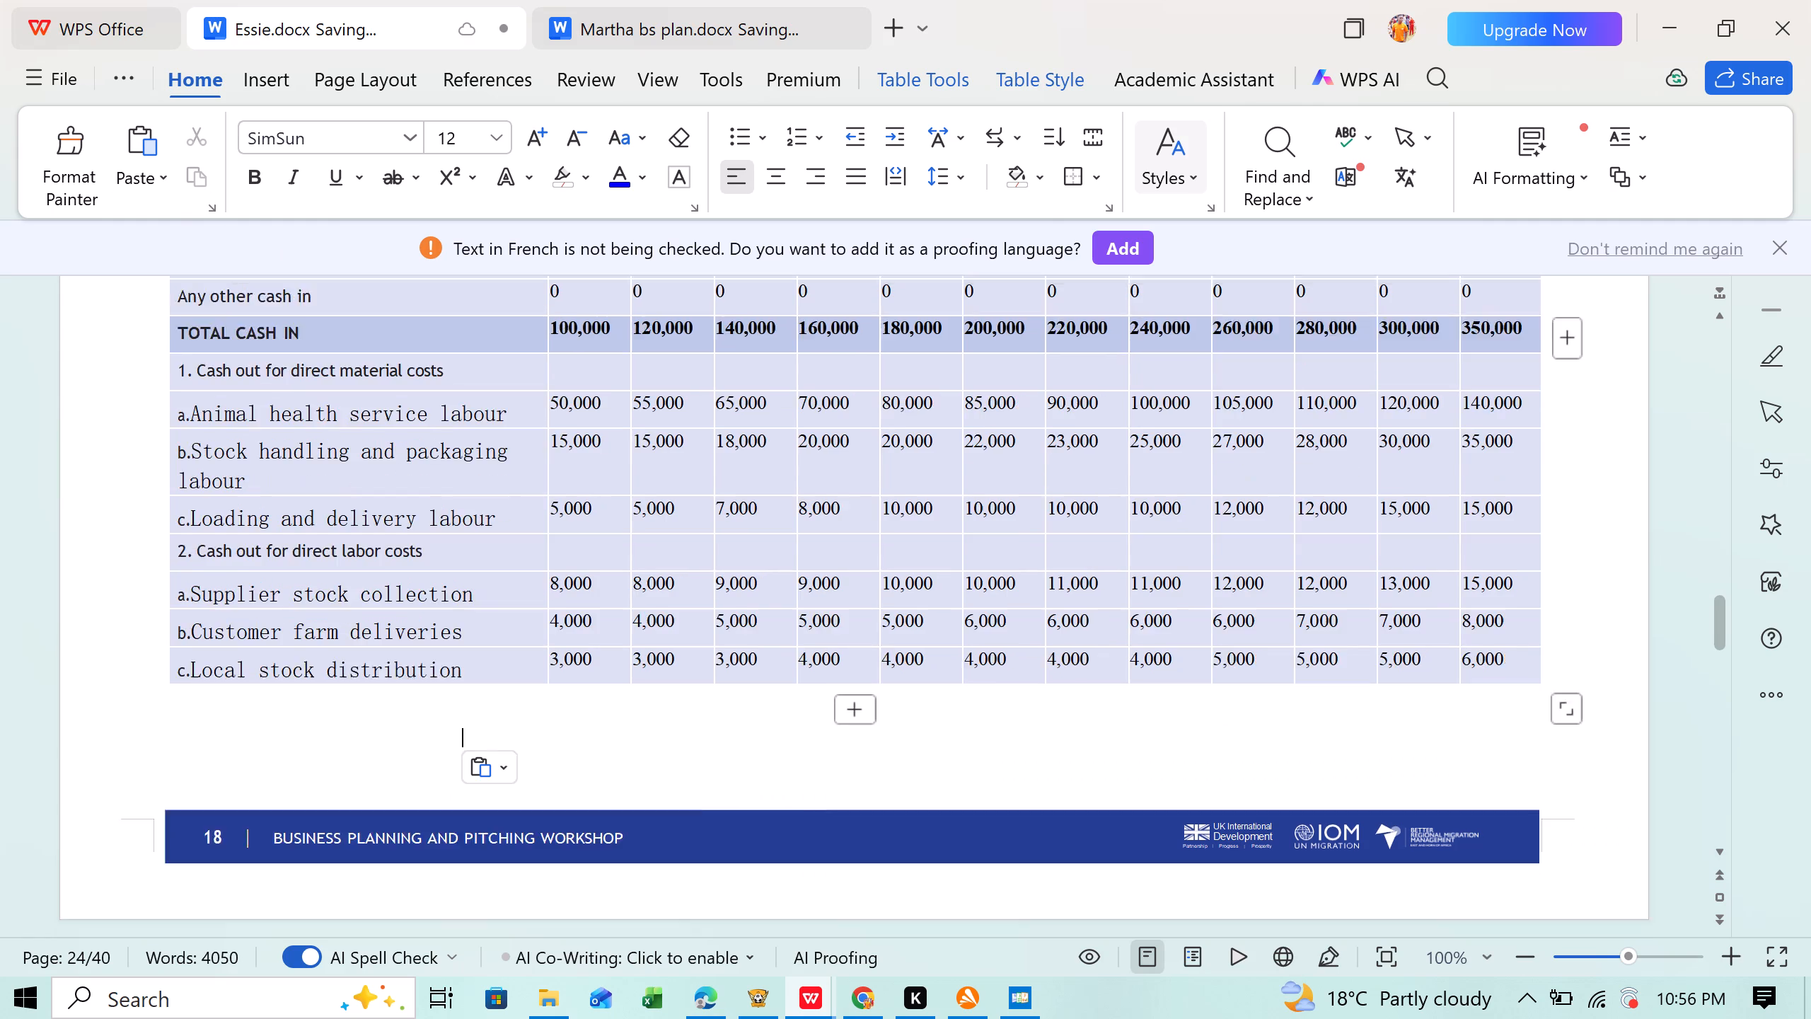
{"action": "scroll", "coordinate": [419, 700], "scroll_direction": "down", "scroll_amount": 7}
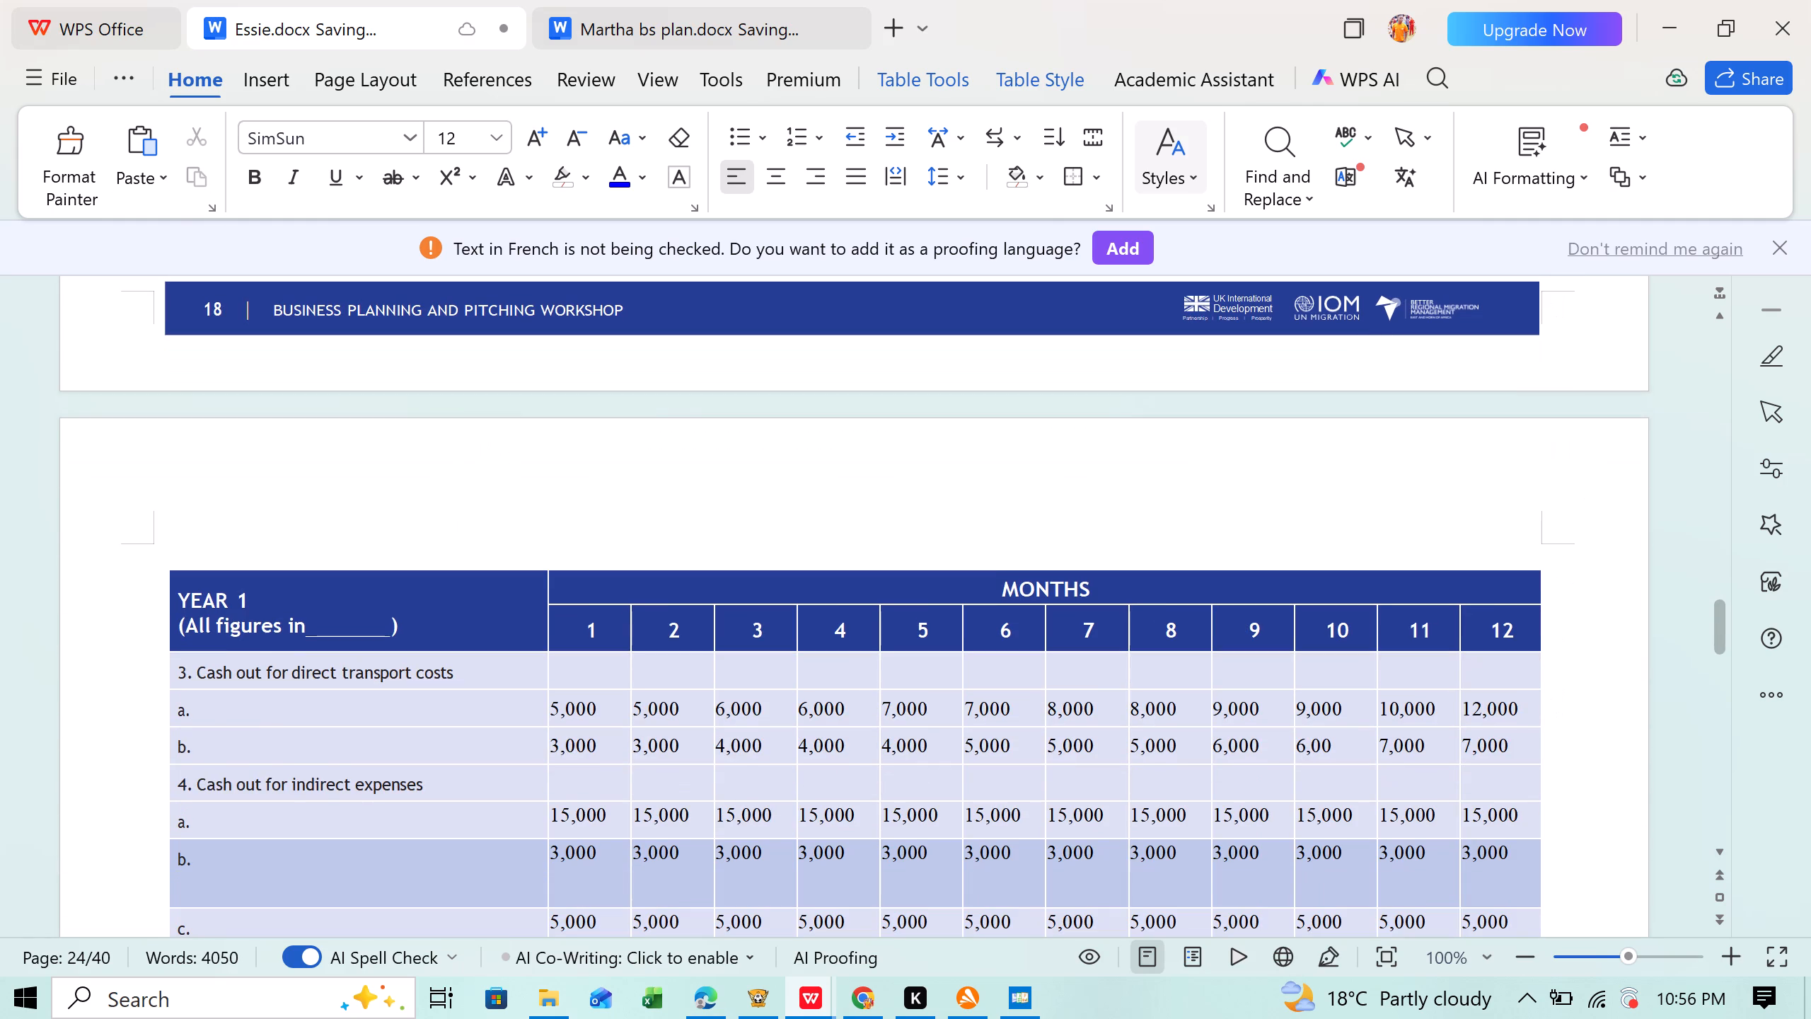
{"action": "scroll", "coordinate": [419, 700], "scroll_direction": "down", "scroll_amount": 5}
{"action": "scroll", "coordinate": [419, 700], "scroll_direction": "up", "scroll_amount": 7}
{"action": "scroll", "coordinate": [456, 585], "scroll_direction": "up", "scroll_amount": 8}
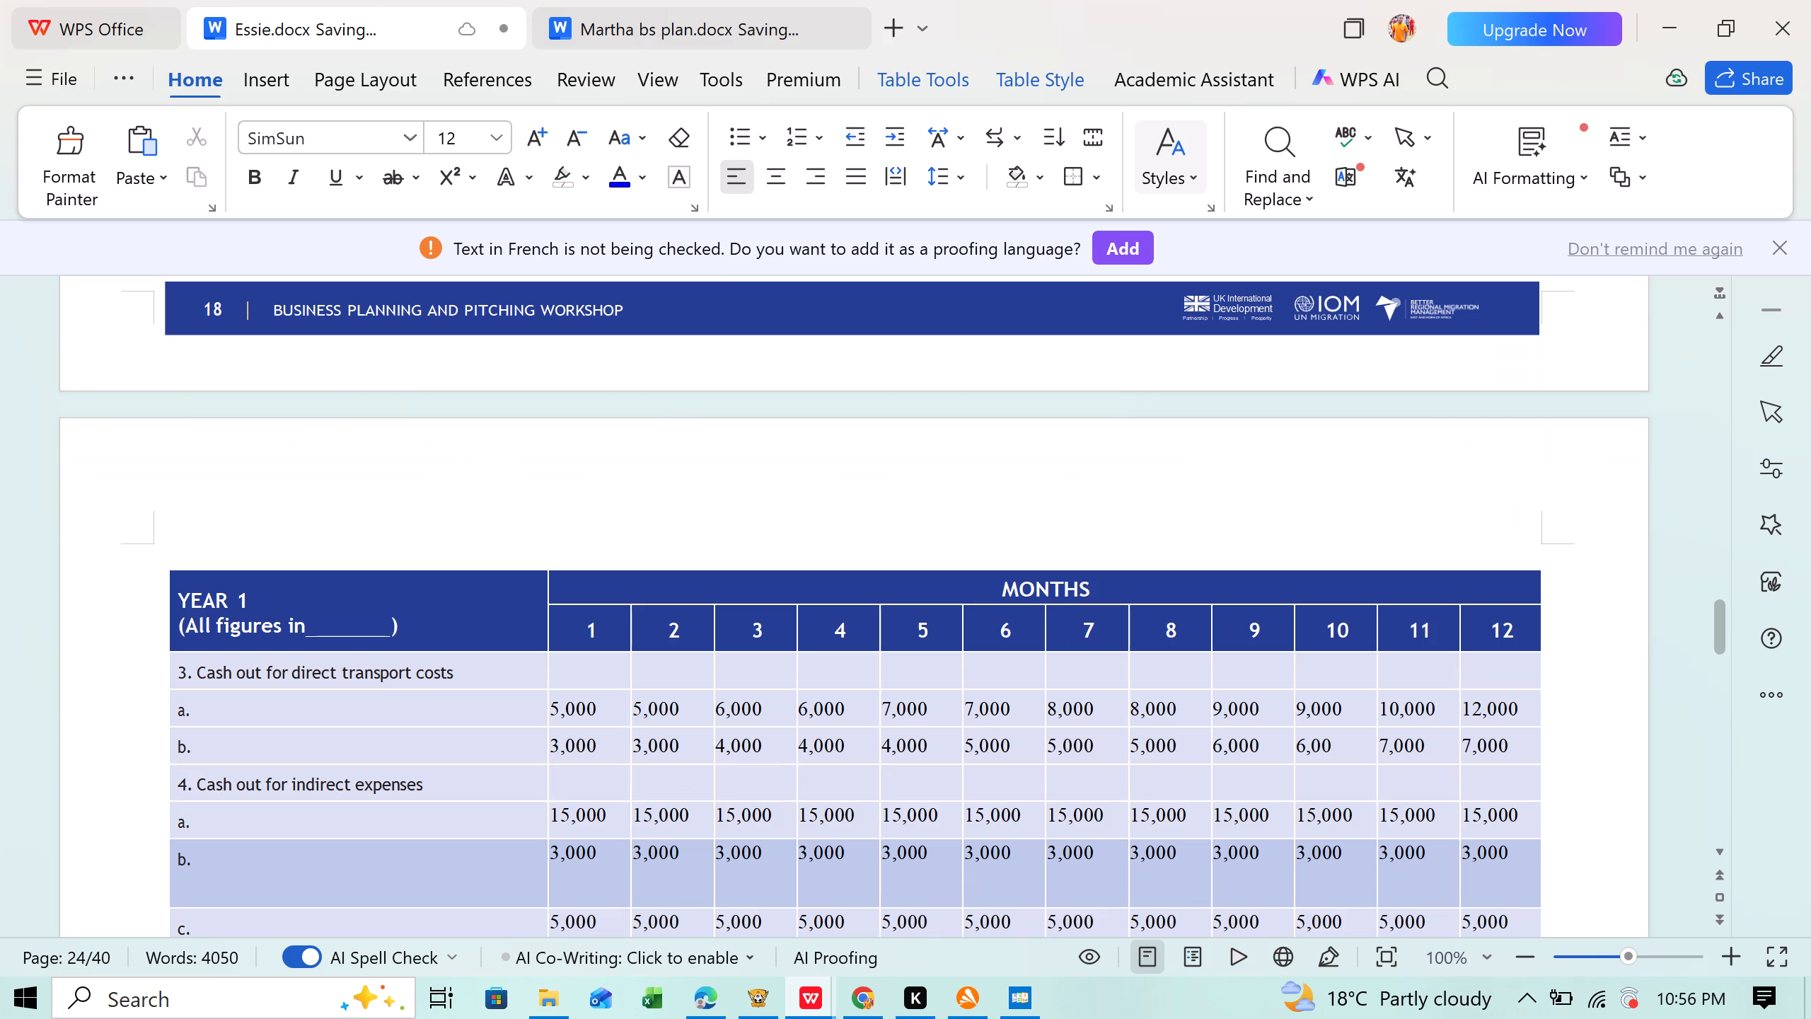
{"action": "scroll", "coordinate": [625, 414], "scroll_direction": "up", "scroll_amount": 4}
{"action": "left_click", "coordinate": [660, 347]}
{"action": "scroll", "coordinate": [660, 347], "scroll_direction": "up", "scroll_amount": 10}
{"action": "scroll", "coordinate": [660, 350], "scroll_direction": "down", "scroll_amount": 1}
Dismiss the notice about adding French as a proofing language.
{"action": "left_click", "coordinate": [1786, 242]}
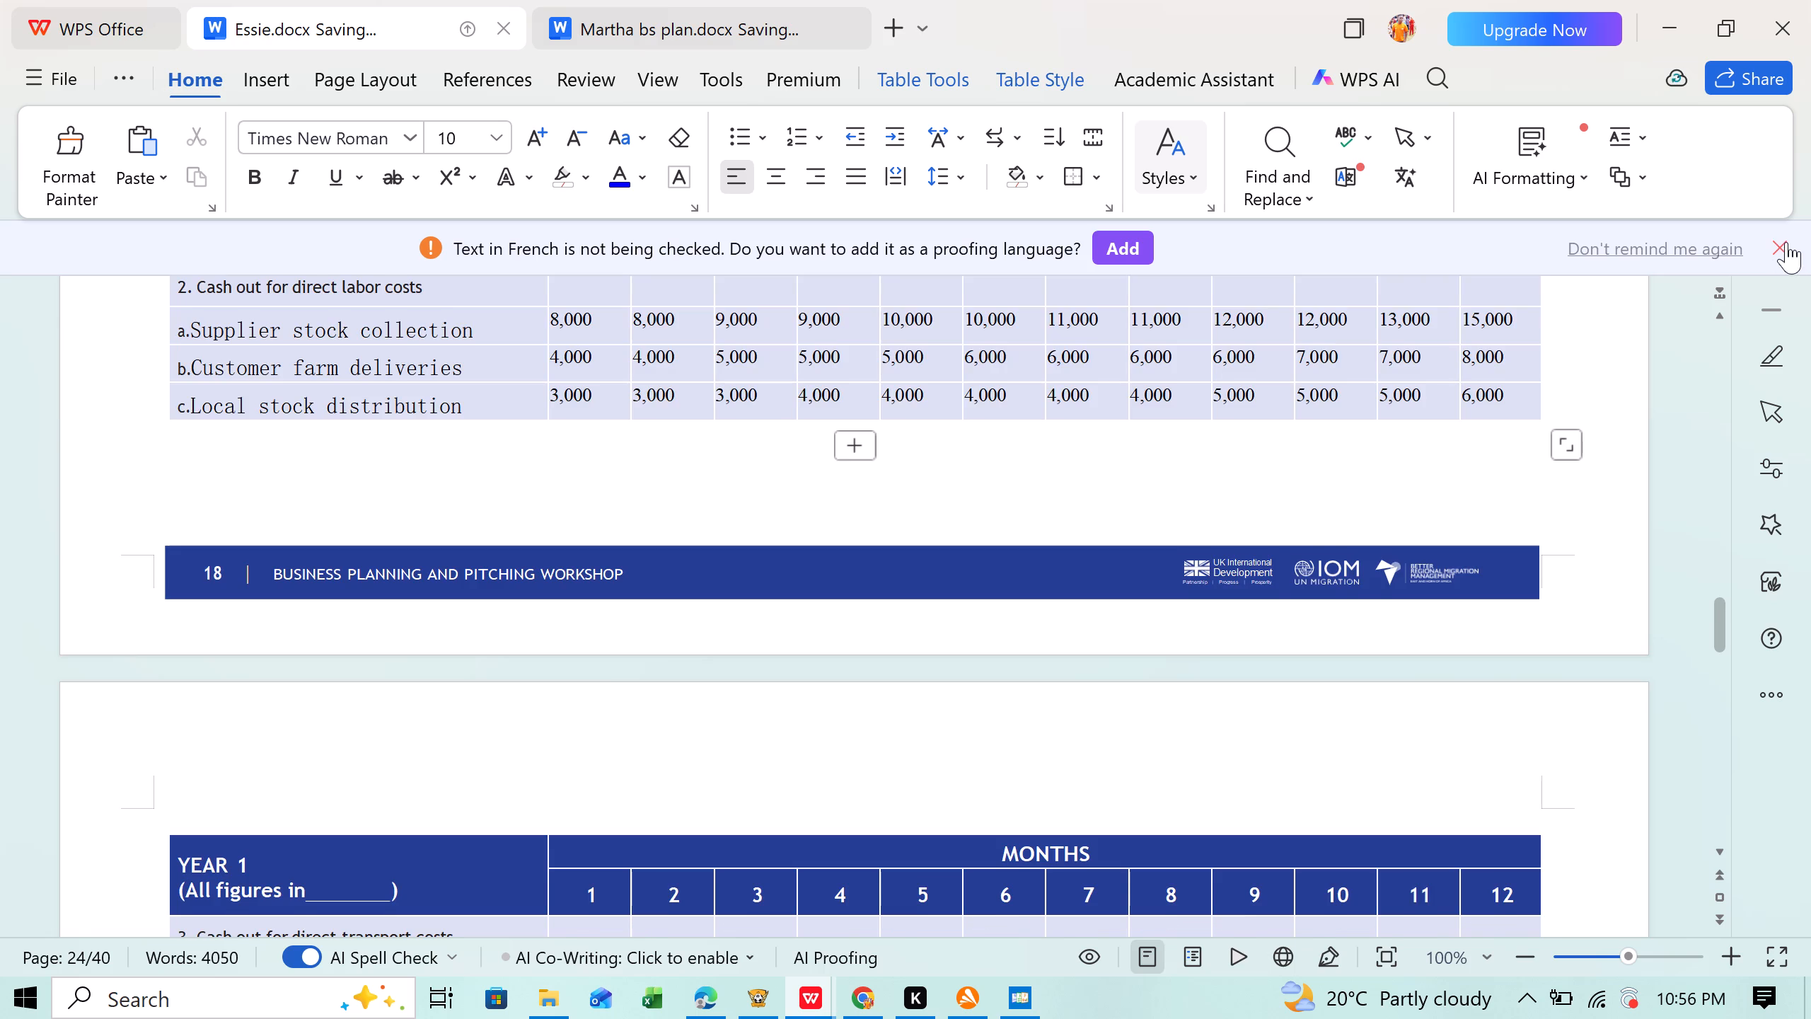
Review the Year 1 cash flow table from the opening balance through the direct labor cost rows.
{"action": "scroll", "coordinate": [828, 427], "scroll_direction": "up", "scroll_amount": 7}
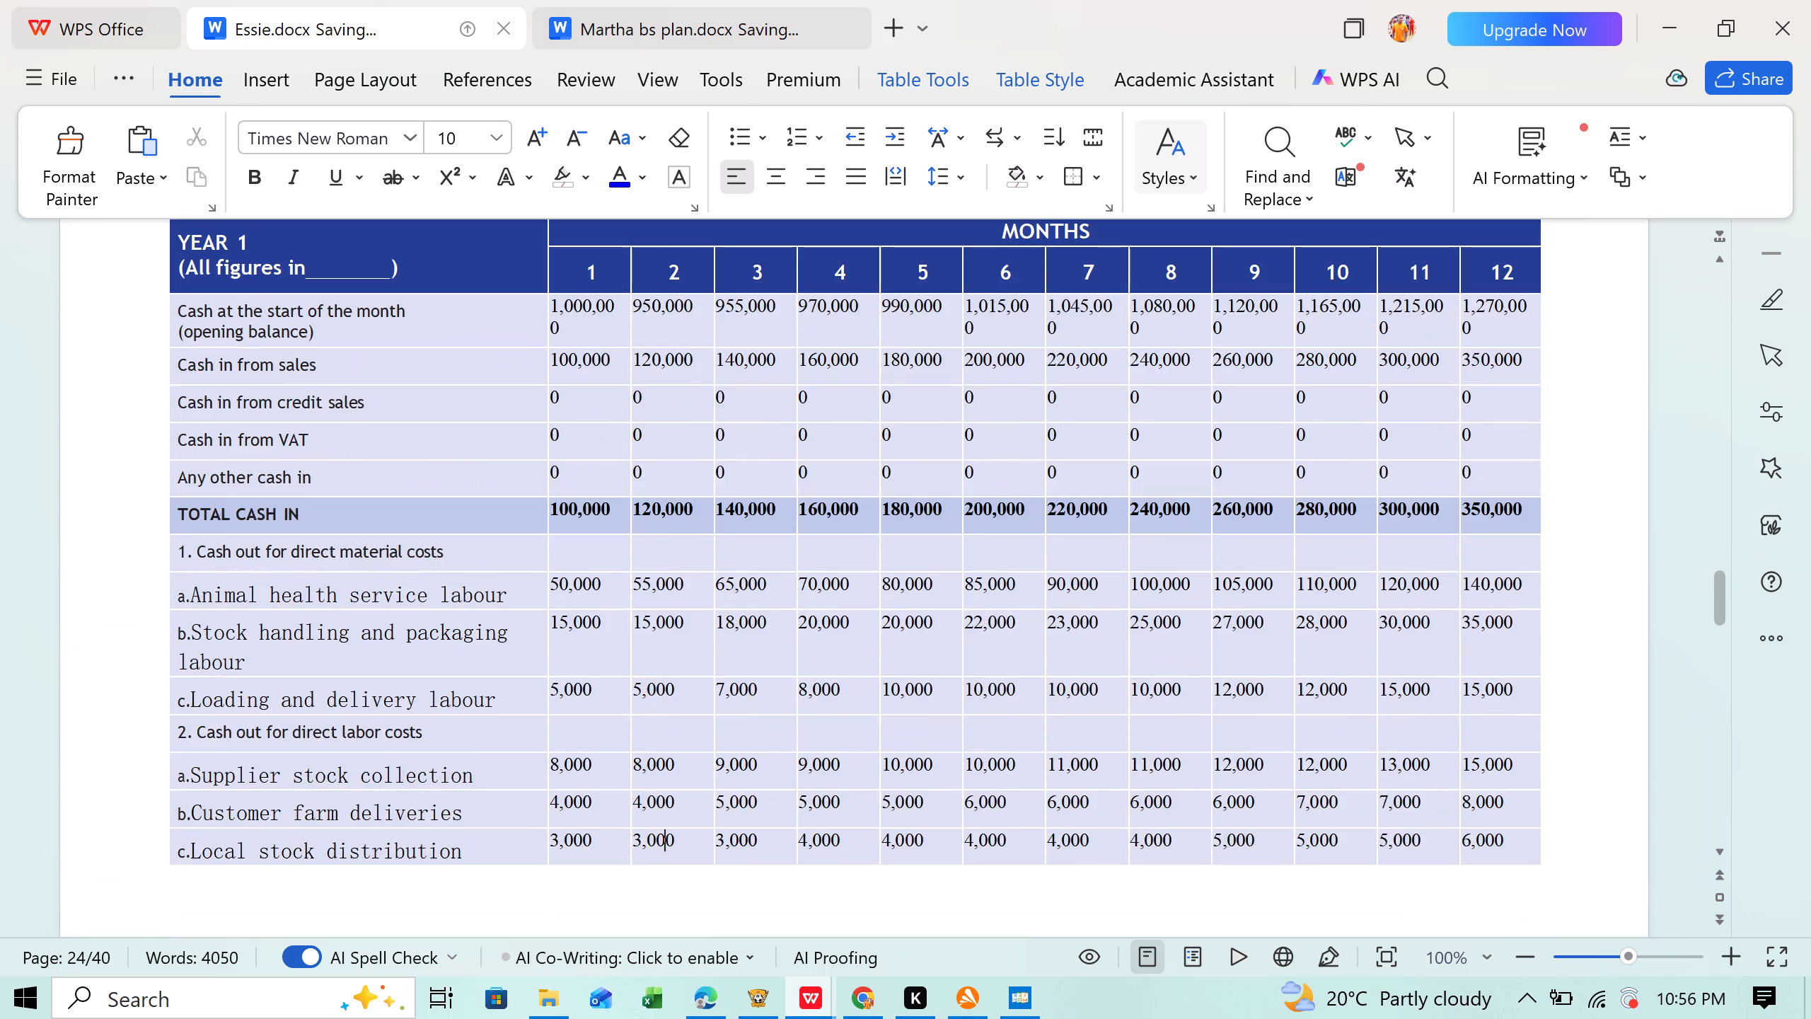
{"action": "scroll", "coordinate": [828, 427], "scroll_direction": "up", "scroll_amount": 1}
{"action": "scroll", "coordinate": [828, 427], "scroll_direction": "down", "scroll_amount": 2}
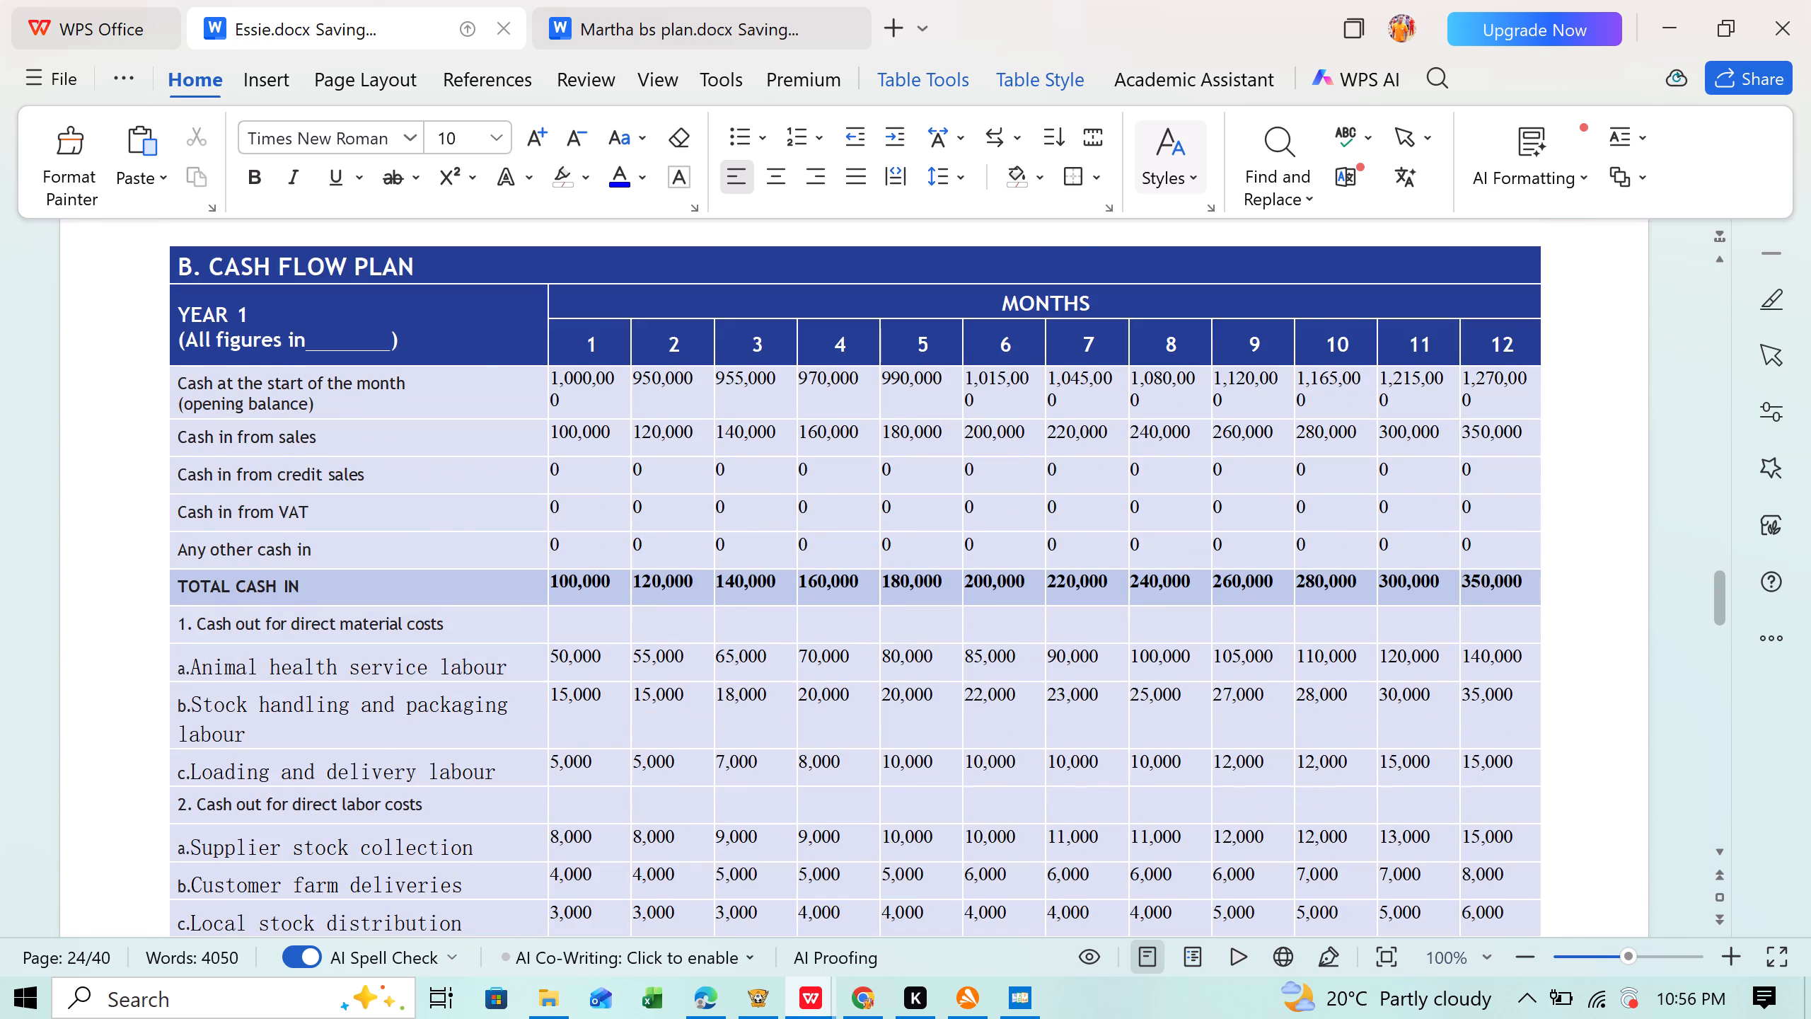
{"action": "scroll", "coordinate": [828, 427], "scroll_direction": "down", "scroll_amount": 7}
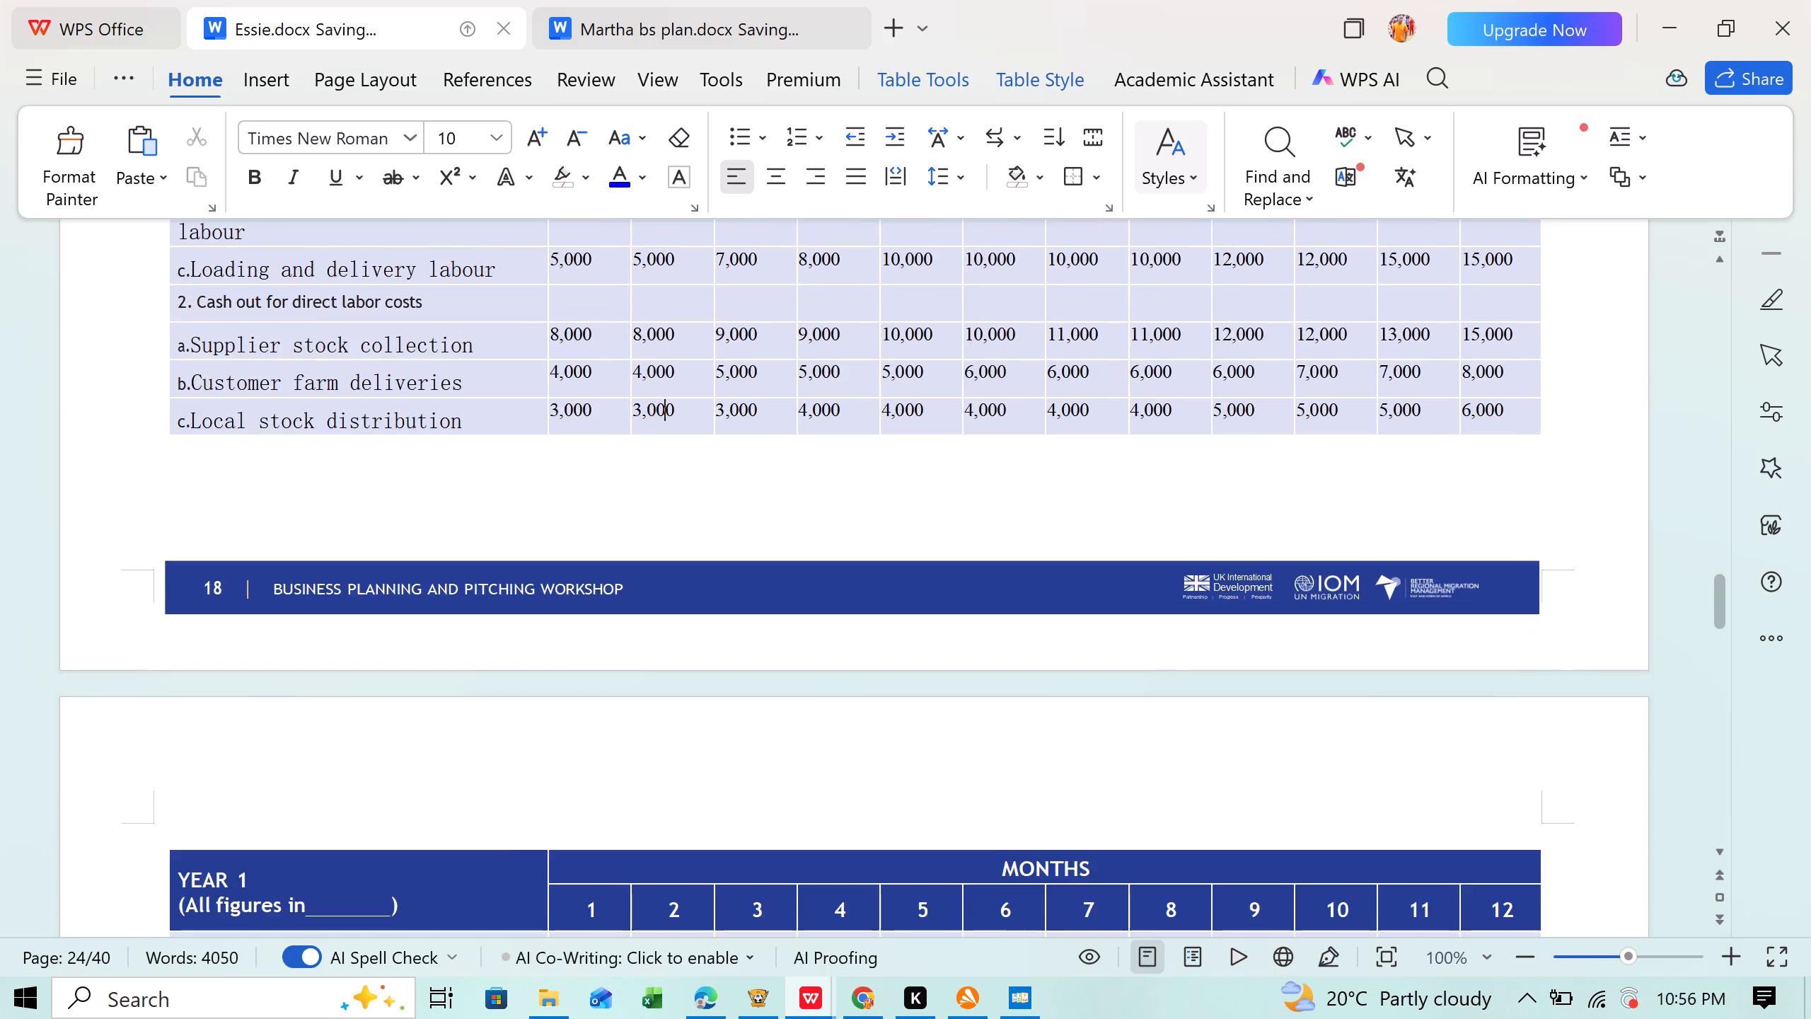
Format the Year 1 cash flow plan's description column, from the opening balance through "Local stock distribution", in Times New Roman, size 12.
{"action": "scroll", "coordinate": [828, 427], "scroll_direction": "up", "scroll_amount": 11}
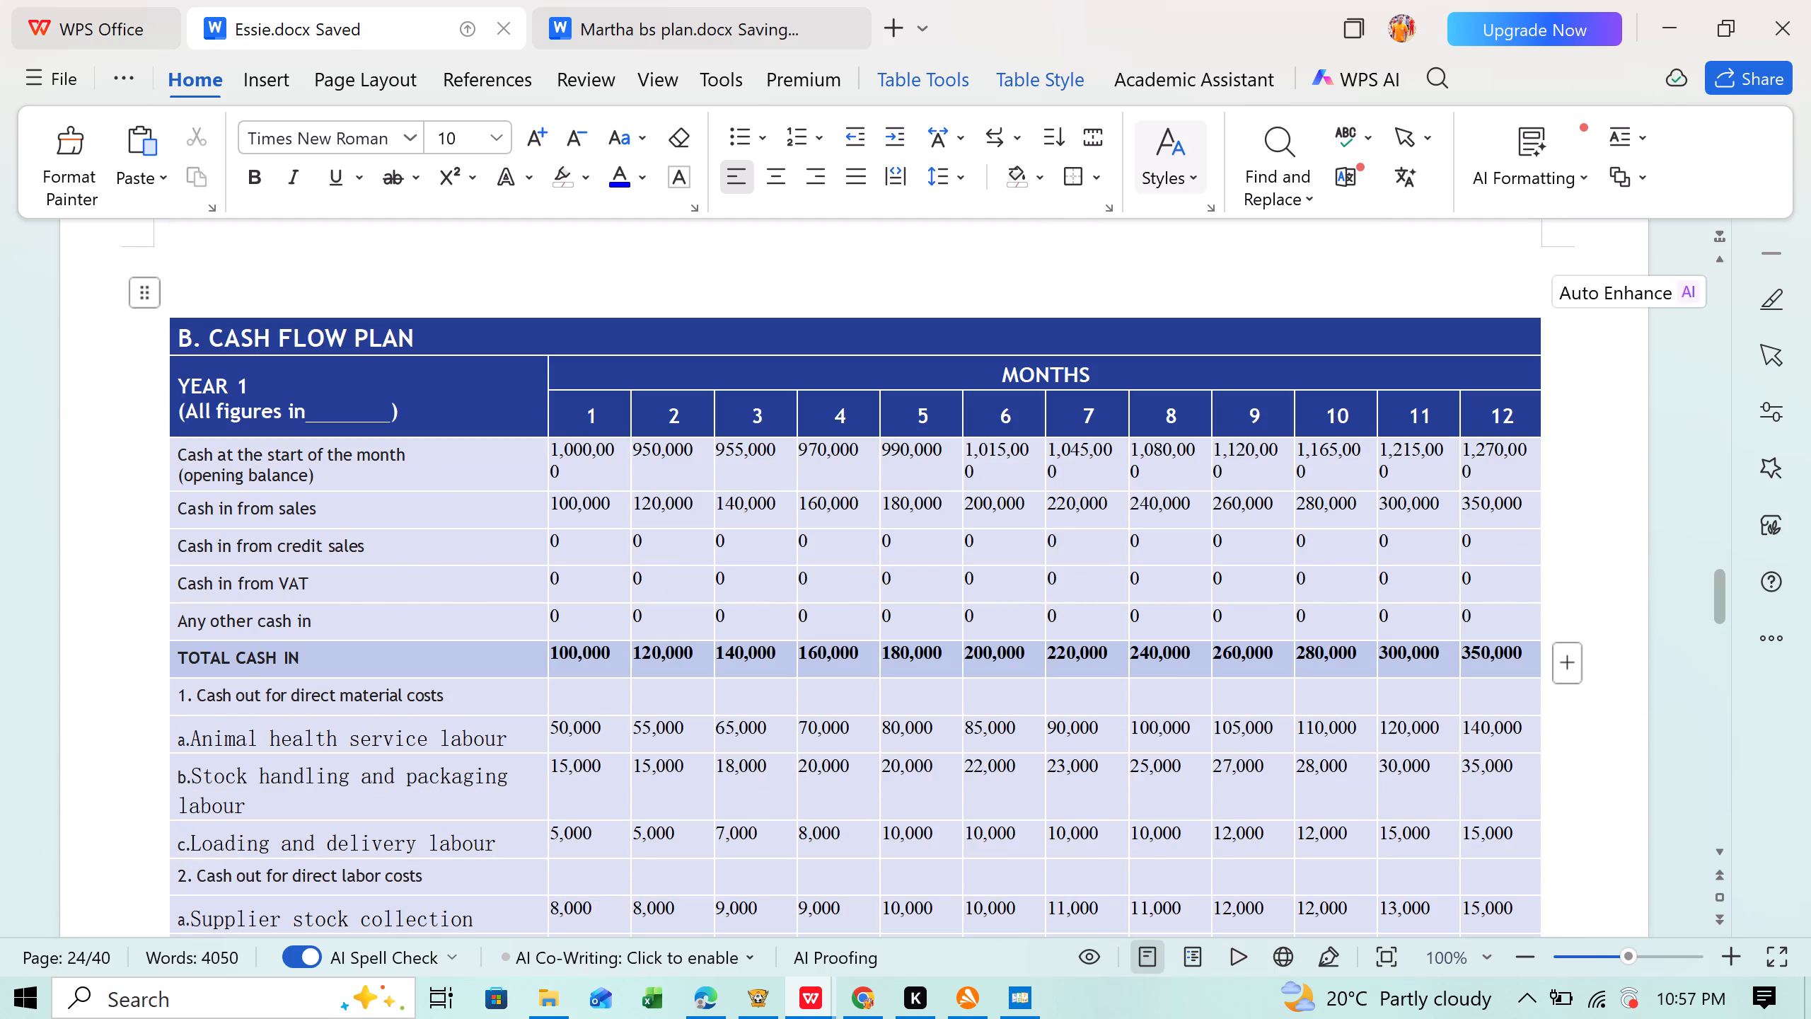
{"action": "left_click_drag", "start_coordinate": [187, 446], "coordinate": [384, 771]}
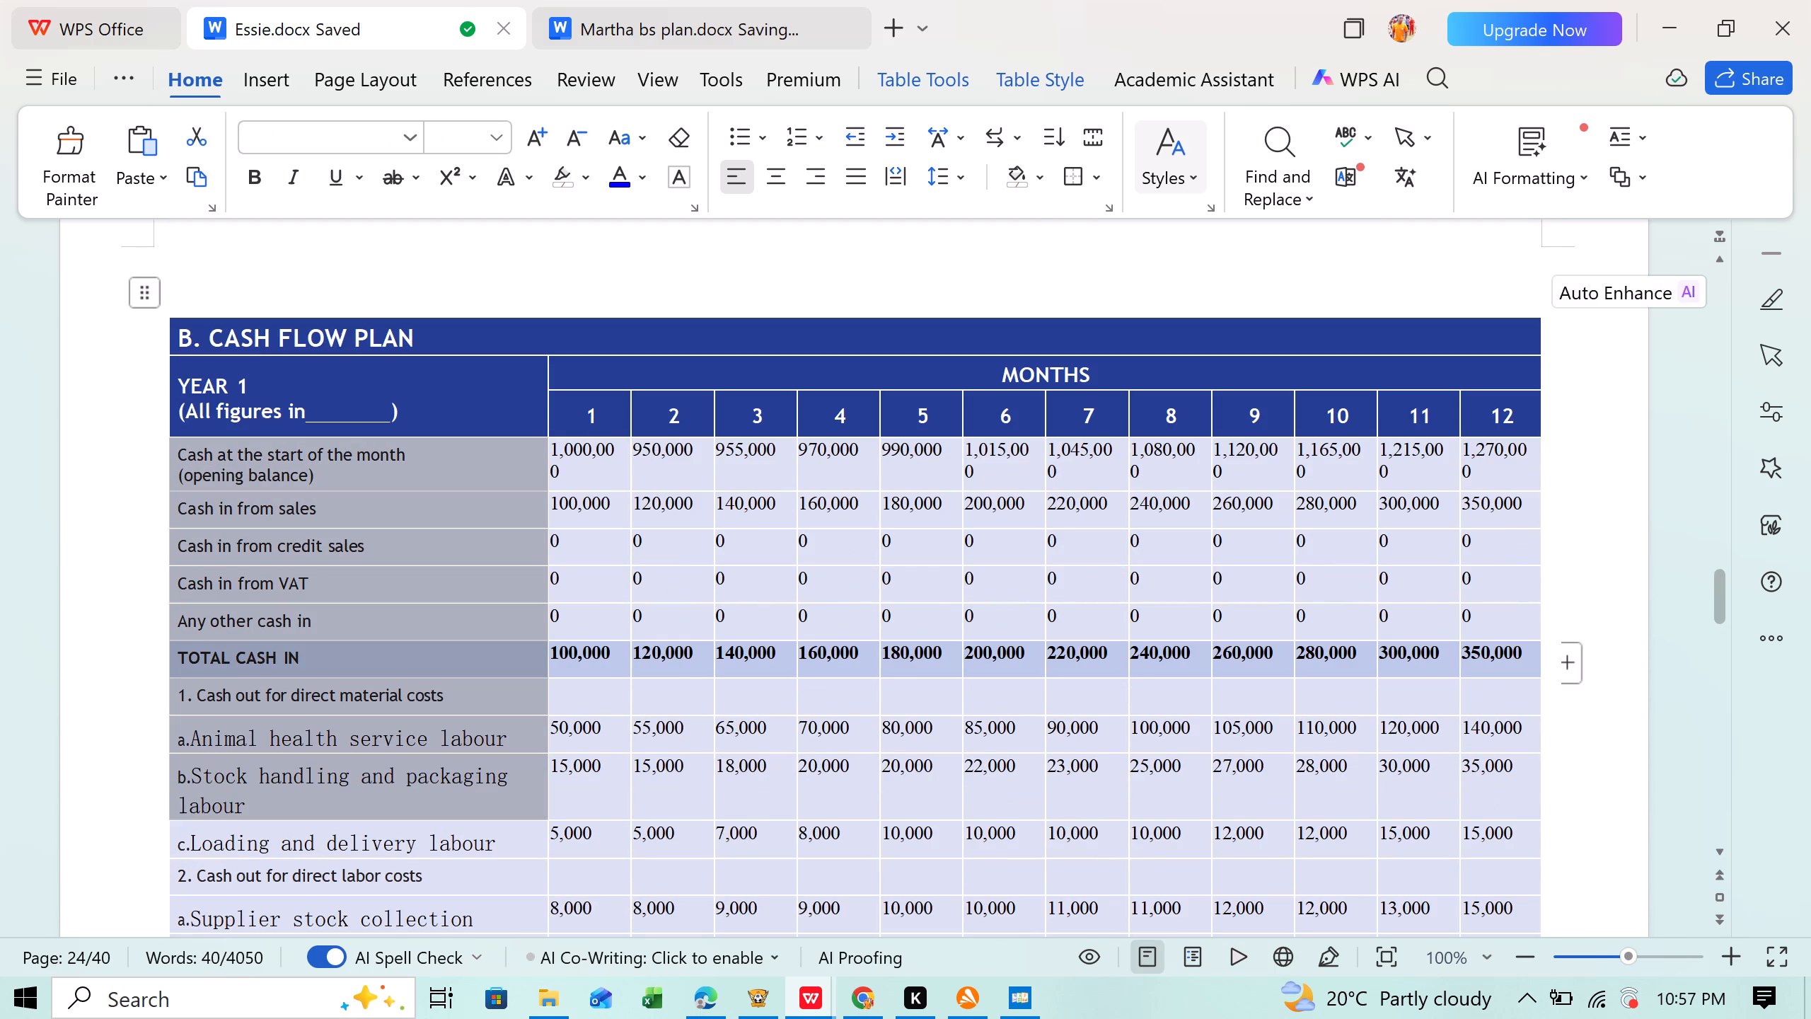
{"action": "left_click_drag", "start_coordinate": [384, 771], "coordinate": [455, 858]}
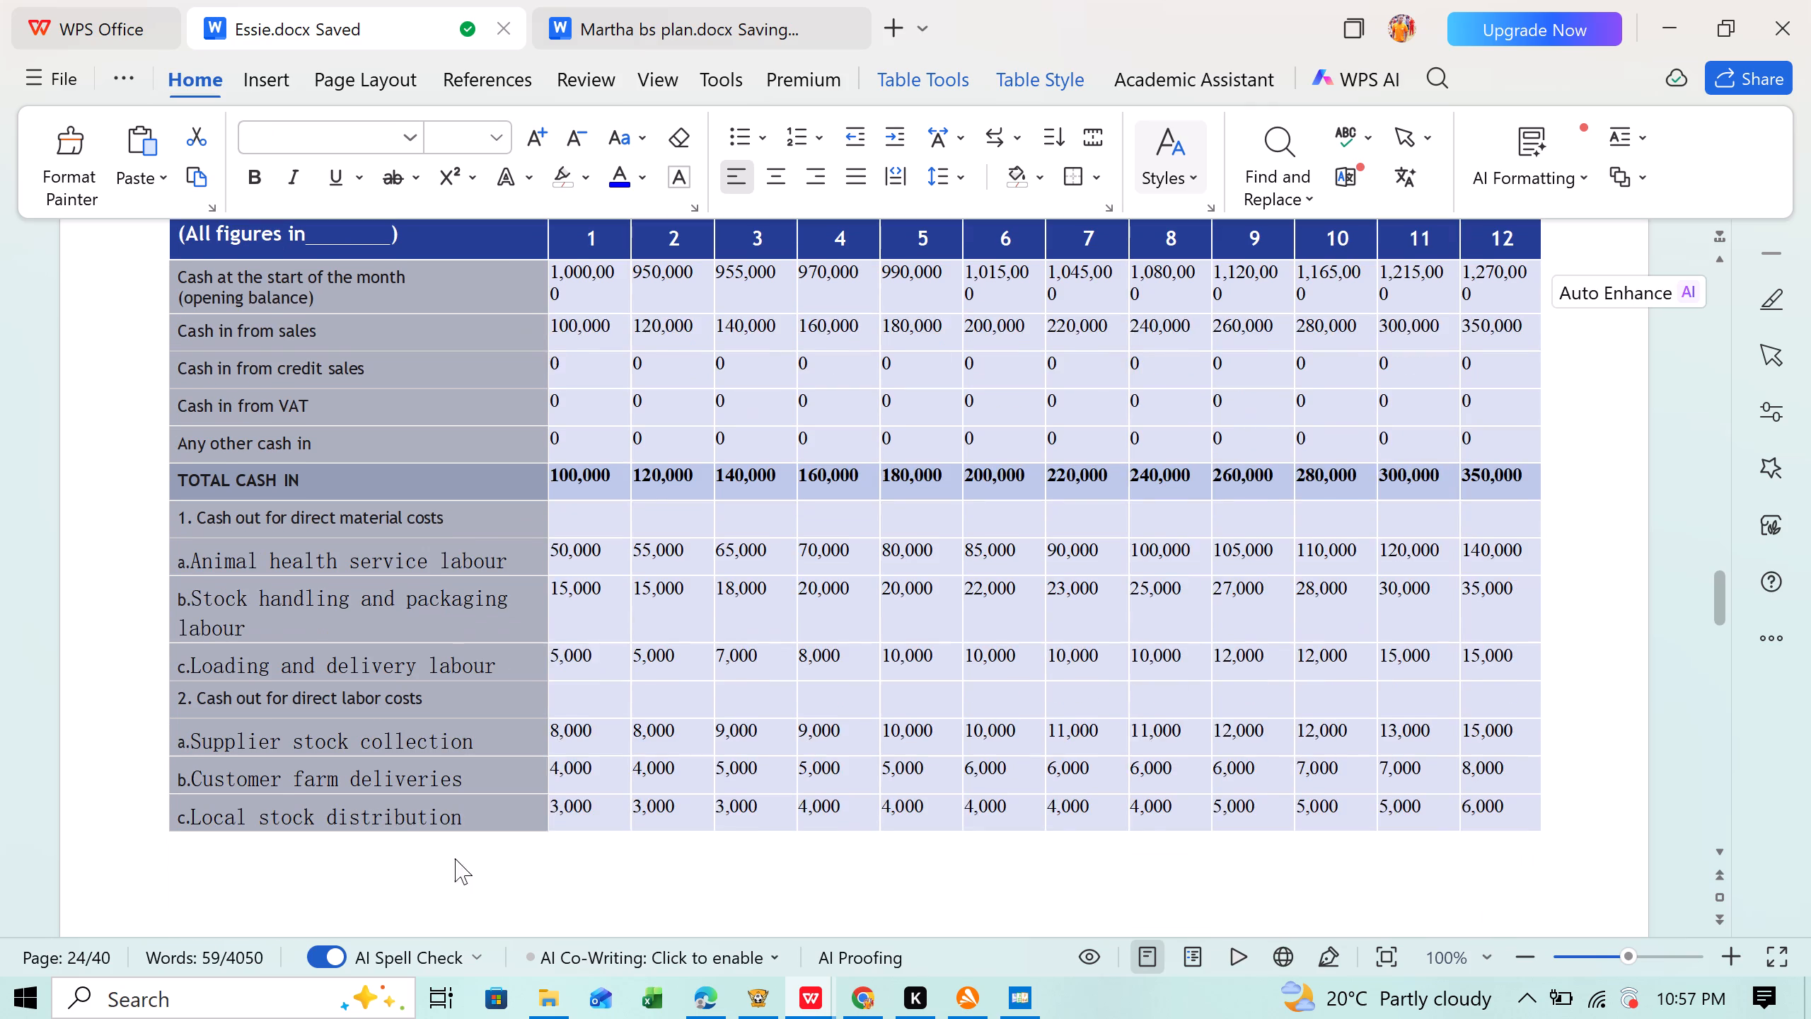
{"action": "left_click_drag", "start_coordinate": [455, 858], "coordinate": [492, 796]}
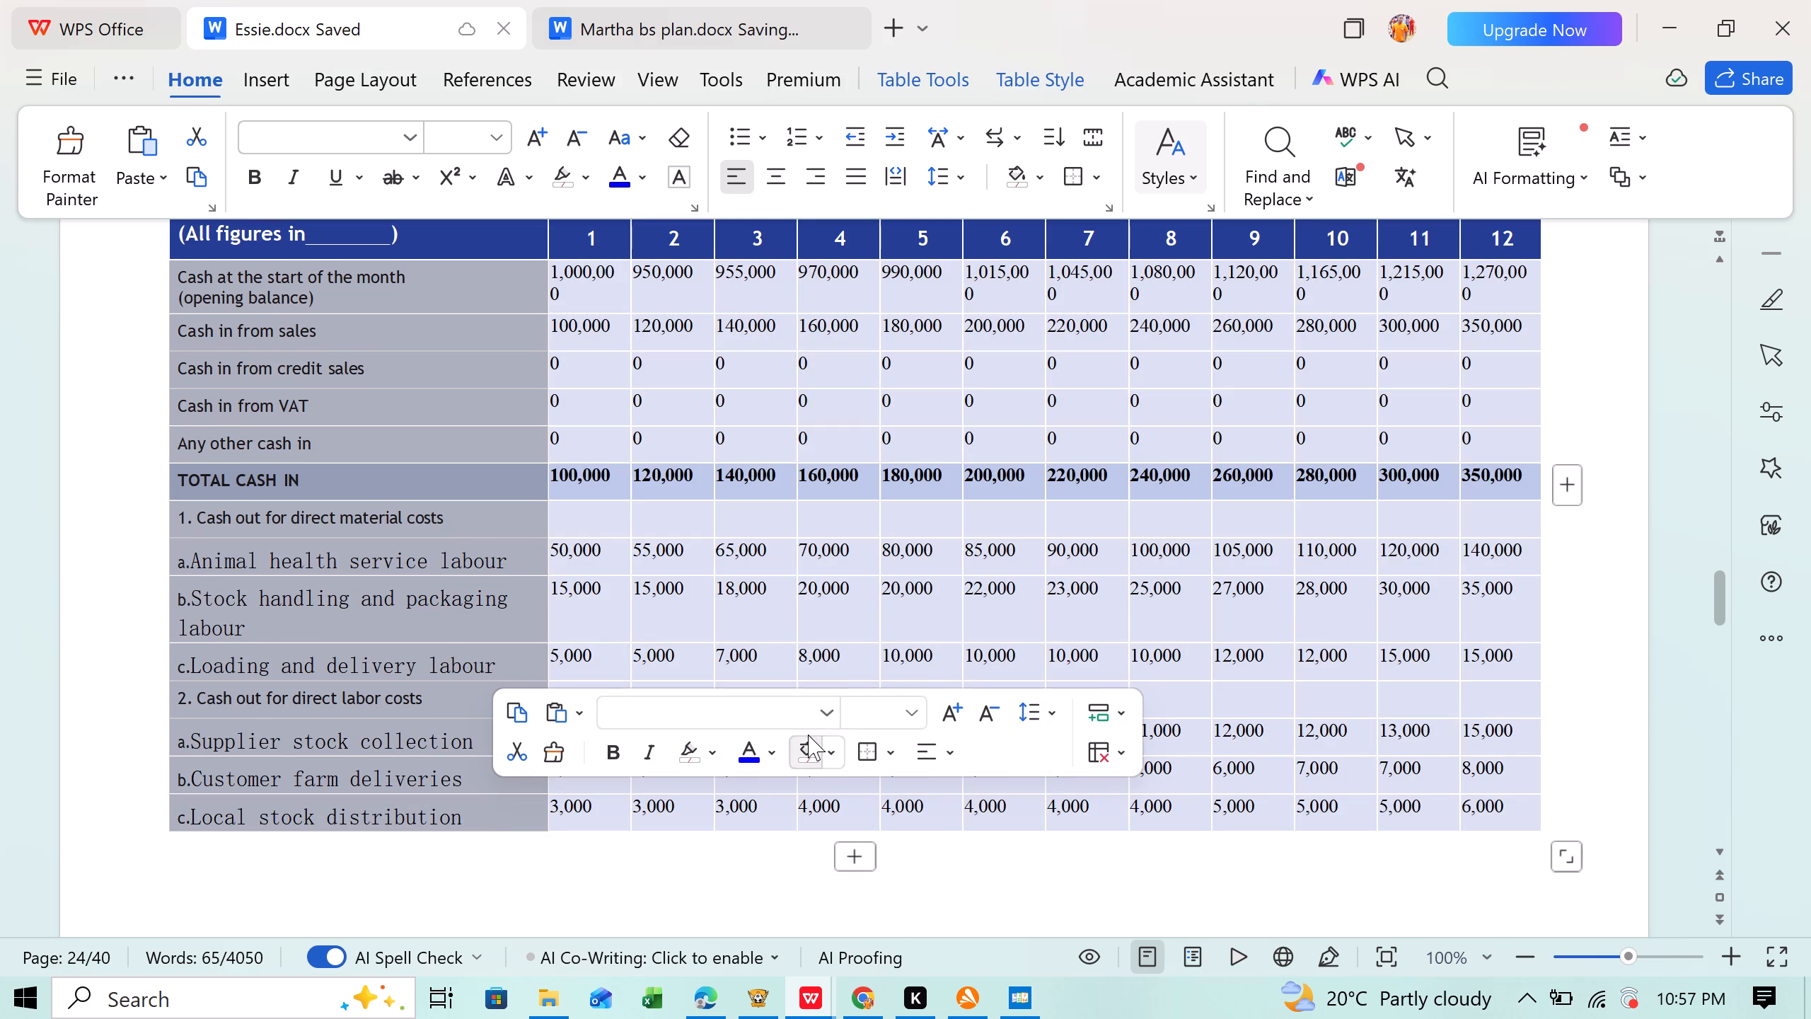
{"action": "left_click", "coordinate": [824, 702]}
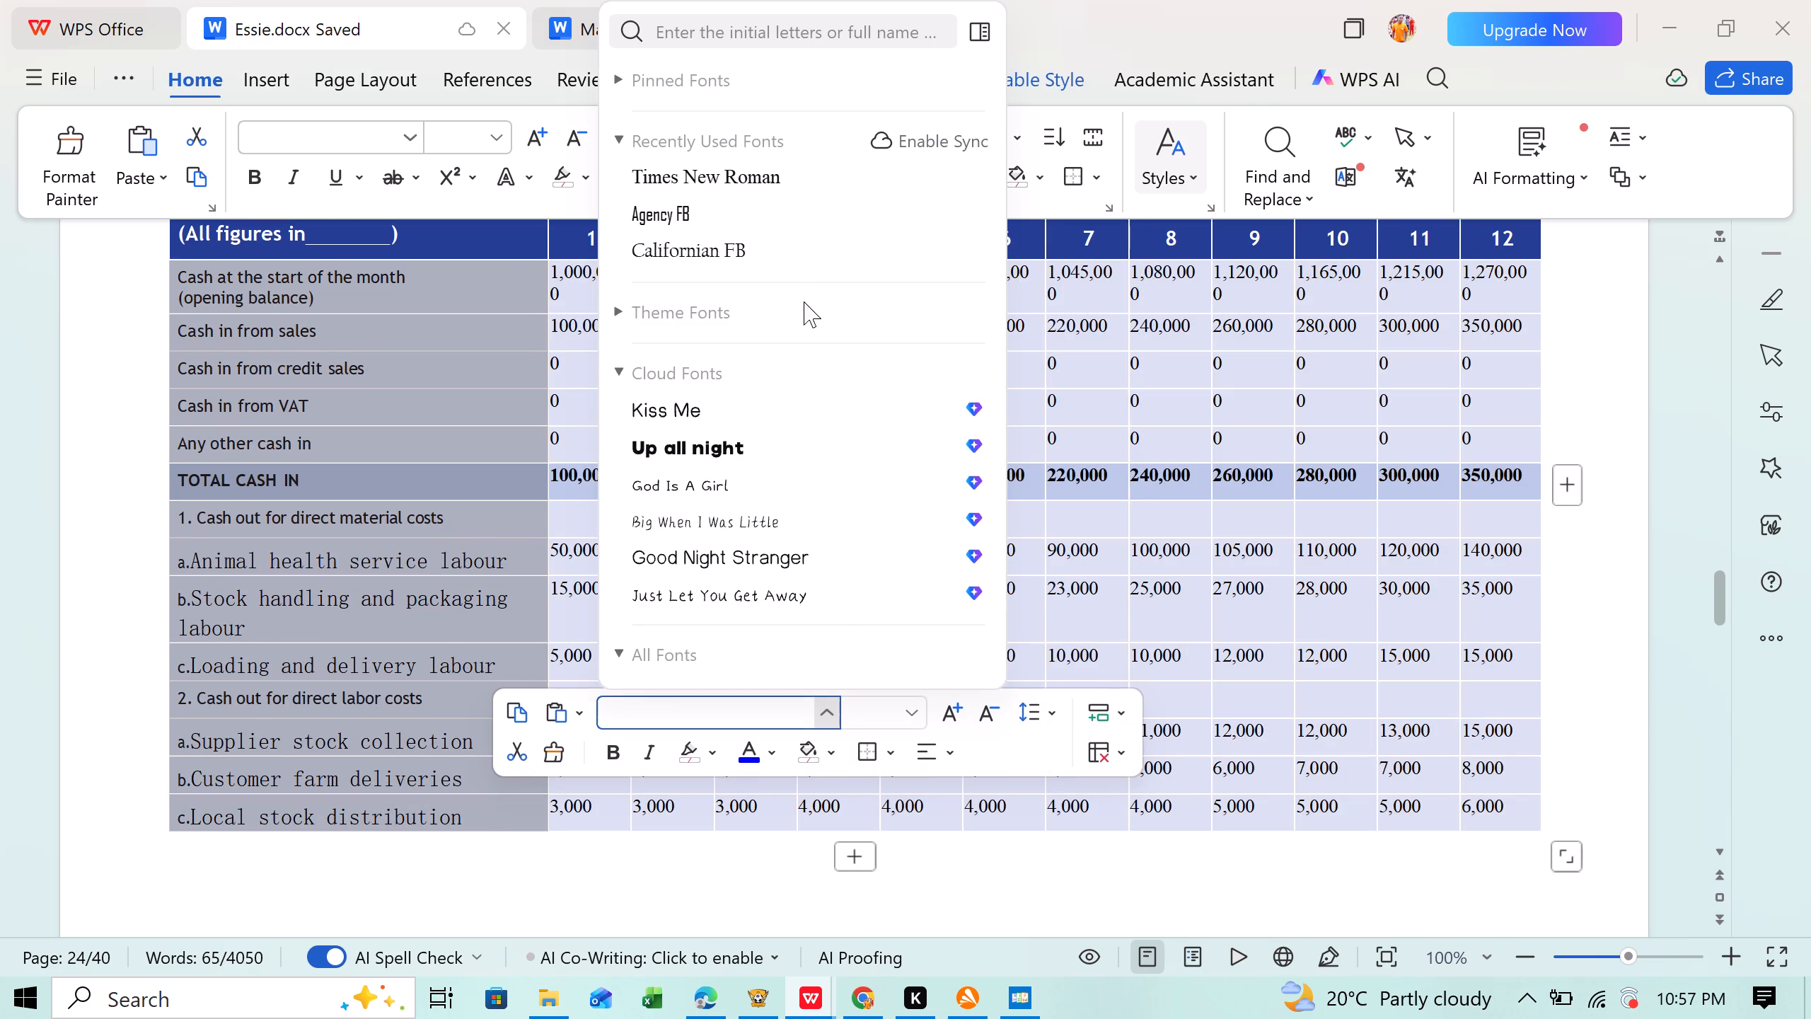
{"action": "left_click", "coordinate": [758, 192]}
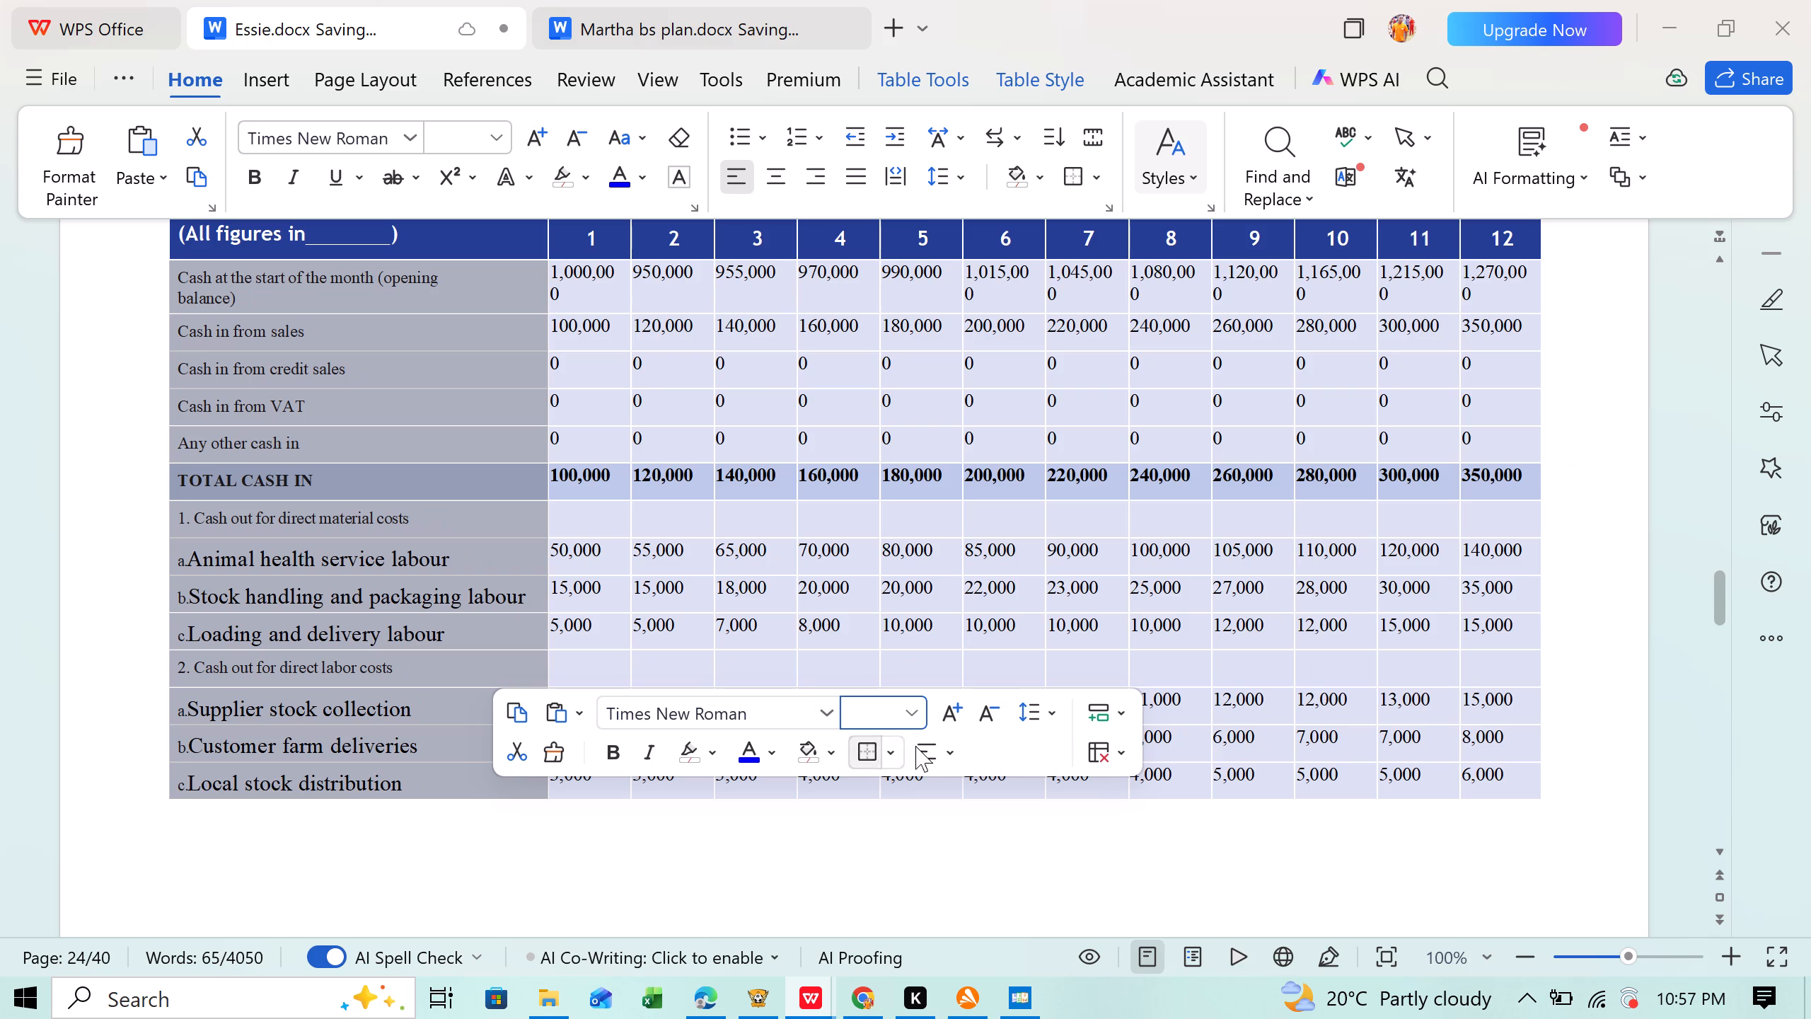
{"action": "left_click", "coordinate": [922, 710]}
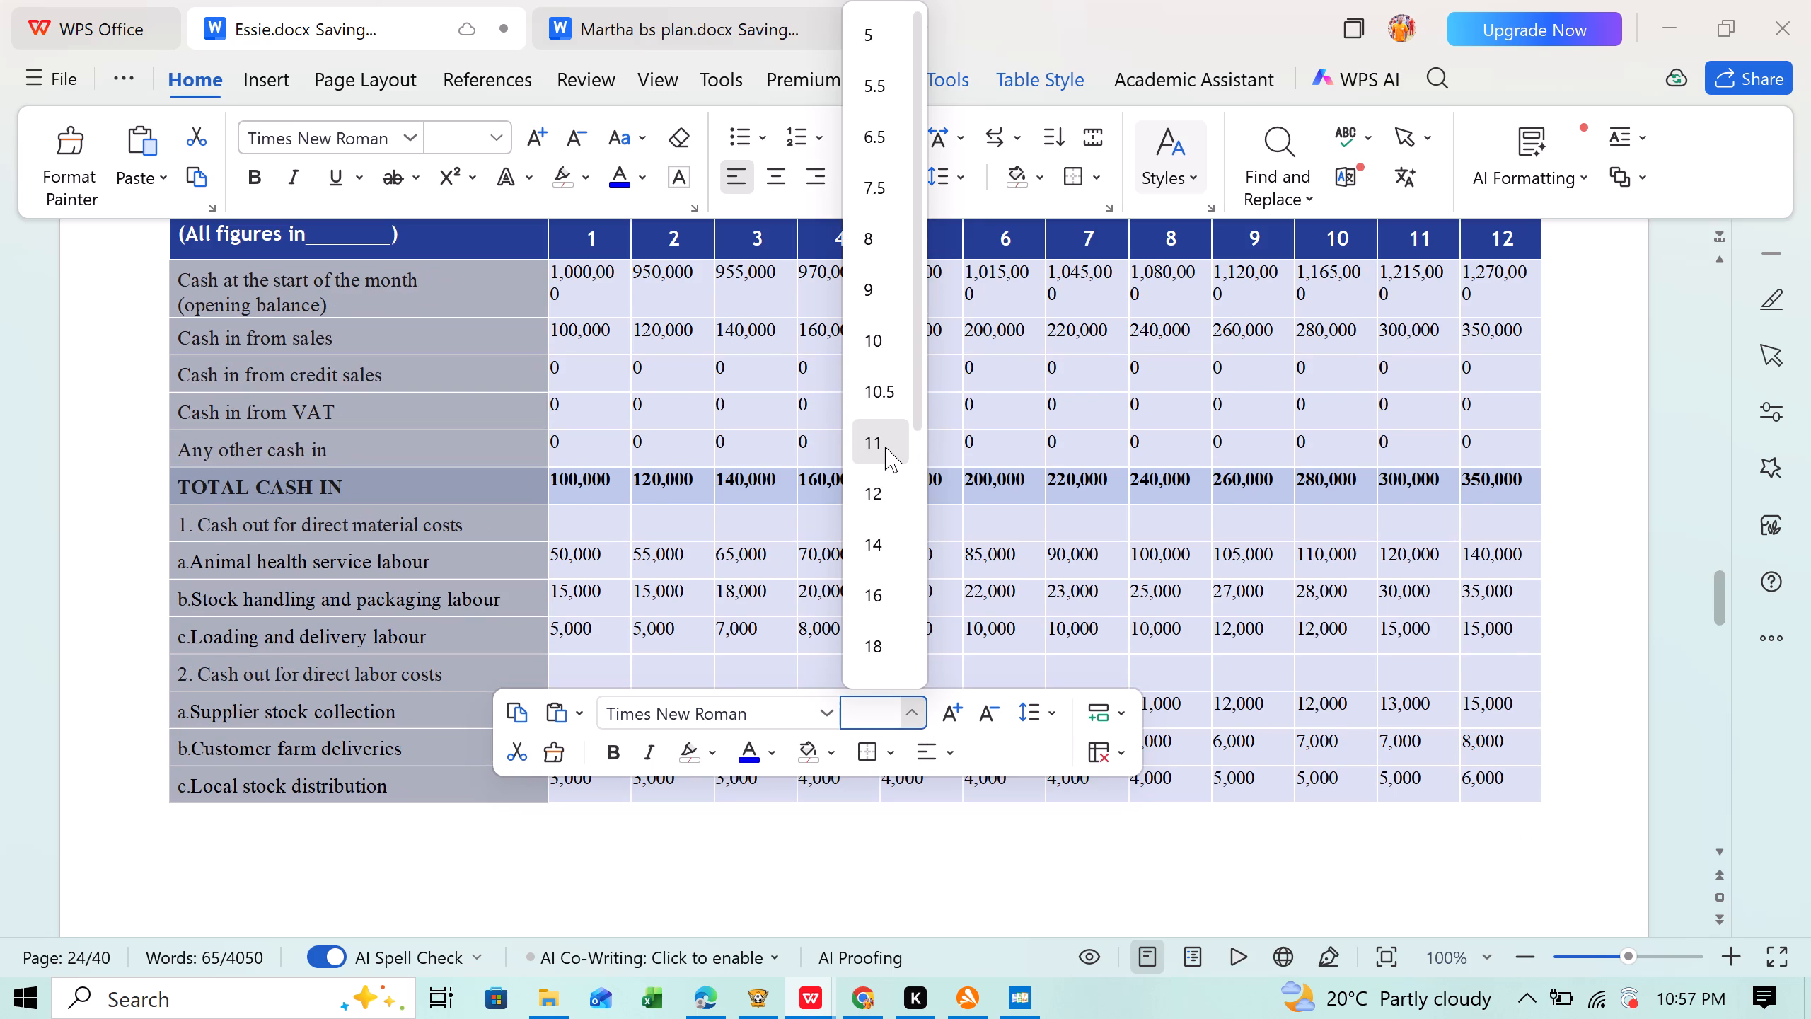
{"action": "left_click", "coordinate": [874, 483]}
{"action": "left_click", "coordinate": [504, 638]}
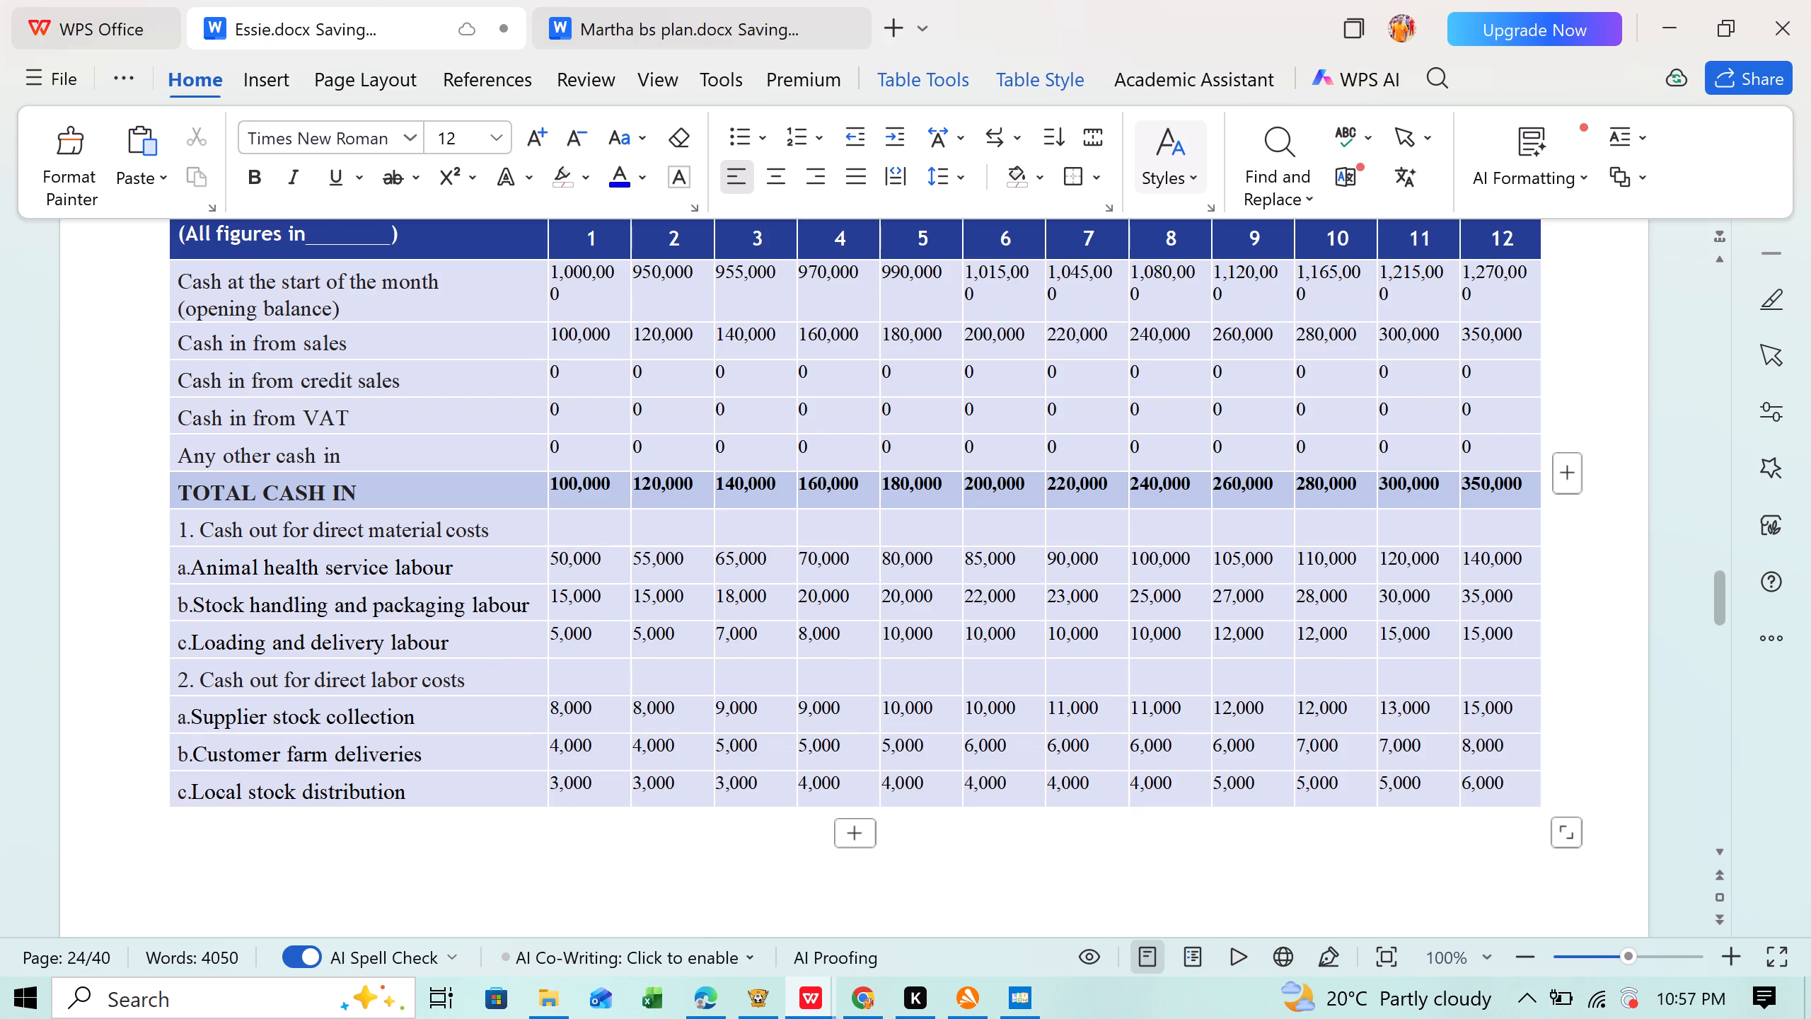
Replace the blank and closing bracket after "All figures in" with "Ksh" in the B. Cash Flow Plan's Year 1 header.
{"action": "scroll", "coordinate": [513, 629], "scroll_direction": "up", "scroll_amount": 3}
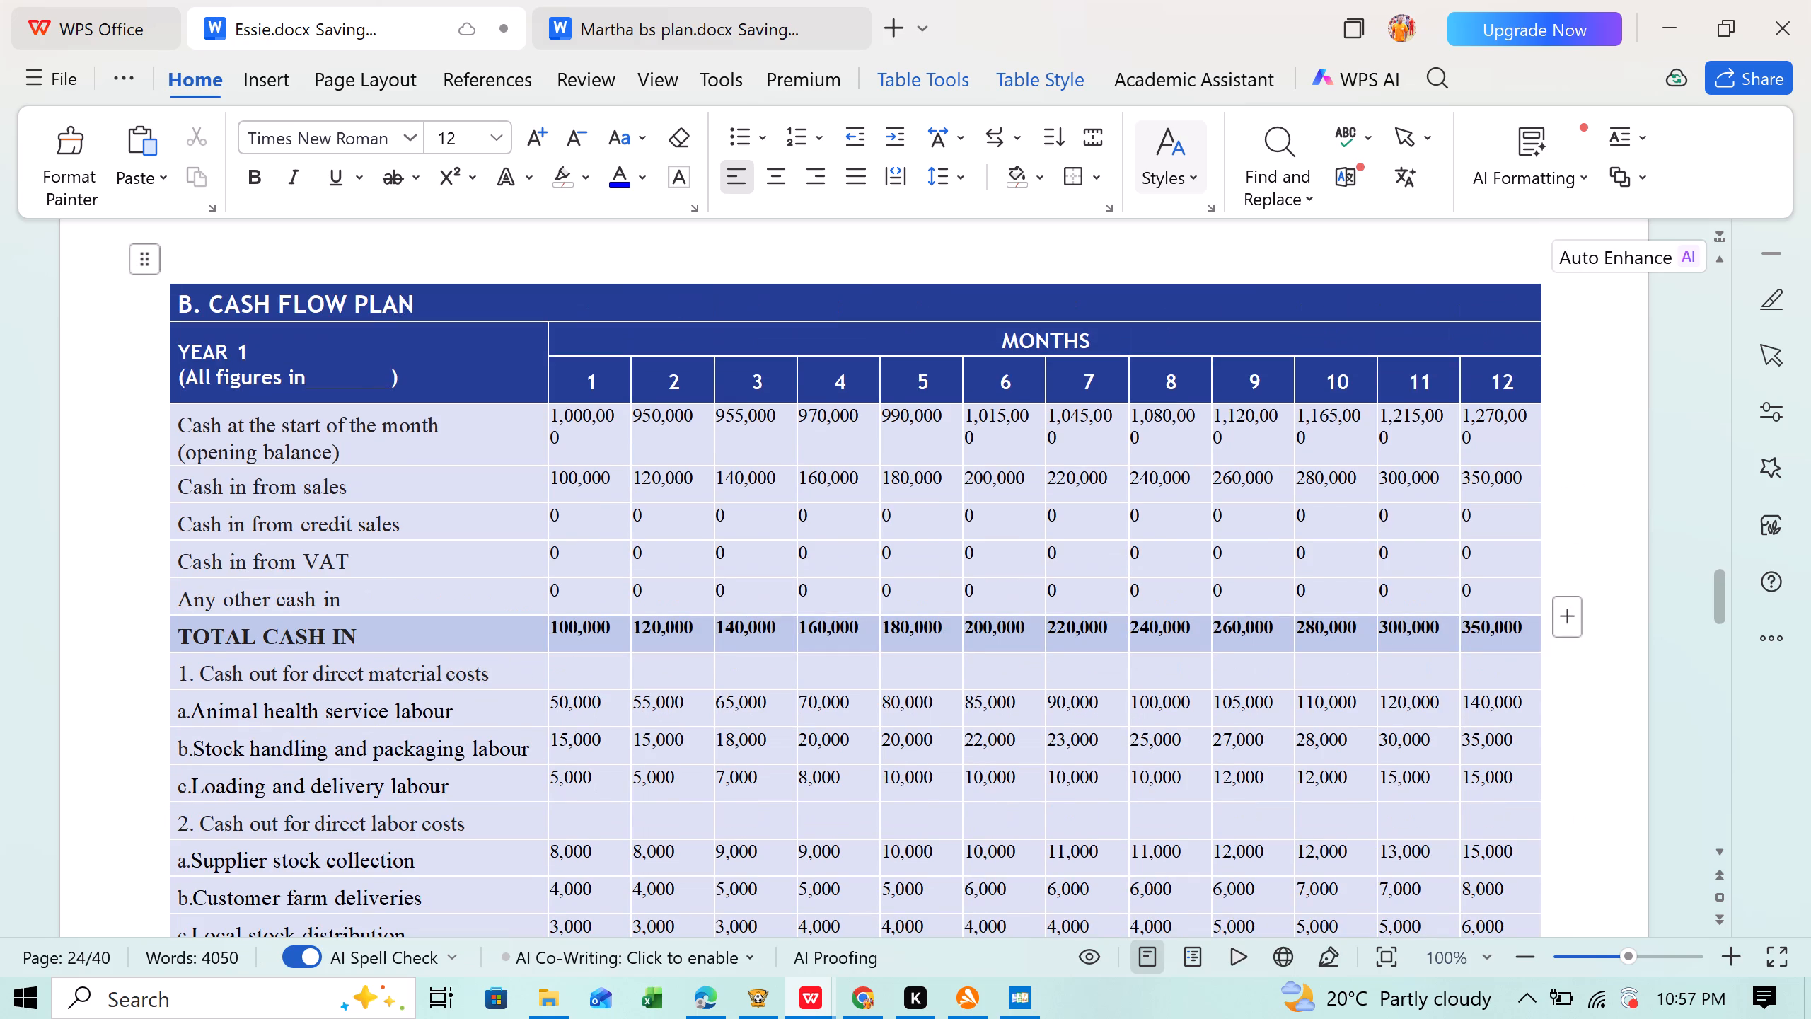
{"action": "scroll", "coordinate": [513, 629], "scroll_direction": "up", "scroll_amount": 1}
{"action": "left_click", "coordinate": [412, 534]}
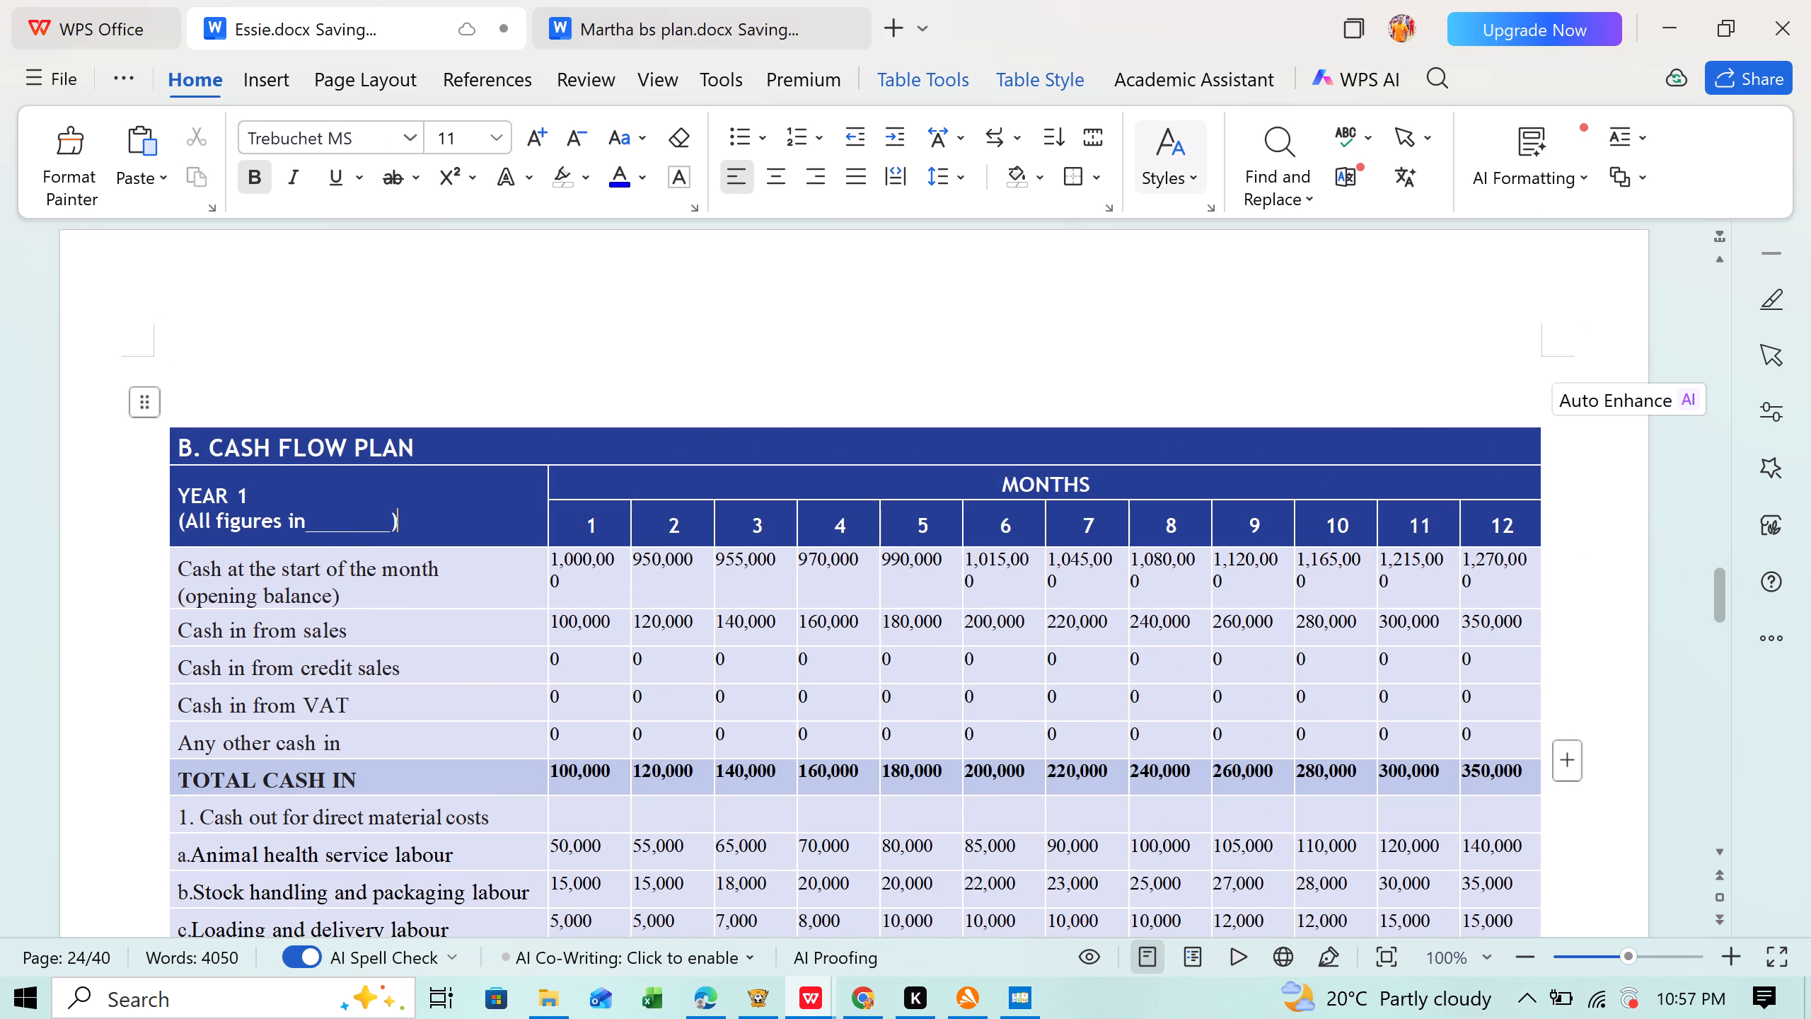
{"action": "key", "text": "BackSpace"}
{"action": "key", "text": "BackSpace"}
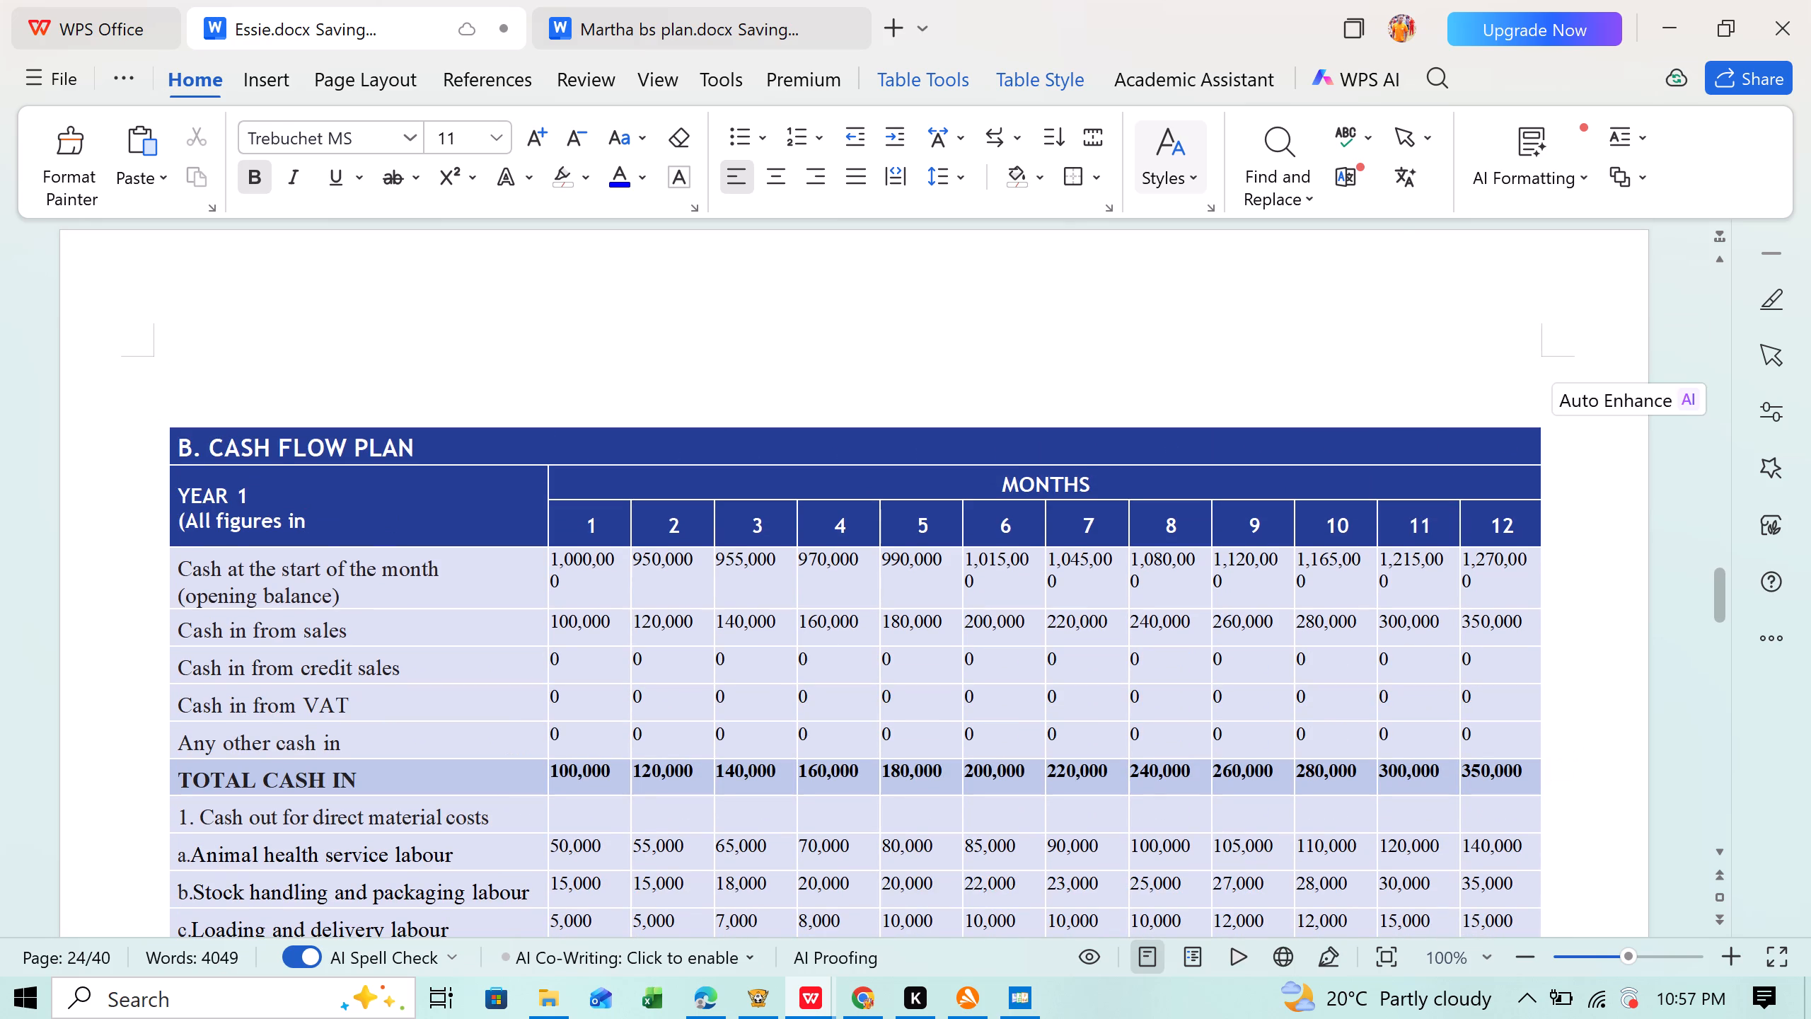
{"action": "key", "text": "space"}
{"action": "key", "text": "k"}
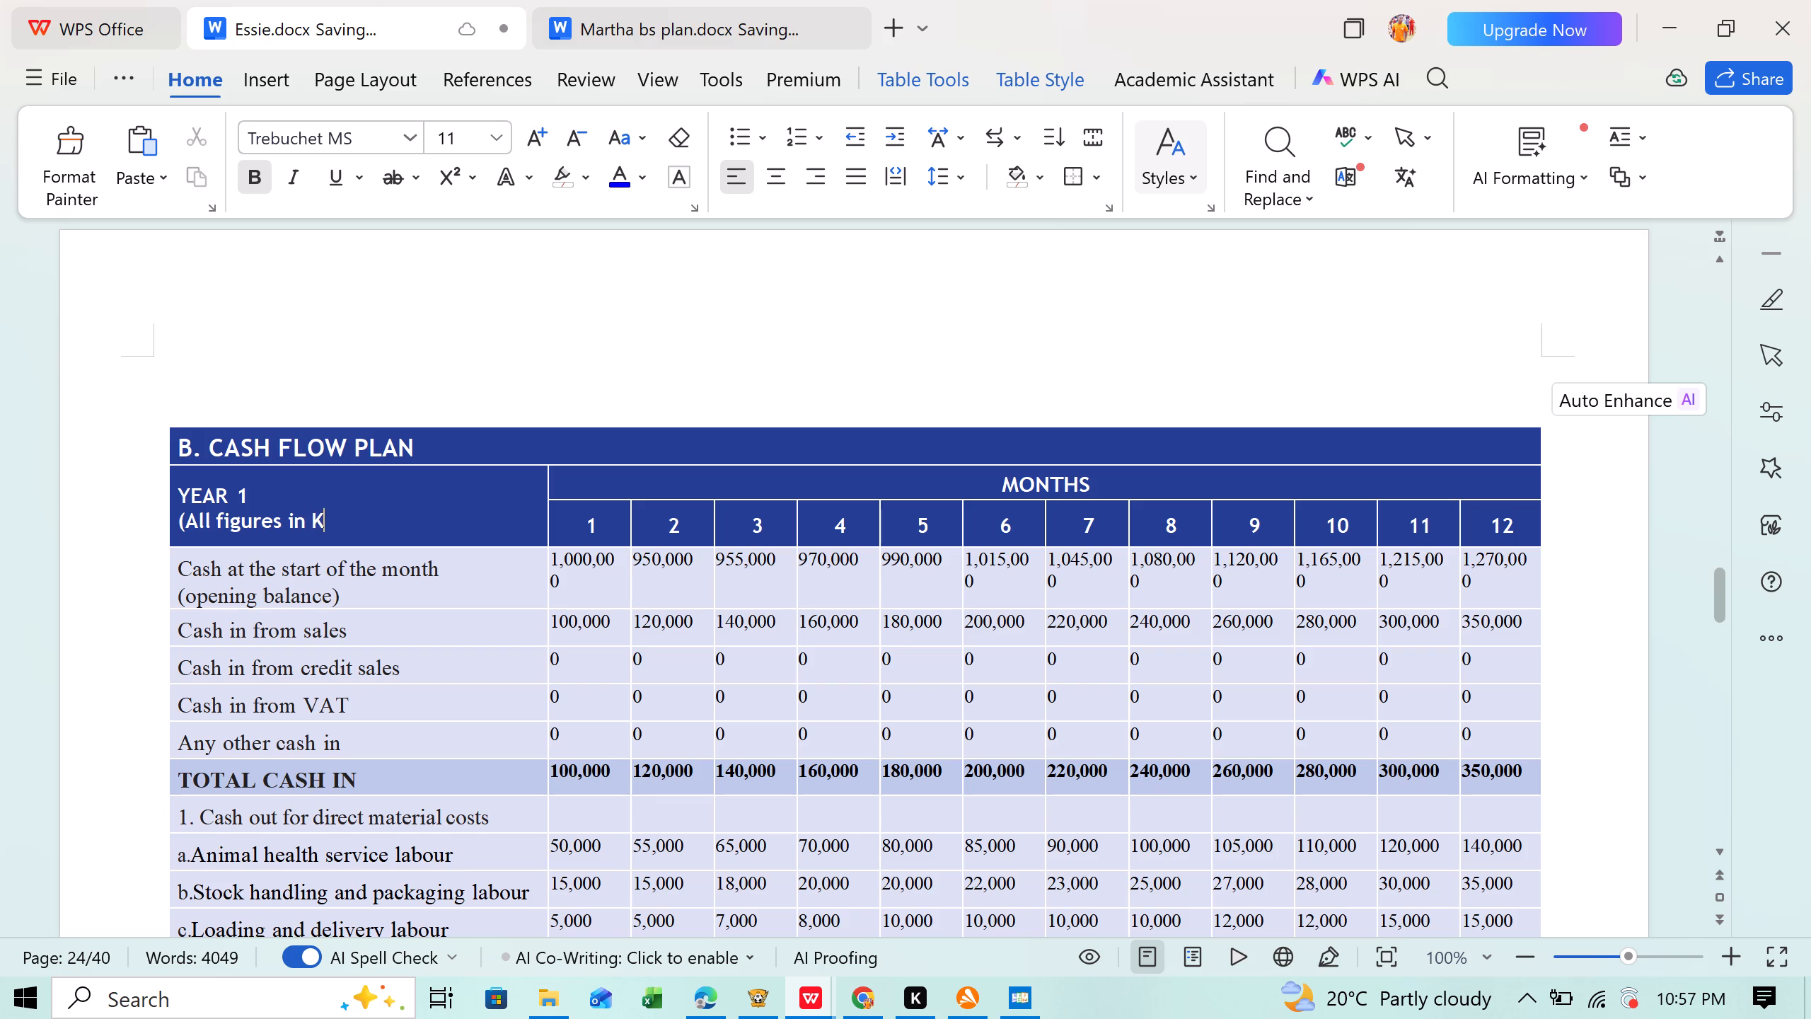
{"action": "type", "text": "sh"}
Compare the preceding indirect costs table's header and labels with the cash flow plan's rows and its continuation page.
{"action": "scroll", "coordinate": [412, 534], "scroll_direction": "up", "scroll_amount": 1}
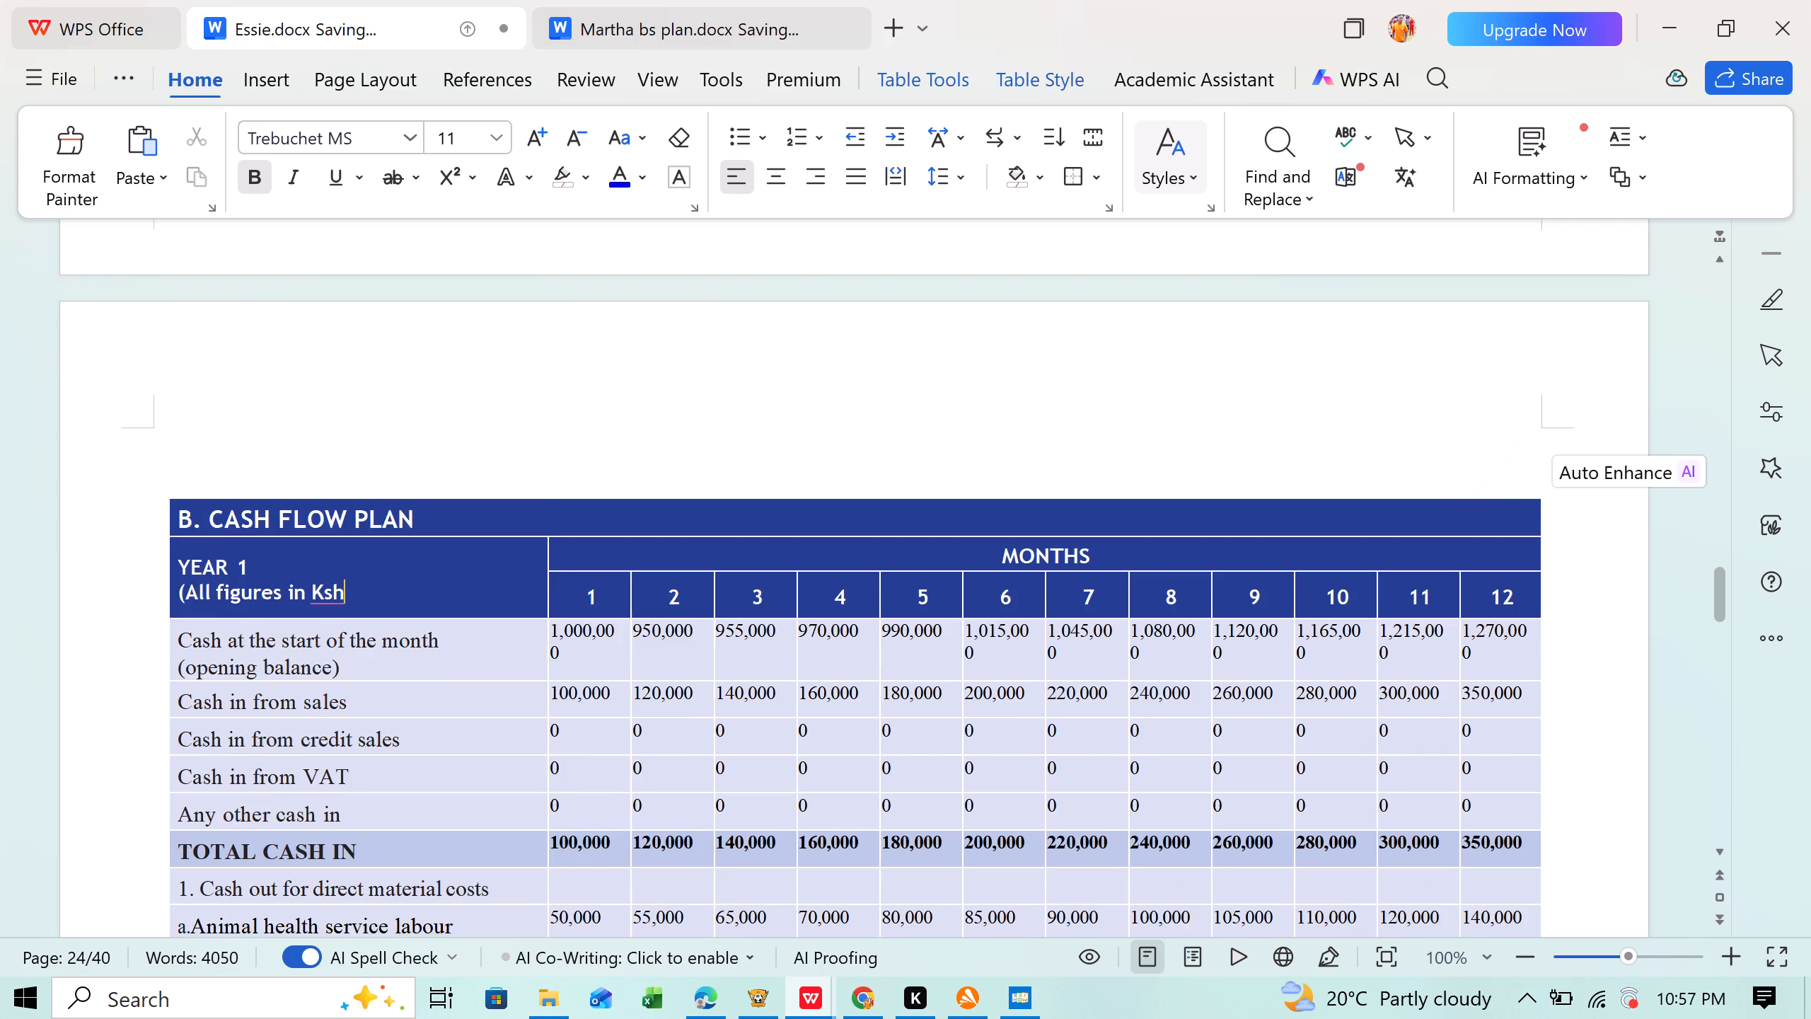
{"action": "scroll", "coordinate": [412, 534], "scroll_direction": "up", "scroll_amount": 16}
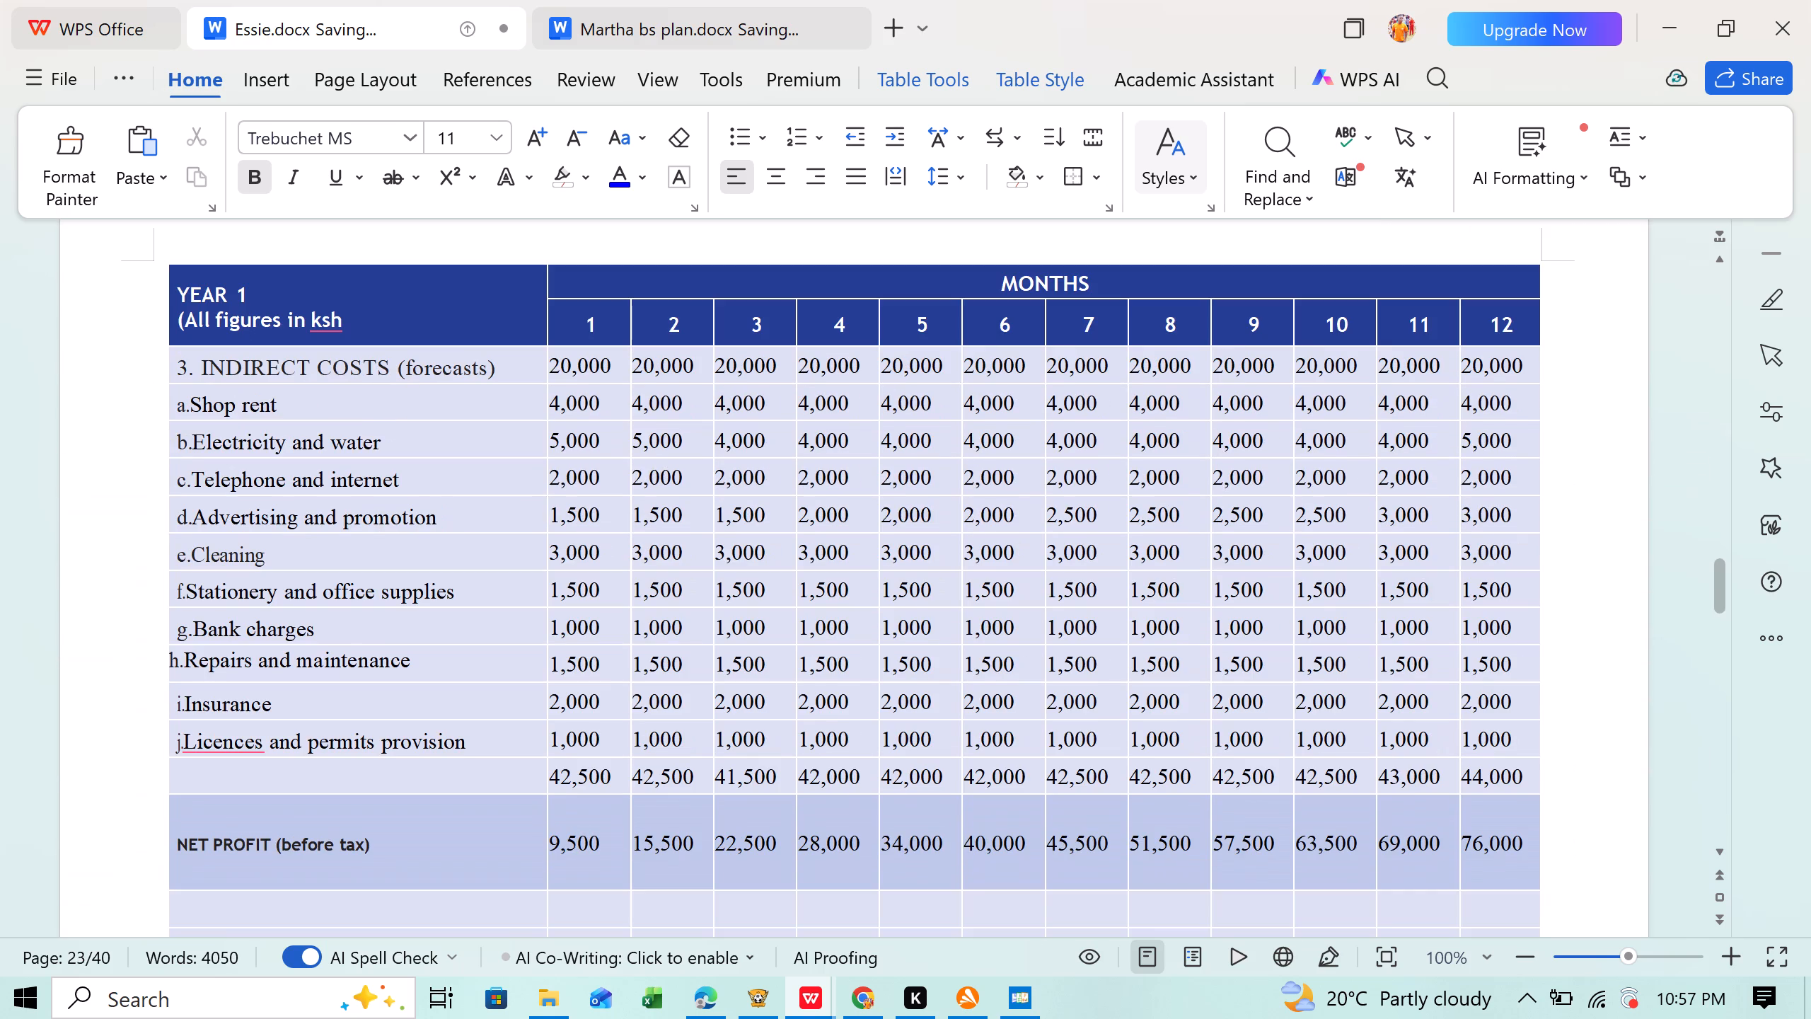
{"action": "scroll", "coordinate": [412, 534], "scroll_direction": "down", "scroll_amount": 13}
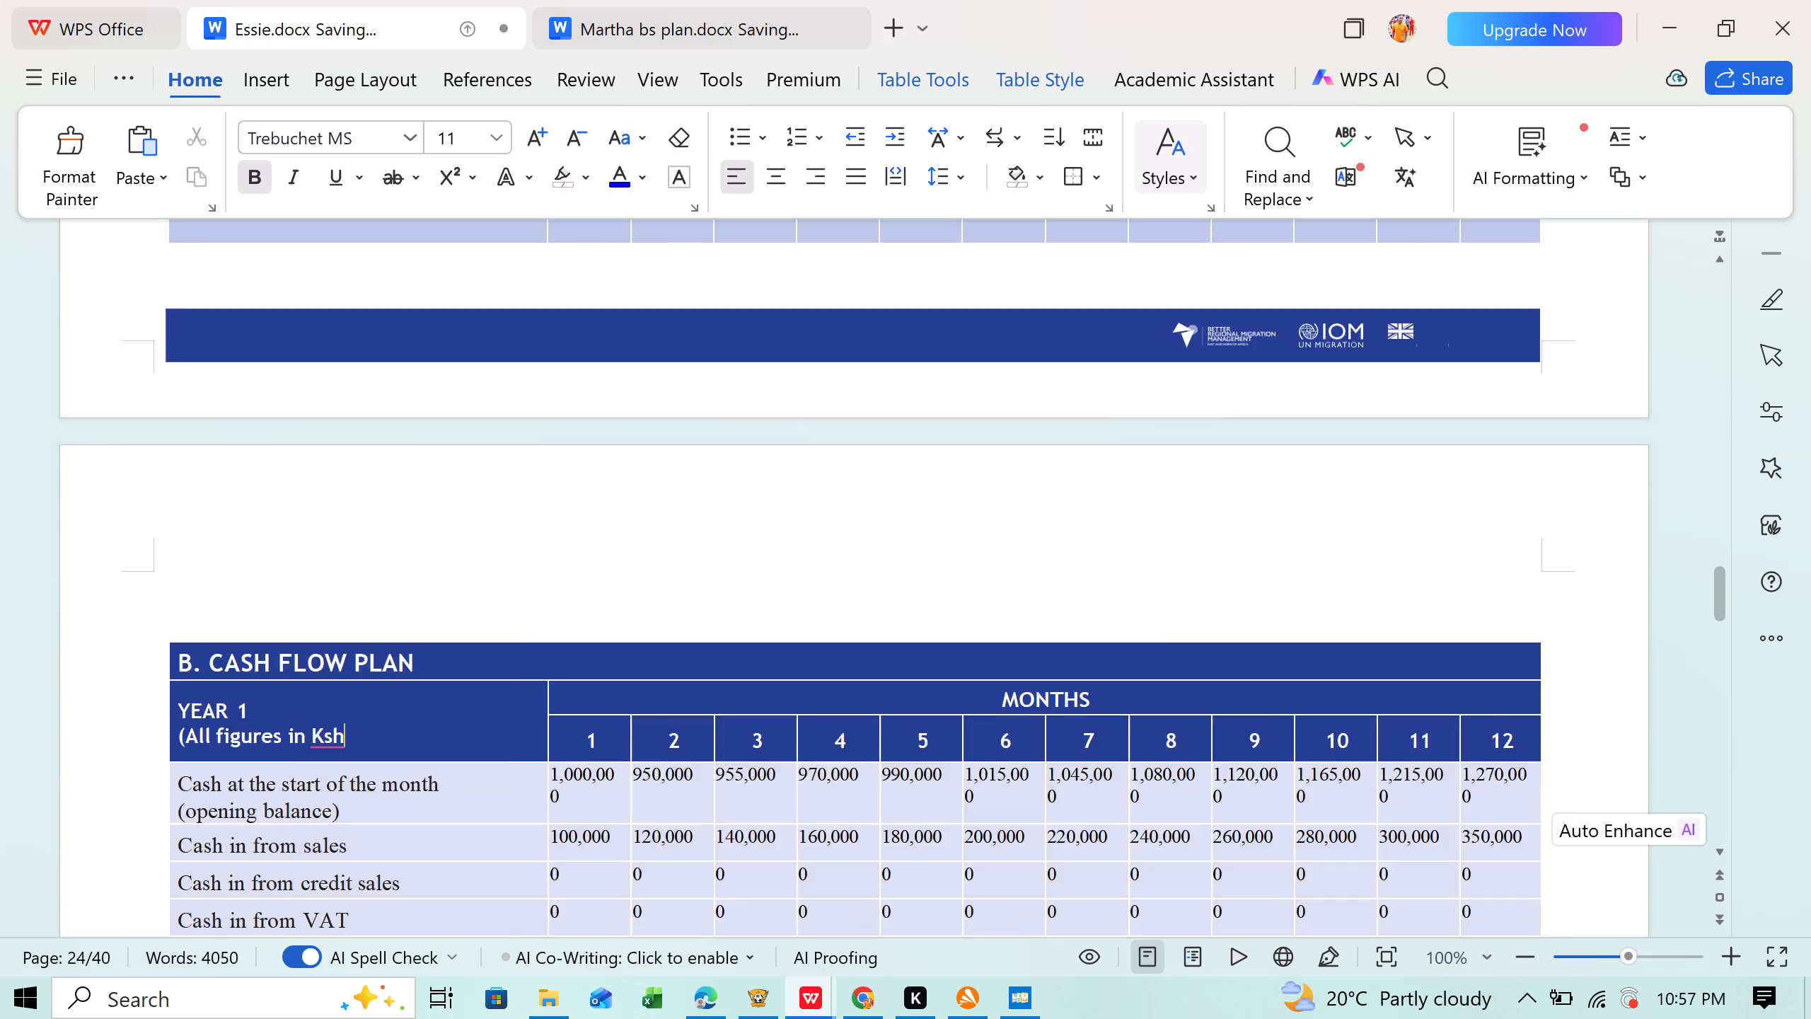
{"action": "scroll", "coordinate": [412, 534], "scroll_direction": "down", "scroll_amount": 12}
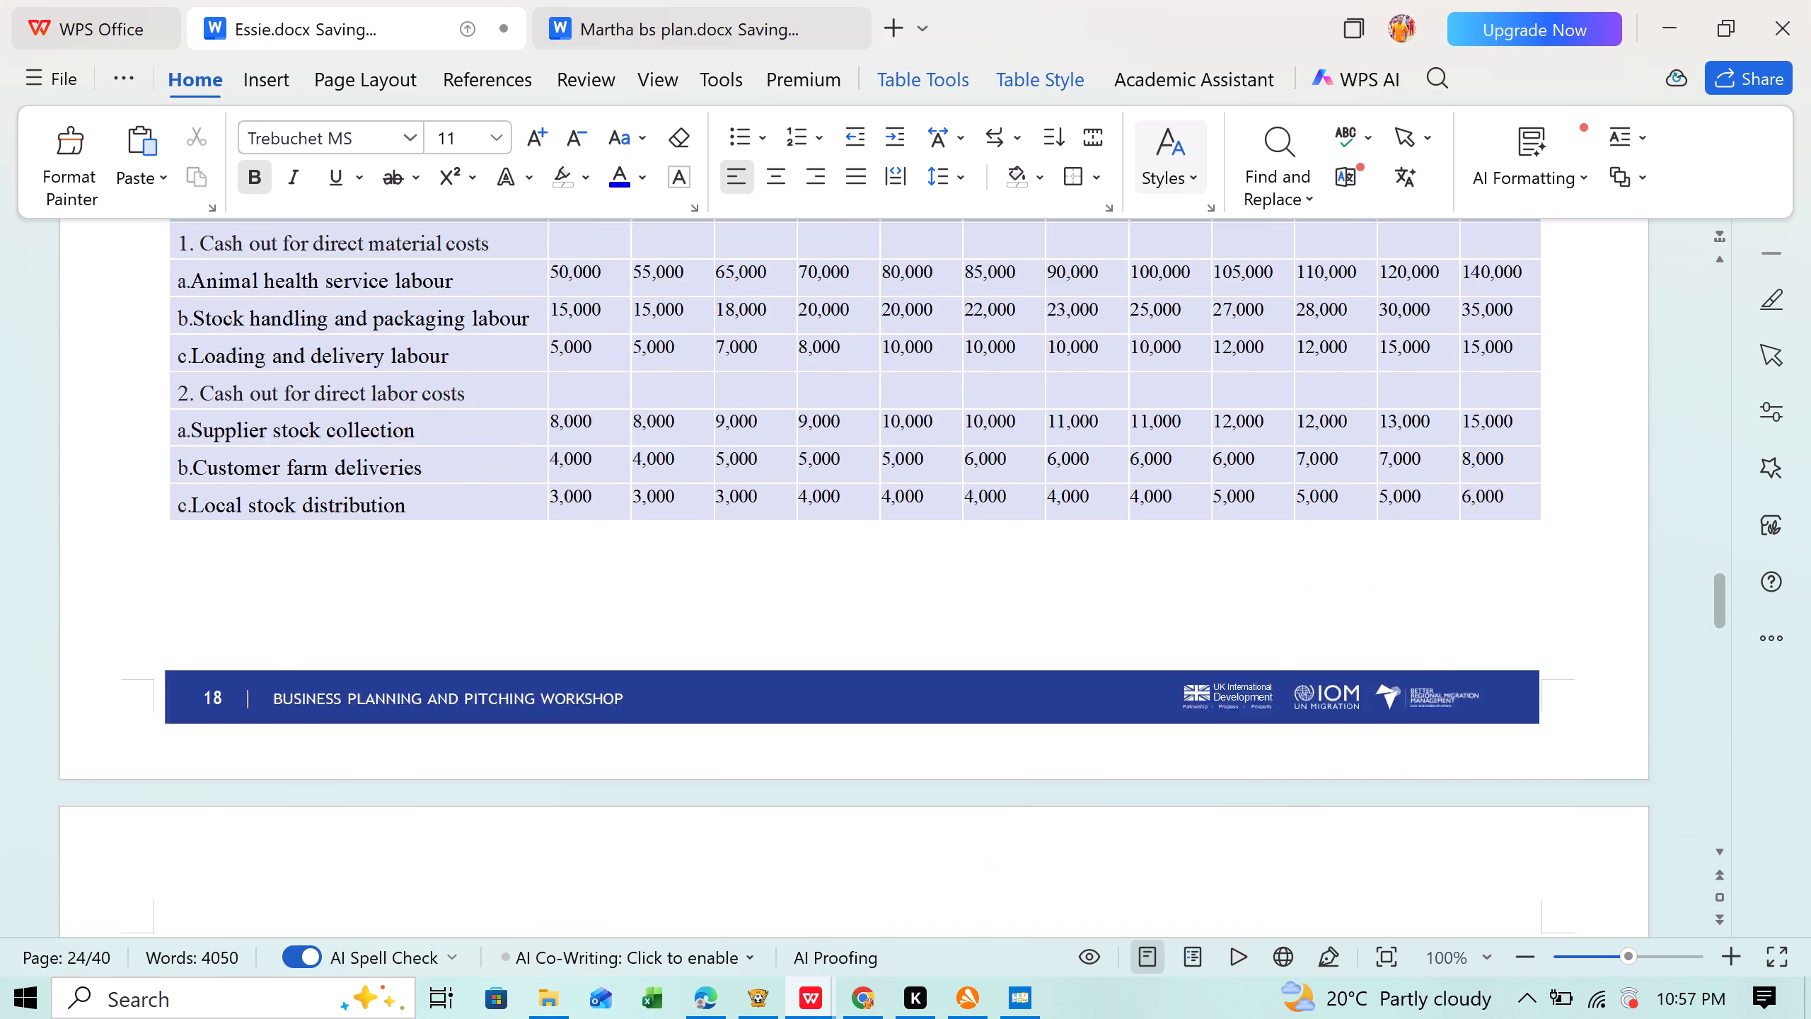
{"action": "scroll", "coordinate": [412, 534], "scroll_direction": "down", "scroll_amount": 8}
{"action": "scroll", "coordinate": [412, 534], "scroll_direction": "up", "scroll_amount": 5}
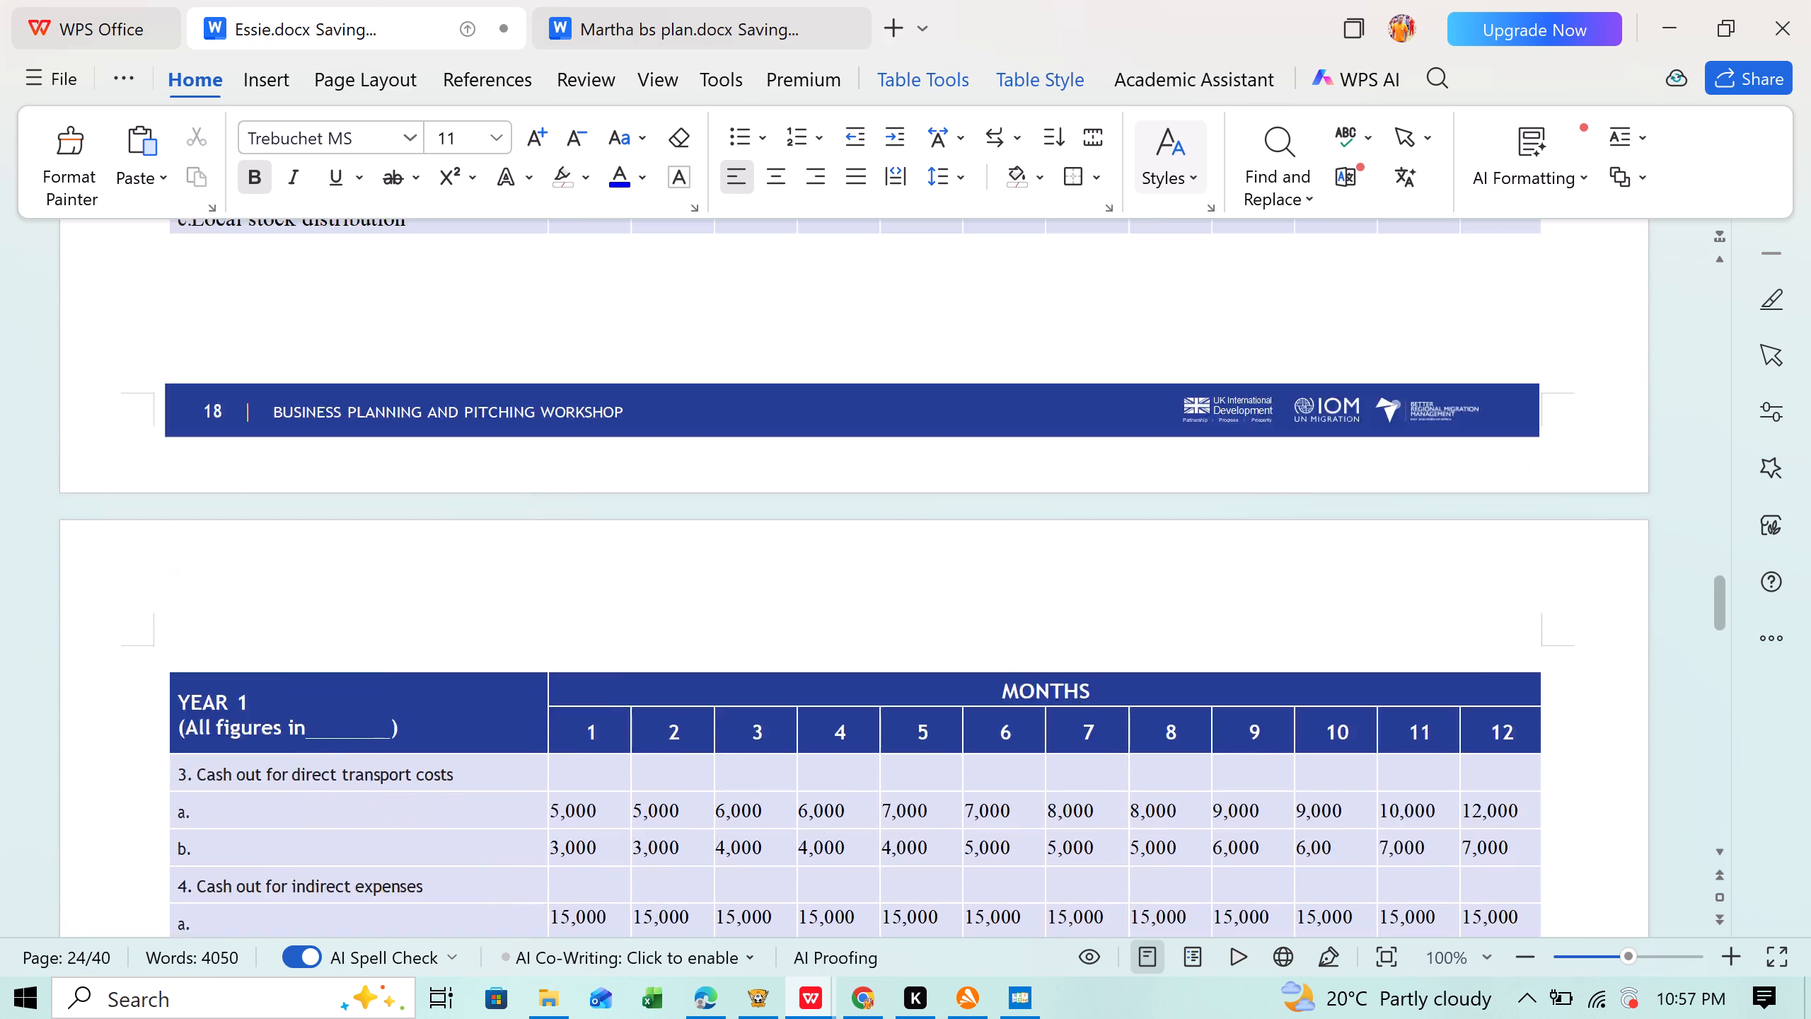
{"action": "scroll", "coordinate": [412, 534], "scroll_direction": "up", "scroll_amount": 1}
{"action": "scroll", "coordinate": [408, 534], "scroll_direction": "down", "scroll_amount": 7}
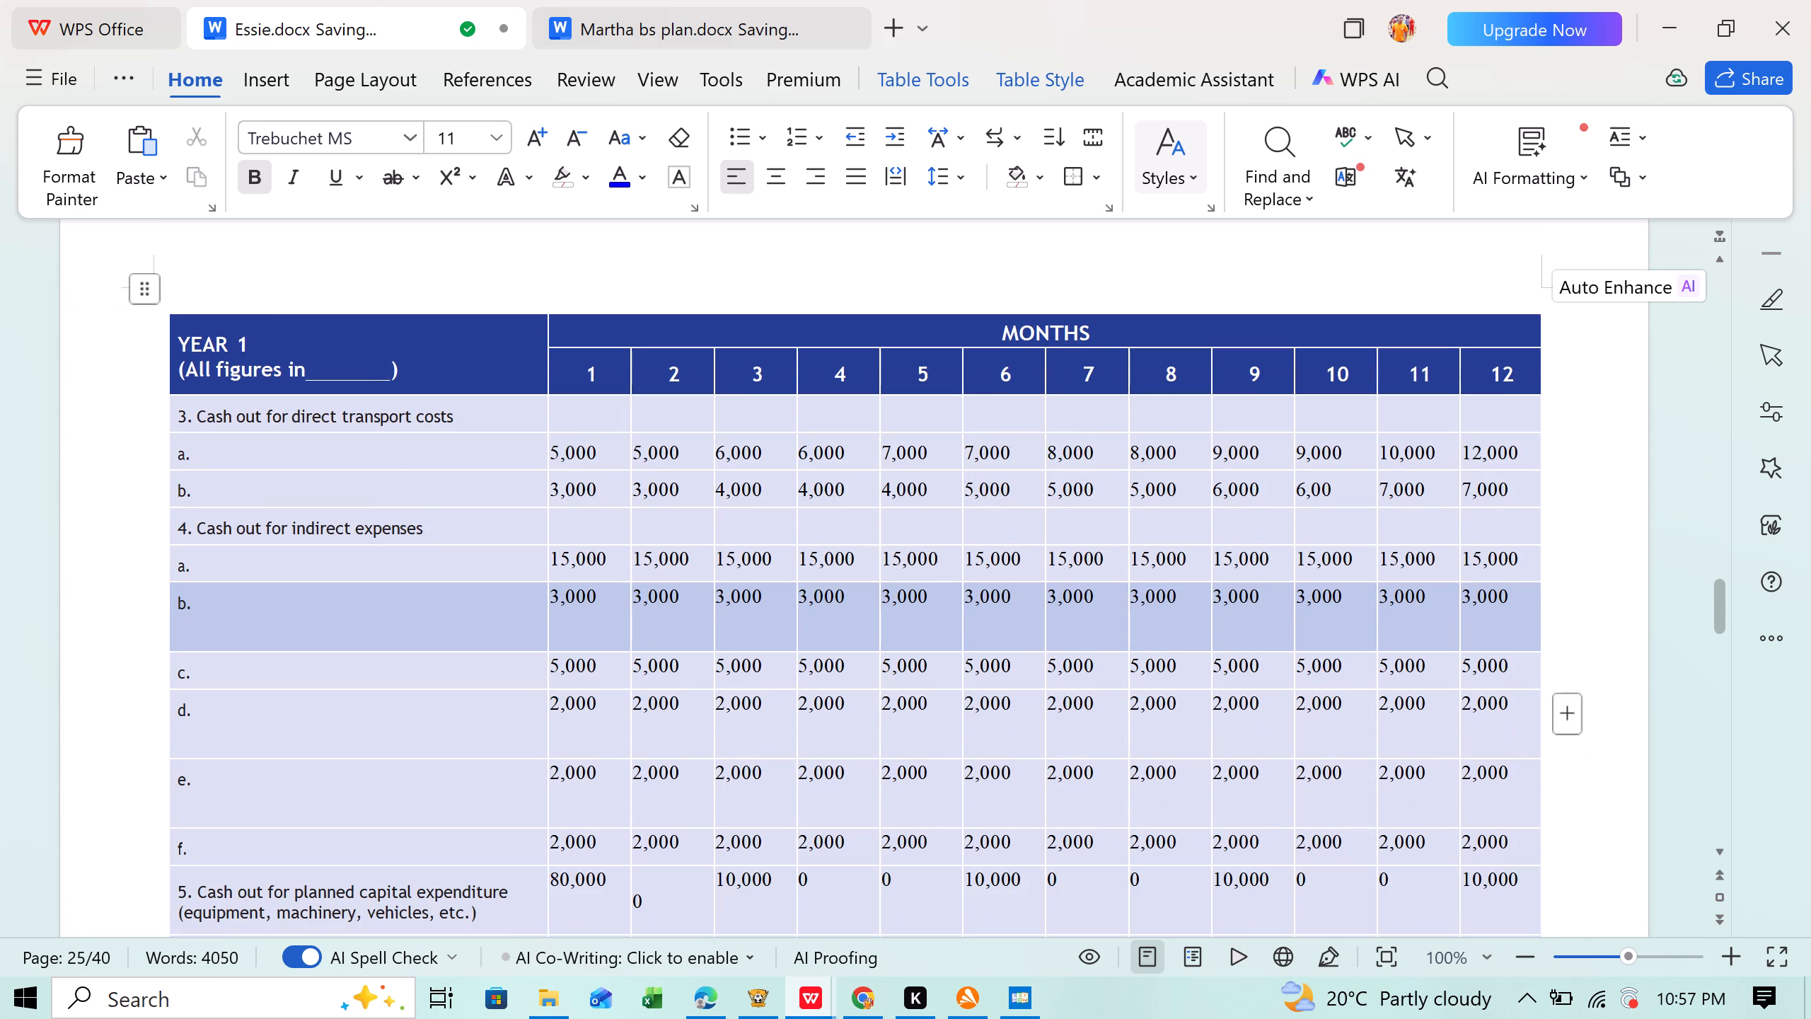
Delete the blank placeholder after "All figures in" in the Year 1 header of the cash flow plan's continuation page.
{"action": "left_click", "coordinate": [457, 369]}
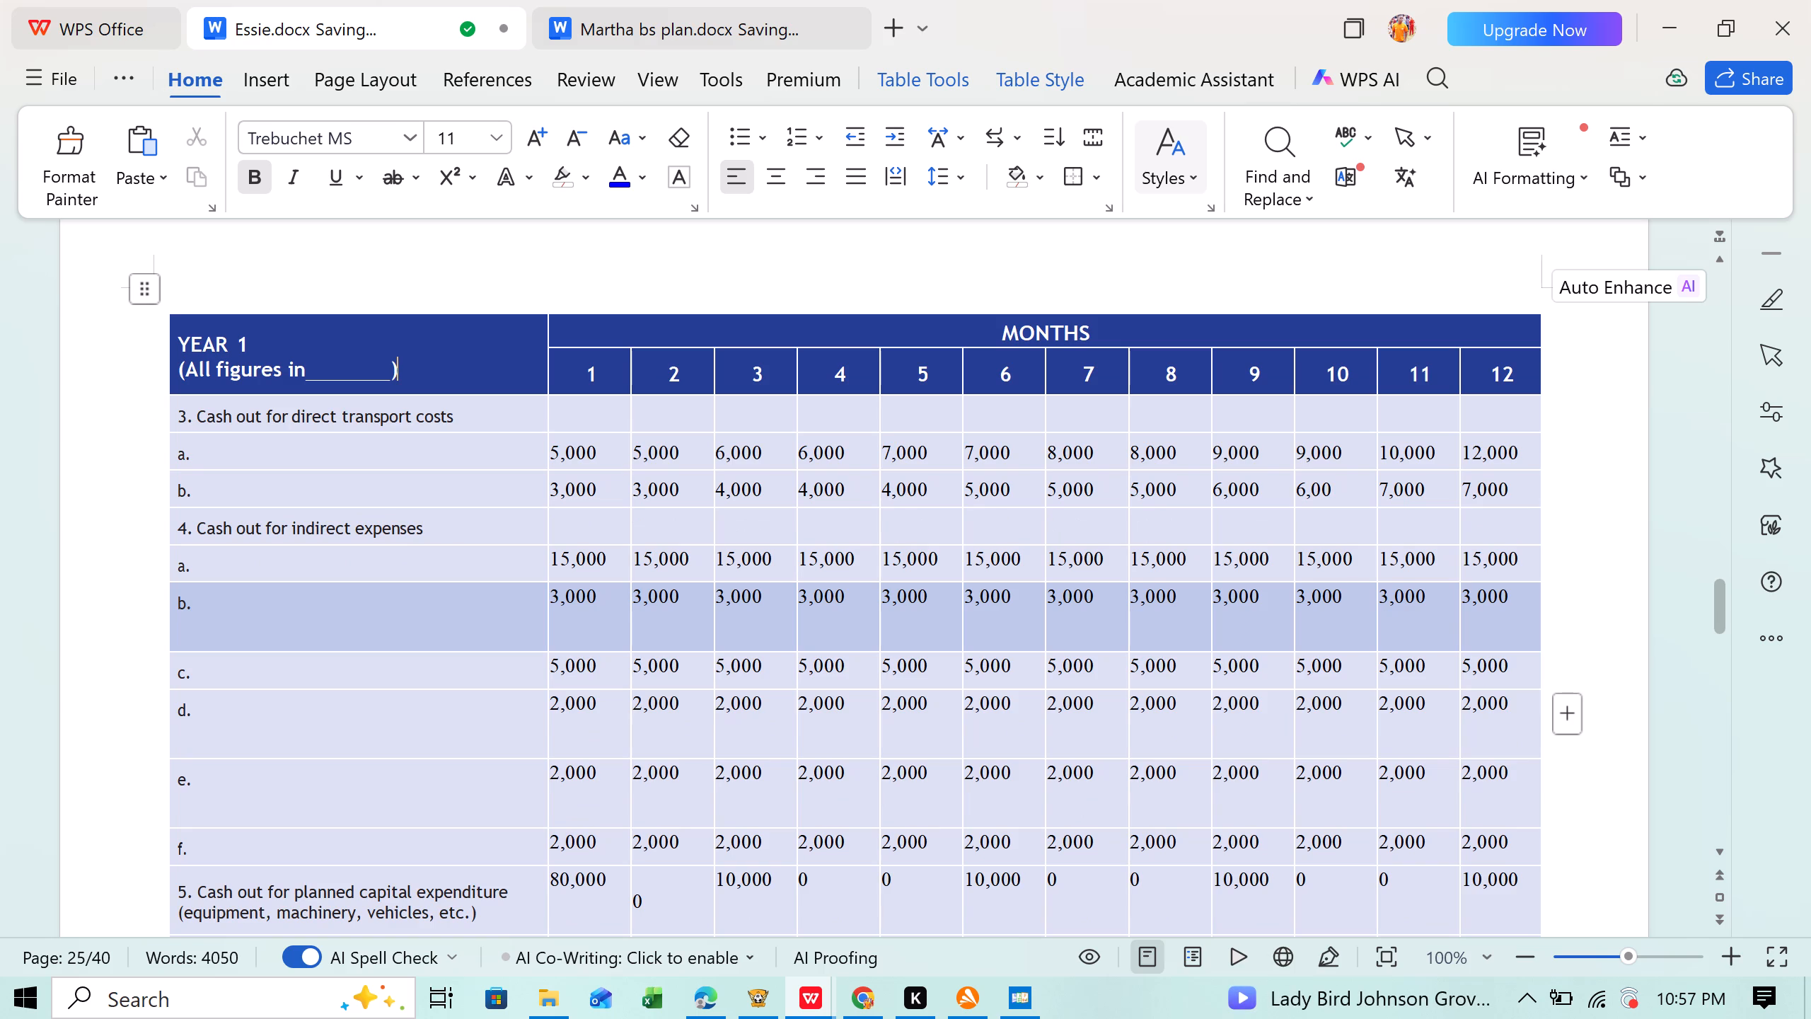
{"action": "scroll", "coordinate": [457, 369], "scroll_direction": "down", "scroll_amount": 1}
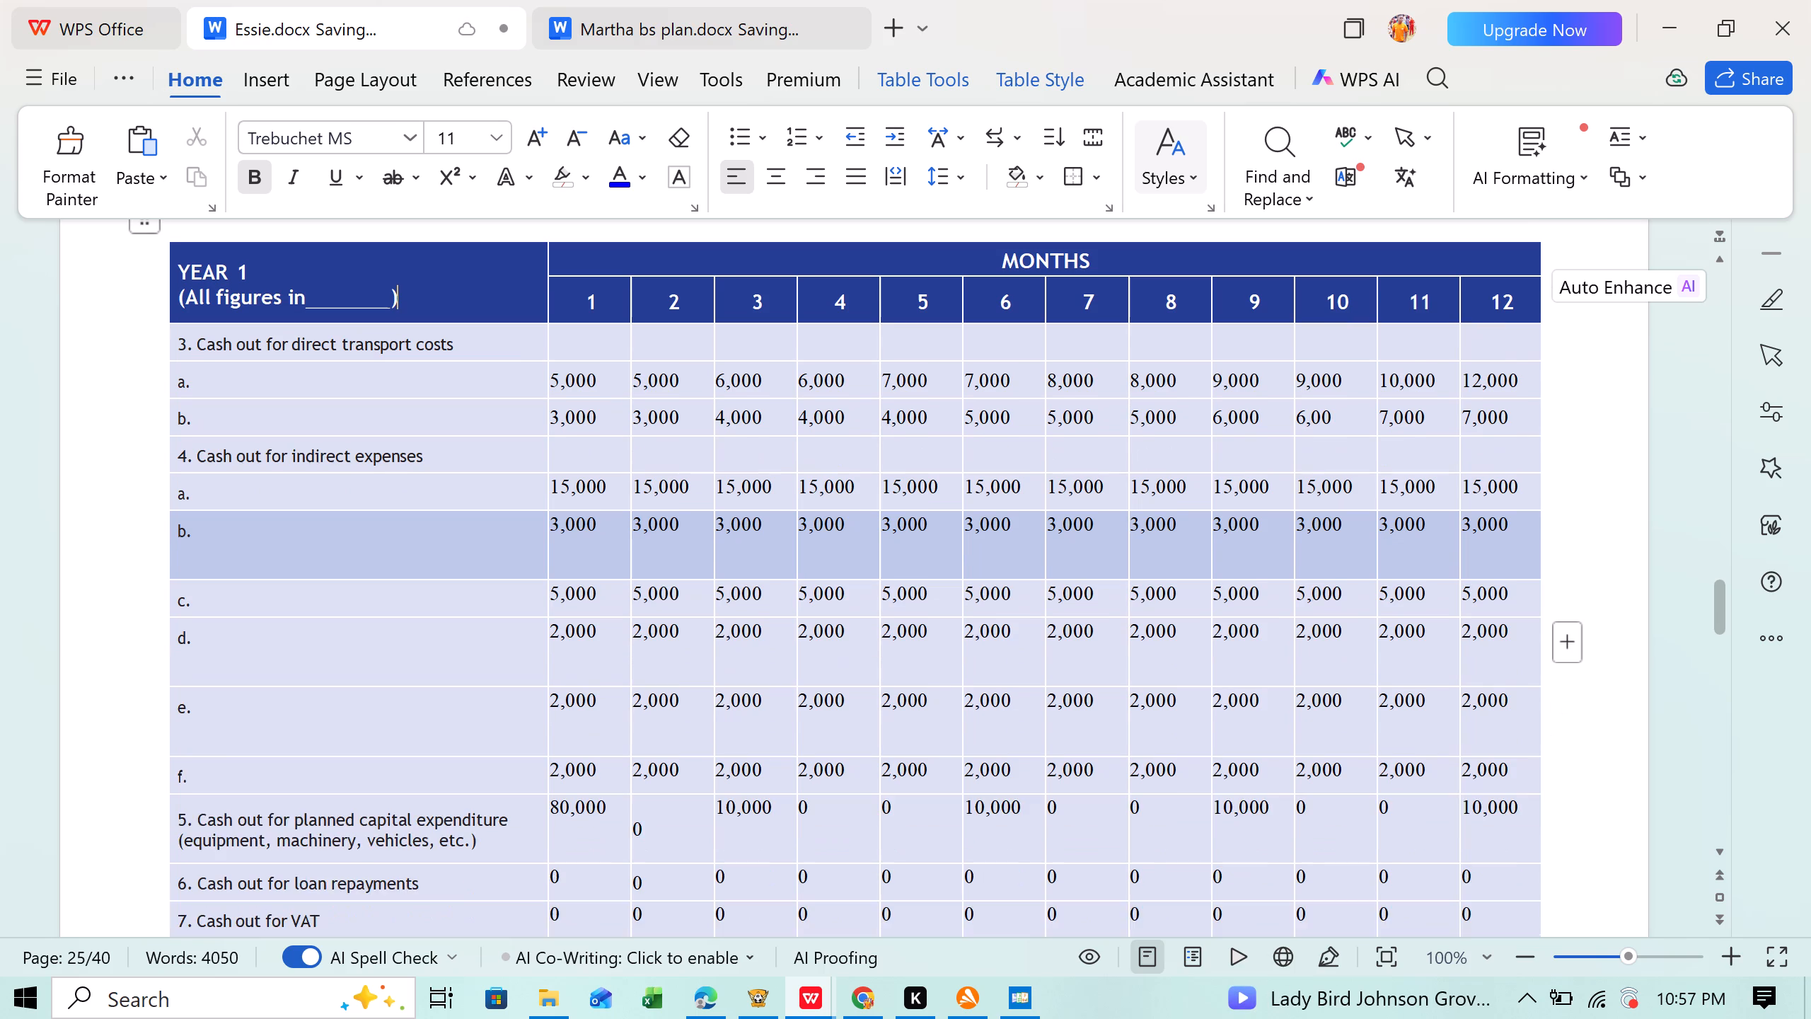
{"action": "scroll", "coordinate": [457, 369], "scroll_direction": "down", "scroll_amount": 3}
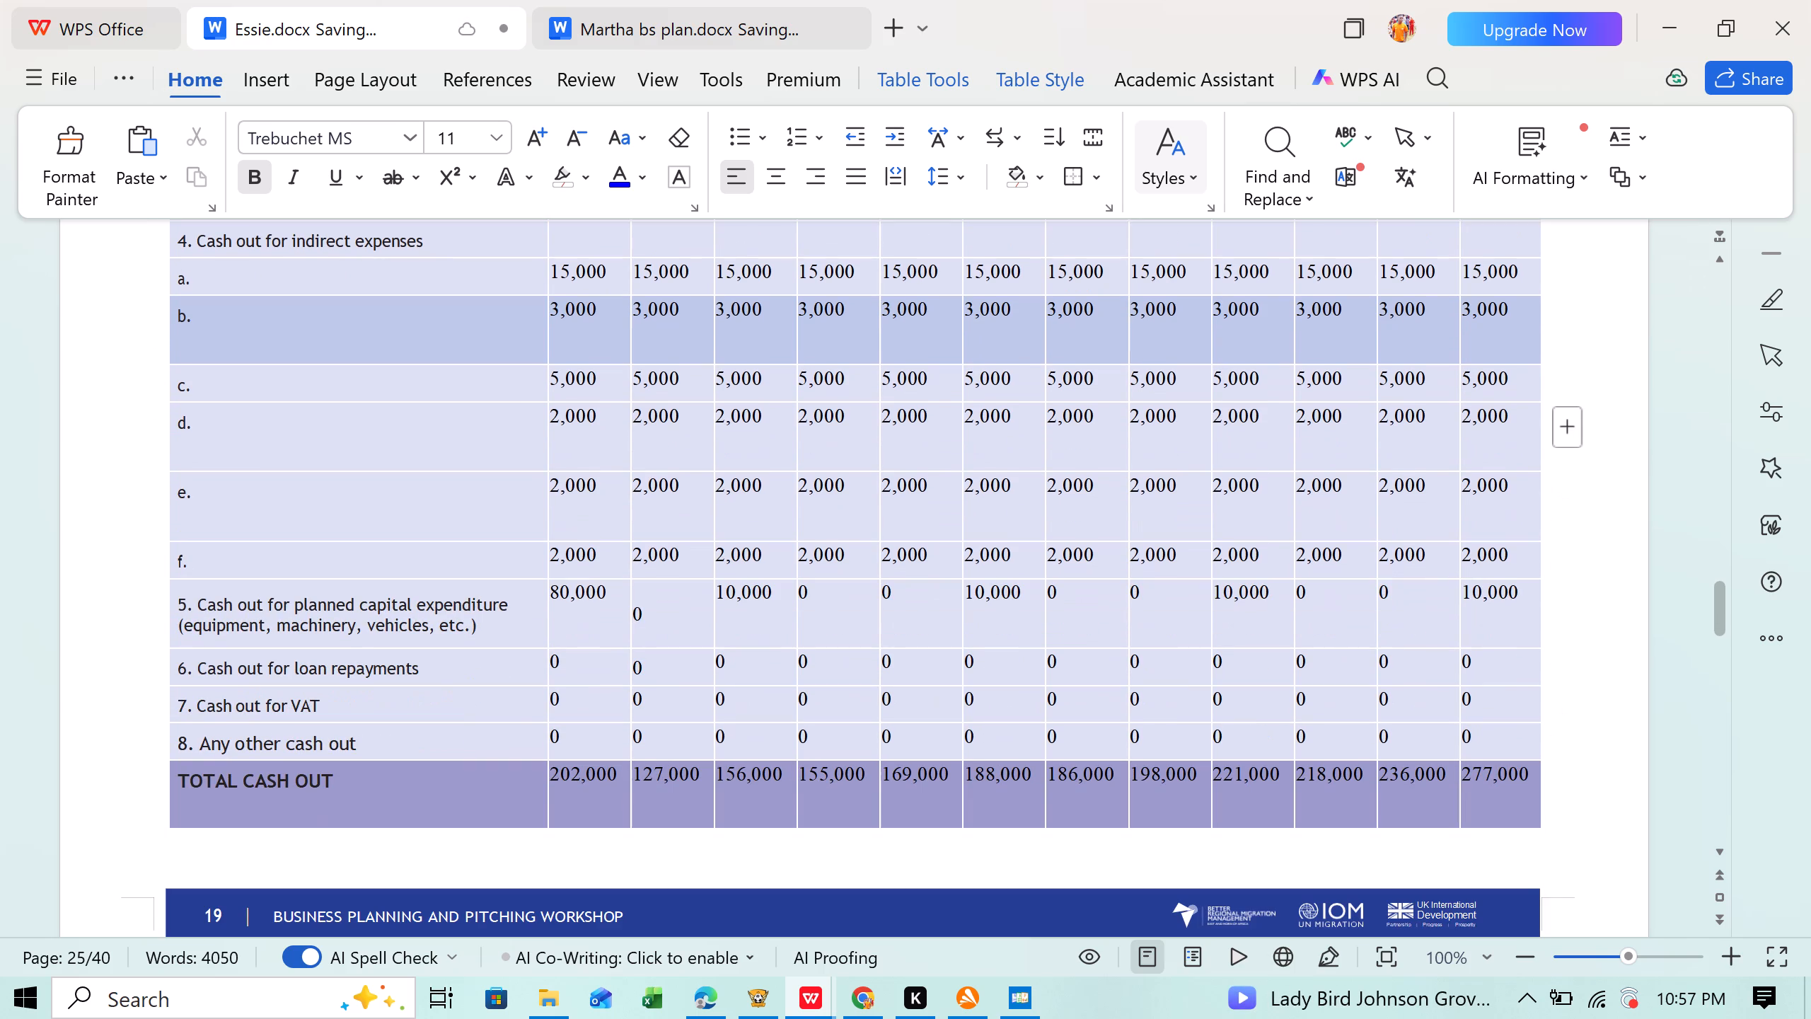
{"action": "scroll", "coordinate": [623, 444], "scroll_direction": "up", "scroll_amount": 3}
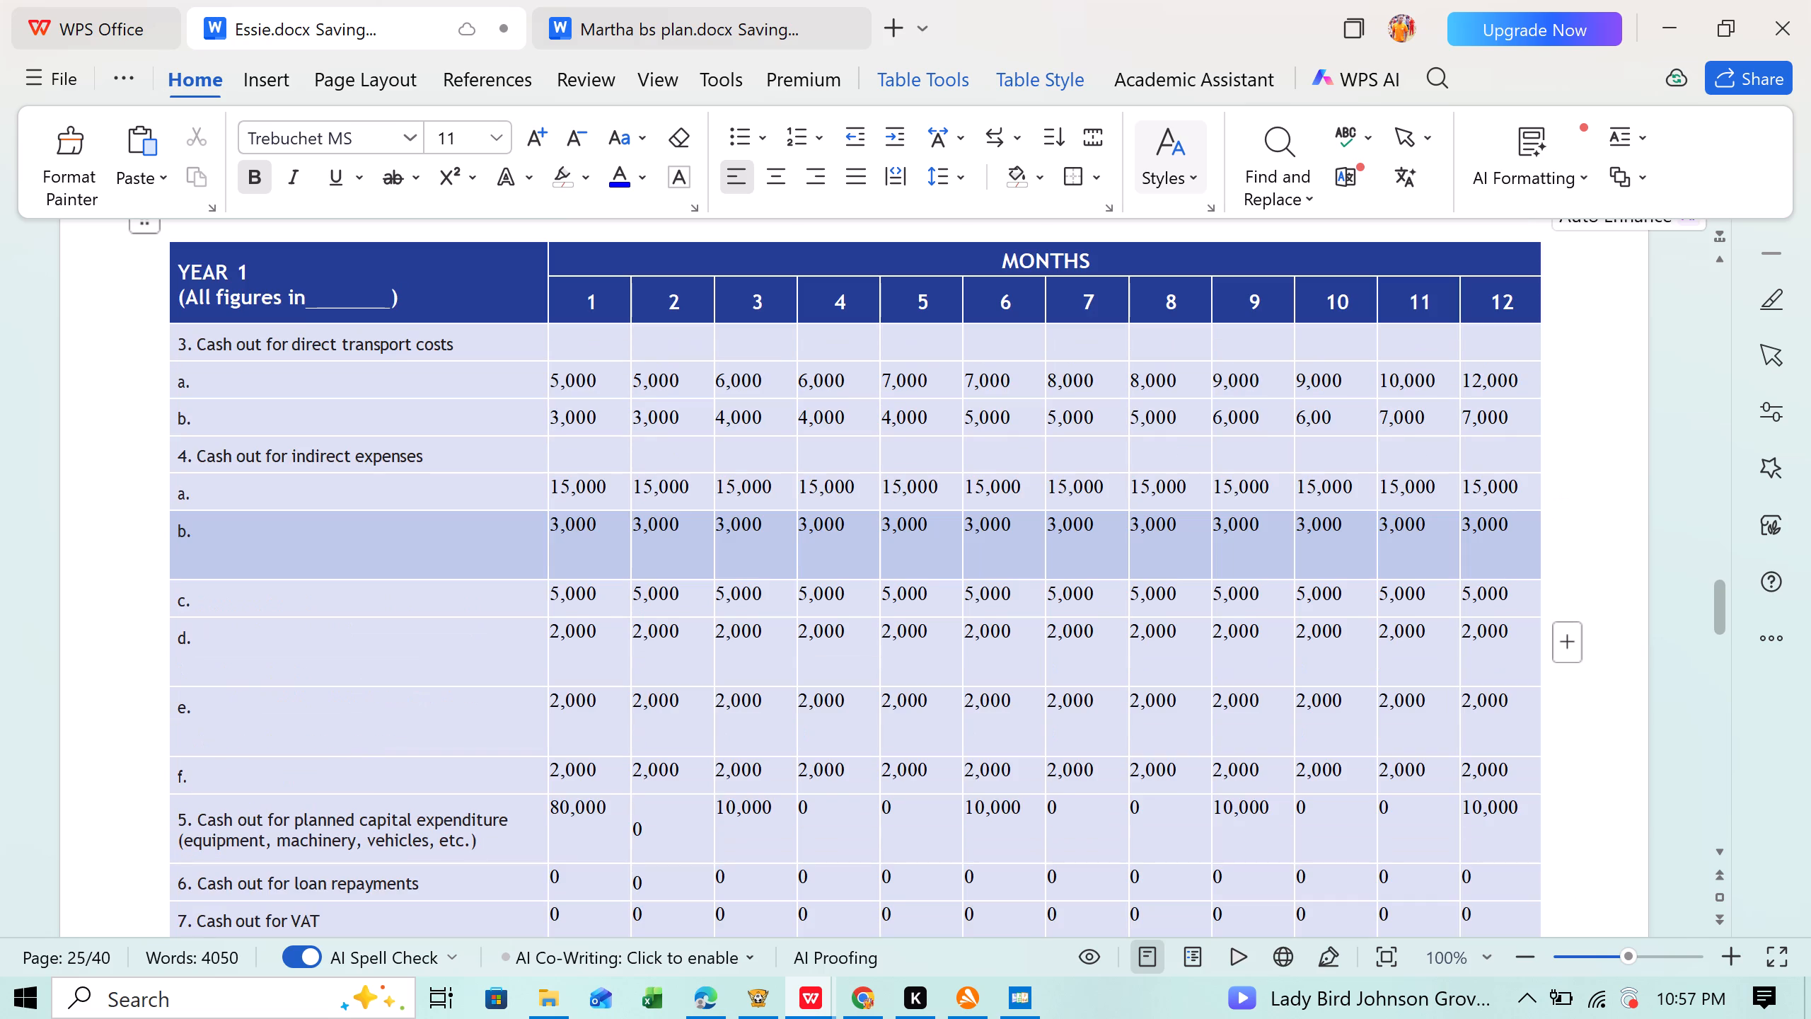
{"action": "key", "text": "BackSpace"}
{"action": "key", "text": "BackSpace"}
{"action": "key", "text": "BackSpace"}
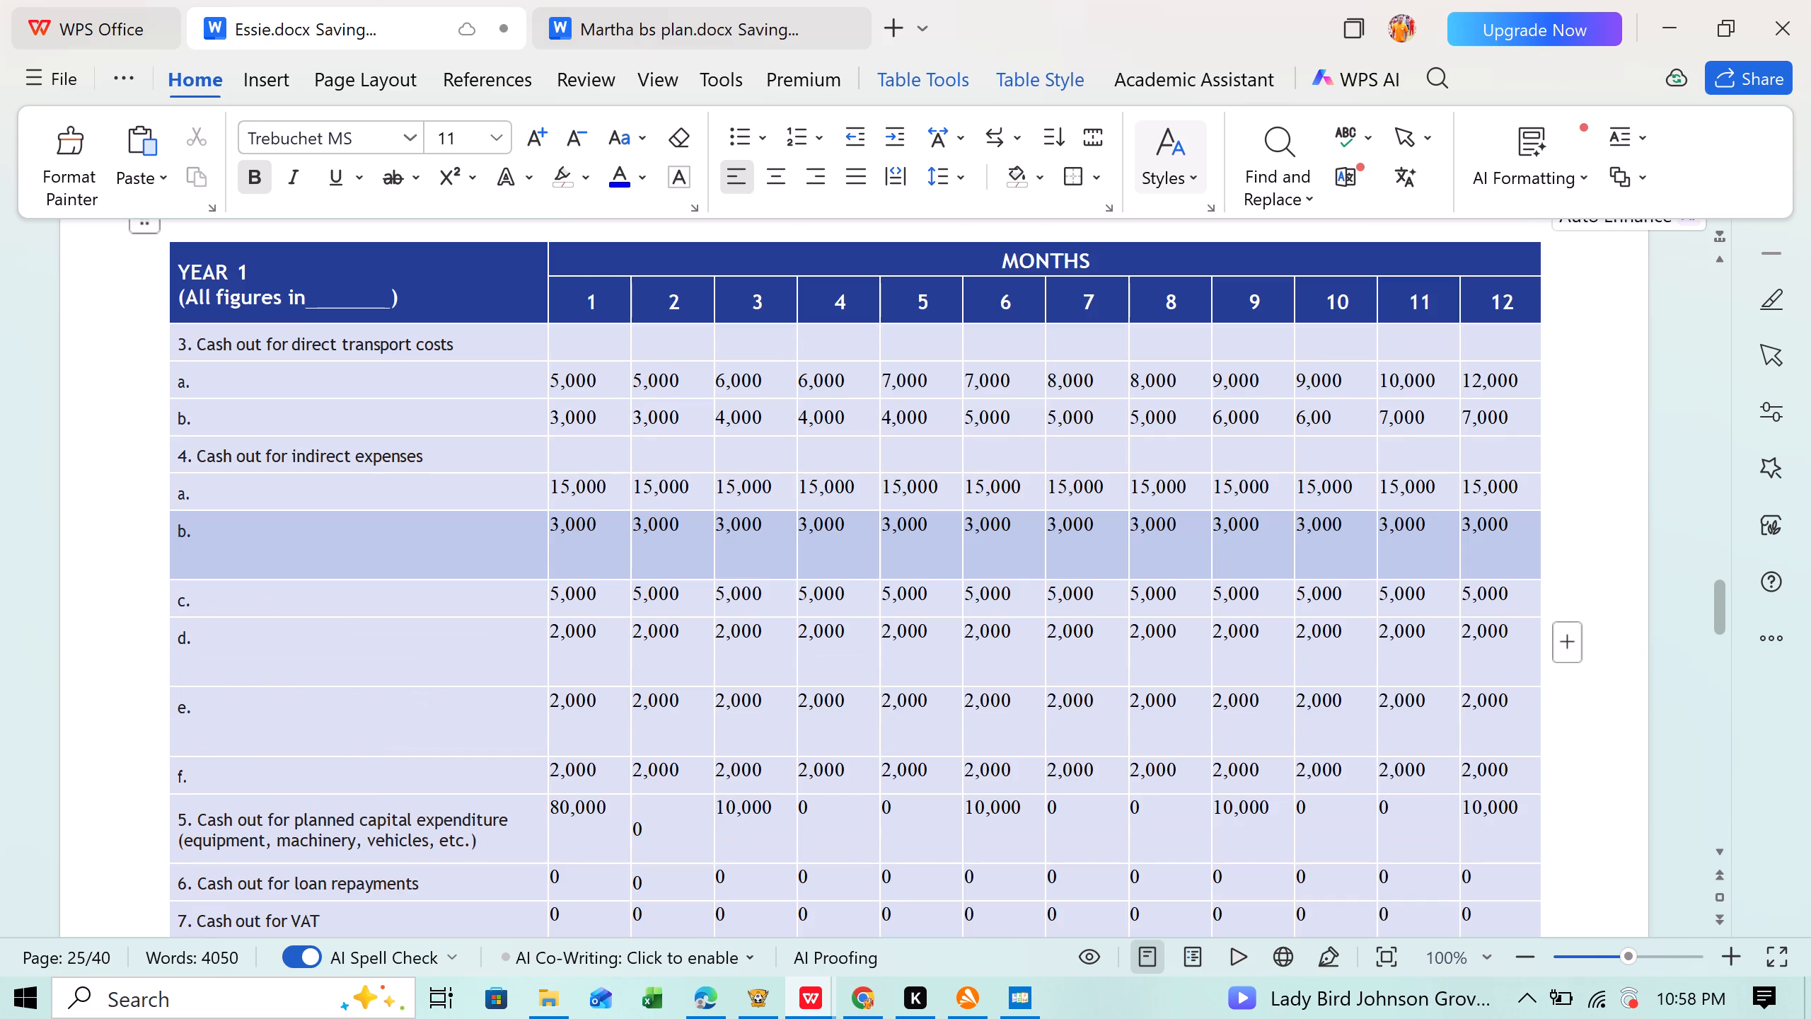
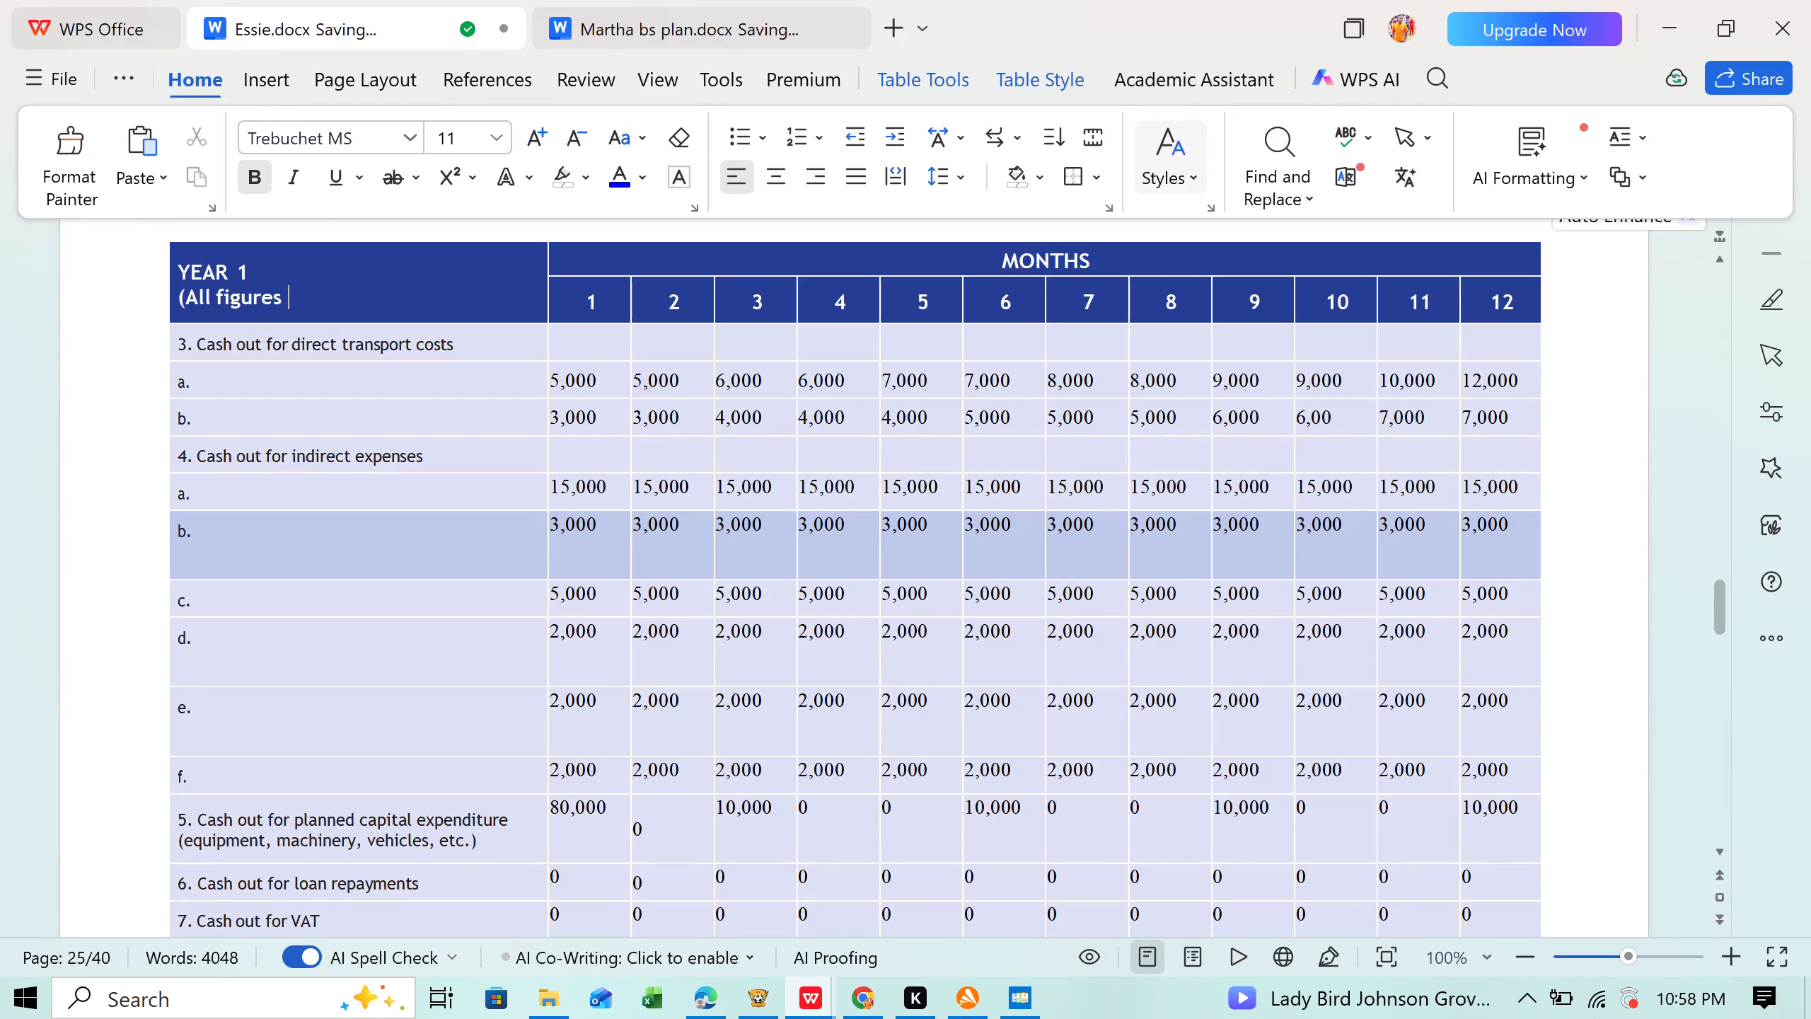
Complete the Year 1 header on the cash flow plan's continuation page with "in Ksh" after "All figures".
{"action": "type", "text": "in"}
{"action": "key", "text": "space"}
{"action": "type", "text": "sh"}
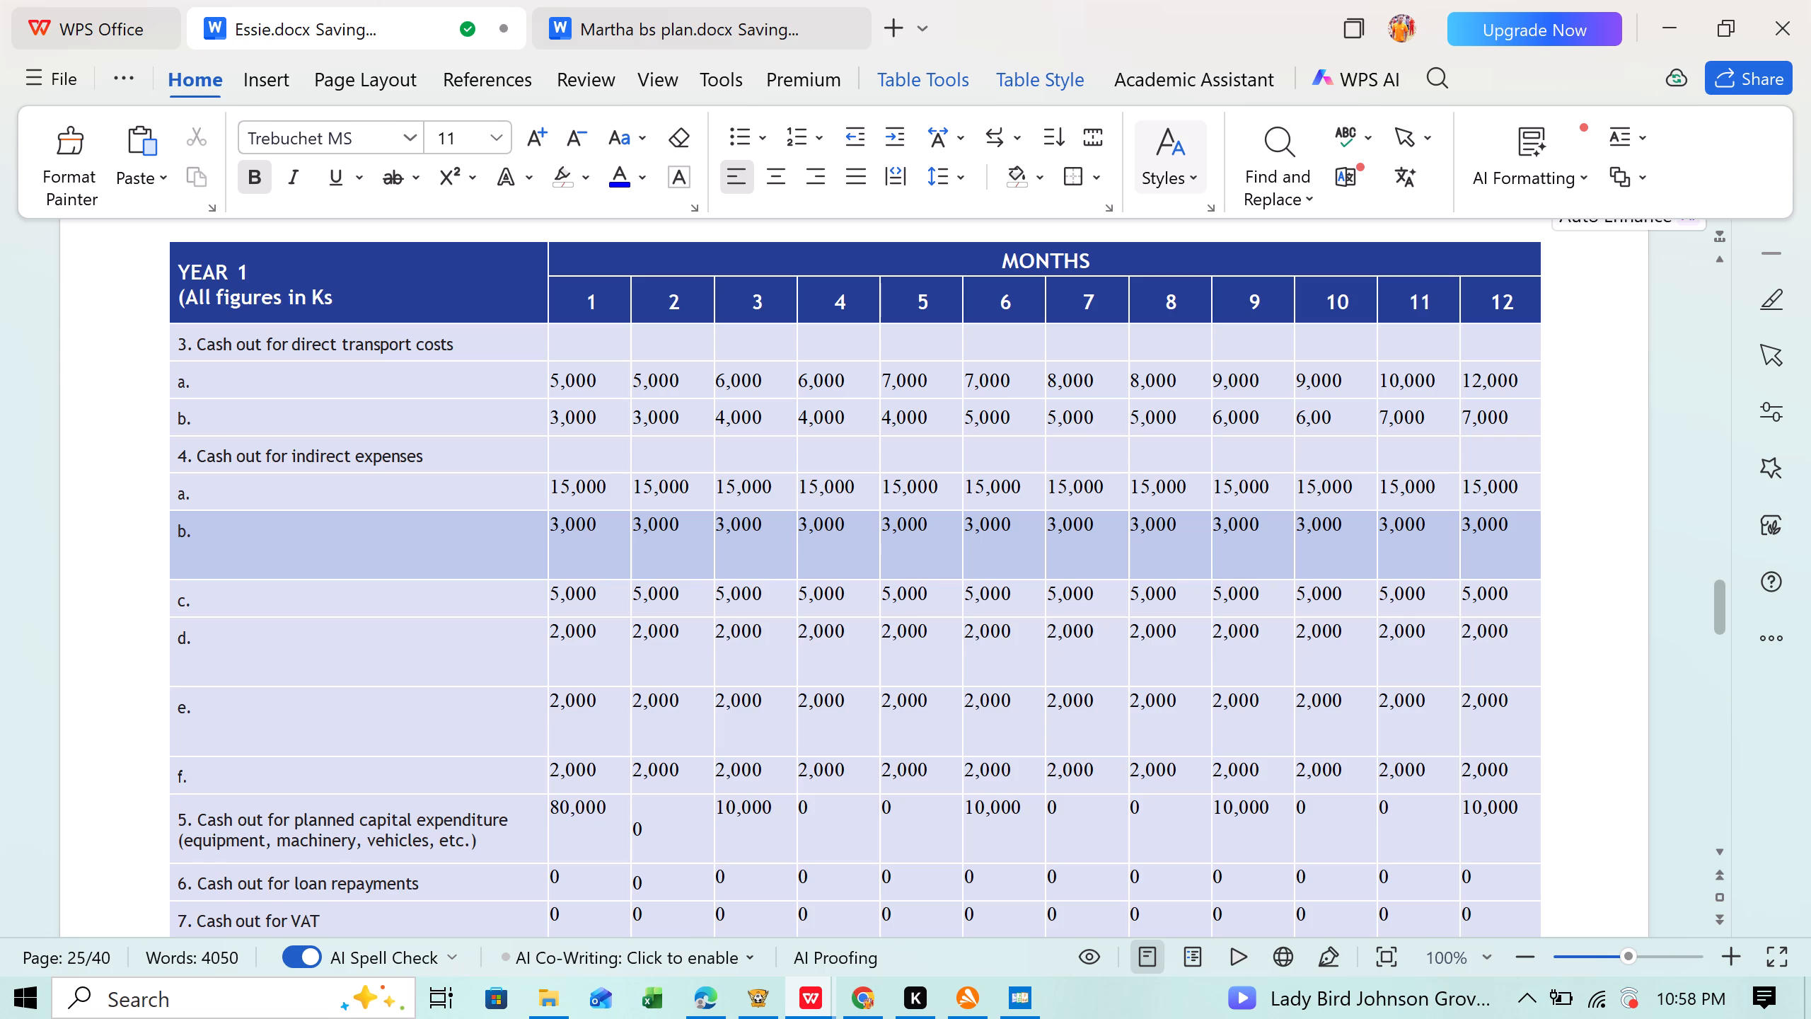
Copy the cash flow plan's rows from "3. Cash out for direct transport costs" through the end-of-month closing balance, including all twelve months.
{"action": "left_click", "coordinate": [361, 380]}
{"action": "left_click_drag", "start_coordinate": [187, 338], "coordinate": [229, 369]}
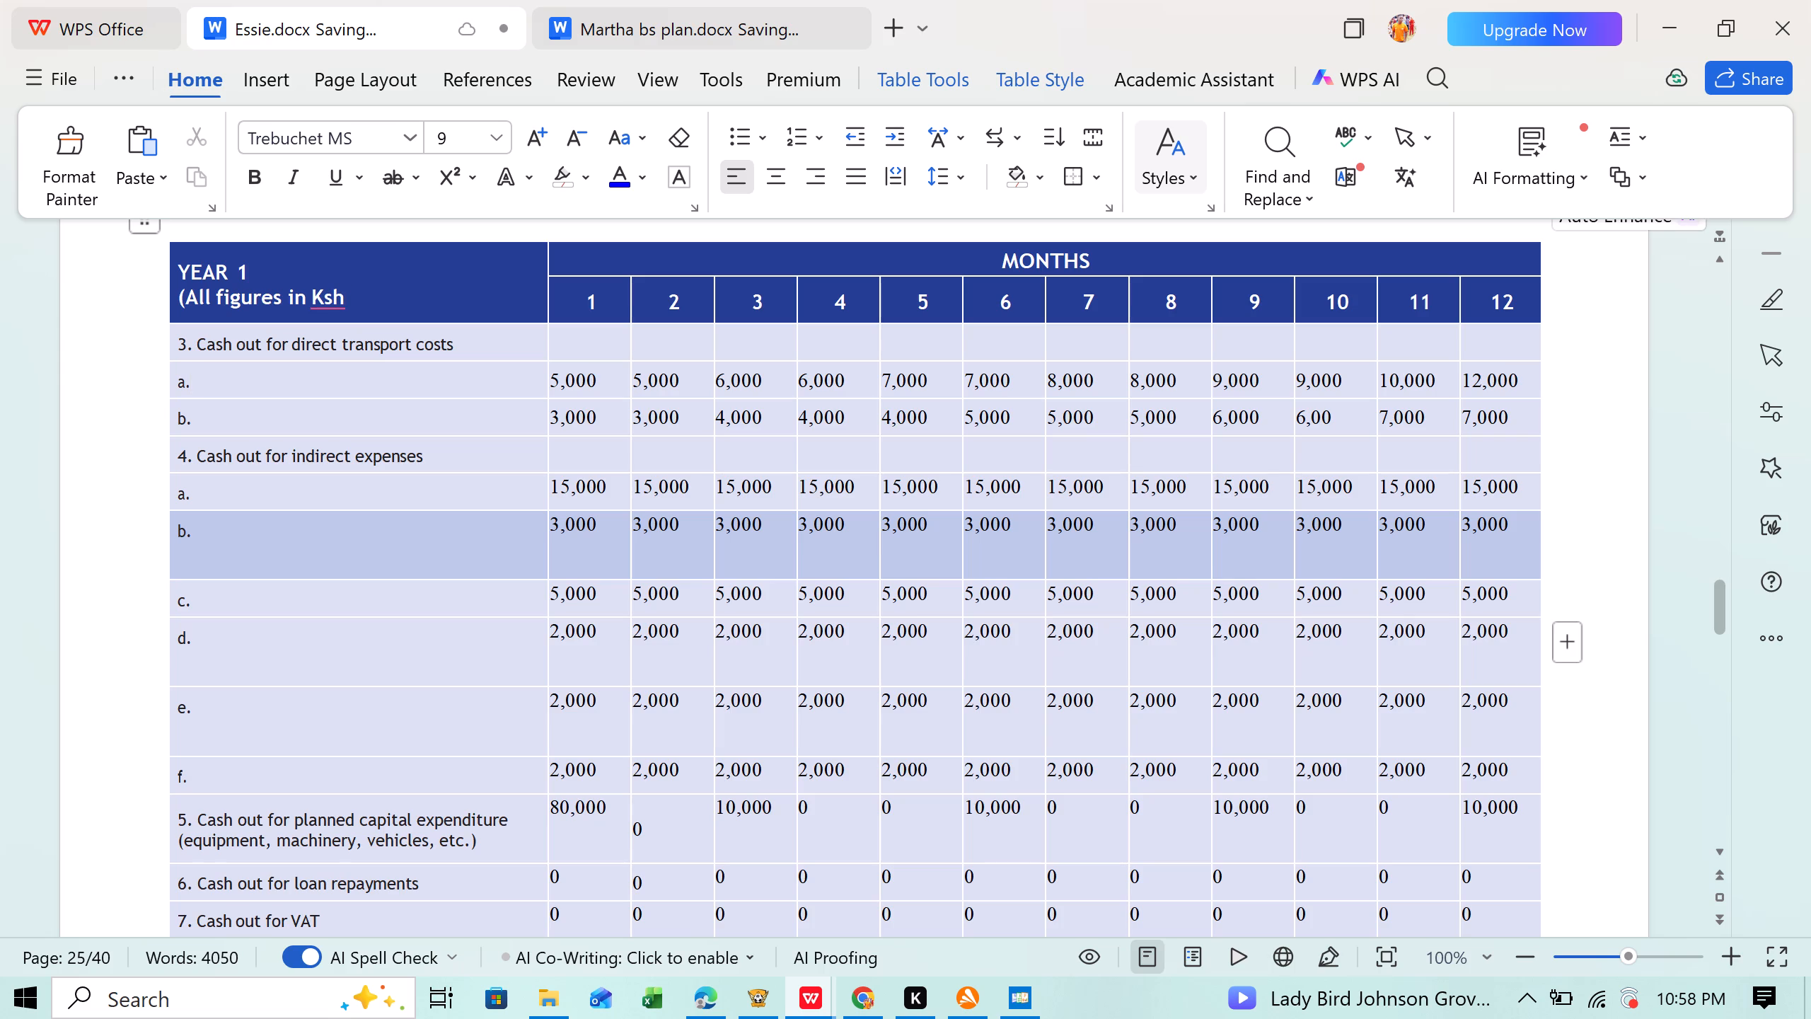
{"action": "left_click_drag", "start_coordinate": [229, 369], "coordinate": [1139, 1003]}
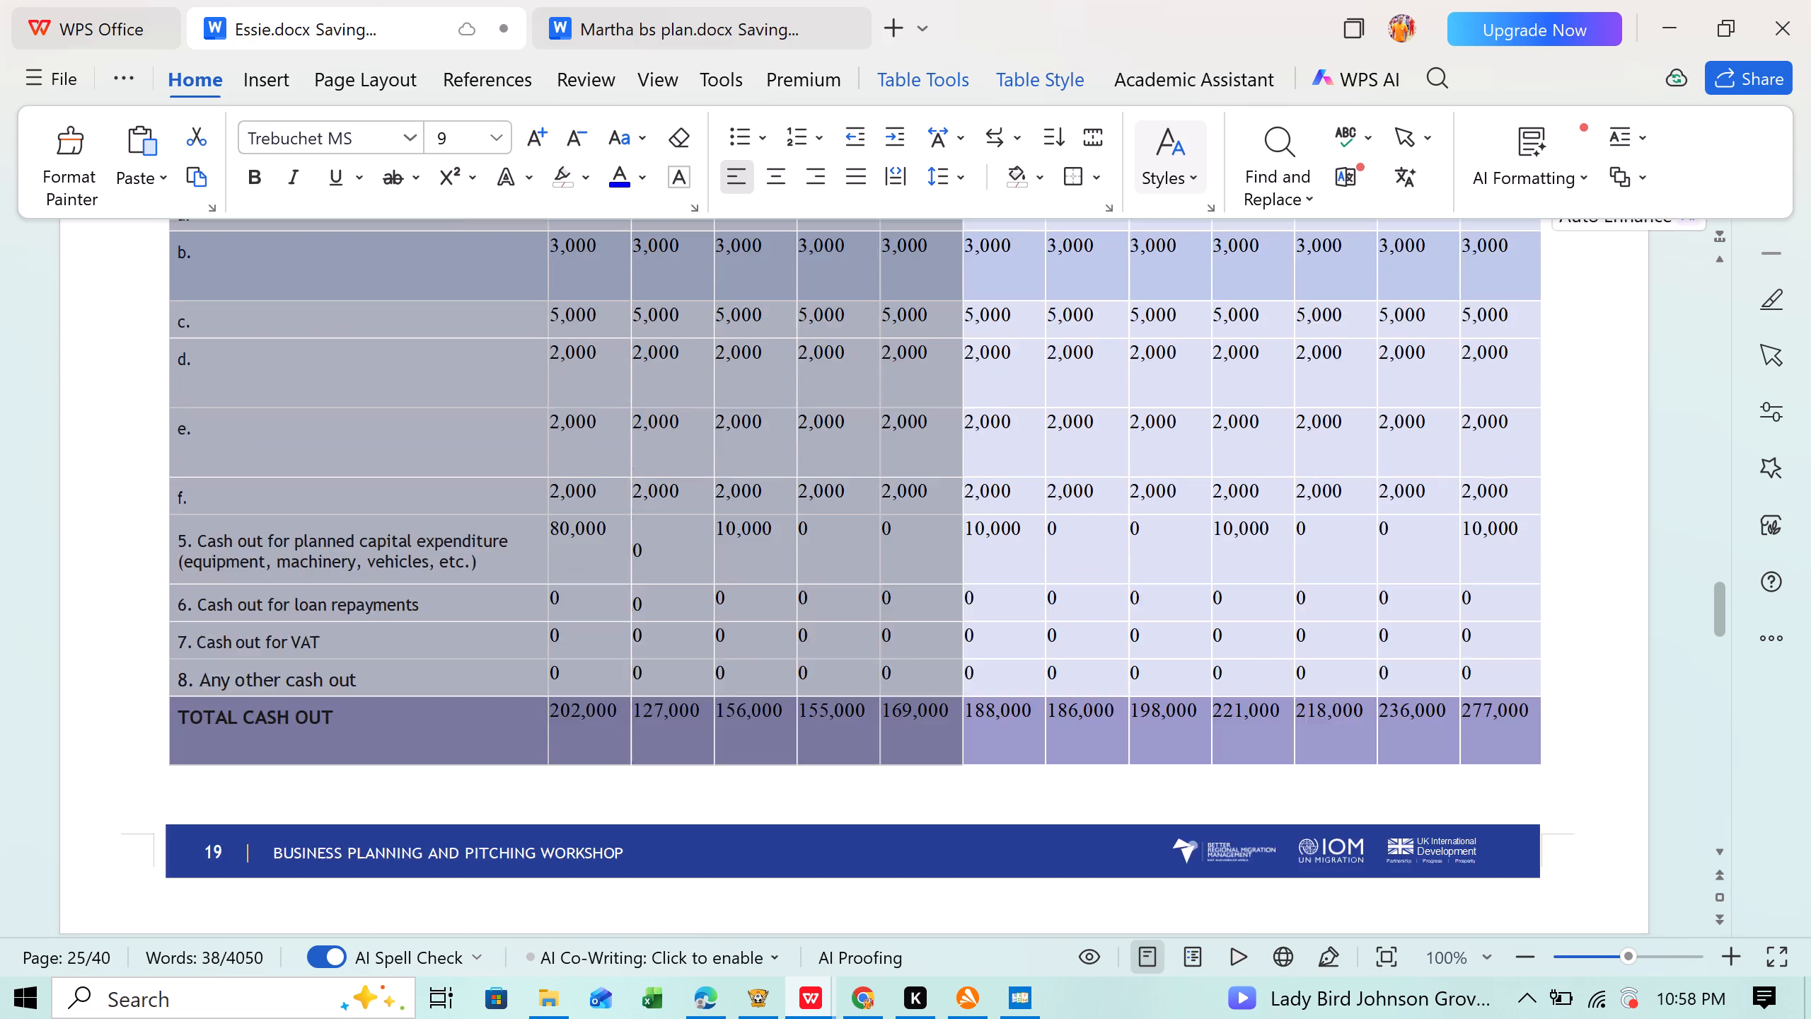
{"action": "left_click_drag", "start_coordinate": [1139, 1003], "coordinate": [1493, 548]}
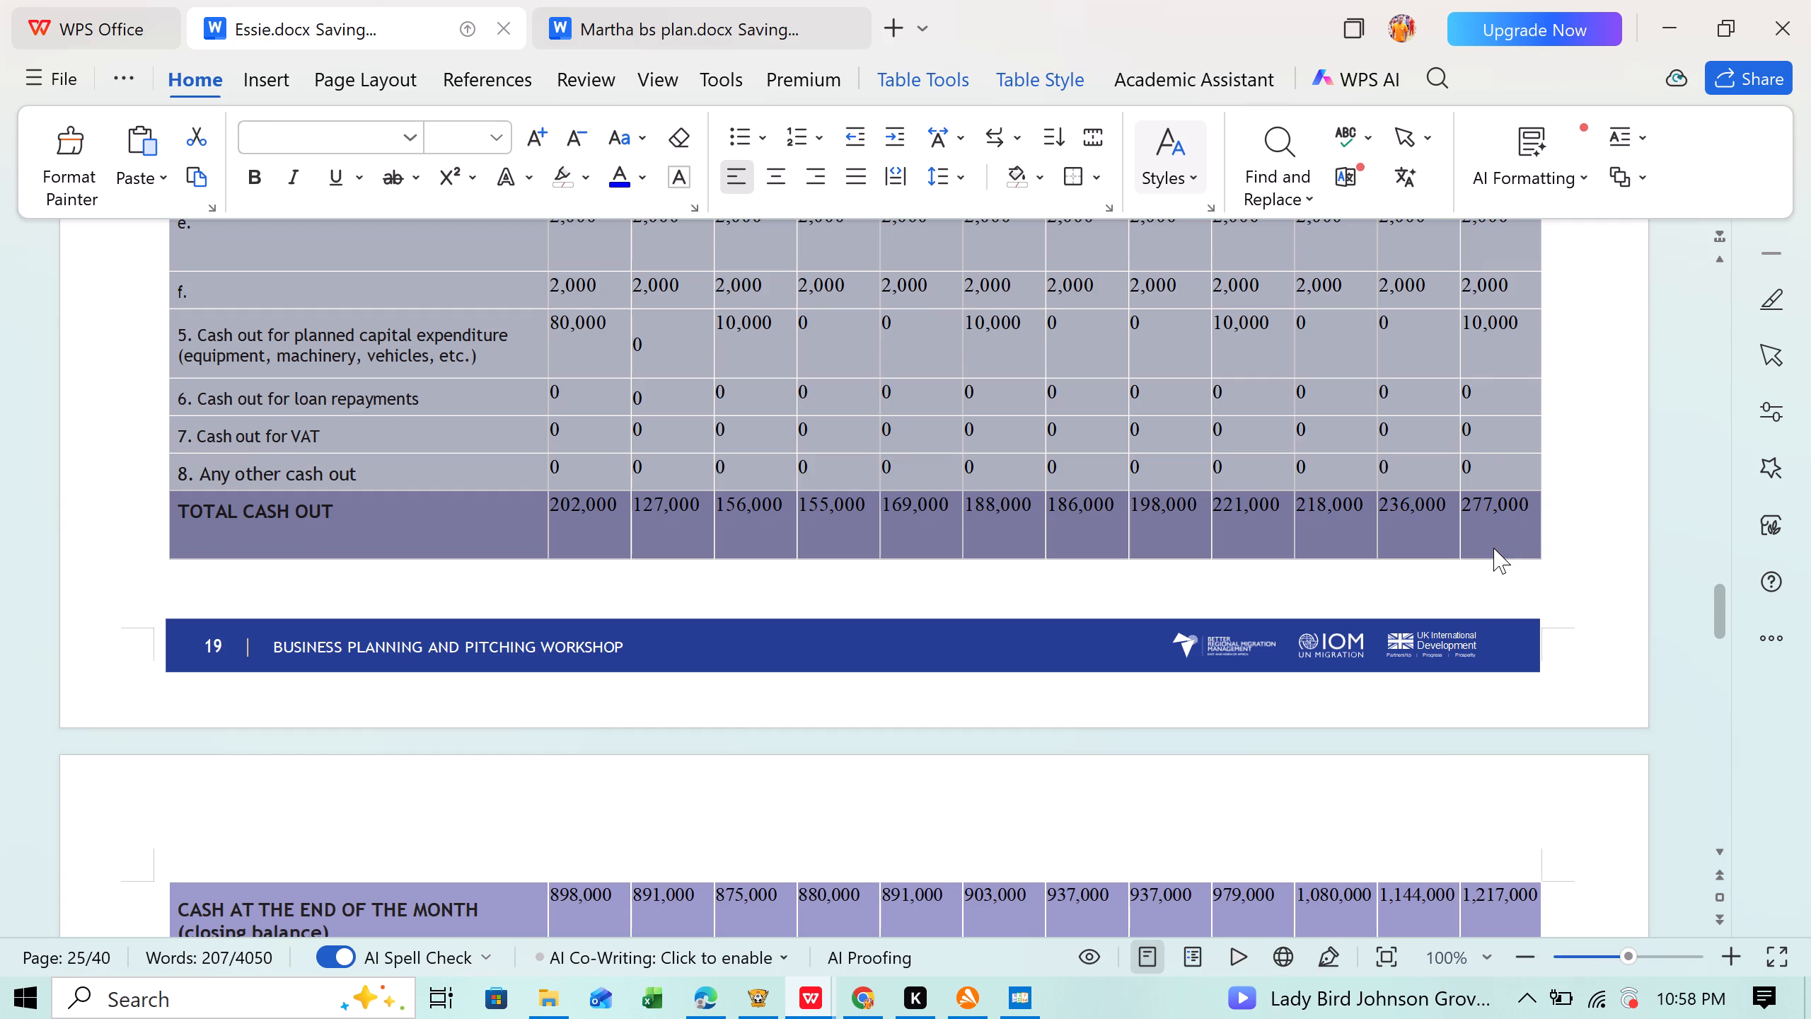
{"action": "left_click_drag", "start_coordinate": [1493, 548], "coordinate": [1442, 933]}
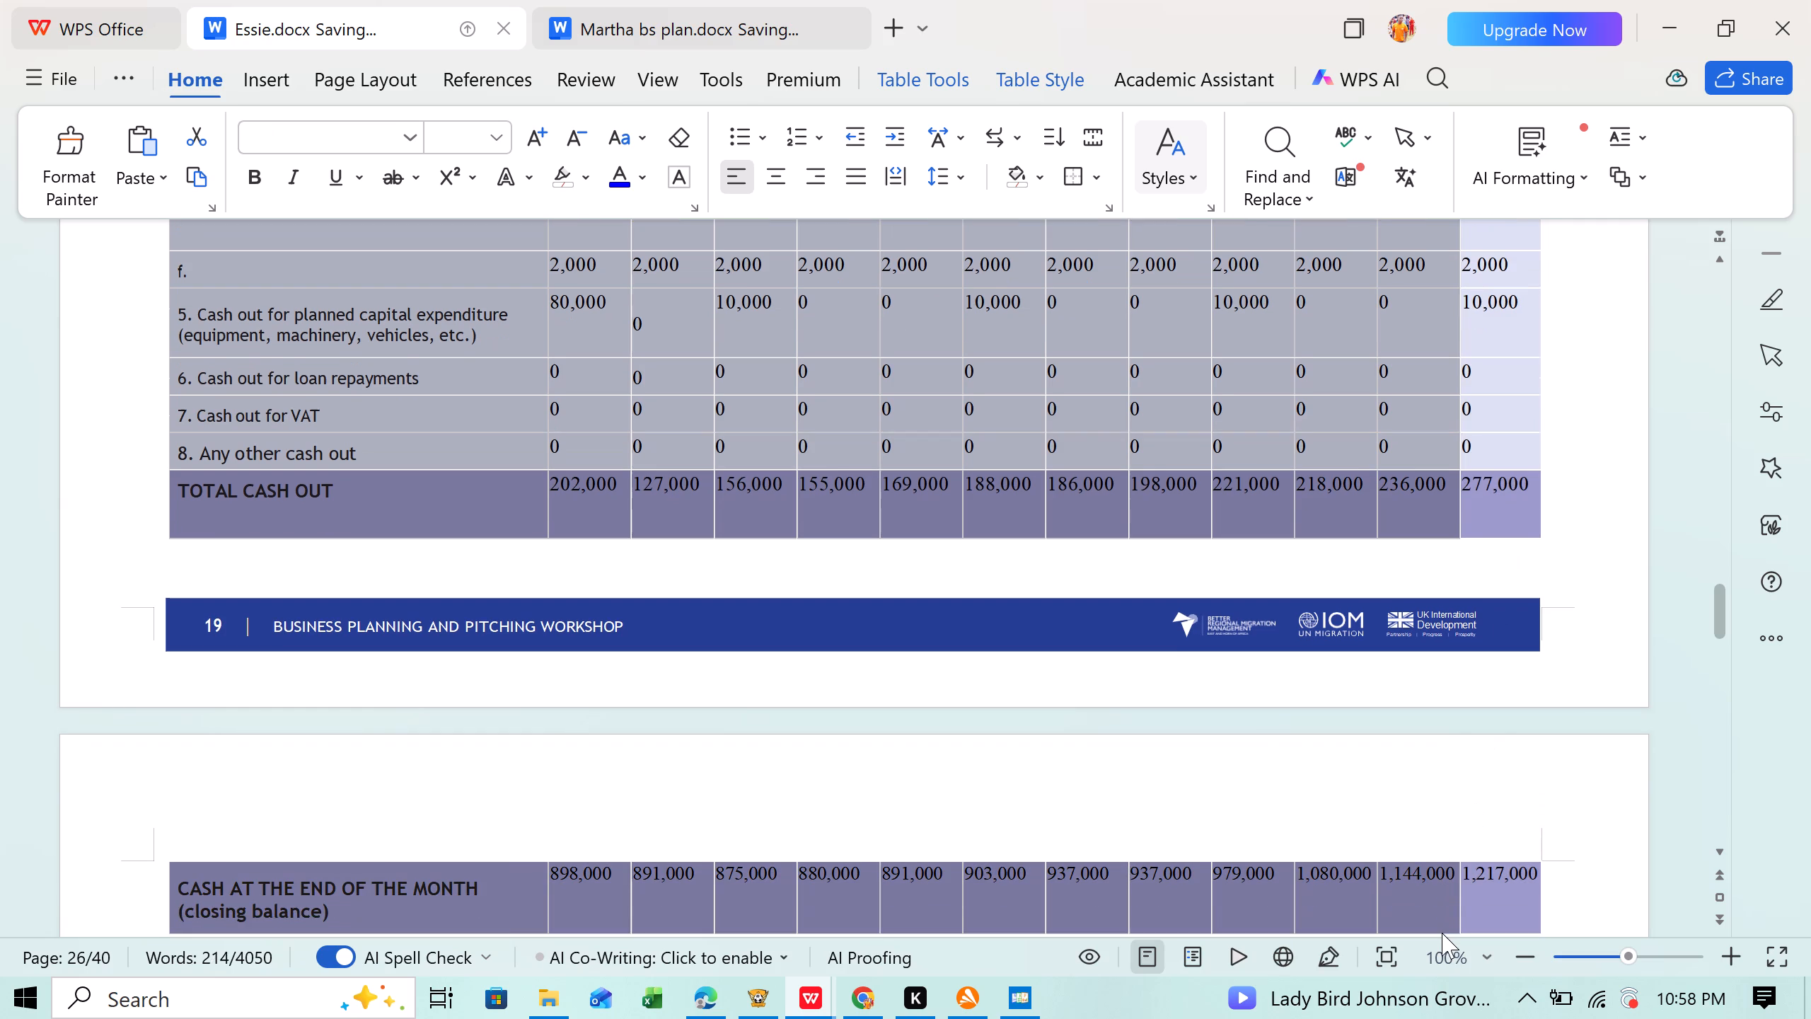
{"action": "left_click_drag", "start_coordinate": [1442, 933], "coordinate": [1475, 840]}
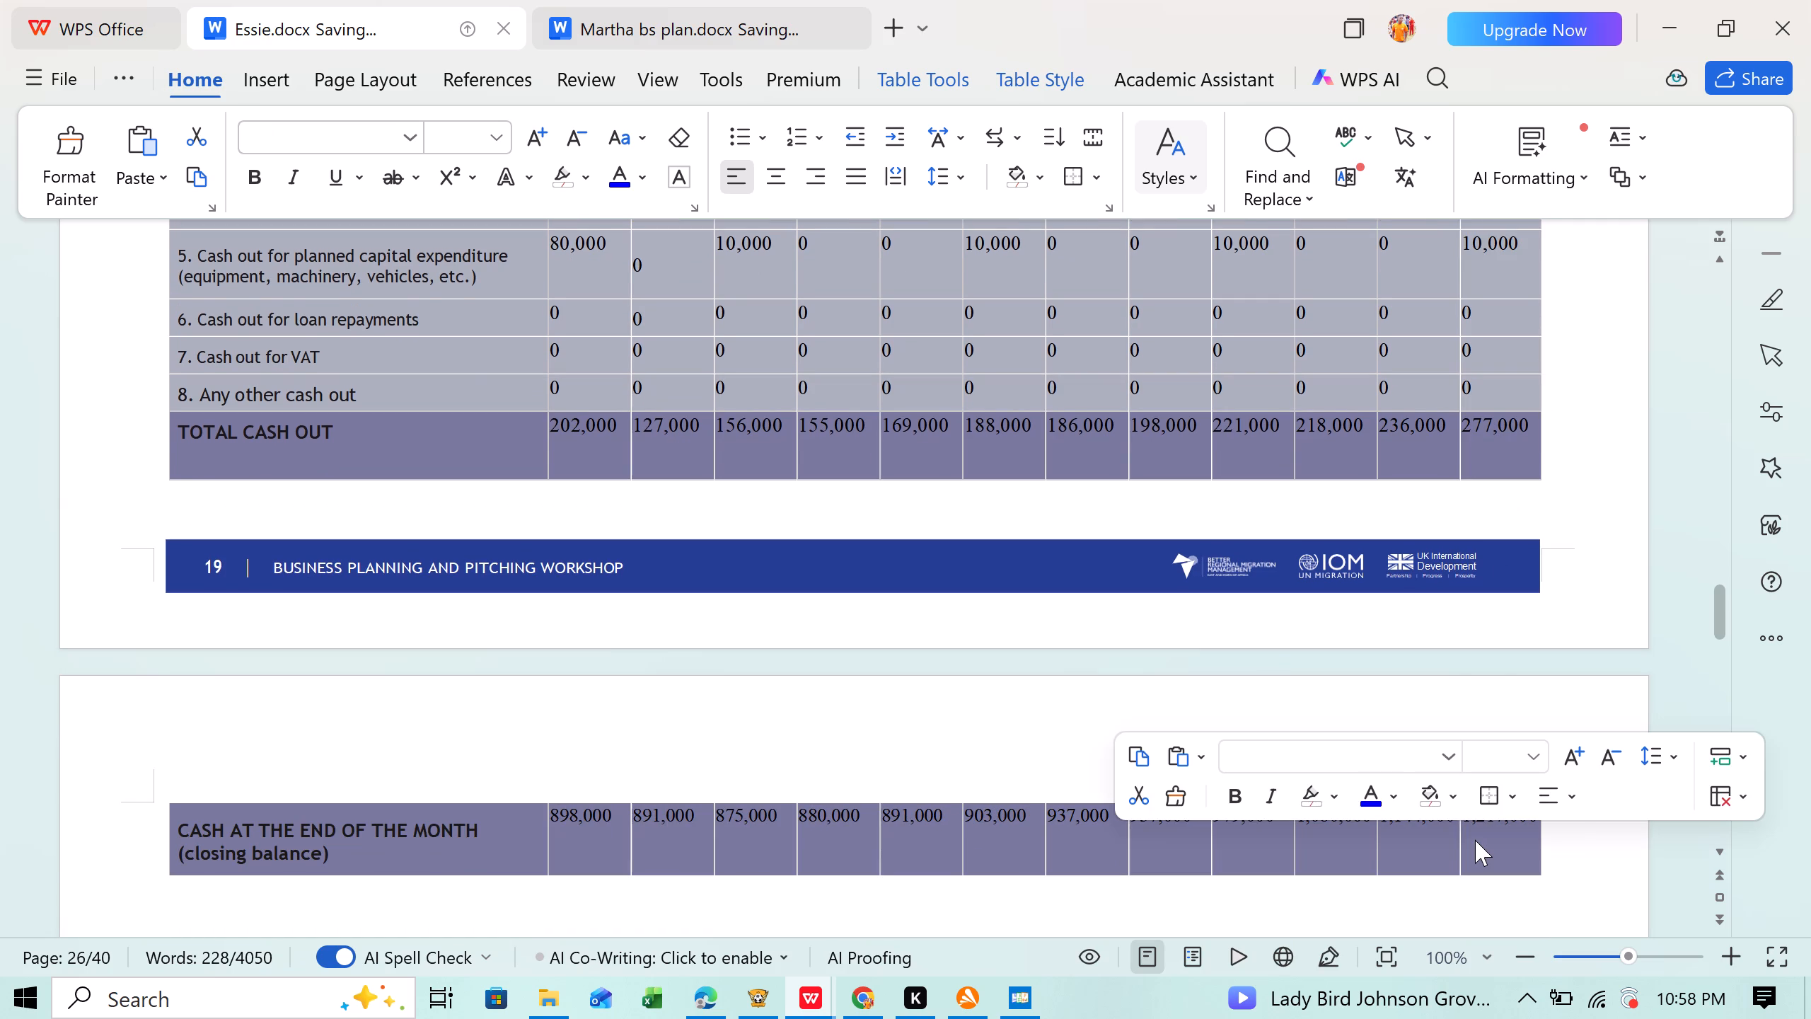
{"action": "left_click", "coordinate": [1128, 746]}
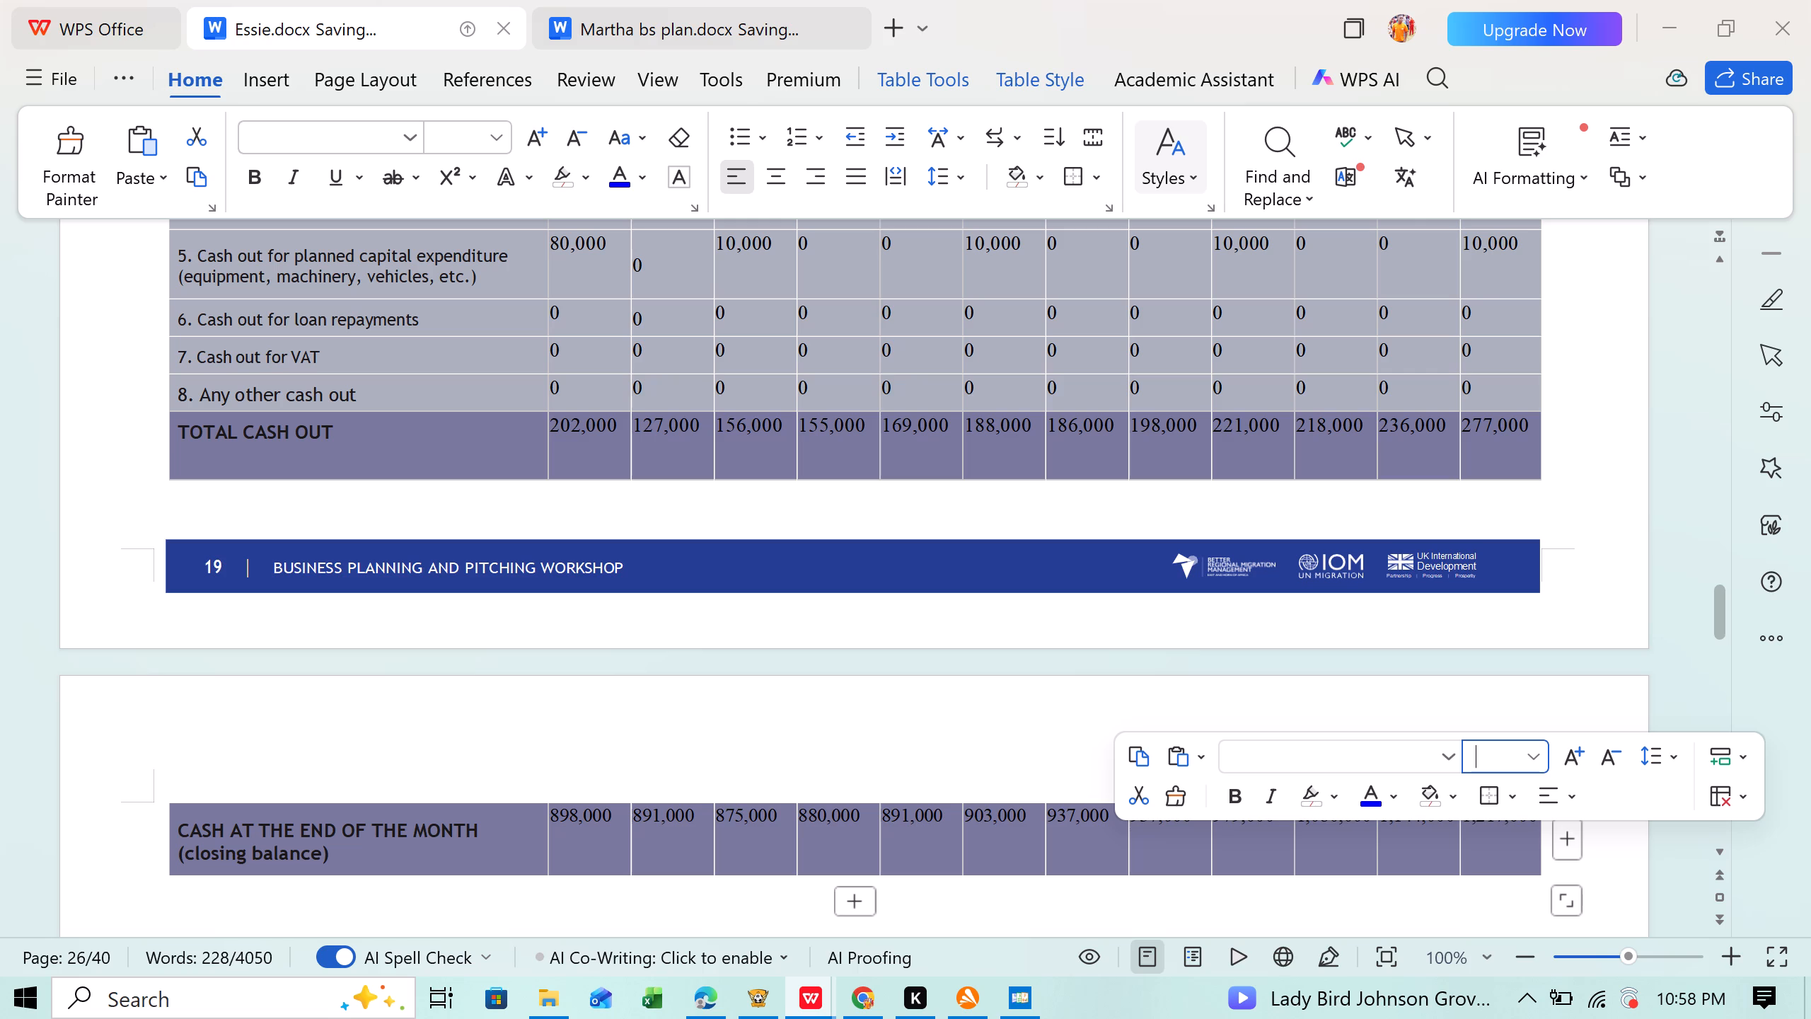
Switch to the ChatGPT conversation in Chrome and review the answer's transport costs, indirect costs, closing balance and Year 1 cash-flow summary tables.
{"action": "left_click", "coordinate": [879, 1006]}
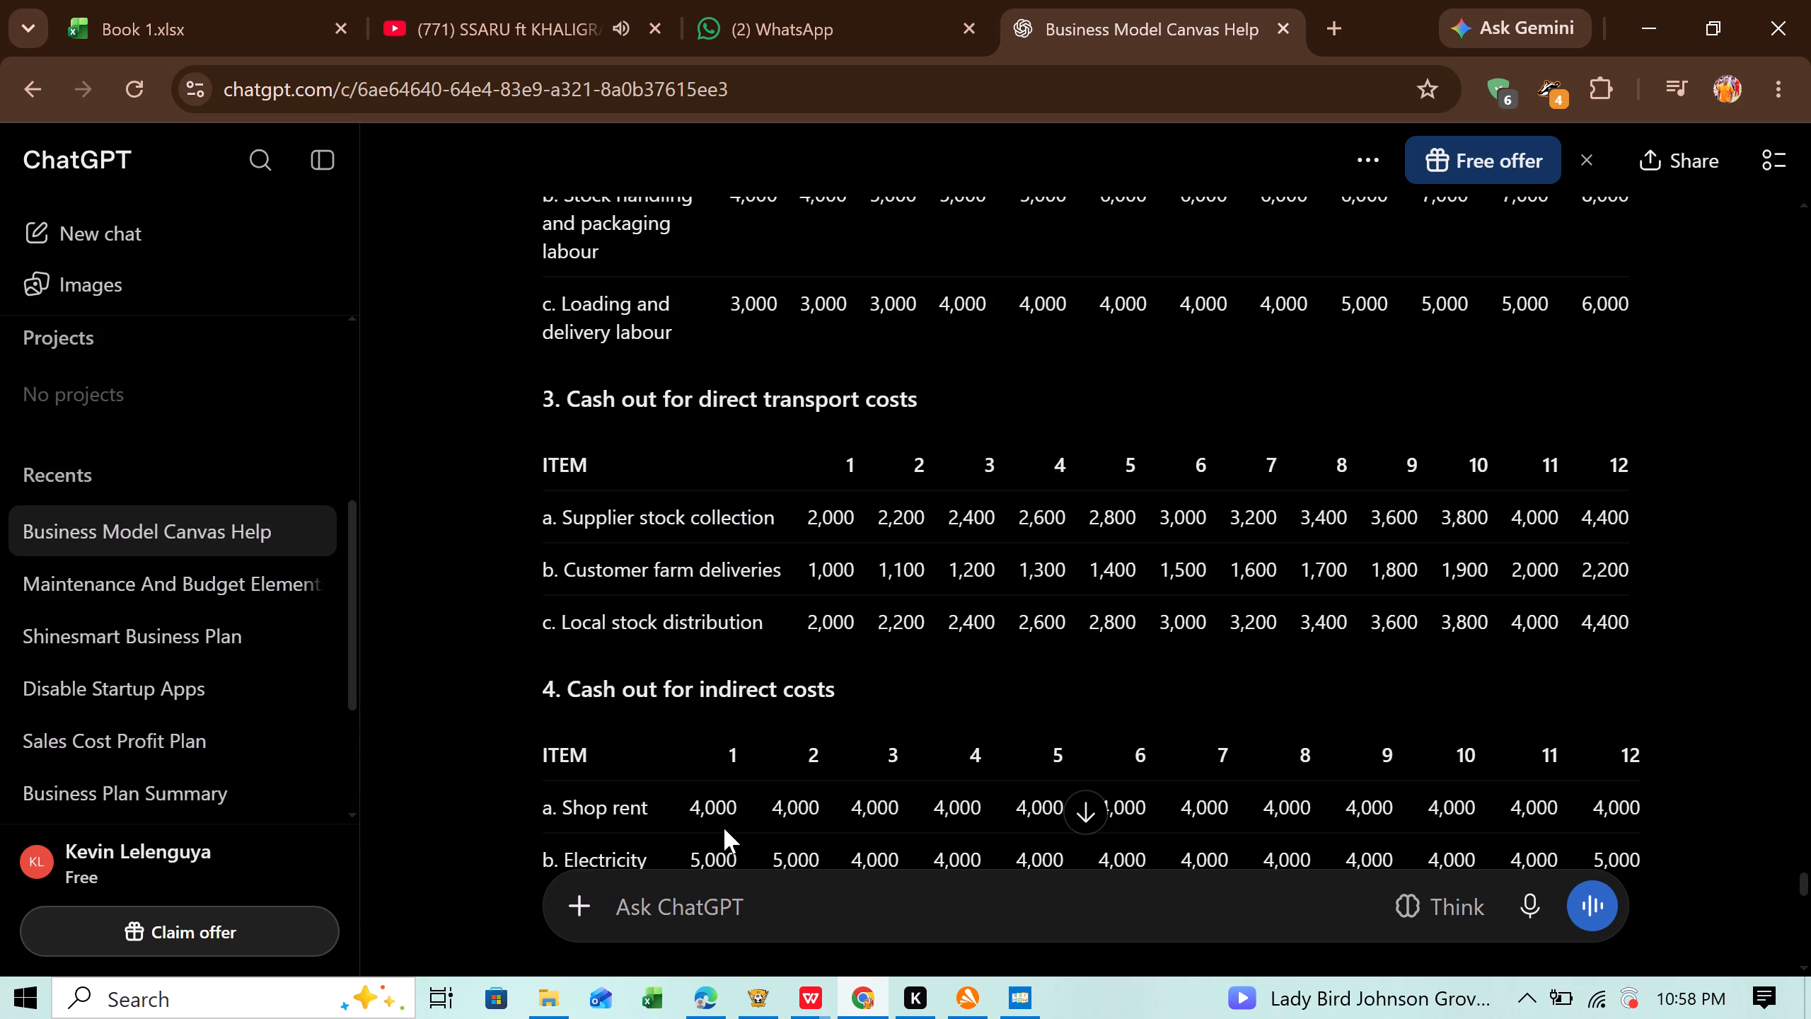
{"action": "scroll", "coordinate": [727, 828], "scroll_direction": "down", "scroll_amount": 10}
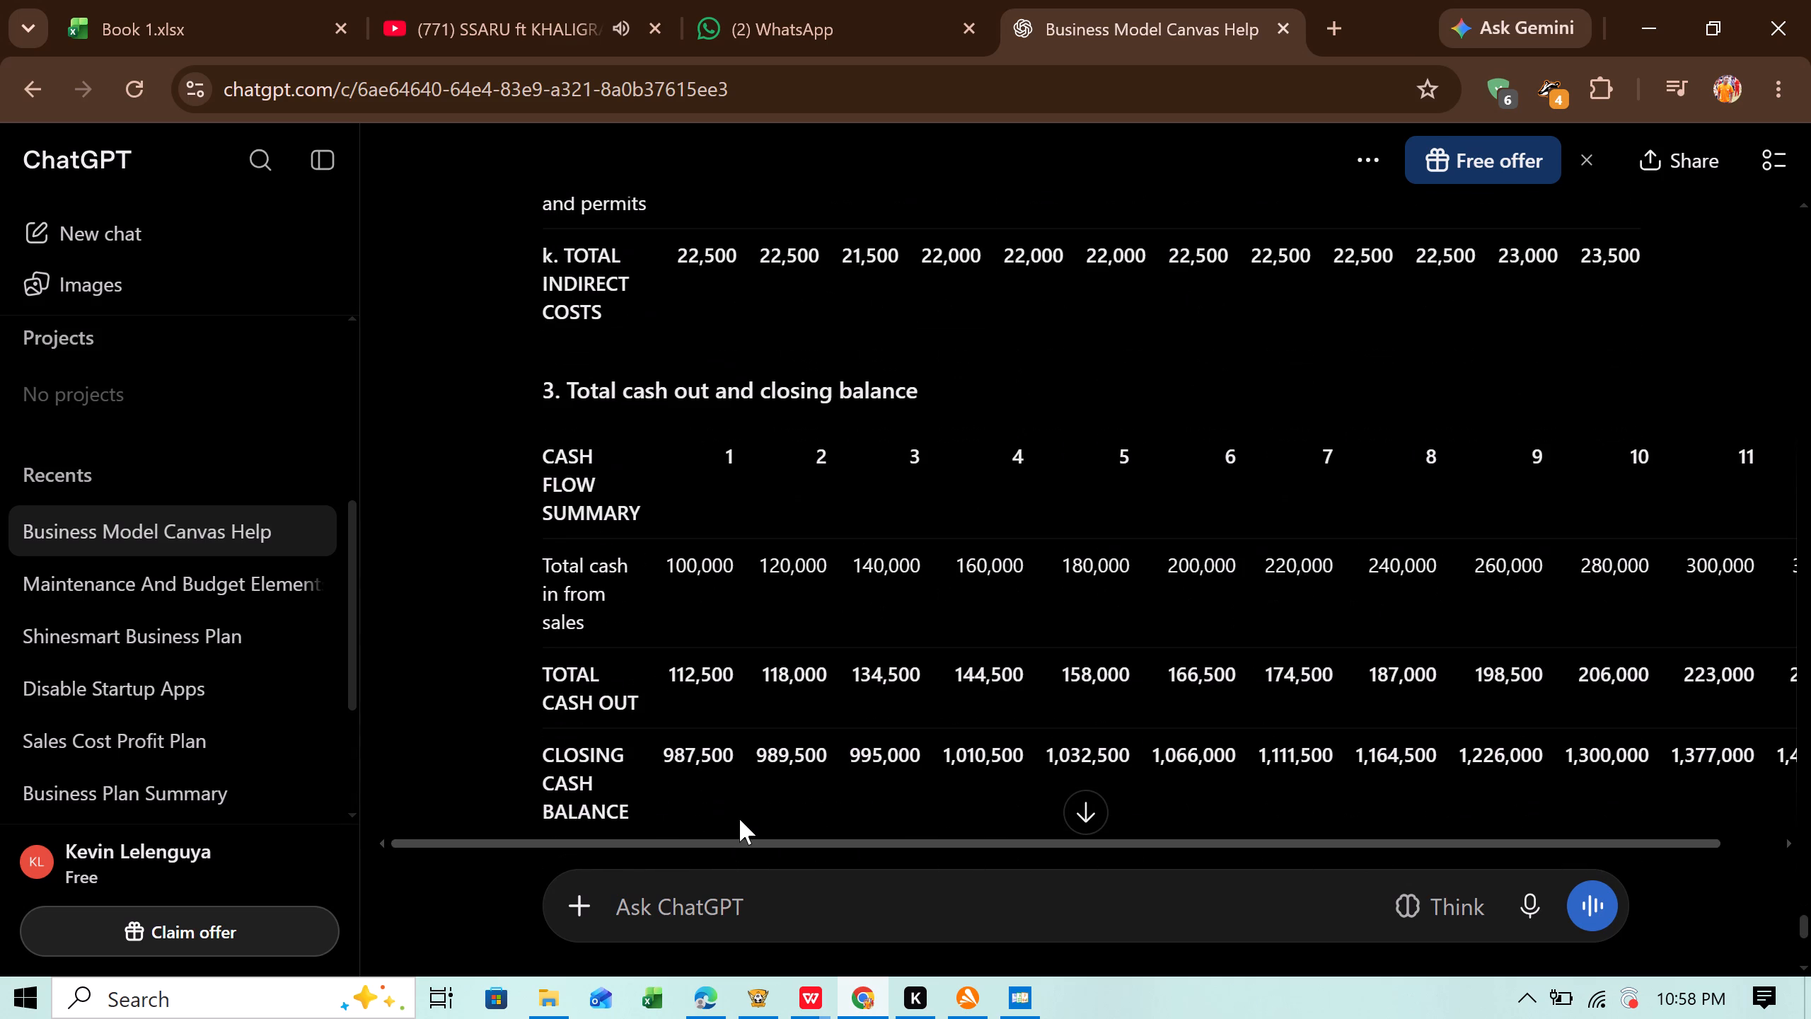
{"action": "scroll", "coordinate": [739, 819], "scroll_direction": "down", "scroll_amount": 2}
{"action": "scroll", "coordinate": [739, 819], "scroll_direction": "up", "scroll_amount": 3}
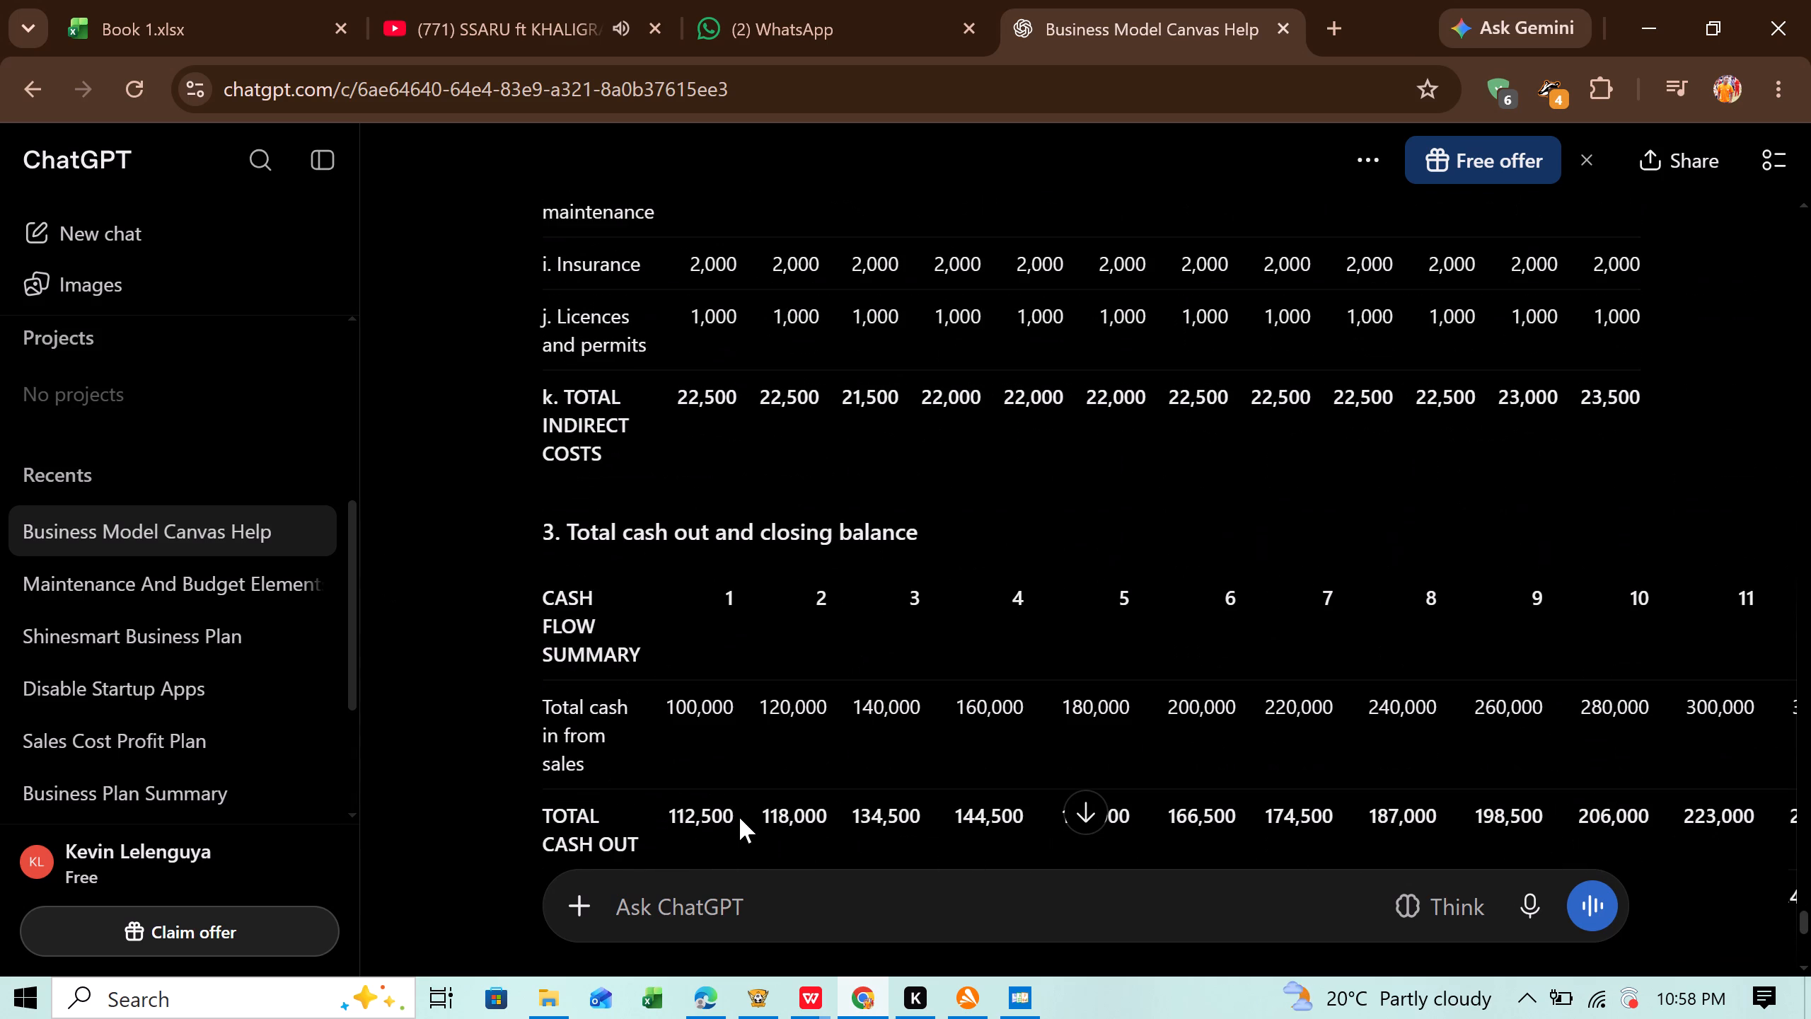
{"action": "scroll", "coordinate": [739, 817], "scroll_direction": "down", "scroll_amount": 5}
{"action": "scroll", "coordinate": [739, 817], "scroll_direction": "up", "scroll_amount": 5}
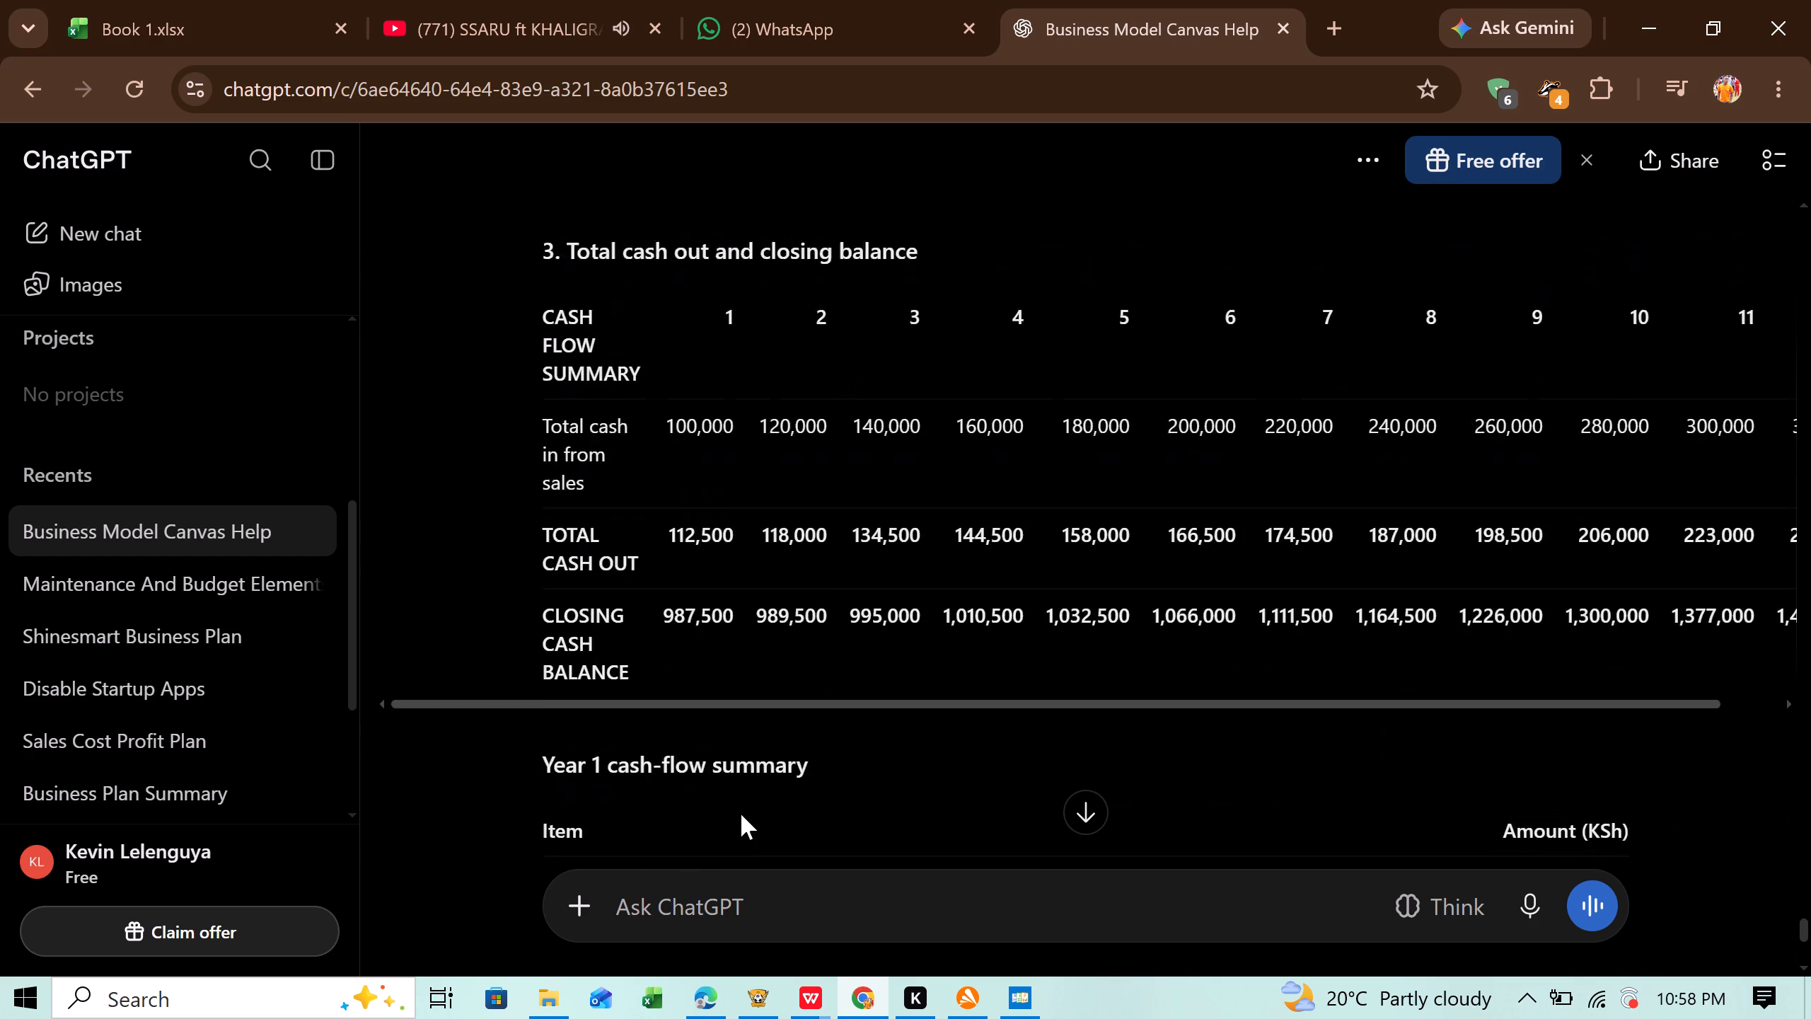
{"action": "scroll", "coordinate": [741, 814], "scroll_direction": "up", "scroll_amount": 7}
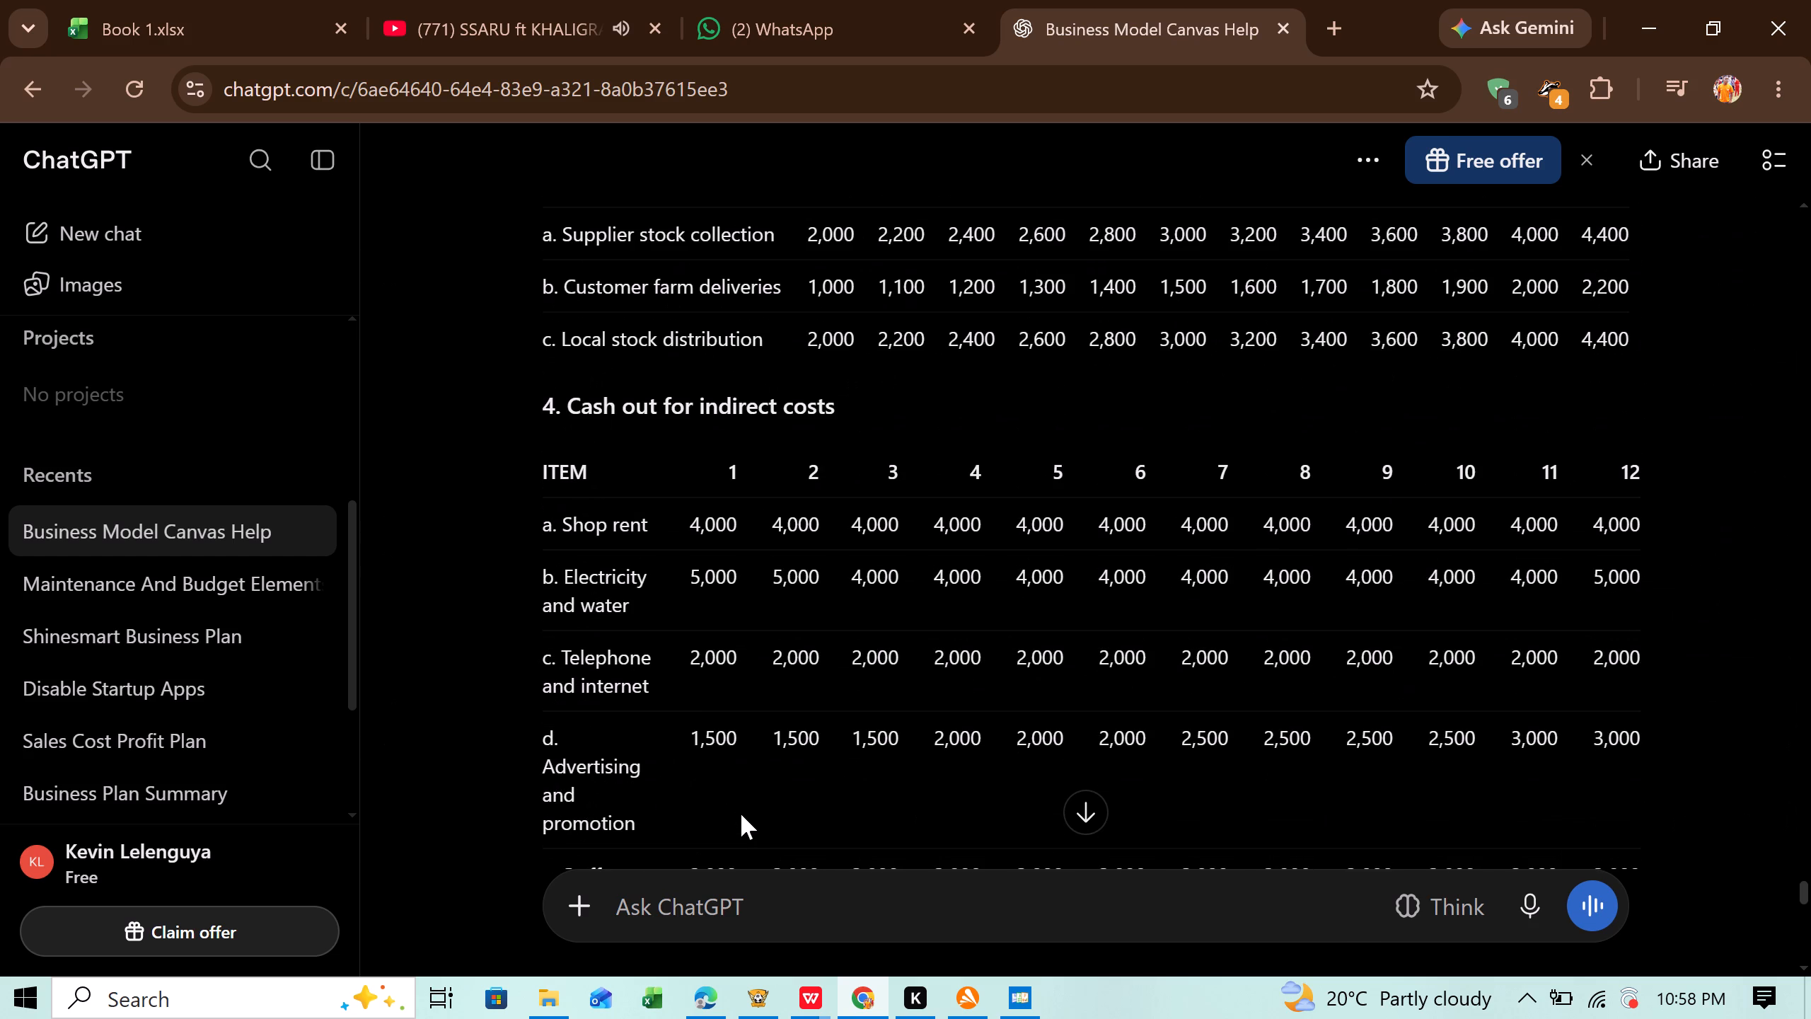
{"action": "scroll", "coordinate": [741, 814], "scroll_direction": "down", "scroll_amount": 7}
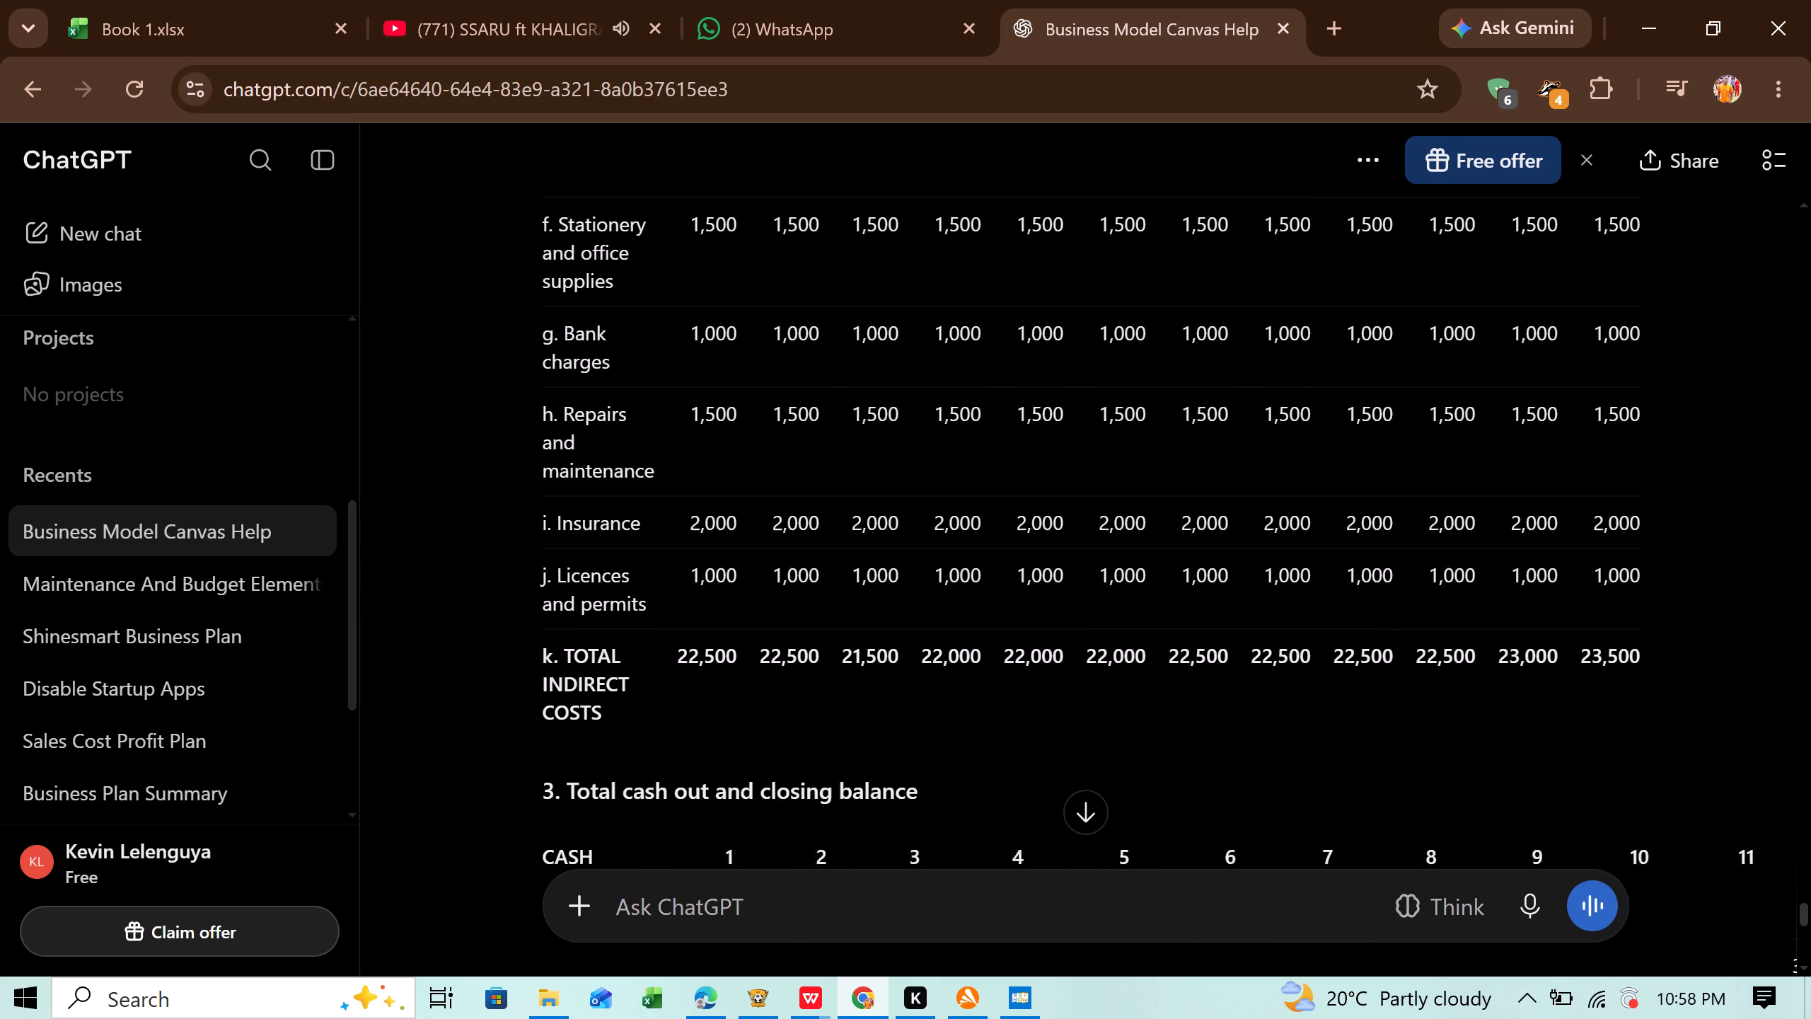
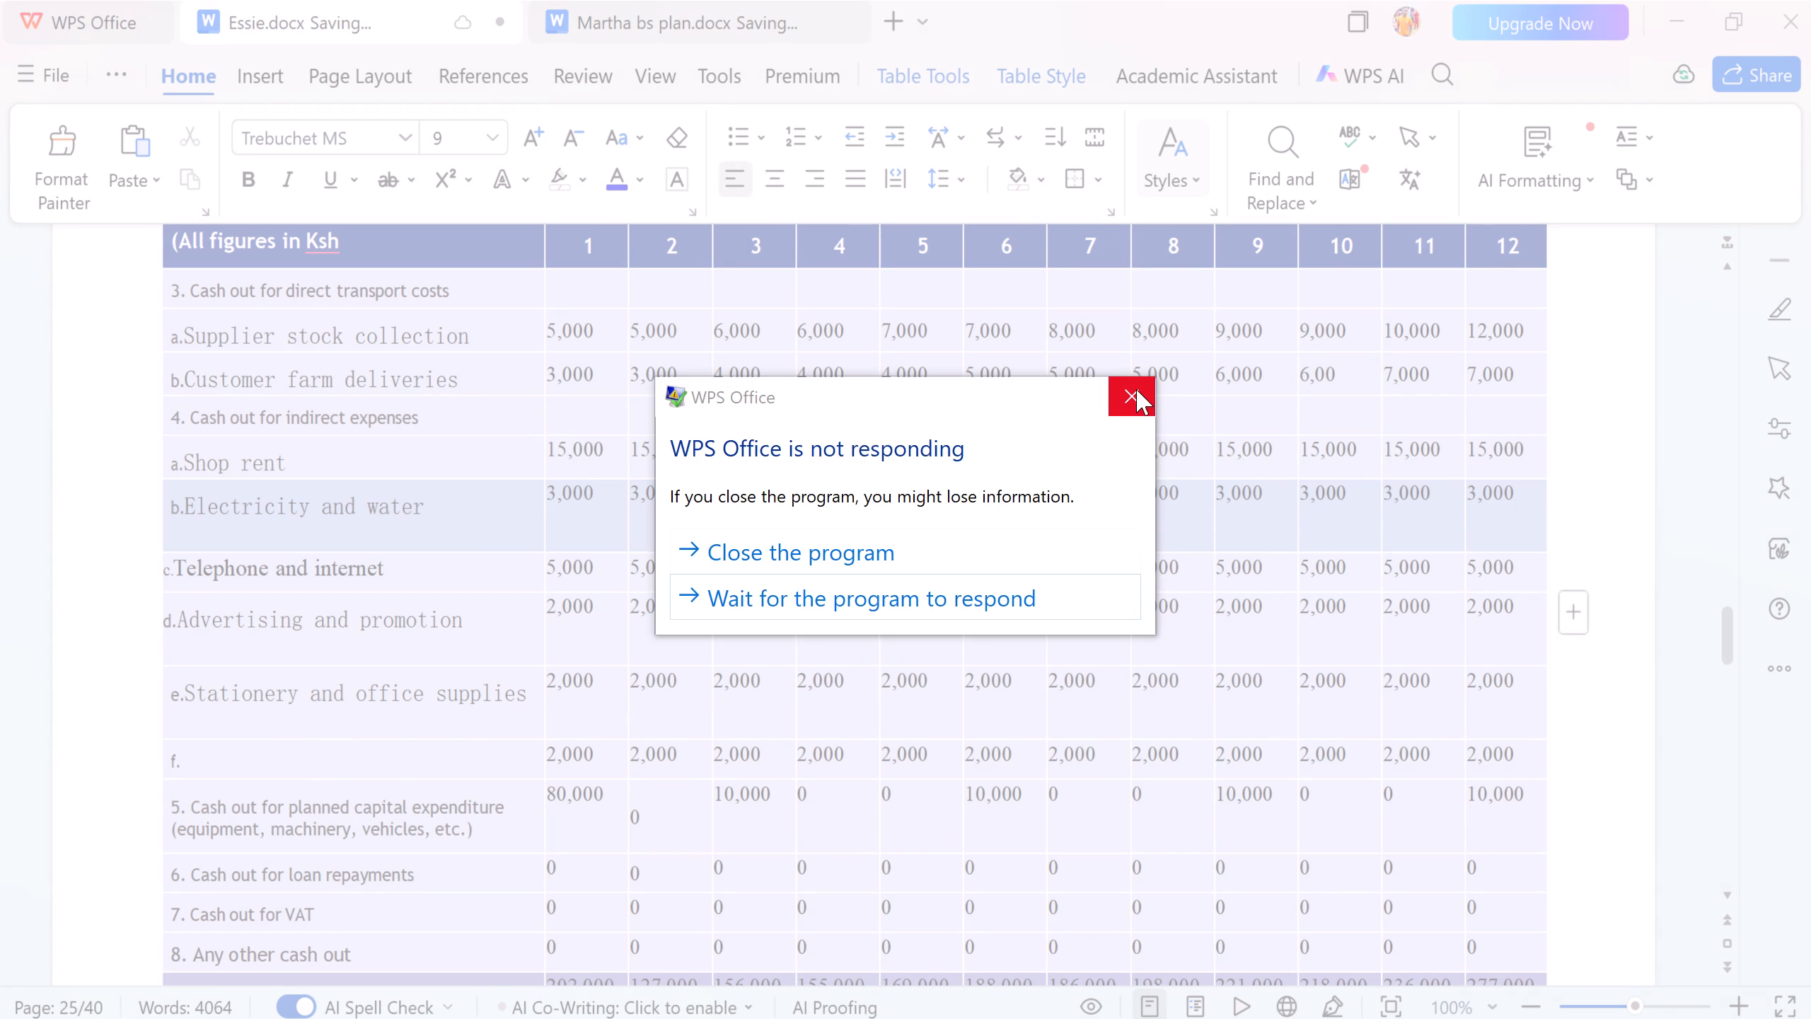
{"action": "left_click", "coordinate": [1136, 389]}
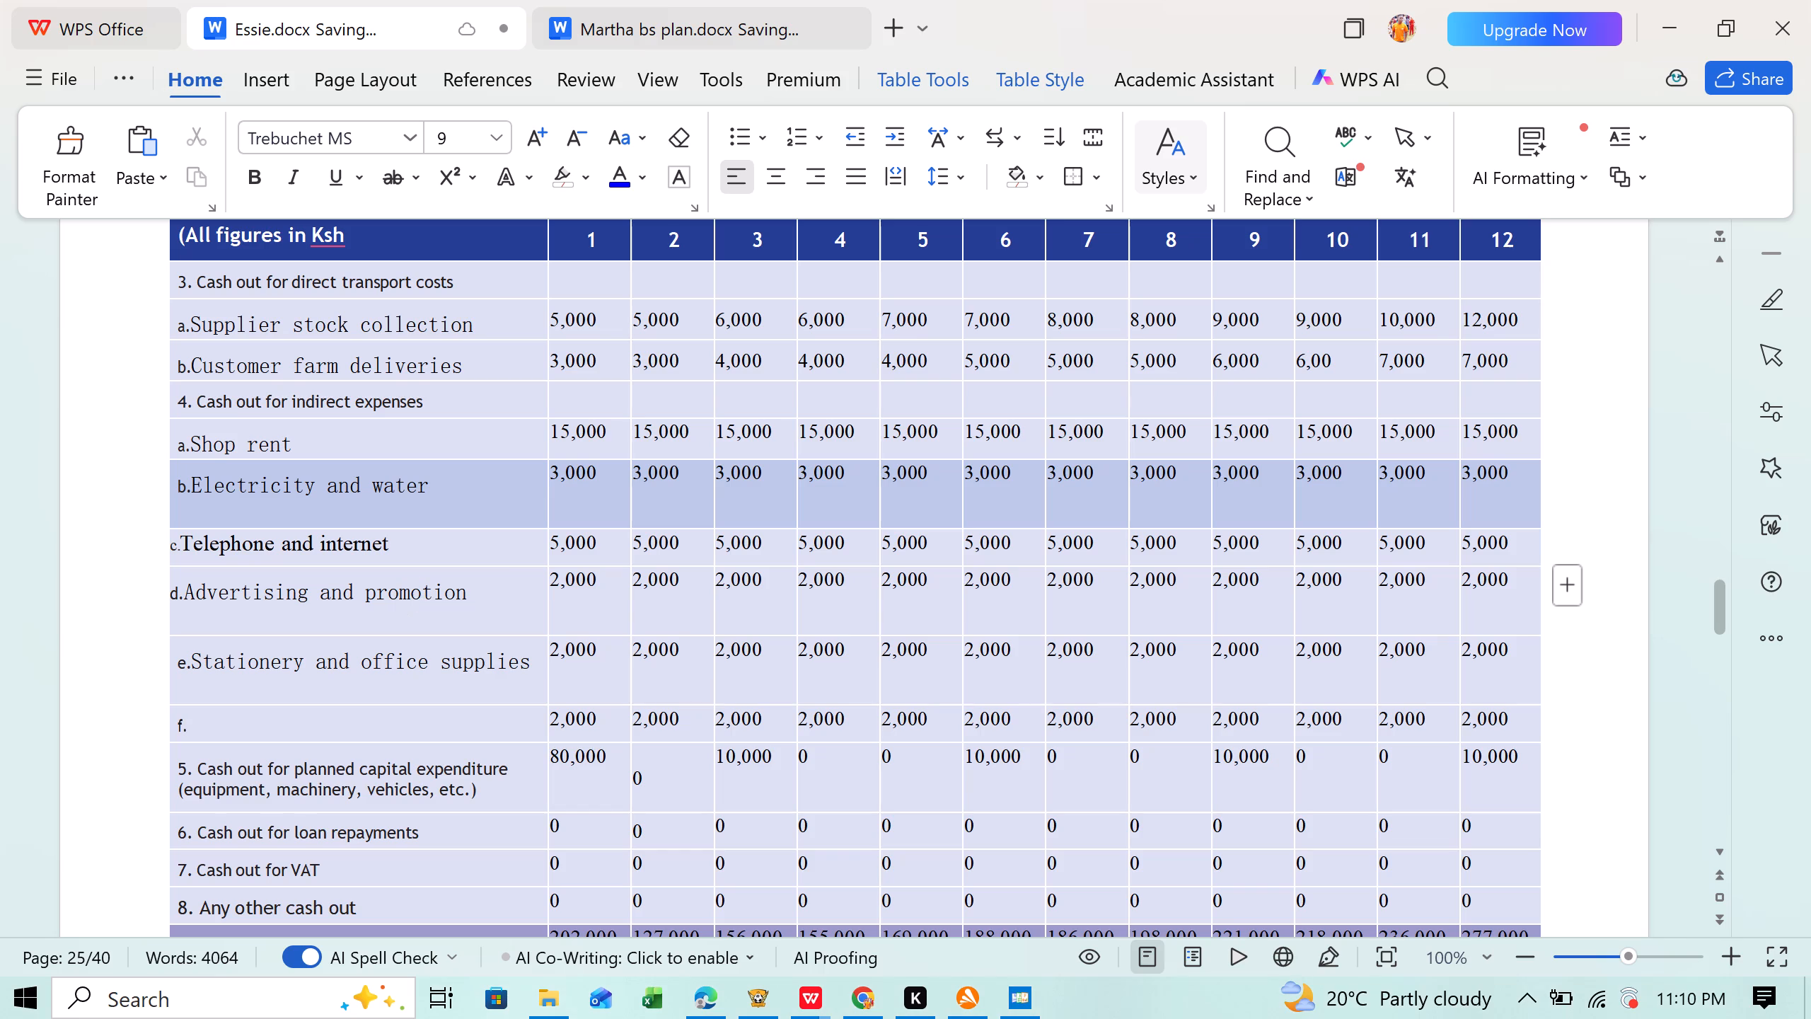
{"action": "left_click", "coordinate": [149, 149]}
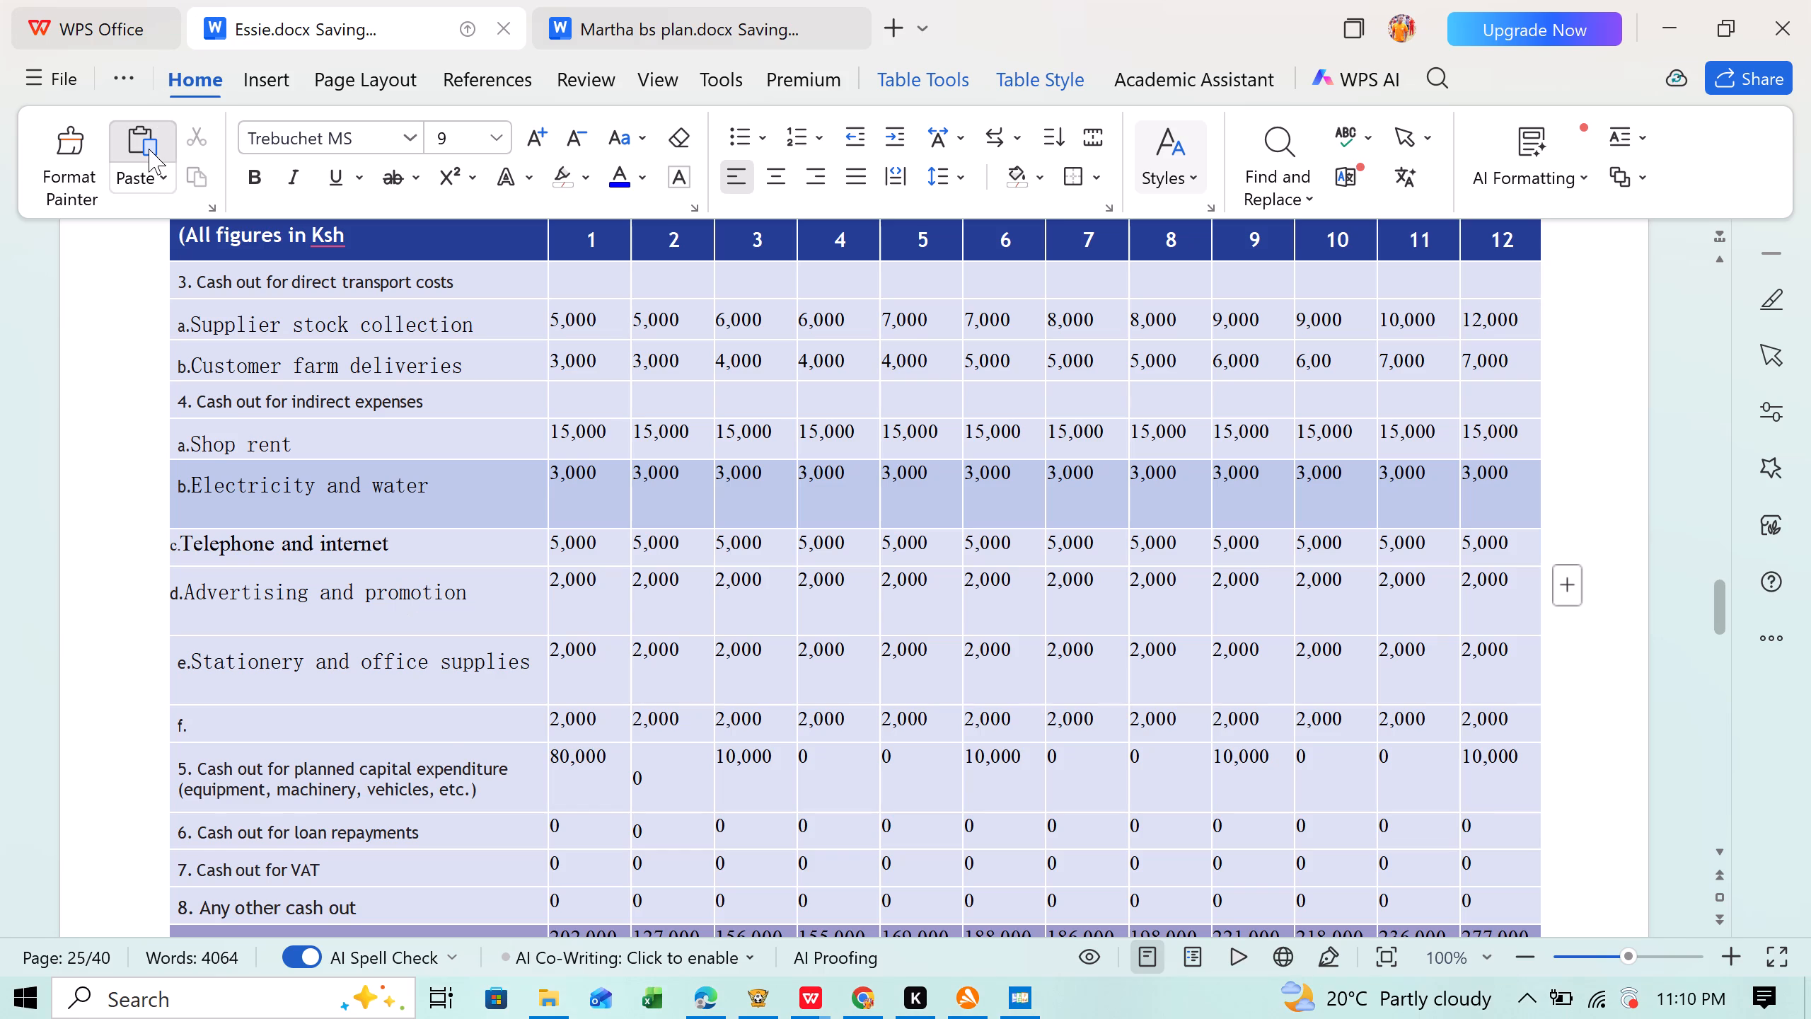
Format the Year 1 cash-out descriptions from "3. Cash out for direct transport costs" through TOTAL CASH OUT in Times New Roman, size 12.
{"action": "scroll", "coordinate": [348, 597], "scroll_direction": "down", "scroll_amount": 3}
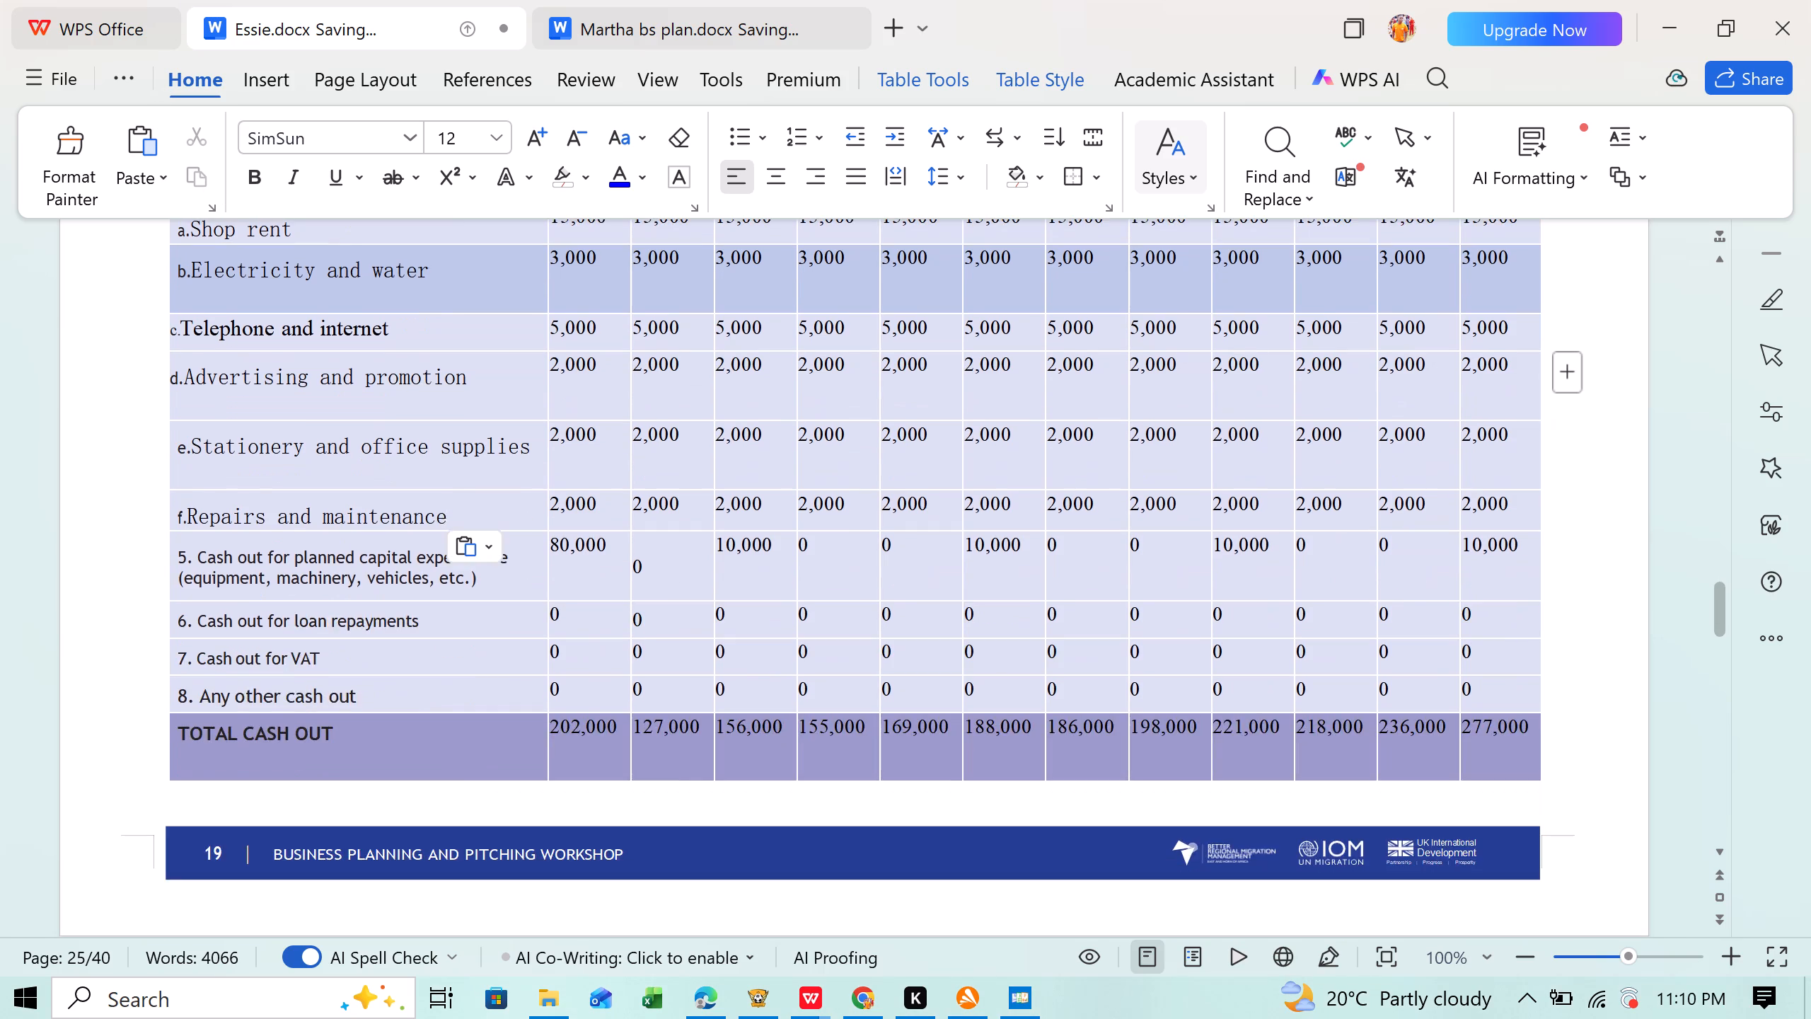
{"action": "scroll", "coordinate": [352, 597], "scroll_direction": "down", "scroll_amount": 6}
{"action": "scroll", "coordinate": [354, 597], "scroll_direction": "up", "scroll_amount": 5}
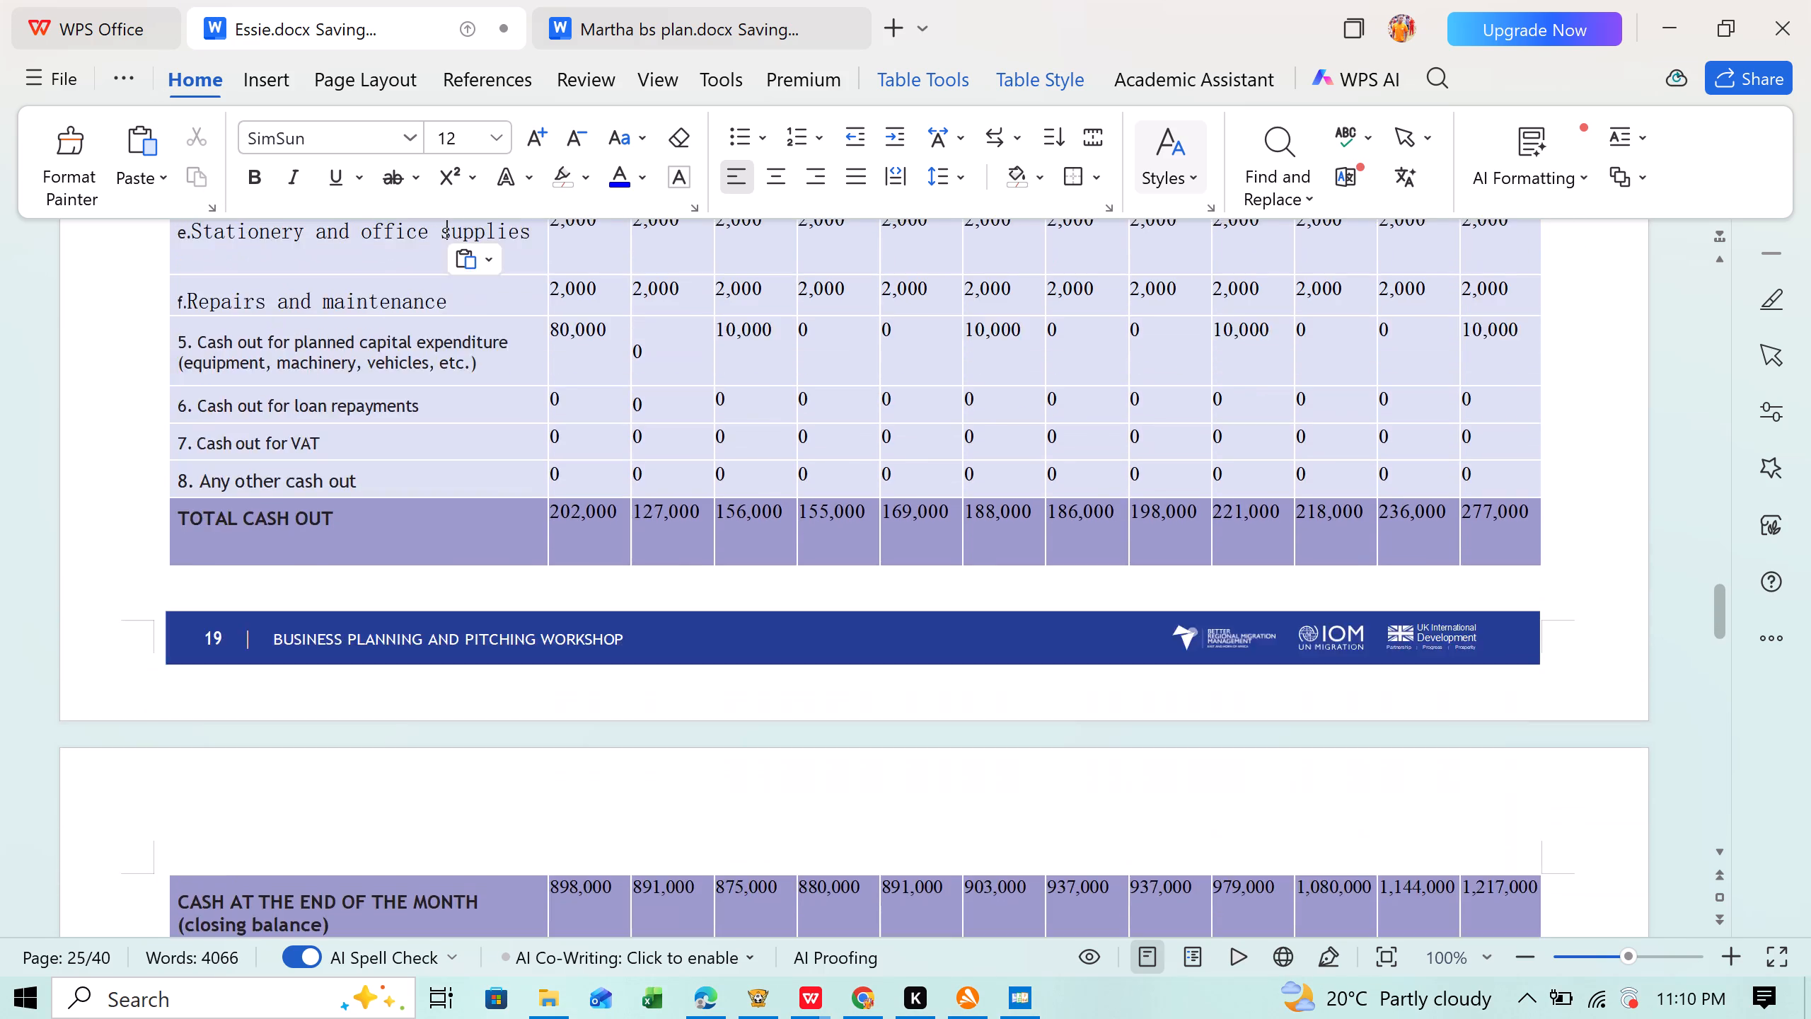
{"action": "scroll", "coordinate": [354, 597], "scroll_direction": "up", "scroll_amount": 6}
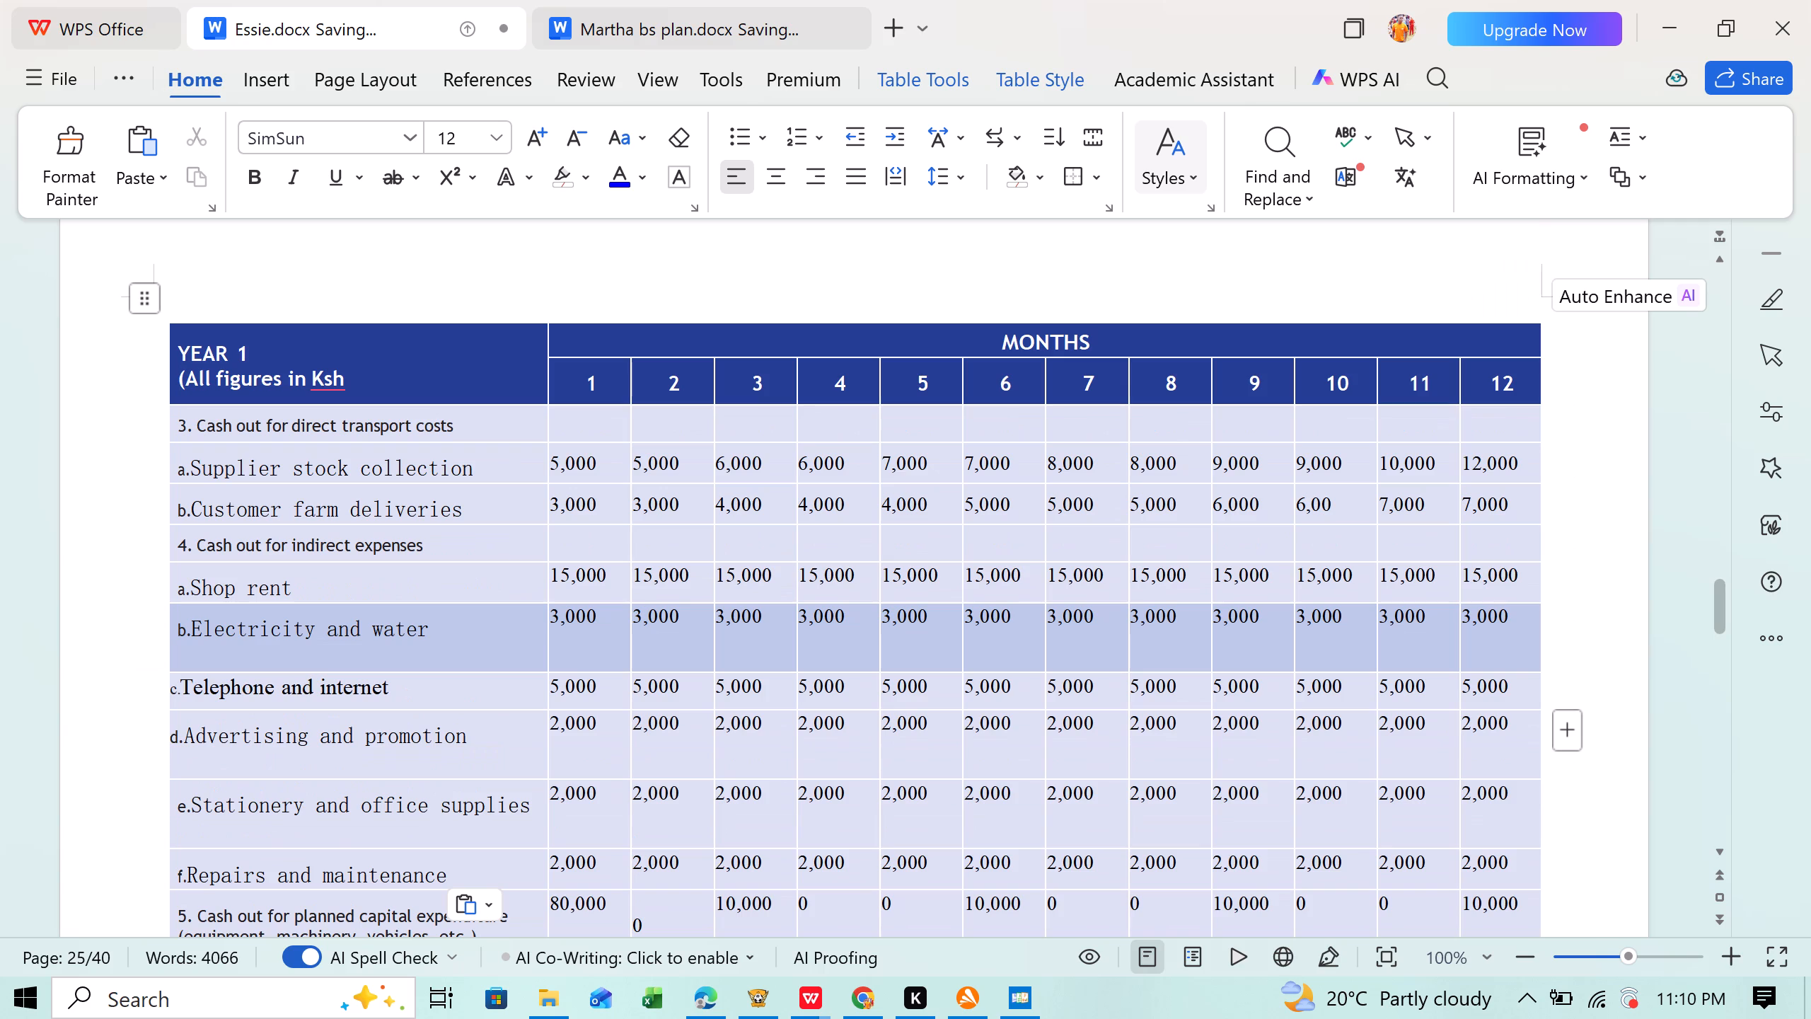
{"action": "left_click_drag", "start_coordinate": [177, 418], "coordinate": [193, 427]}
{"action": "left_click_drag", "start_coordinate": [193, 427], "coordinate": [333, 938]}
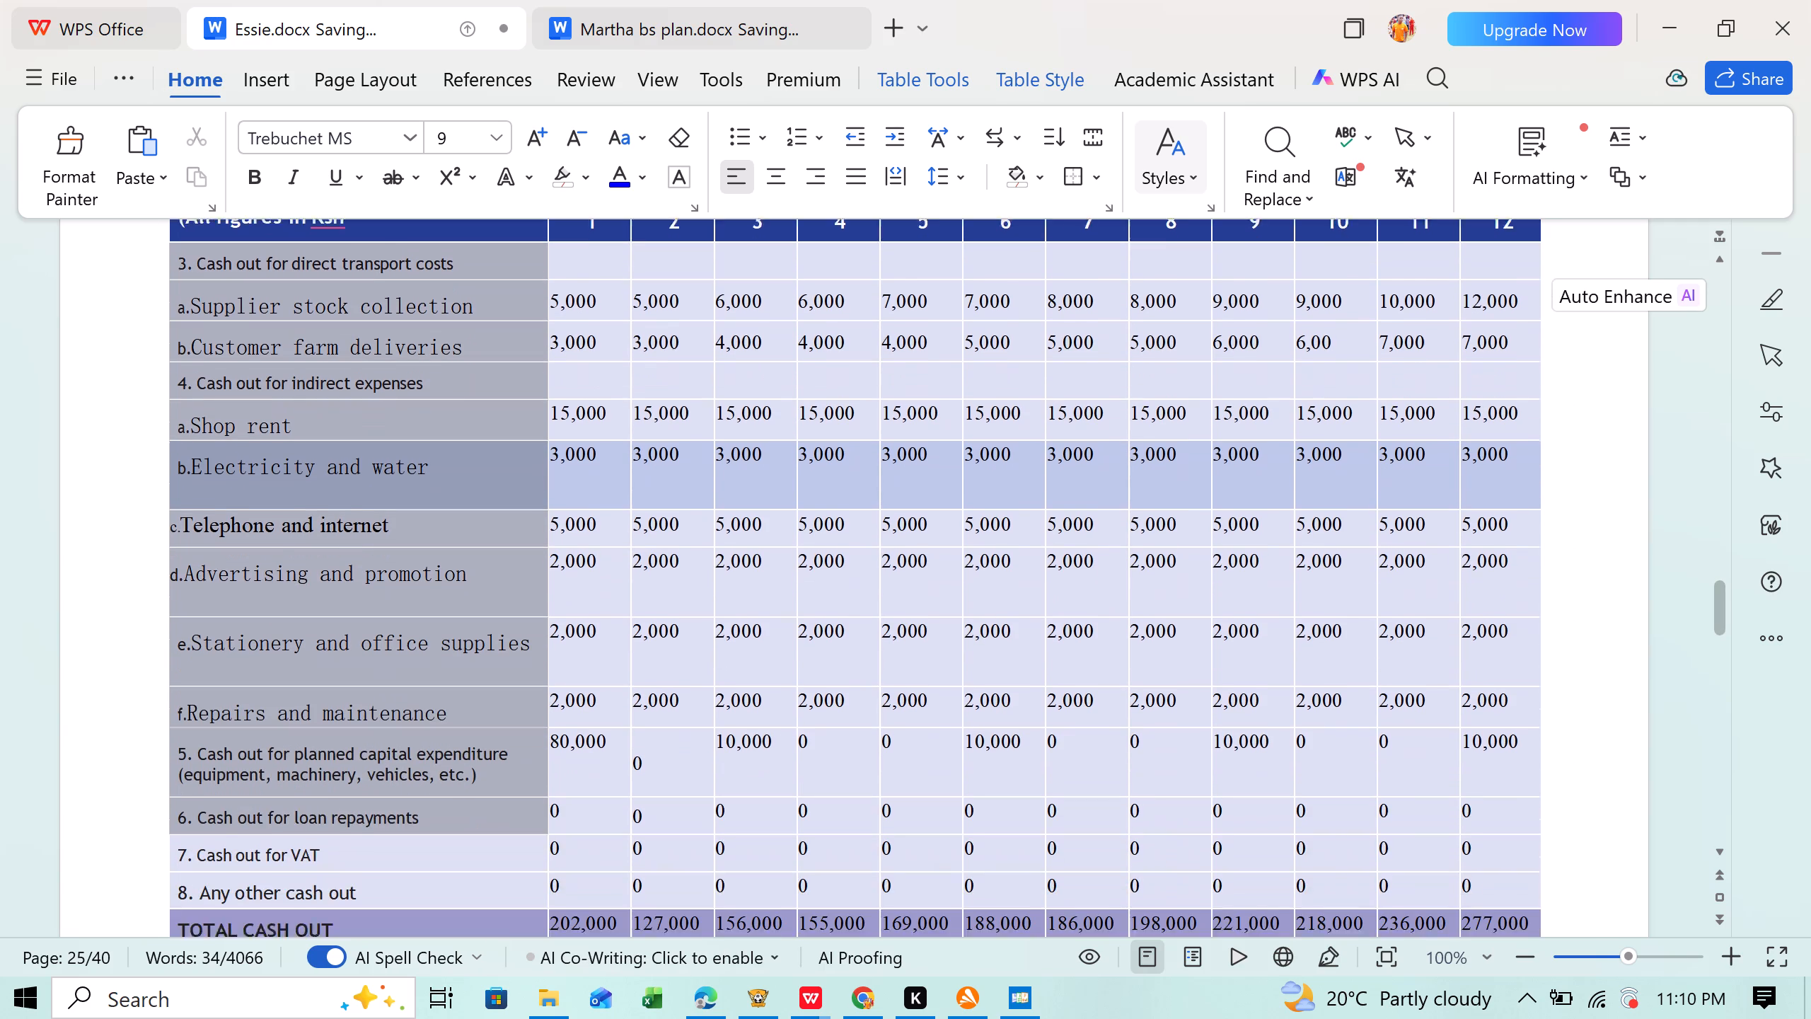
{"action": "left_click_drag", "start_coordinate": [333, 938], "coordinate": [337, 932]}
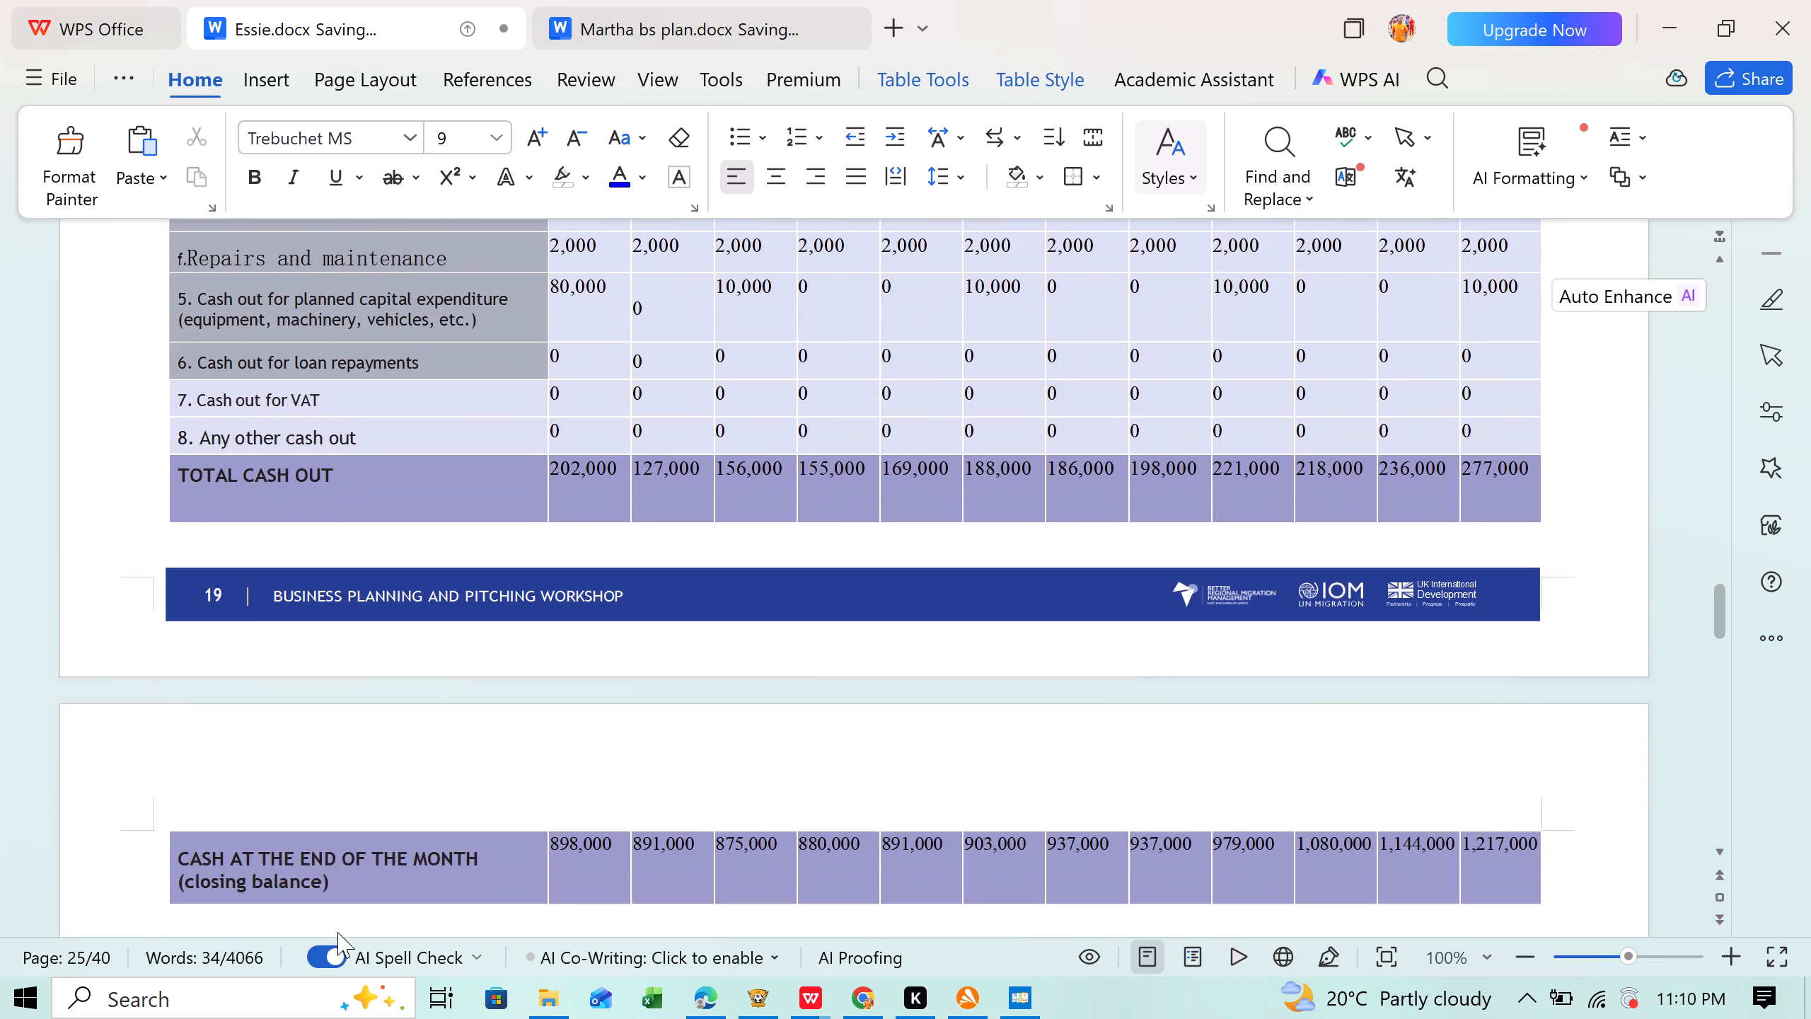
{"action": "left_click_drag", "start_coordinate": [337, 932], "coordinate": [410, 441]}
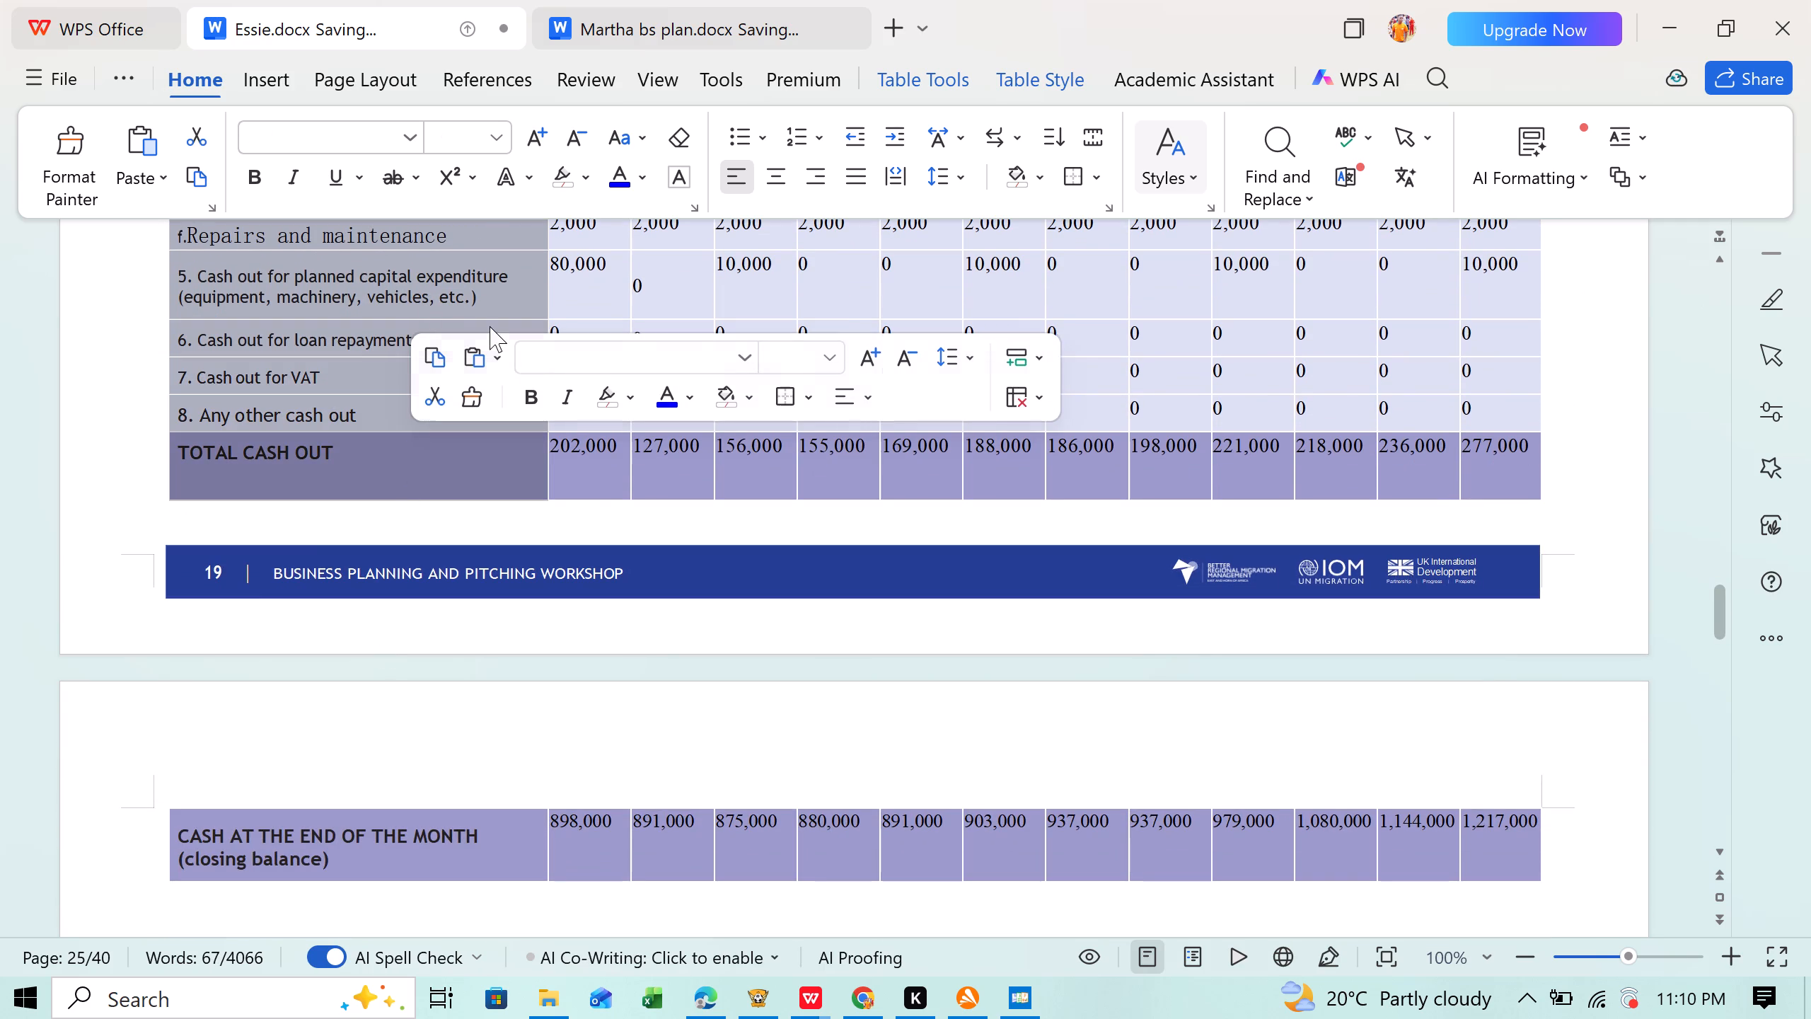
{"action": "left_click", "coordinate": [750, 359]}
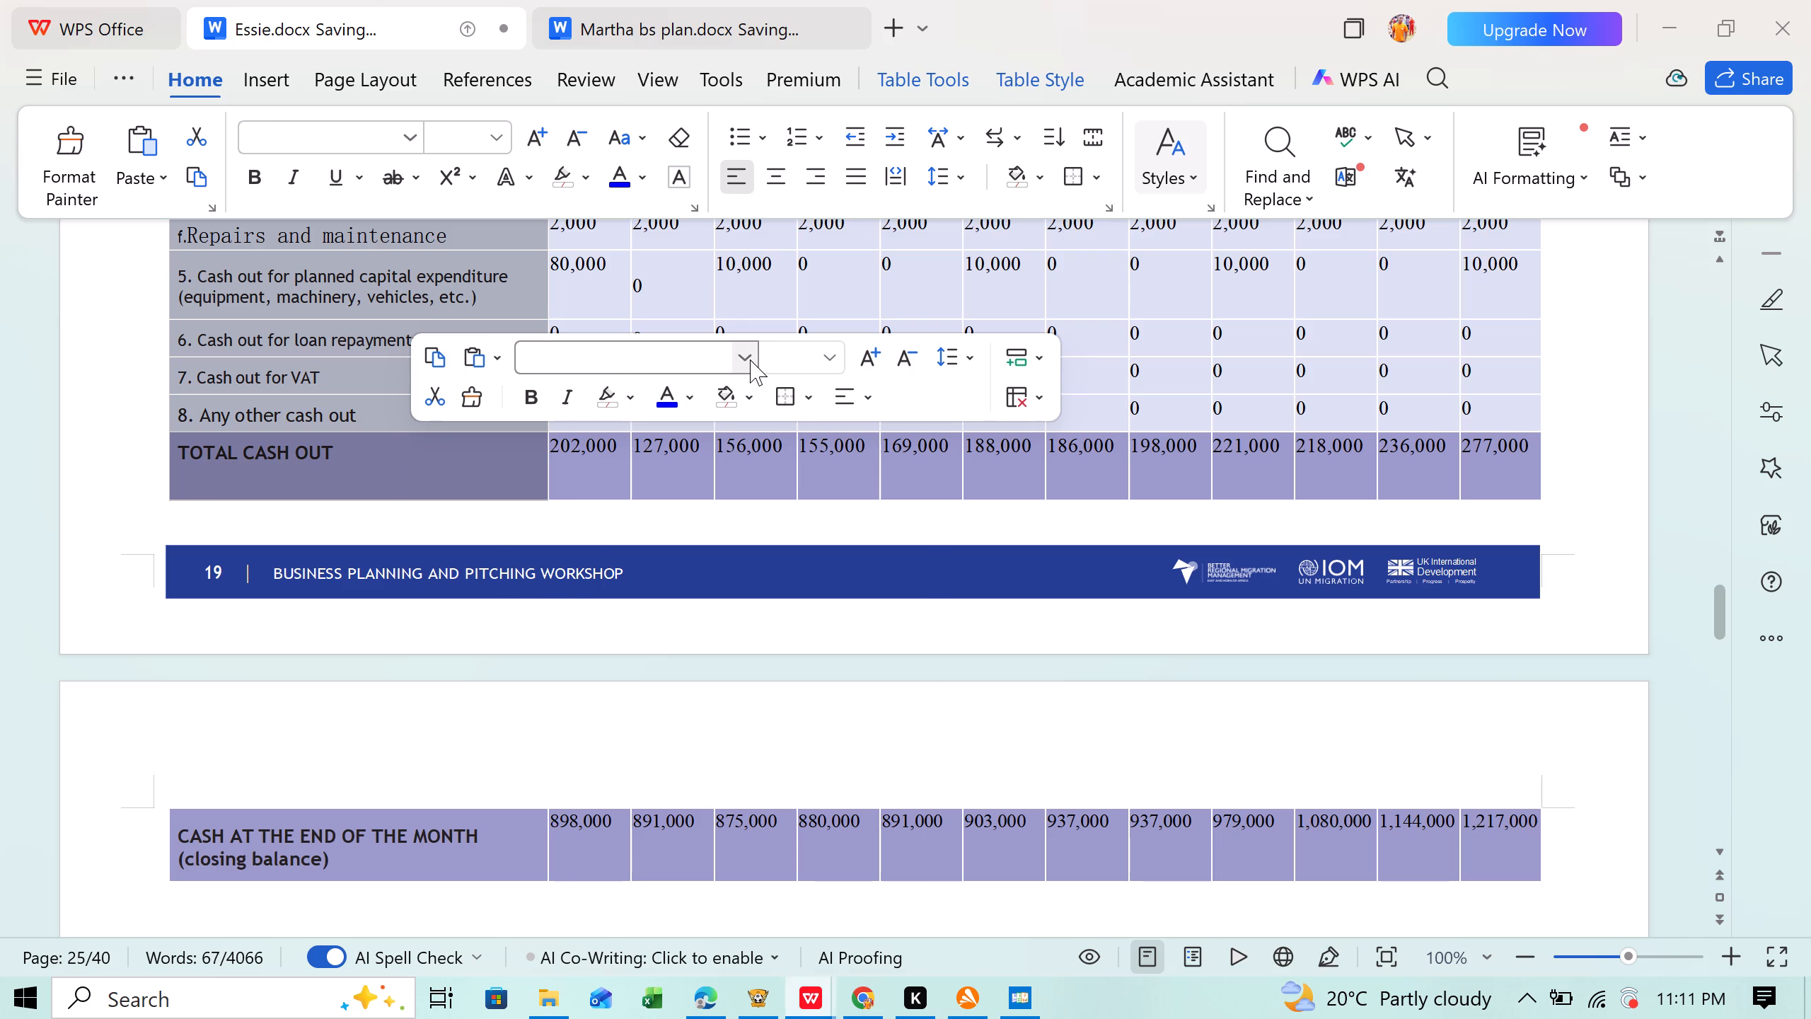
{"action": "left_click", "coordinate": [651, 556]}
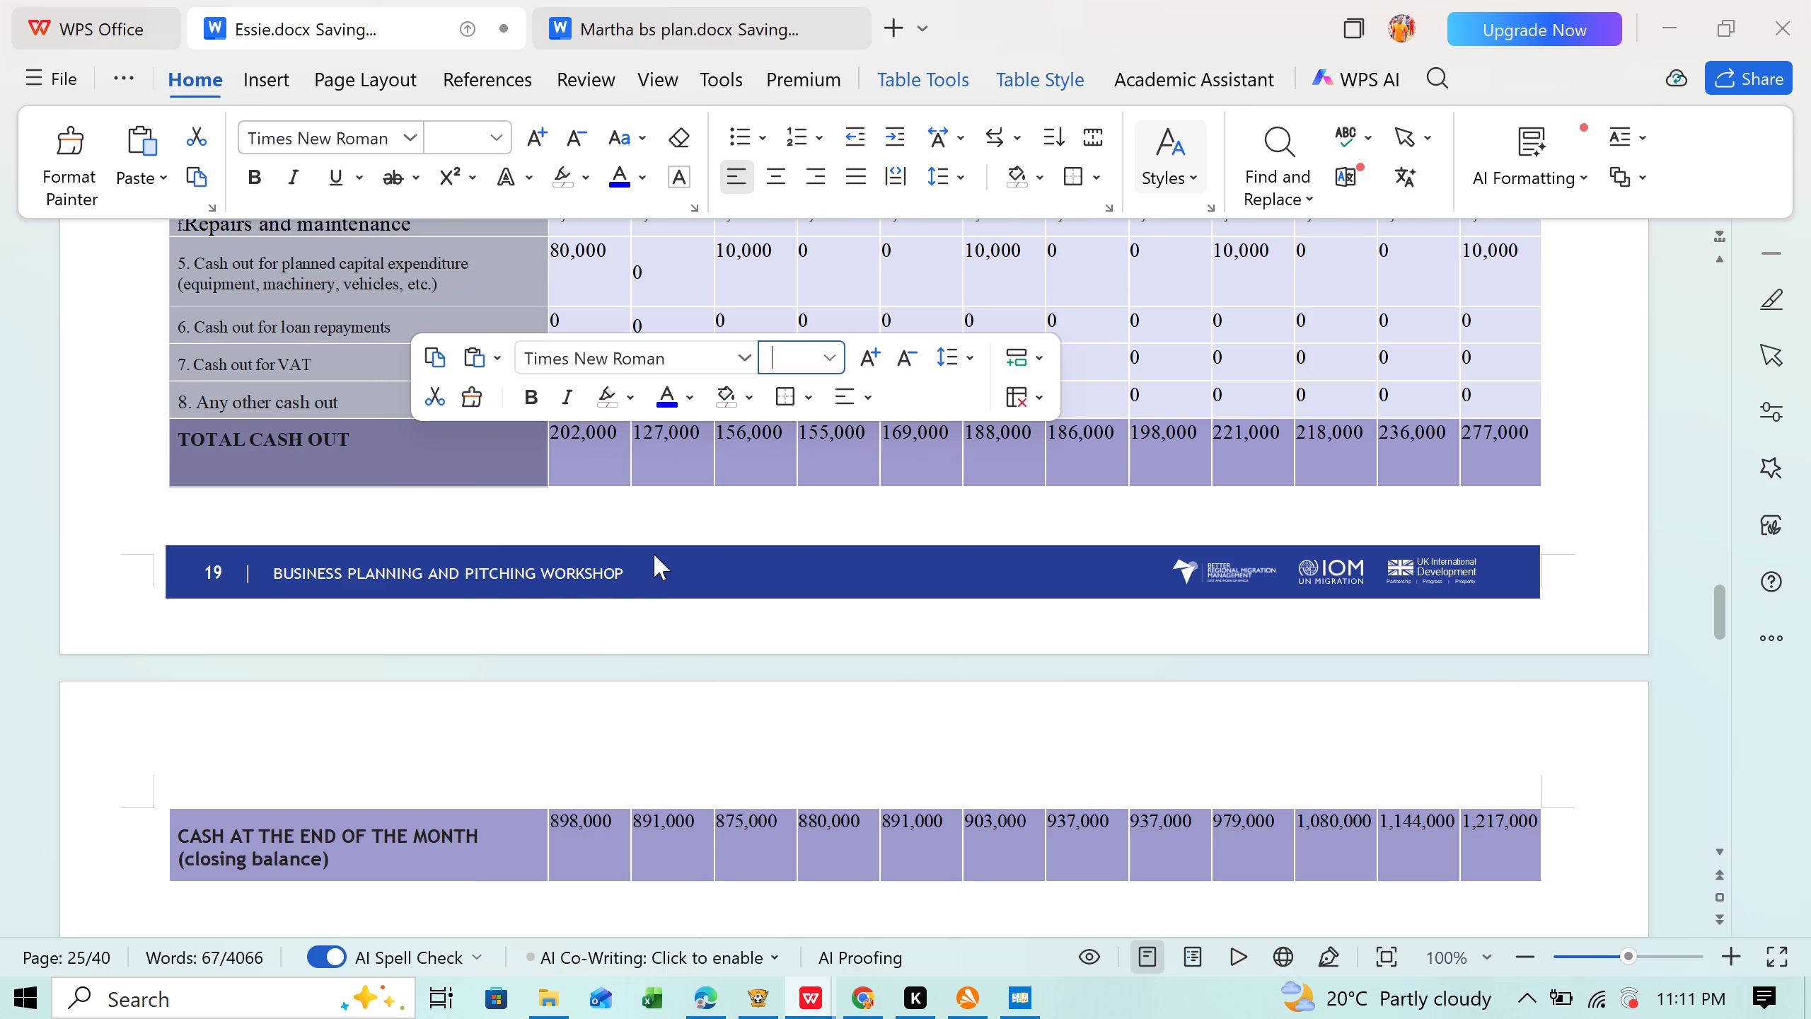
{"action": "left_click", "coordinate": [833, 363]}
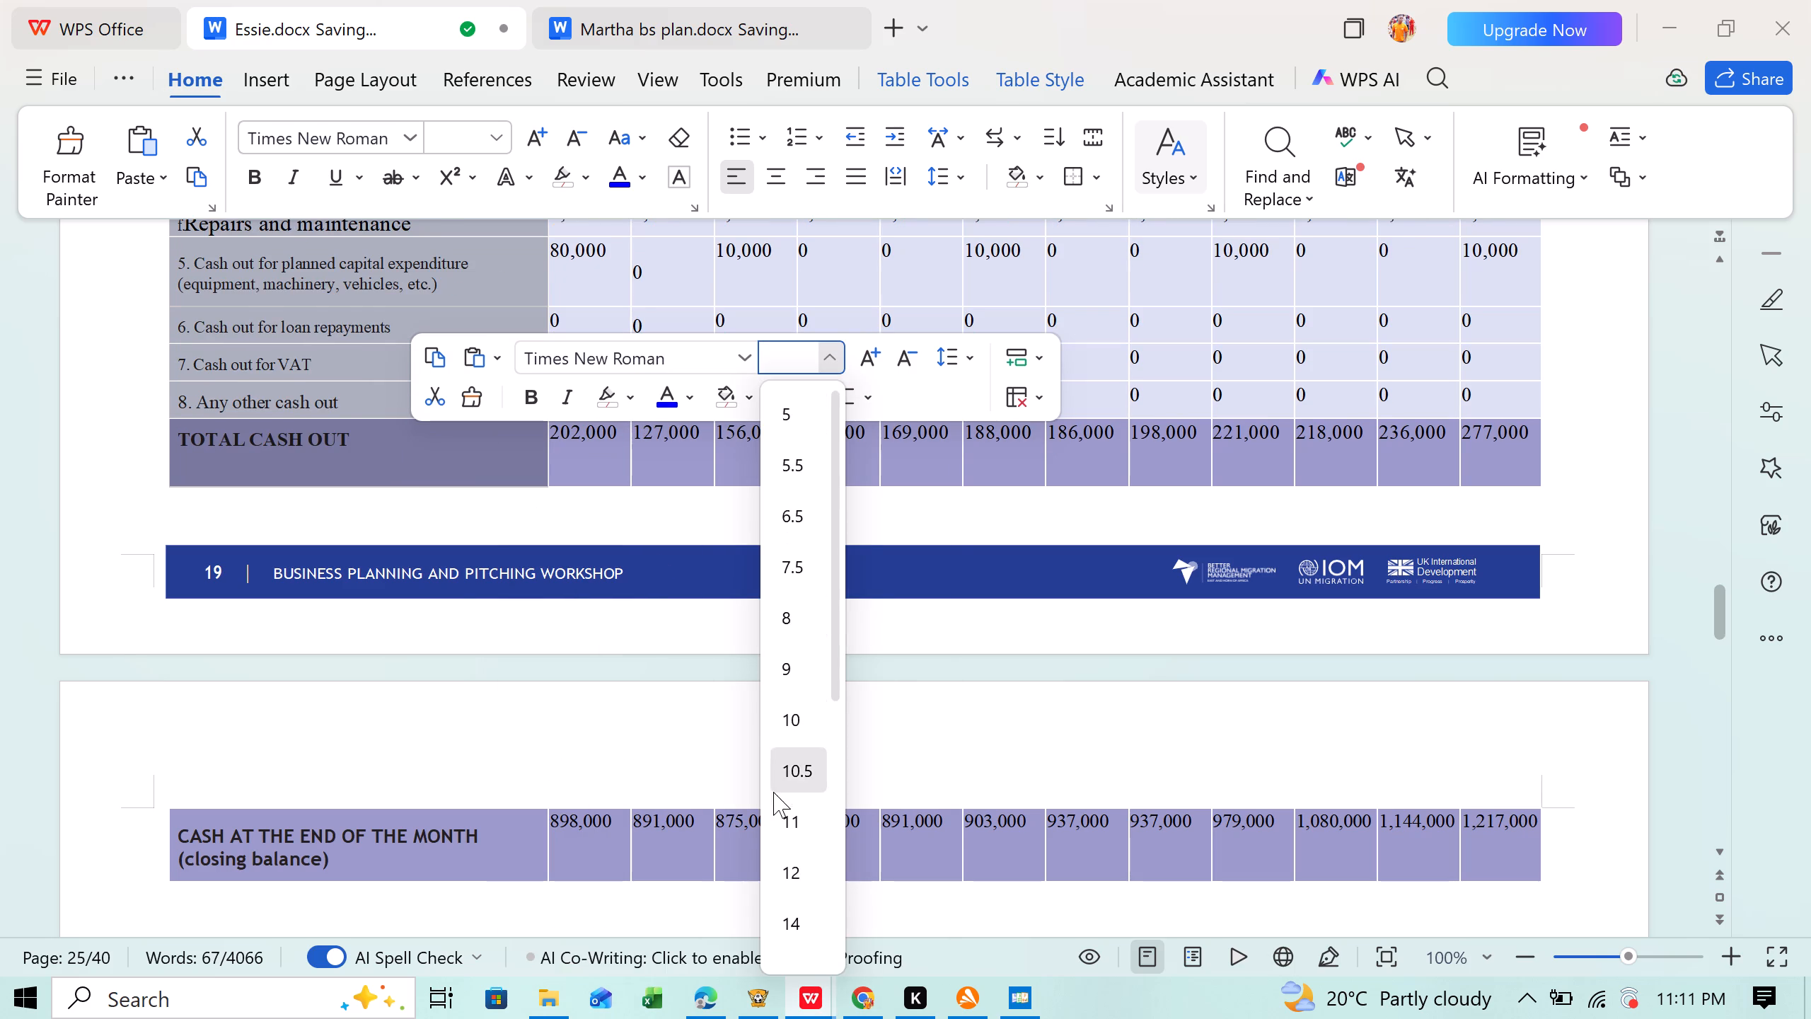
{"action": "left_click", "coordinate": [793, 880]}
{"action": "left_click", "coordinate": [440, 470]}
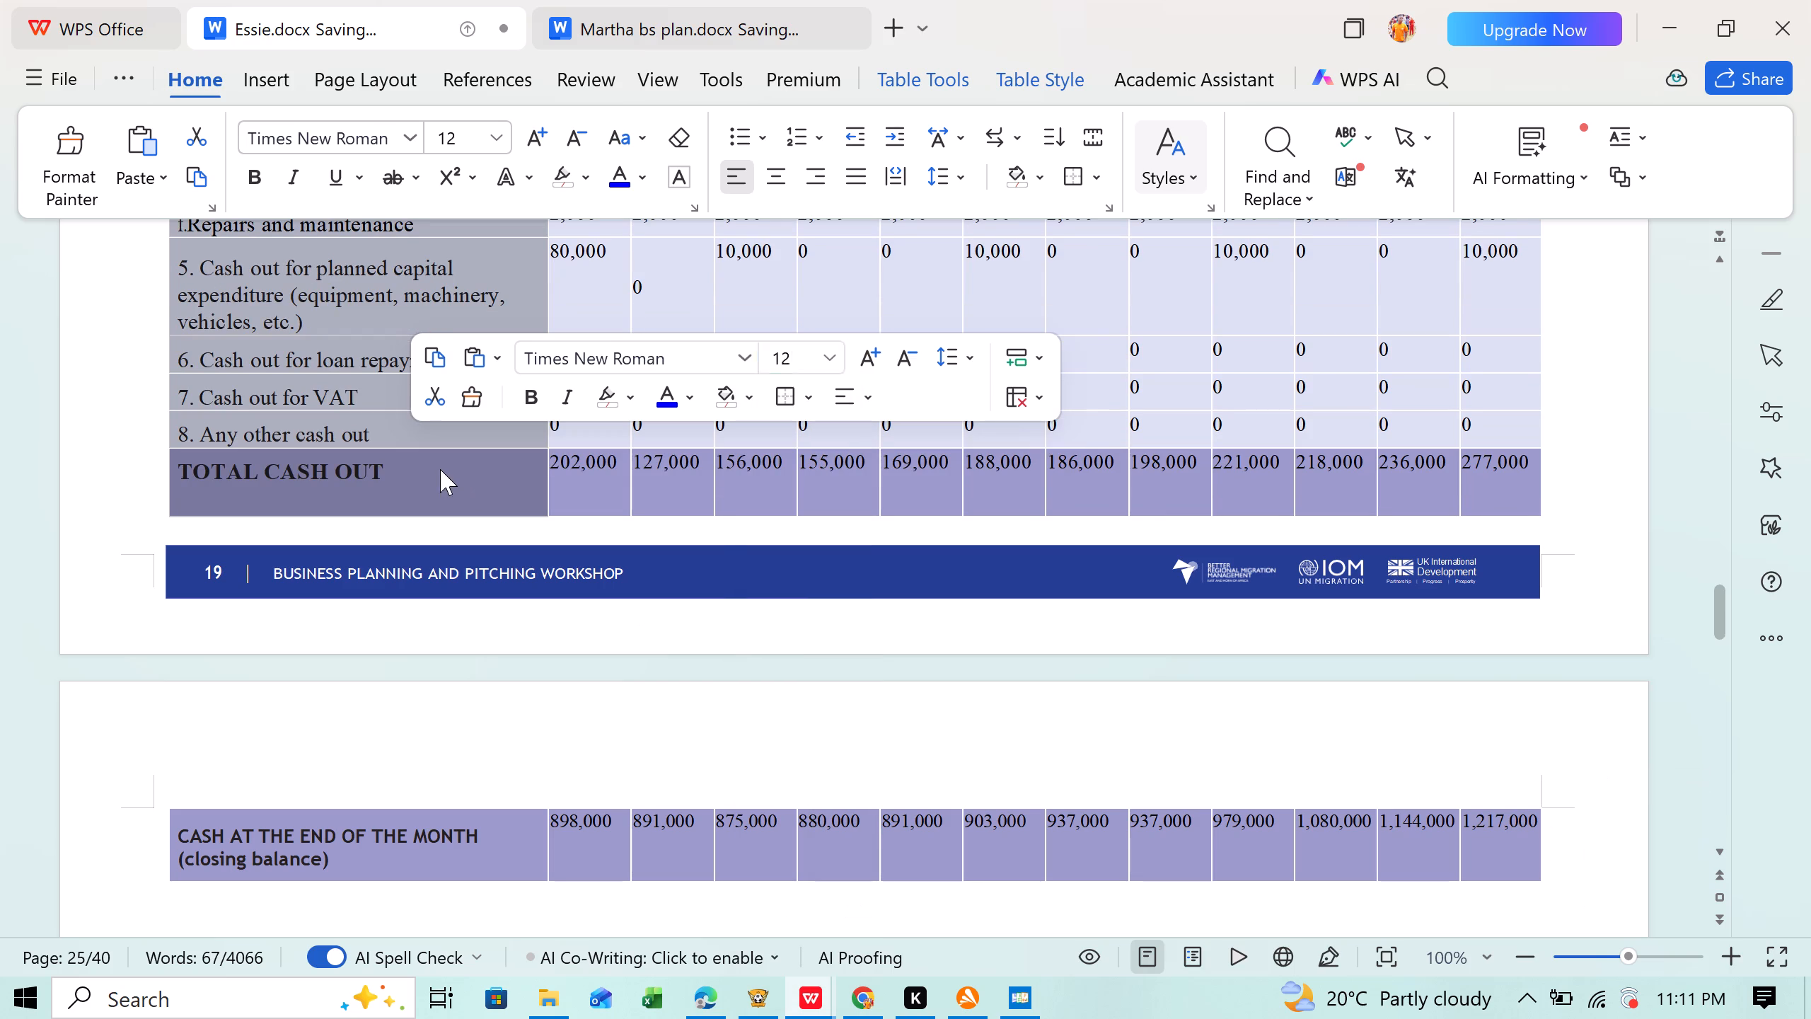
Review the Year 1 sales, cost and profit plan and the cash flow tables for completeness and consistent formatting.
{"action": "scroll", "coordinate": [452, 462], "scroll_direction": "up", "scroll_amount": 9}
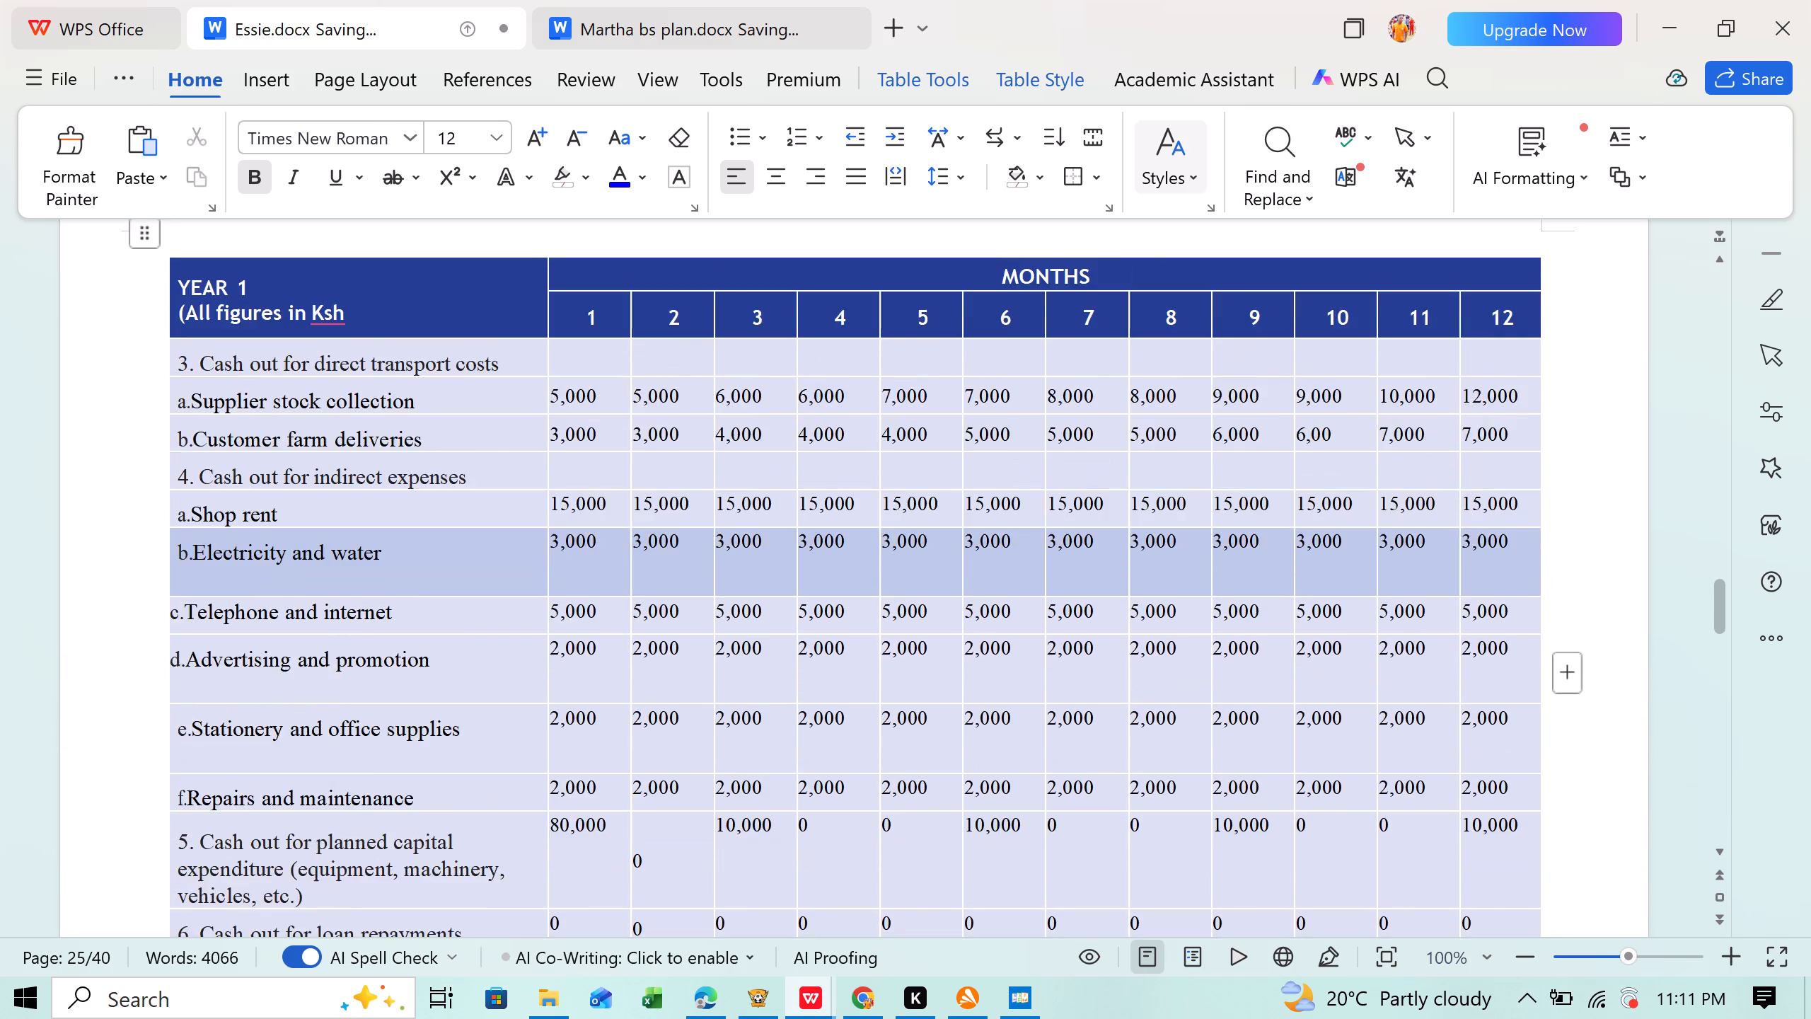
{"action": "scroll", "coordinate": [452, 462], "scroll_direction": "down", "scroll_amount": 14}
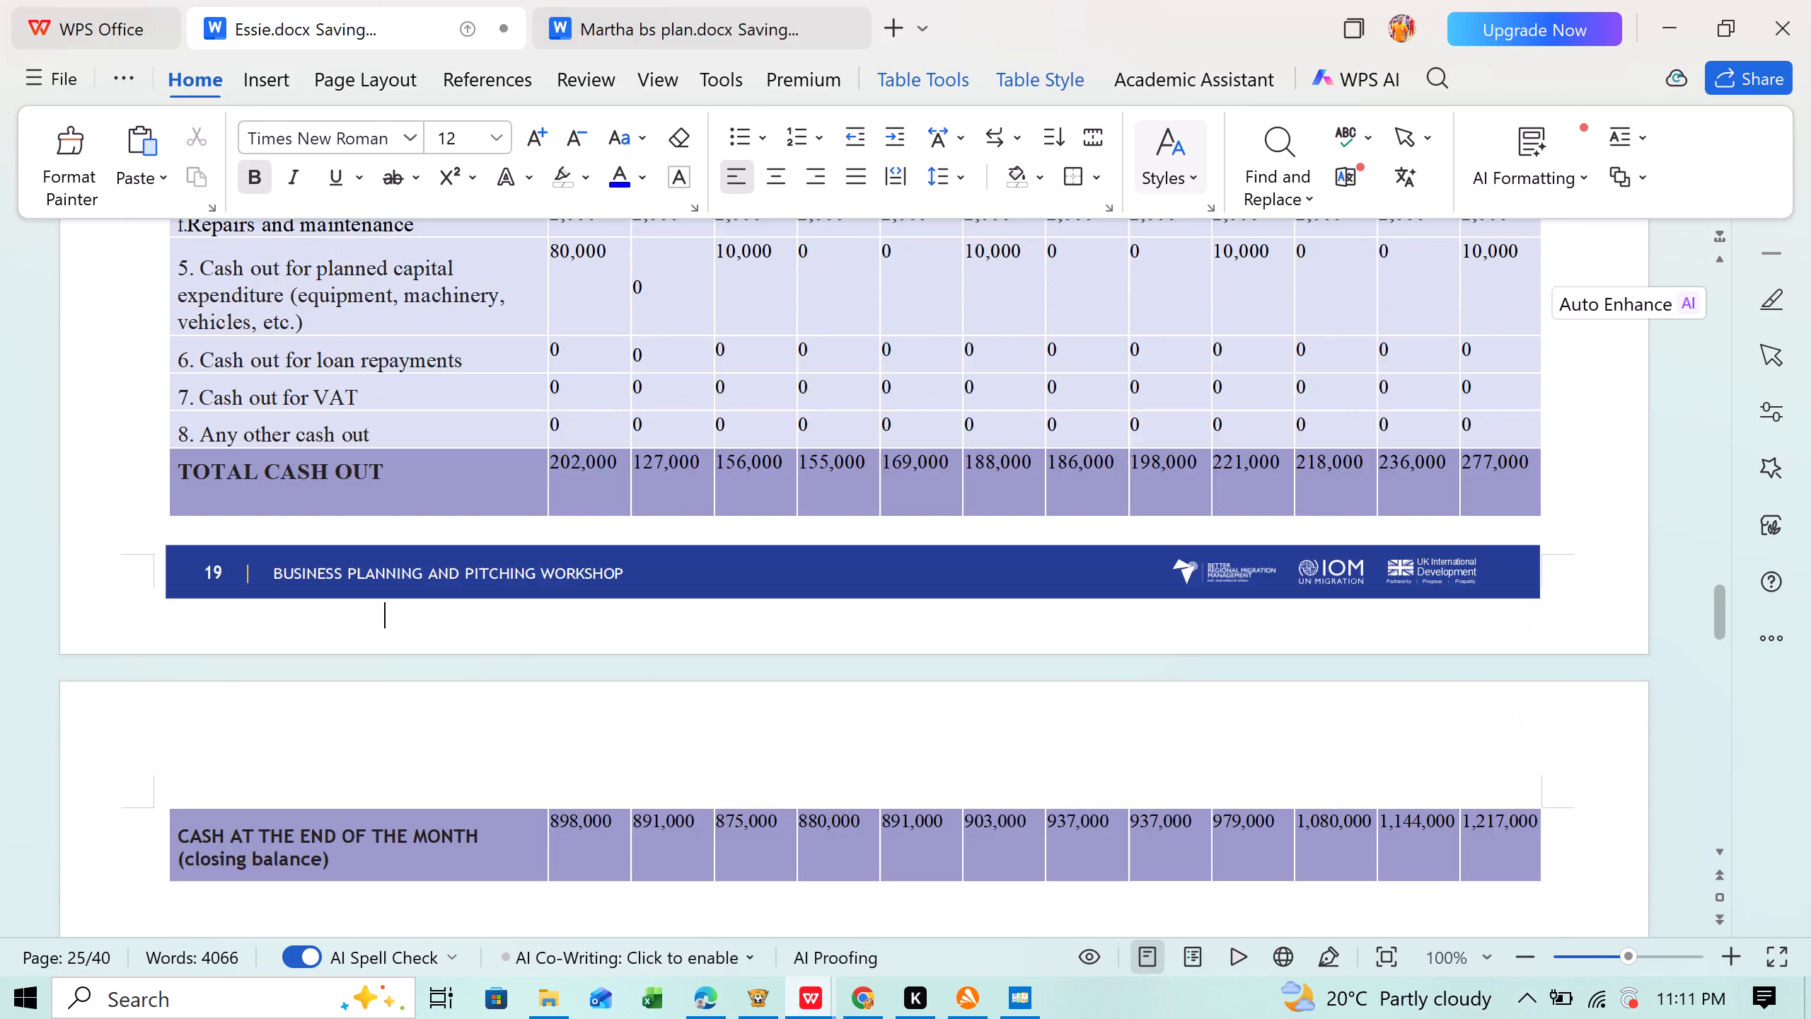
{"action": "scroll", "coordinate": [452, 455], "scroll_direction": "down", "scroll_amount": 20}
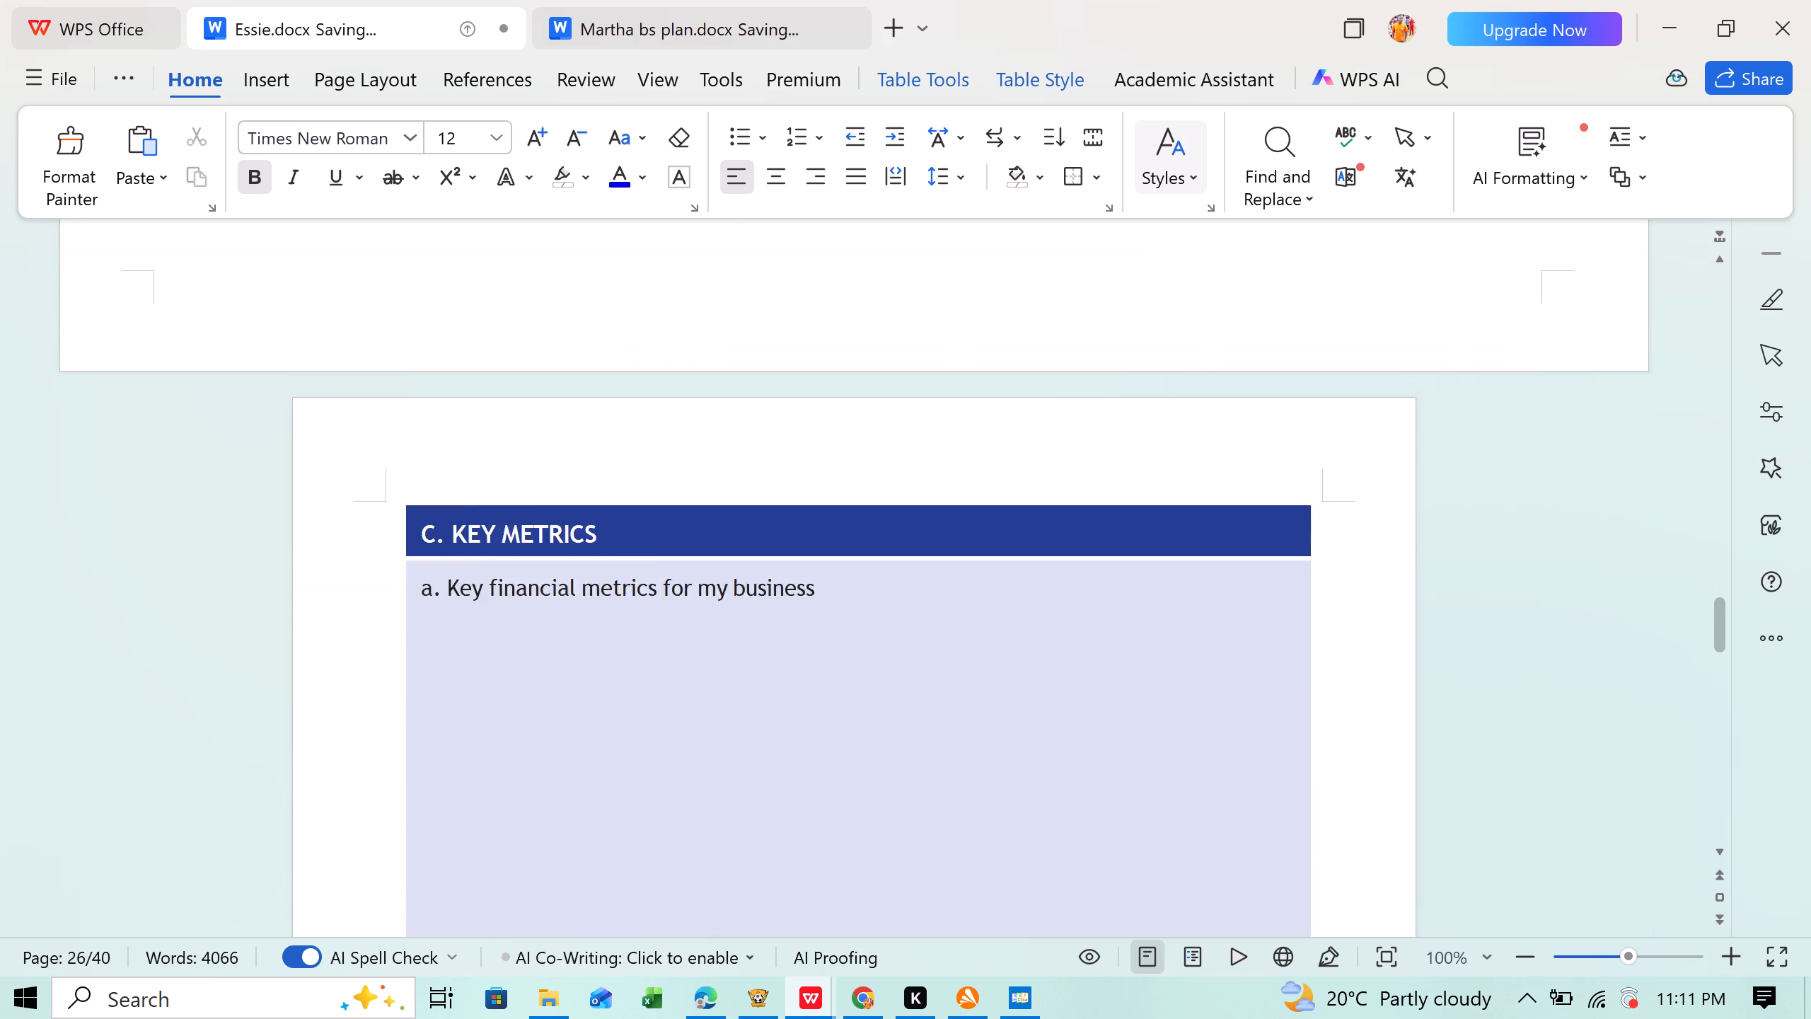
{"action": "scroll", "coordinate": [452, 455], "scroll_direction": "down", "scroll_amount": 2}
{"action": "scroll", "coordinate": [452, 455], "scroll_direction": "up", "scroll_amount": 20}
{"action": "scroll", "coordinate": [452, 455], "scroll_direction": "up", "scroll_amount": 7}
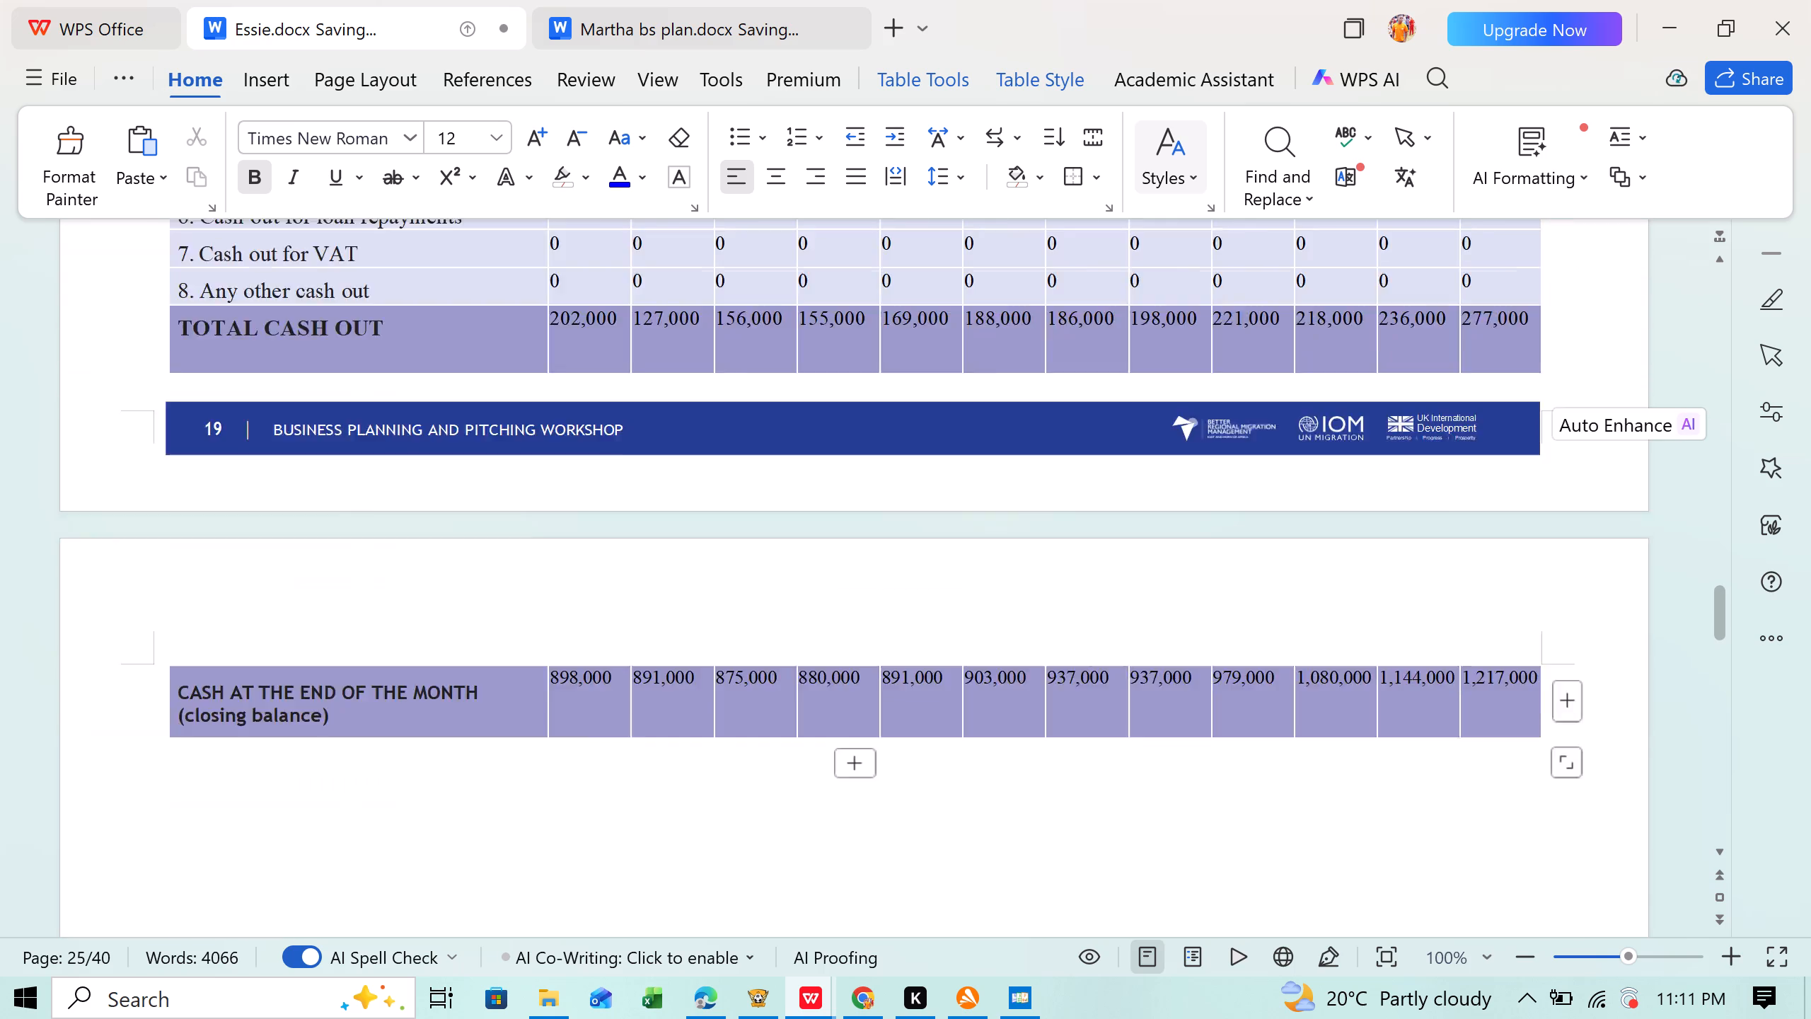
{"action": "scroll", "coordinate": [426, 501], "scroll_direction": "up", "scroll_amount": 20}
{"action": "scroll", "coordinate": [426, 501], "scroll_direction": "up", "scroll_amount": 9}
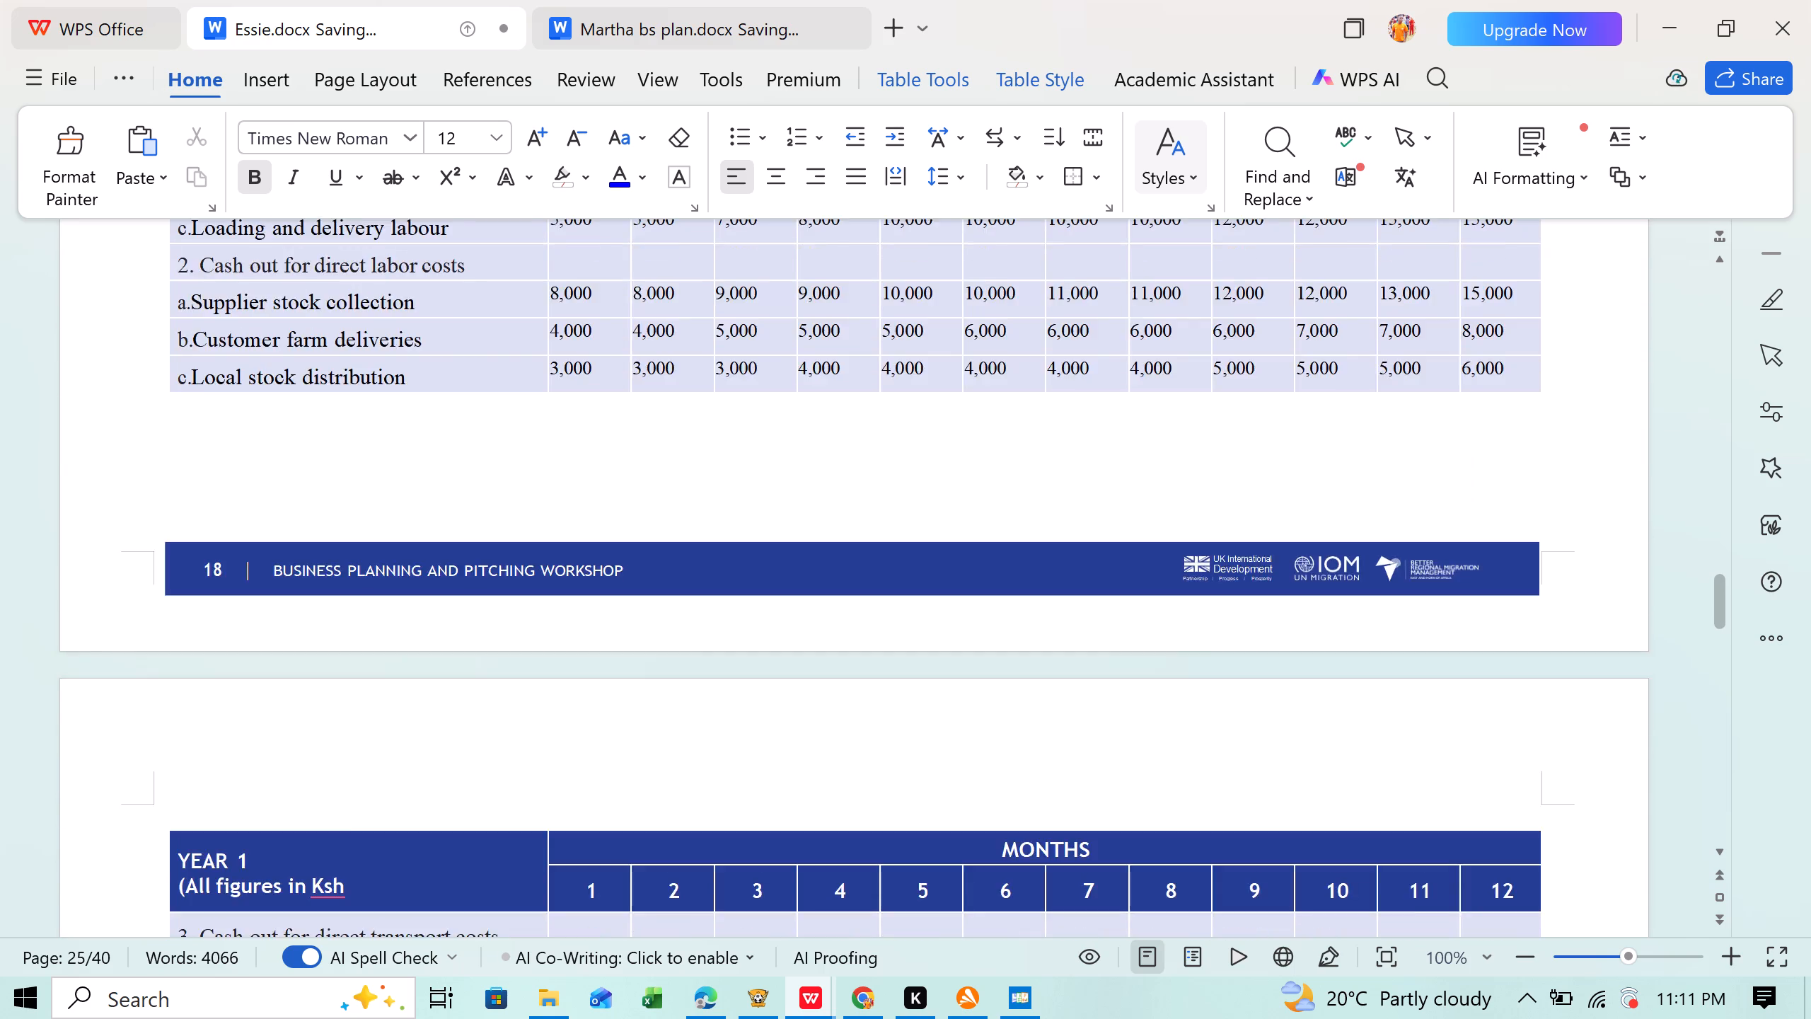
{"action": "scroll", "coordinate": [426, 501], "scroll_direction": "up", "scroll_amount": 20}
{"action": "scroll", "coordinate": [426, 501], "scroll_direction": "up", "scroll_amount": 12}
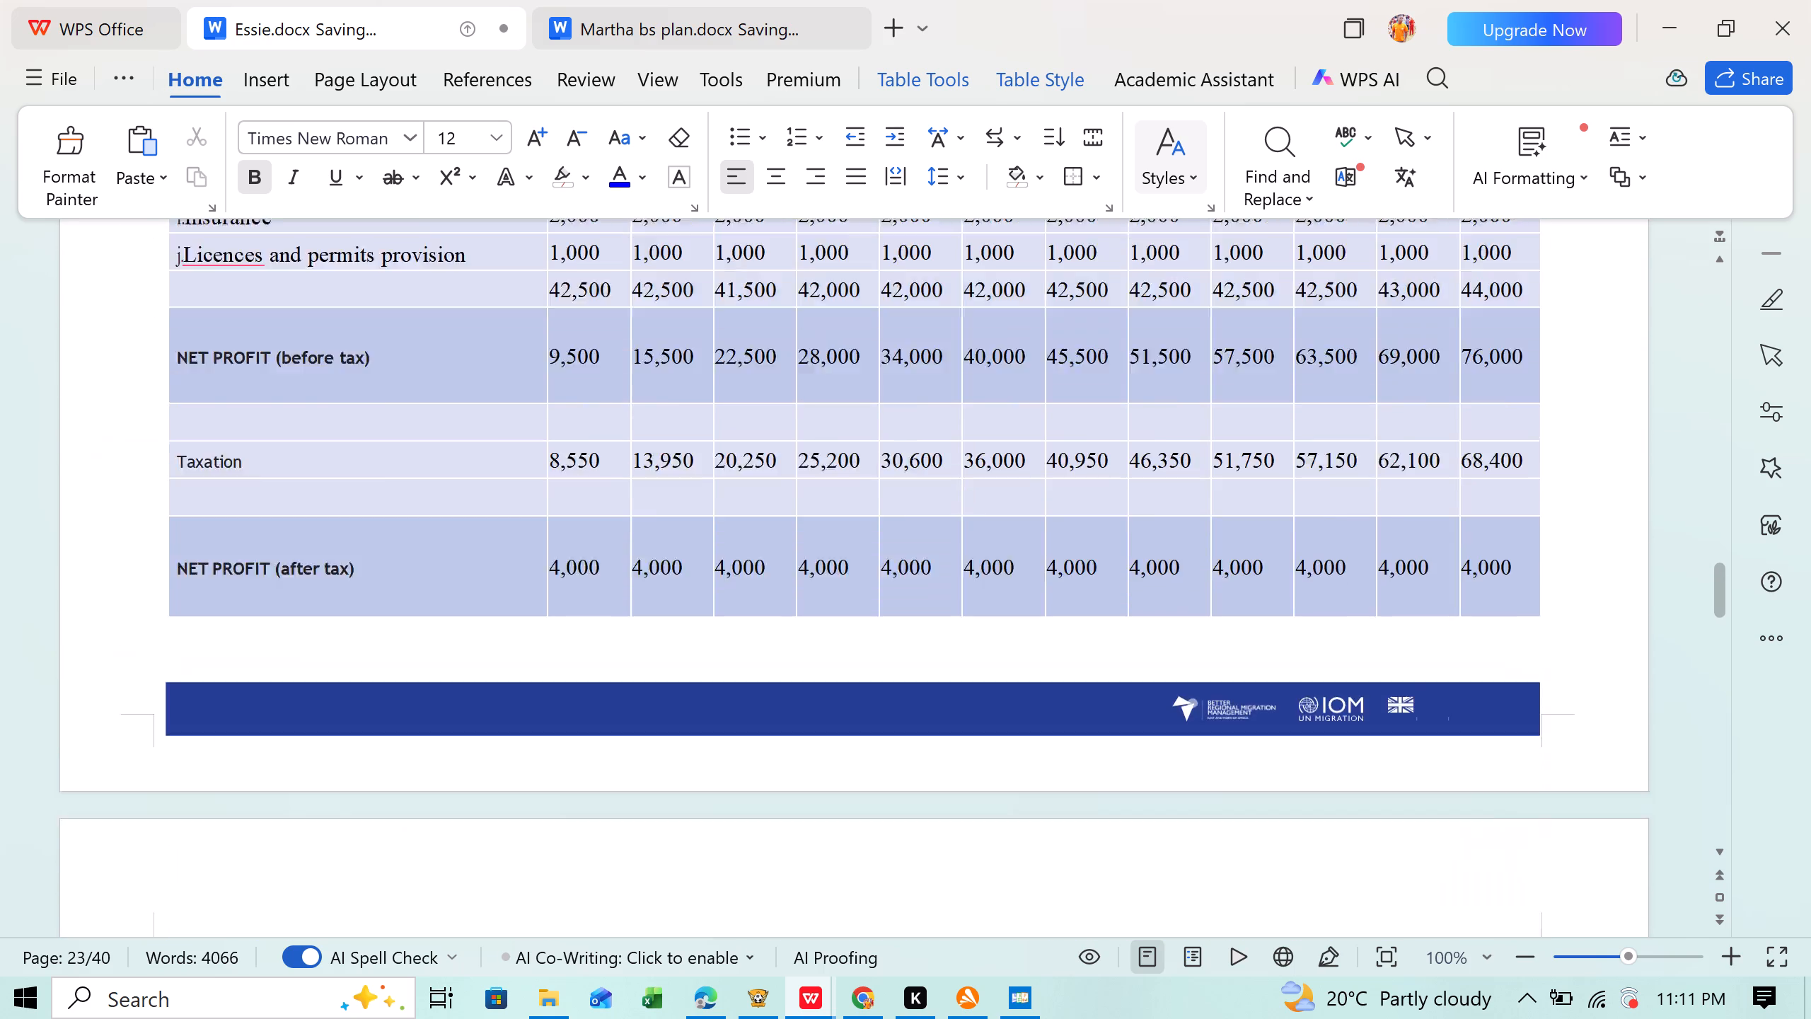
{"action": "scroll", "coordinate": [426, 501], "scroll_direction": "up", "scroll_amount": 13}
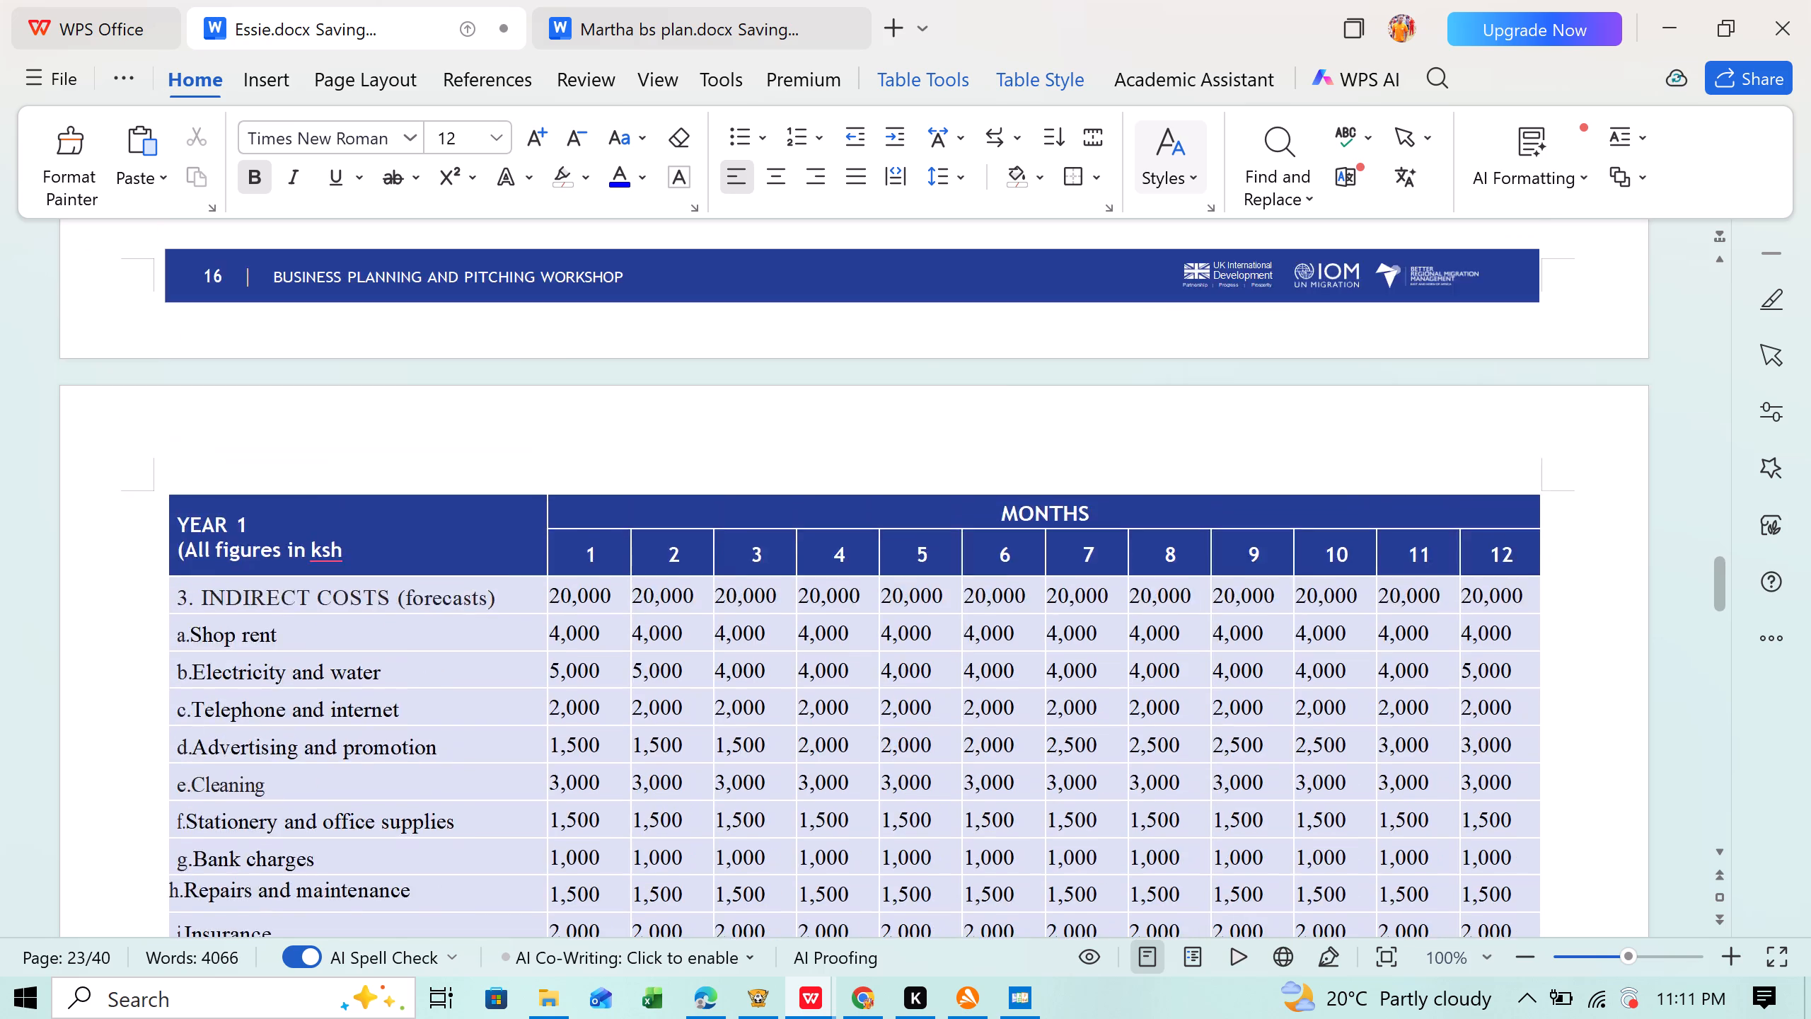
{"action": "scroll", "coordinate": [426, 501], "scroll_direction": "up", "scroll_amount": 16}
{"action": "scroll", "coordinate": [426, 501], "scroll_direction": "up", "scroll_amount": 6}
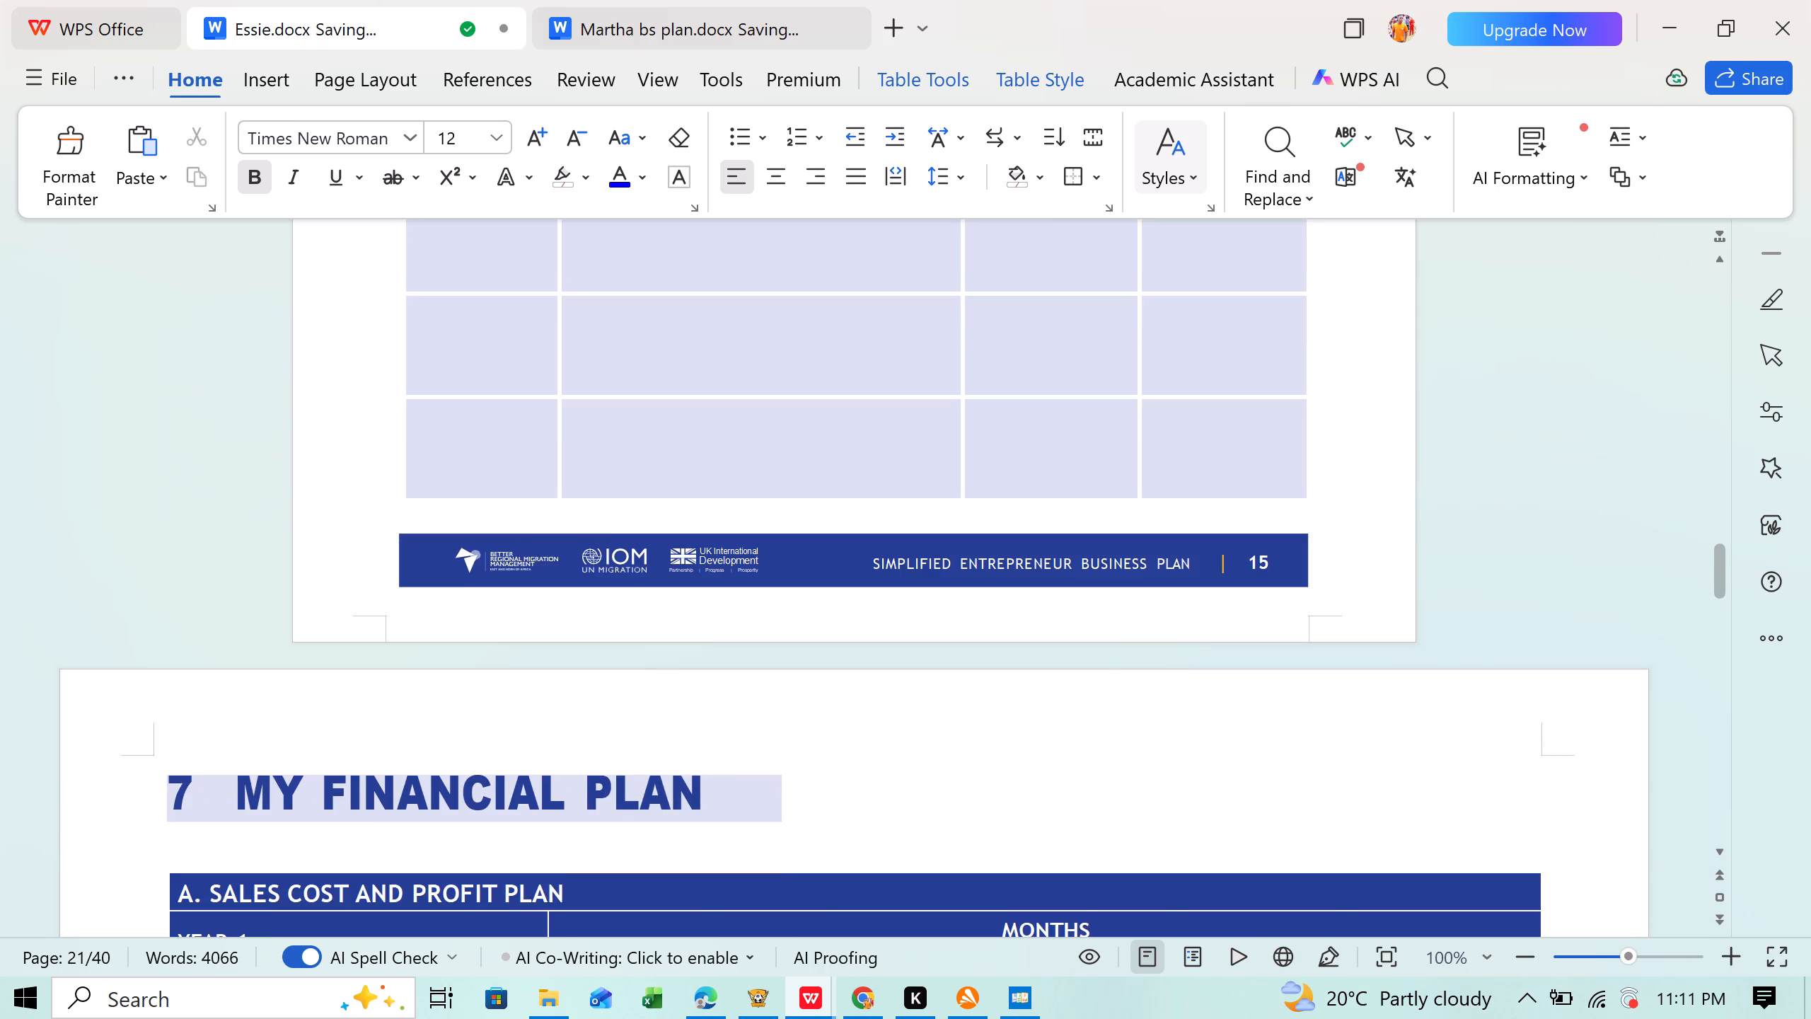
{"action": "scroll", "coordinate": [426, 501], "scroll_direction": "down", "scroll_amount": 2}
{"action": "scroll", "coordinate": [306, 600], "scroll_direction": "down", "scroll_amount": 6}
{"action": "scroll", "coordinate": [548, 509], "scroll_direction": "down", "scroll_amount": 5}
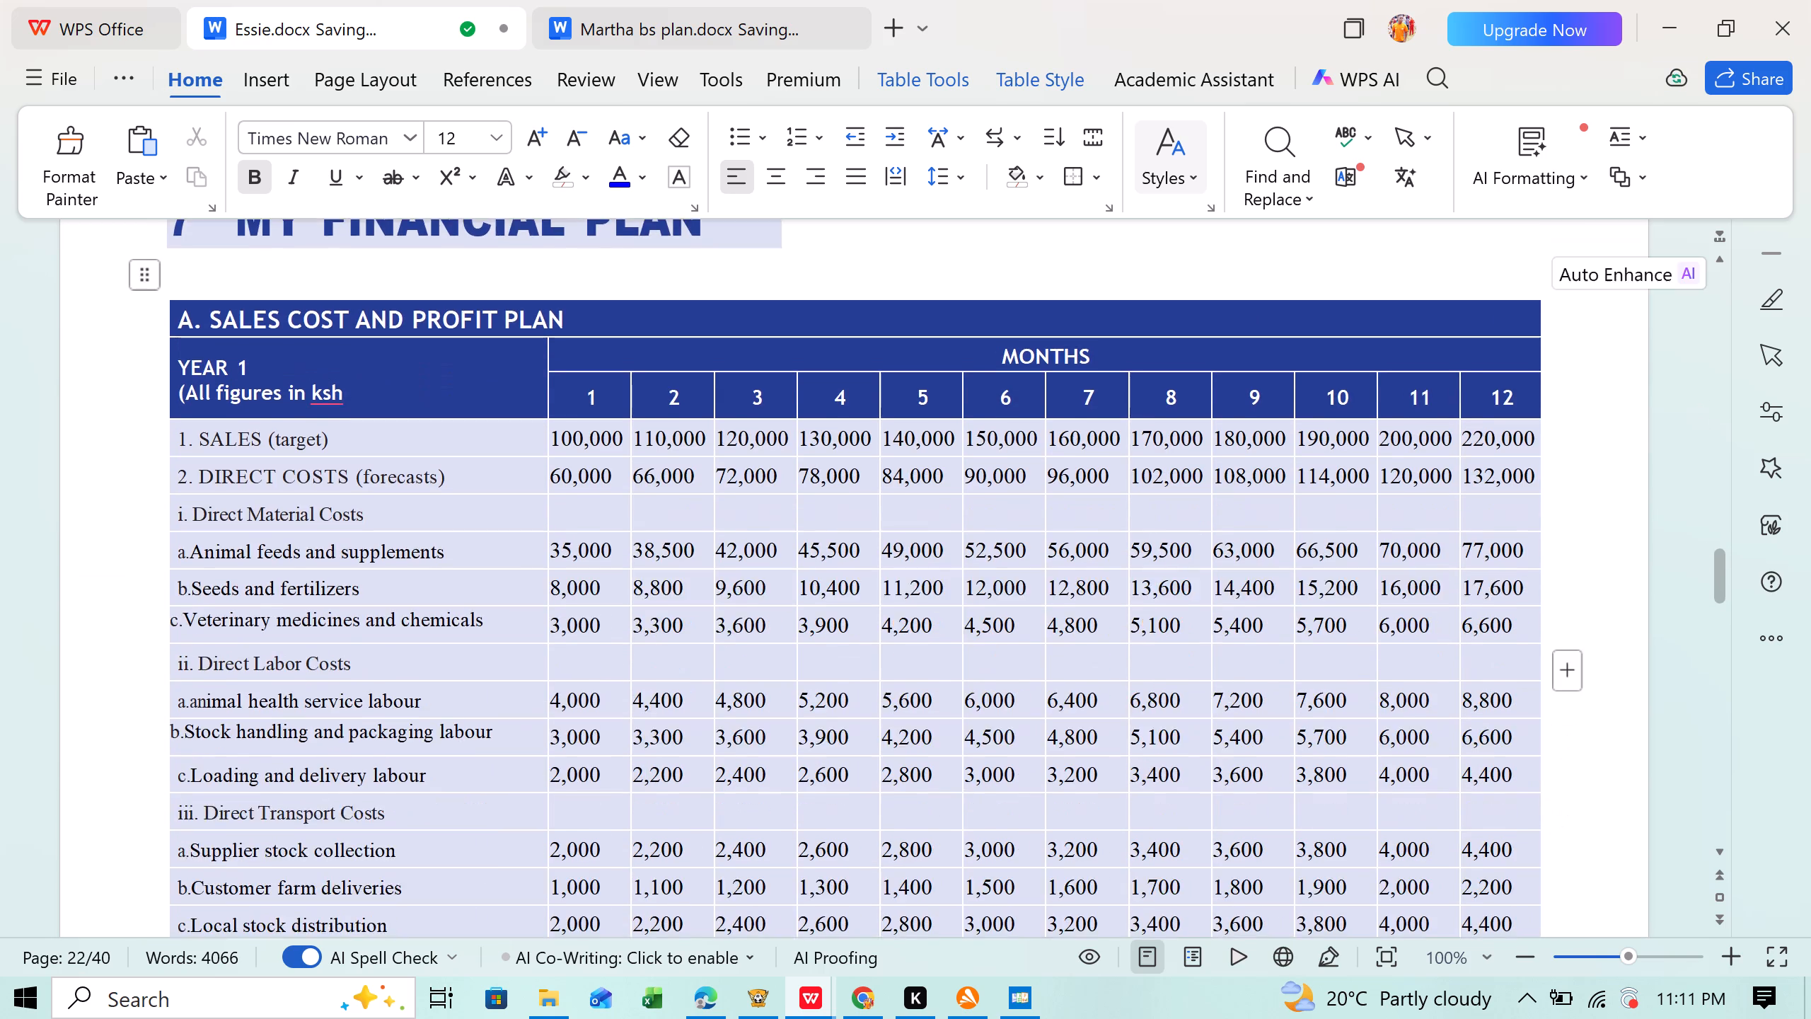
{"action": "scroll", "coordinate": [548, 509], "scroll_direction": "down", "scroll_amount": 20}
{"action": "scroll", "coordinate": [548, 509], "scroll_direction": "down", "scroll_amount": 6}
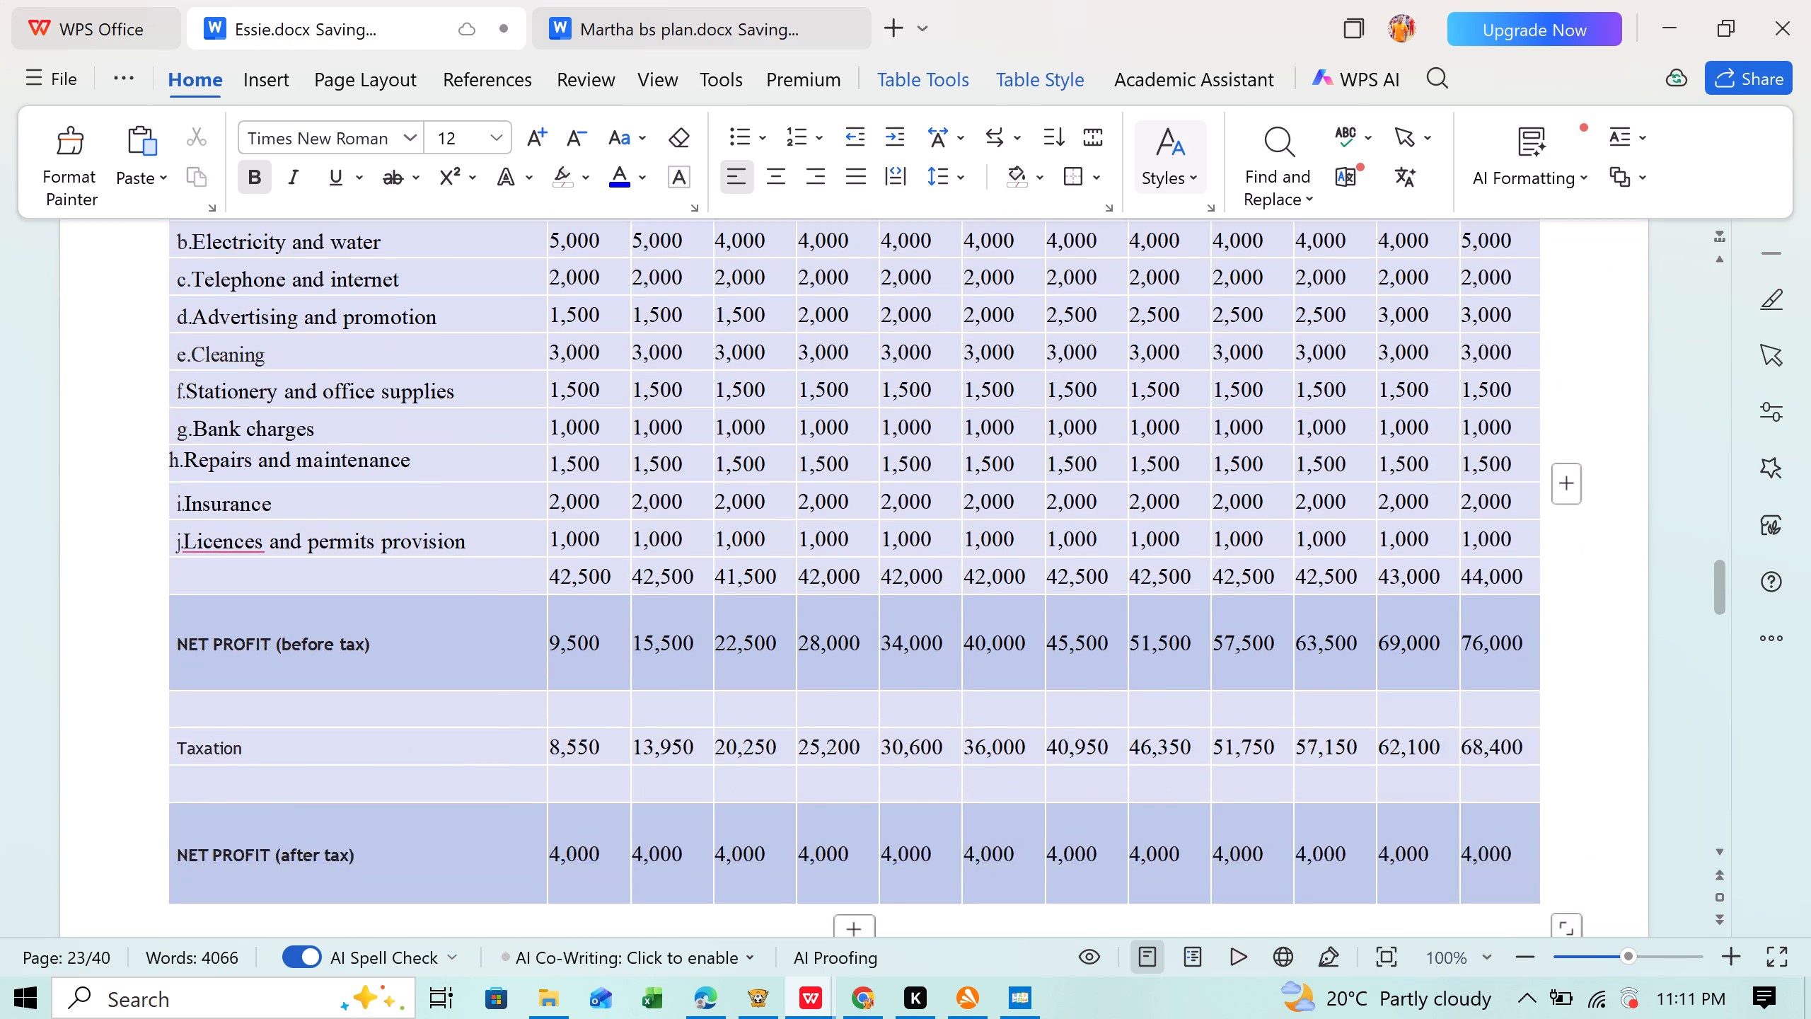
{"action": "scroll", "coordinate": [531, 543], "scroll_direction": "down", "scroll_amount": 20}
{"action": "scroll", "coordinate": [531, 543], "scroll_direction": "down", "scroll_amount": 6}
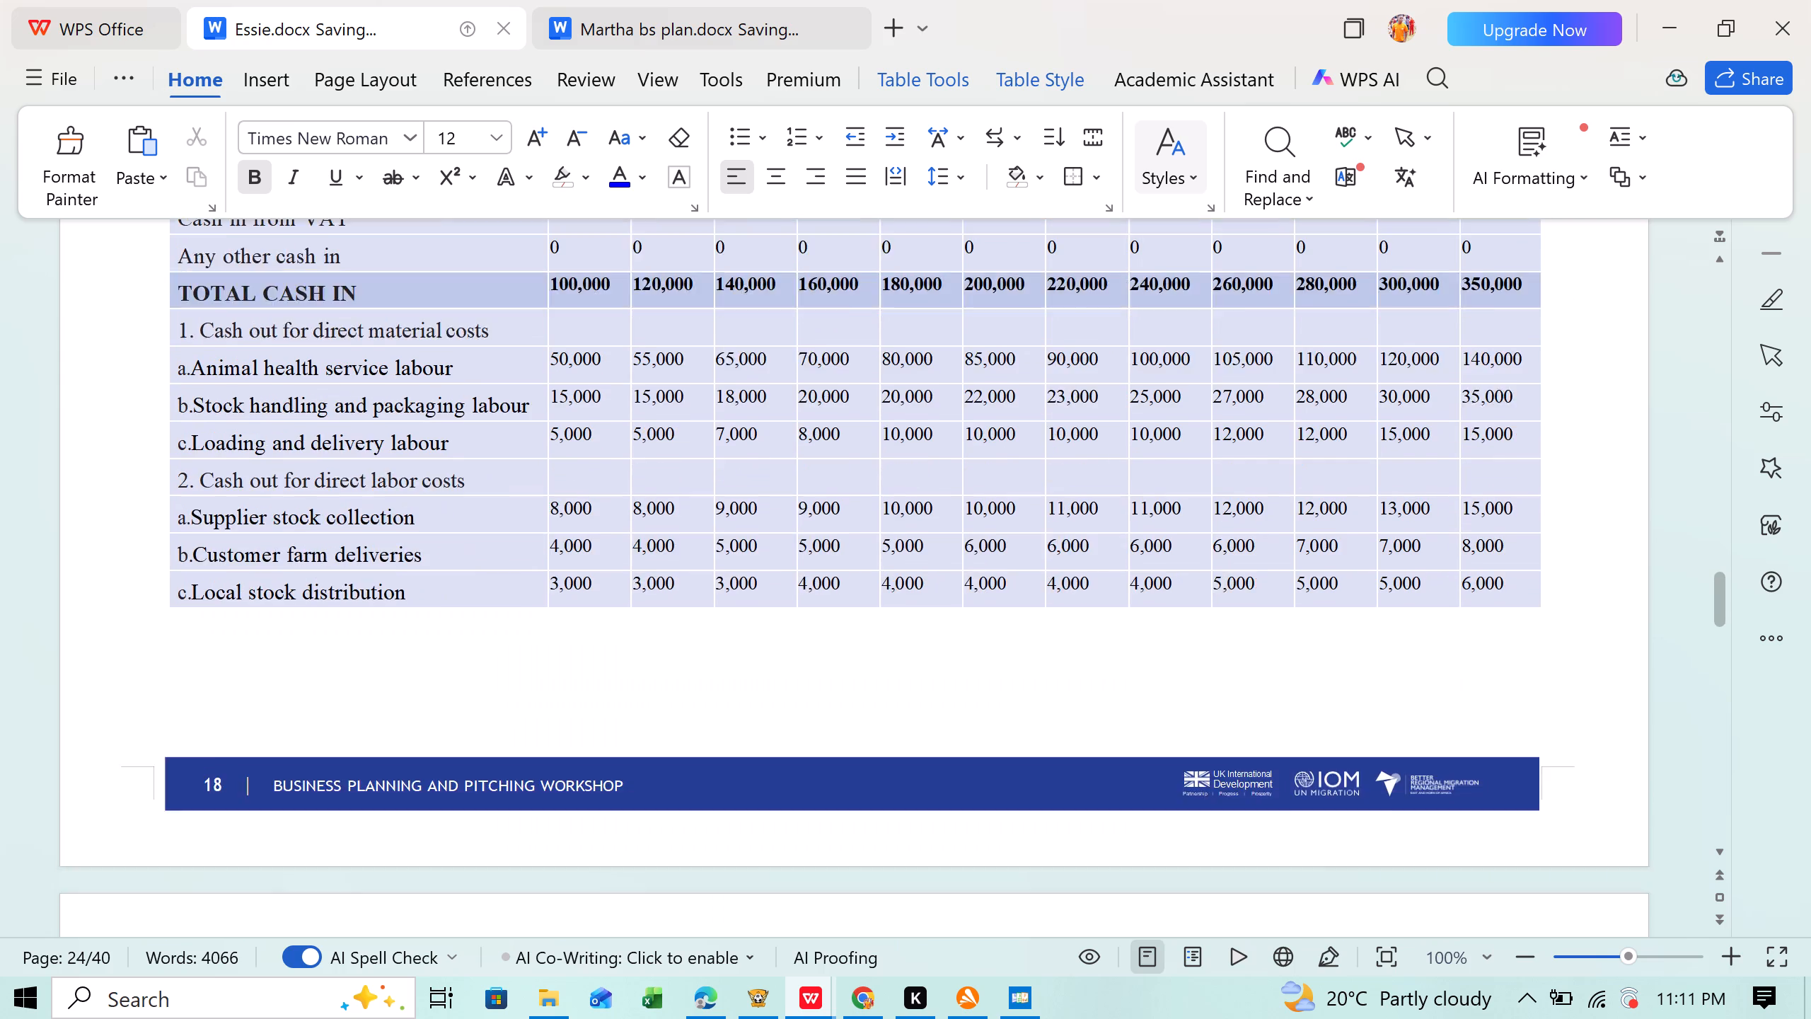
{"action": "scroll", "coordinate": [531, 543], "scroll_direction": "down", "scroll_amount": 20}
{"action": "scroll", "coordinate": [531, 543], "scroll_direction": "down", "scroll_amount": 6}
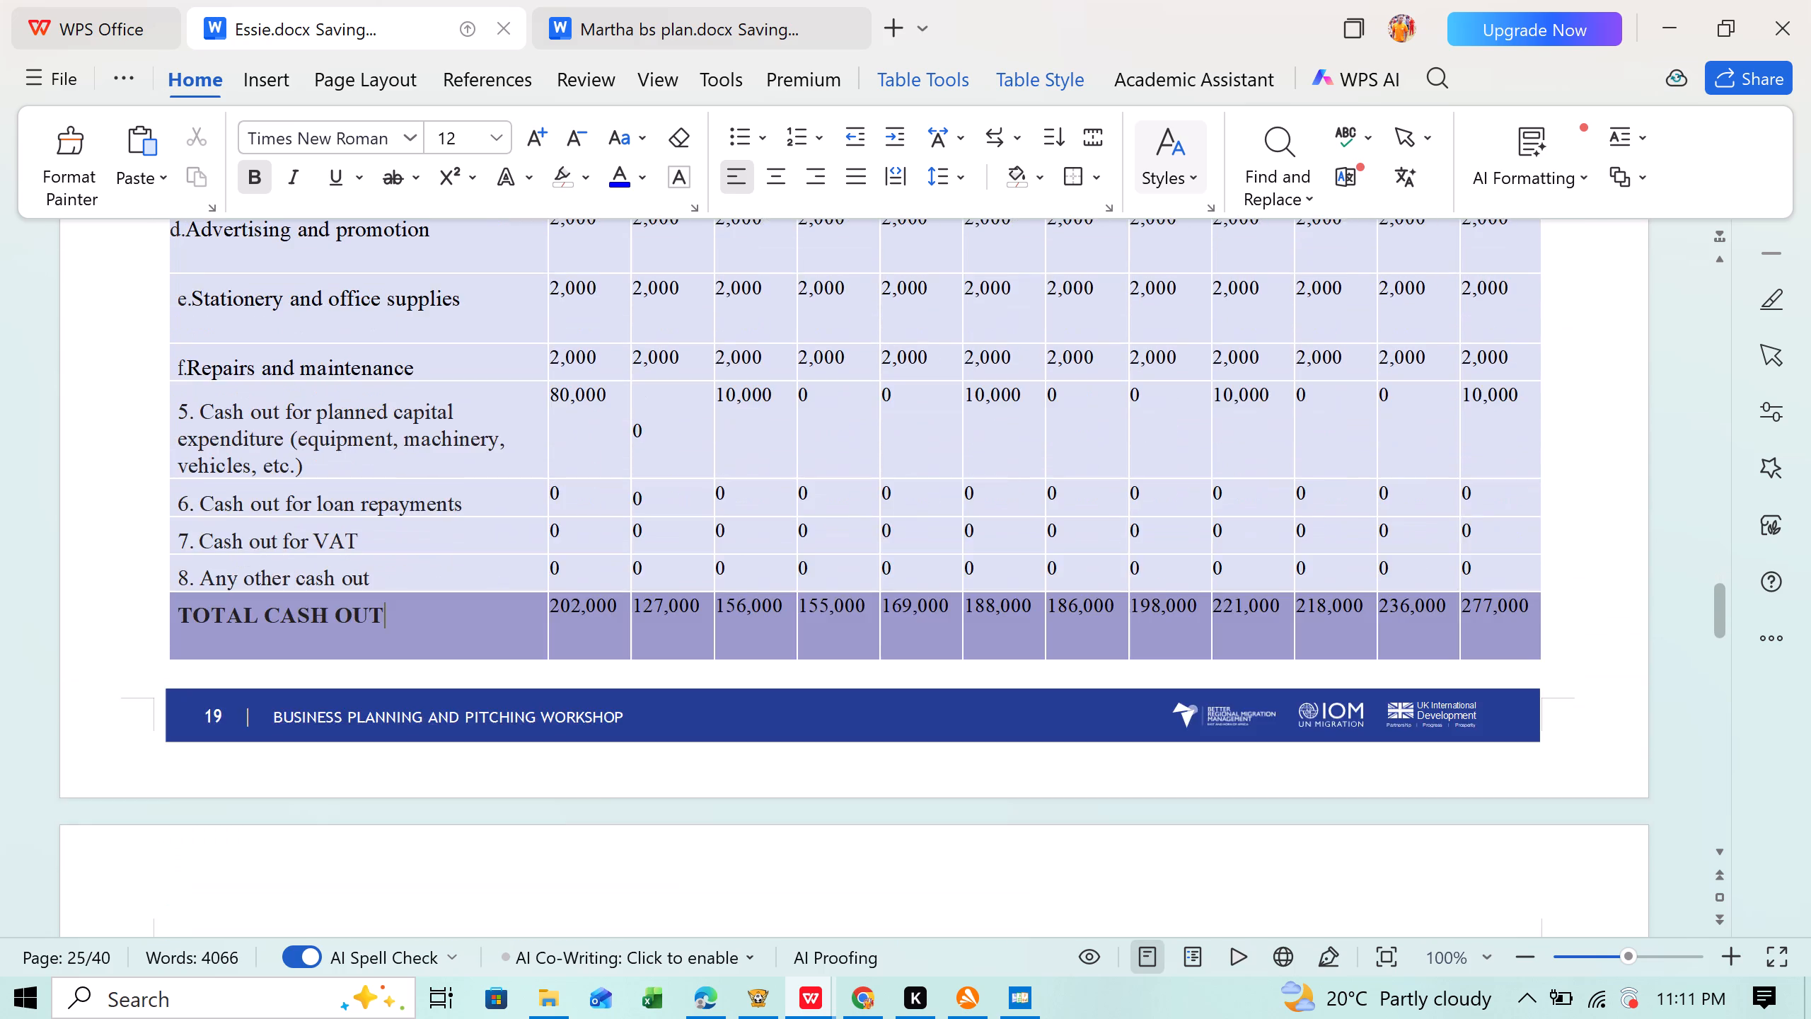
Examine the Key Metrics section and the start of the business-financing plan for parts still needing content.
{"action": "scroll", "coordinate": [531, 543], "scroll_direction": "down", "scroll_amount": 20}
{"action": "scroll", "coordinate": [531, 543], "scroll_direction": "down", "scroll_amount": 5}
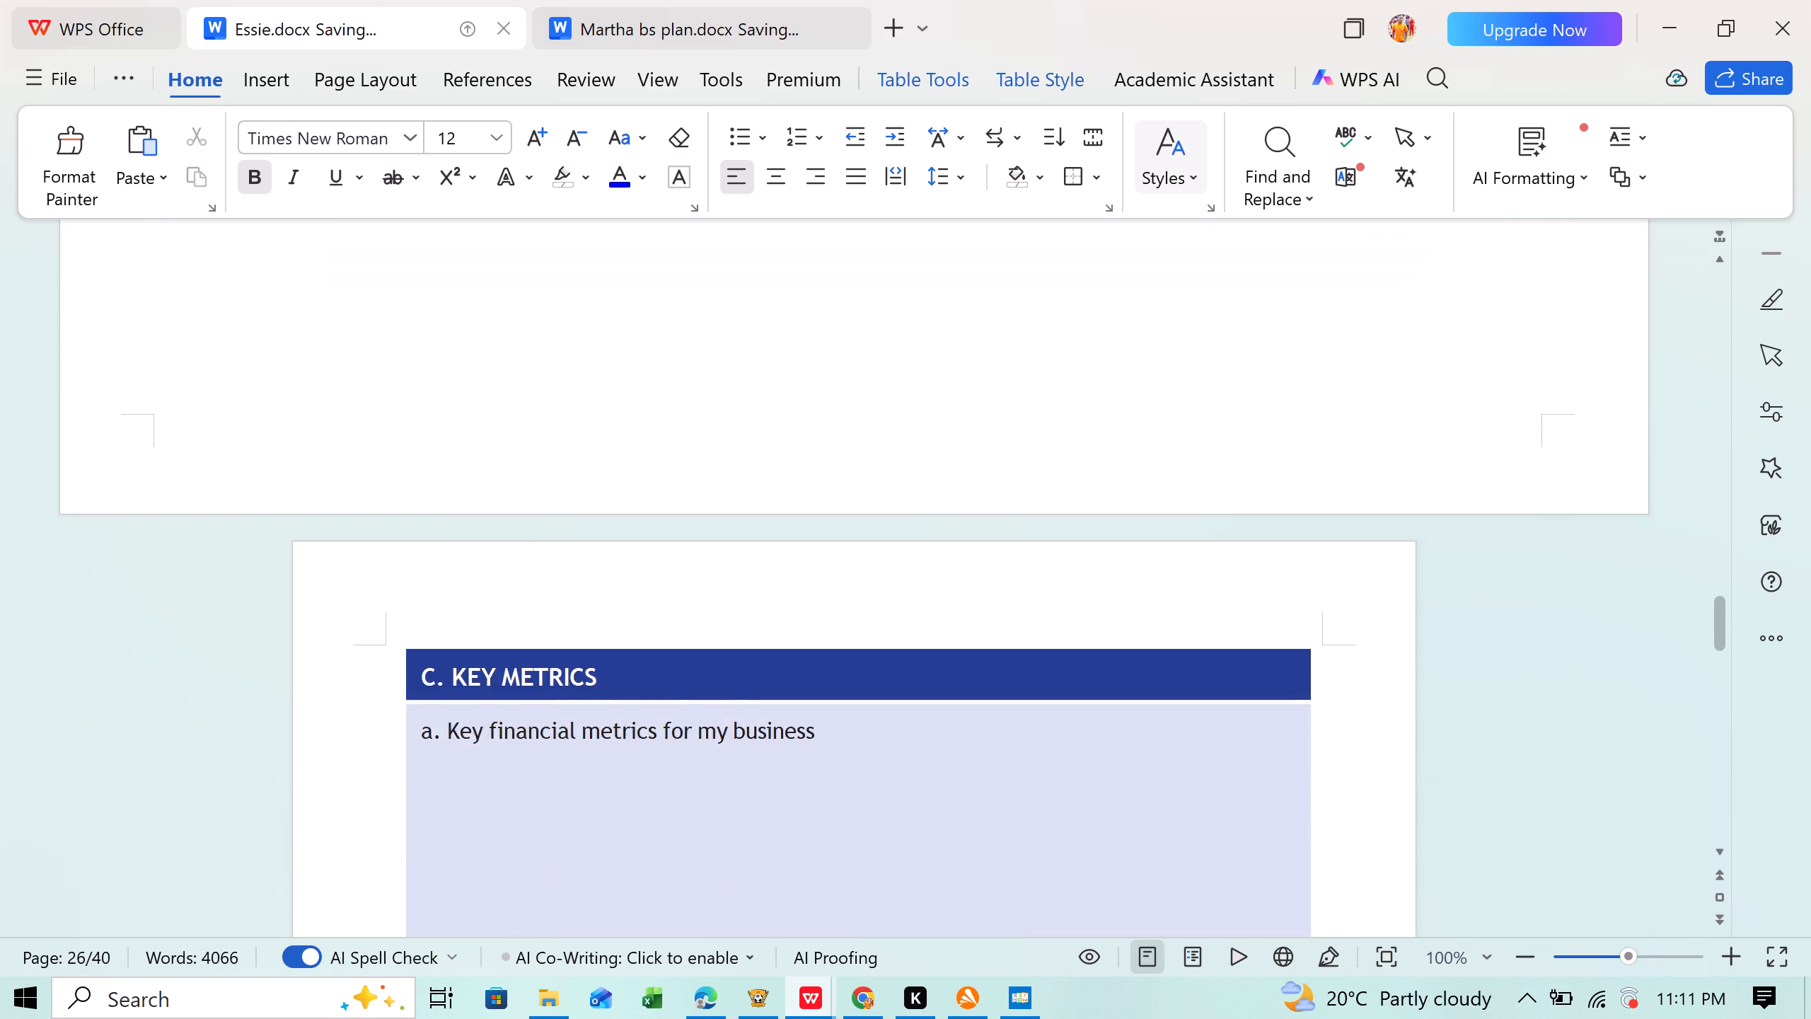
{"action": "scroll", "coordinate": [531, 543], "scroll_direction": "down", "scroll_amount": 10}
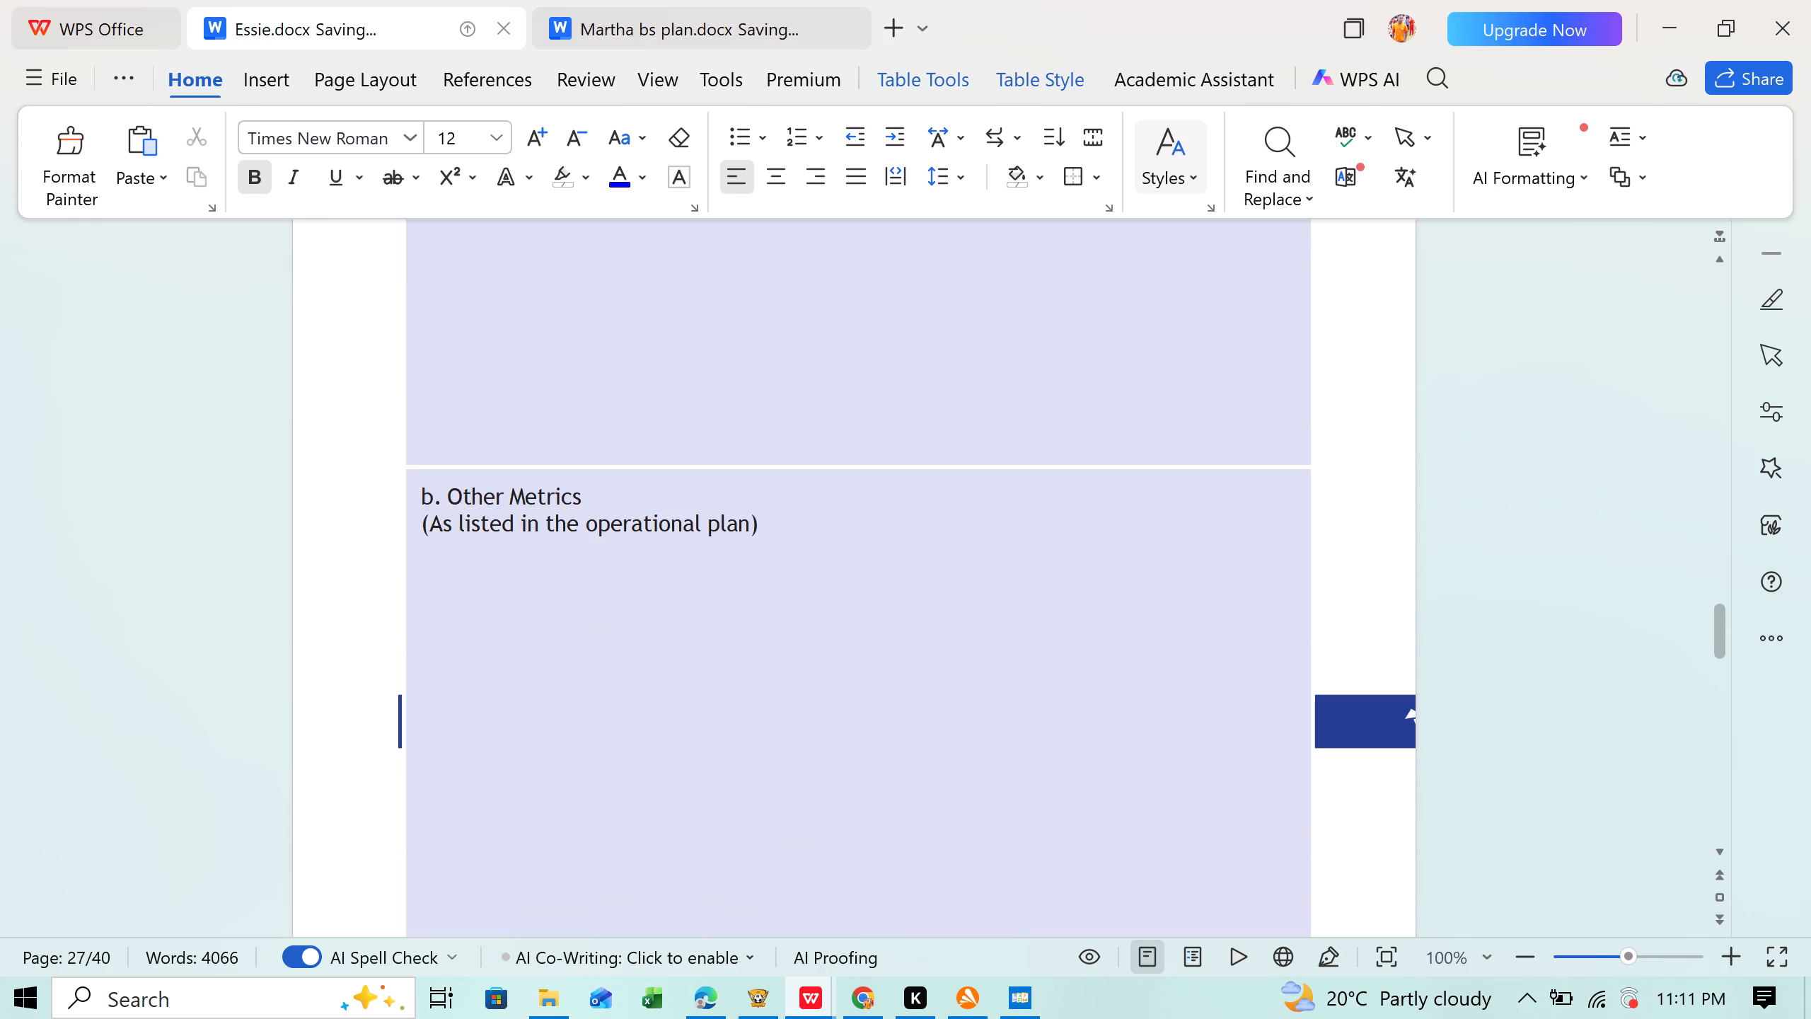
{"action": "scroll", "coordinate": [531, 543], "scroll_direction": "down", "scroll_amount": 5}
{"action": "scroll", "coordinate": [531, 543], "scroll_direction": "up", "scroll_amount": 4}
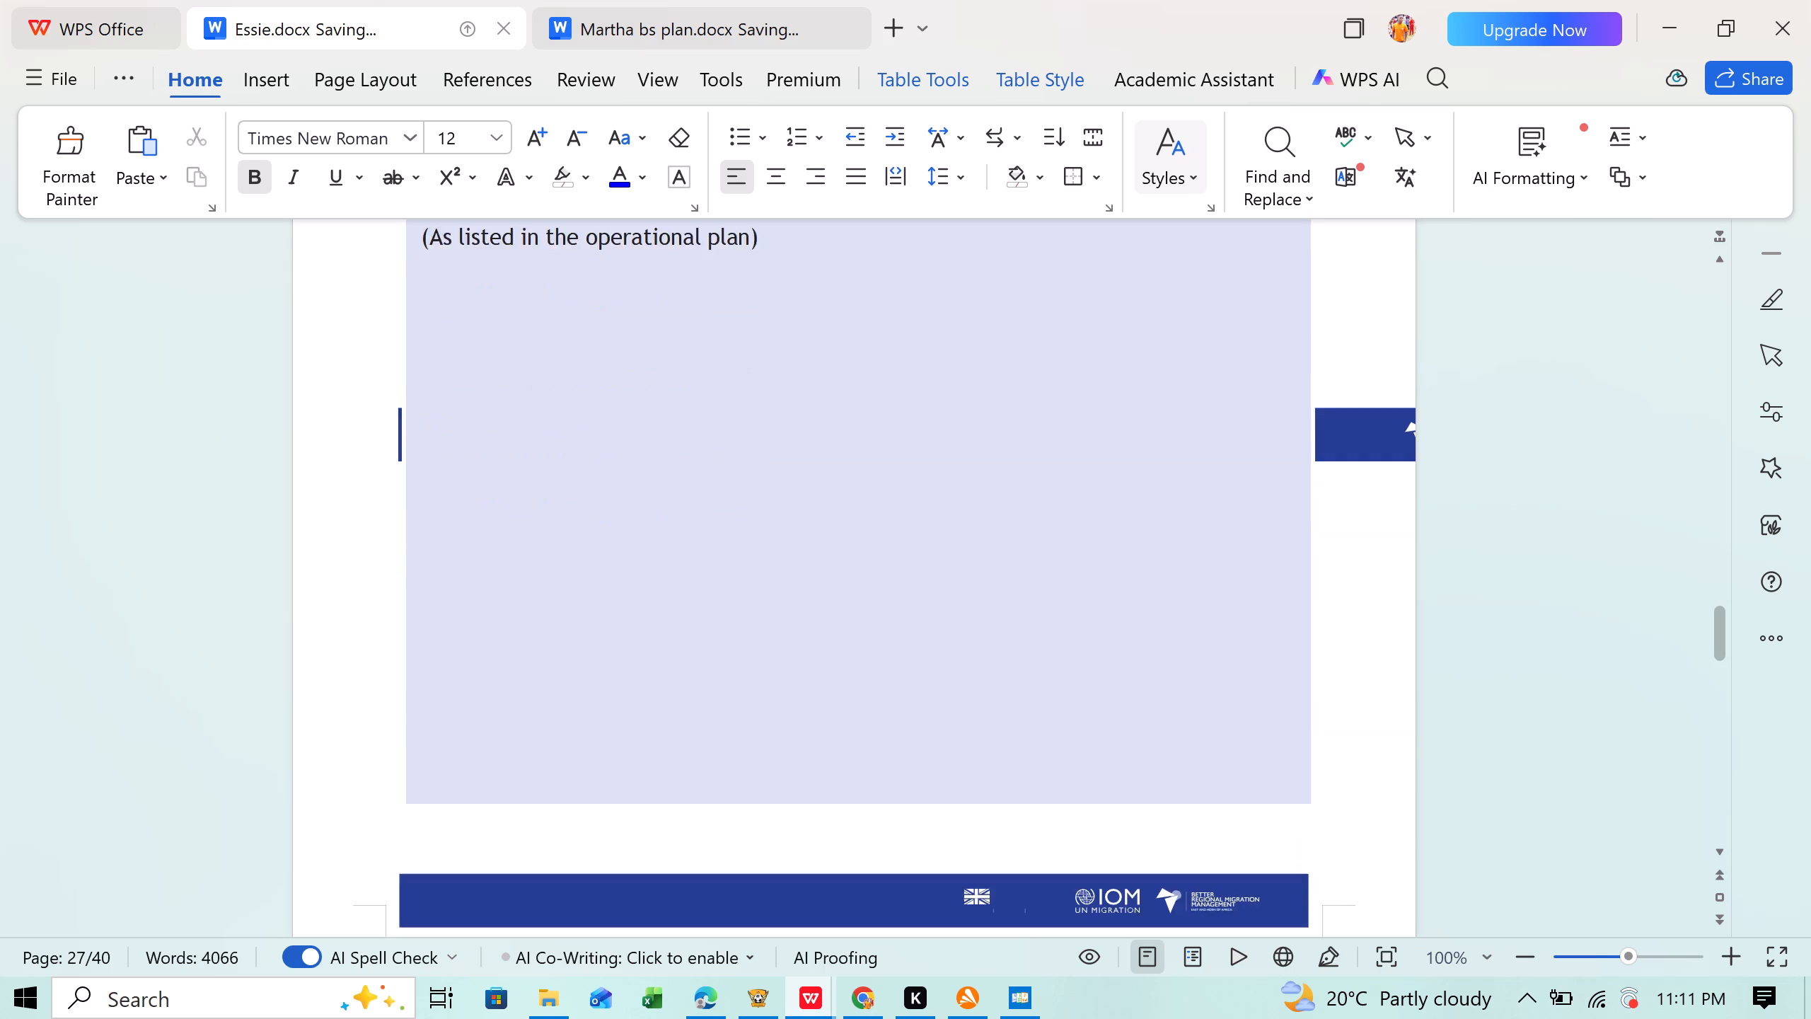
{"action": "scroll", "coordinate": [531, 543], "scroll_direction": "up", "scroll_amount": 8}
{"action": "scroll", "coordinate": [531, 543], "scroll_direction": "down", "scroll_amount": 17}
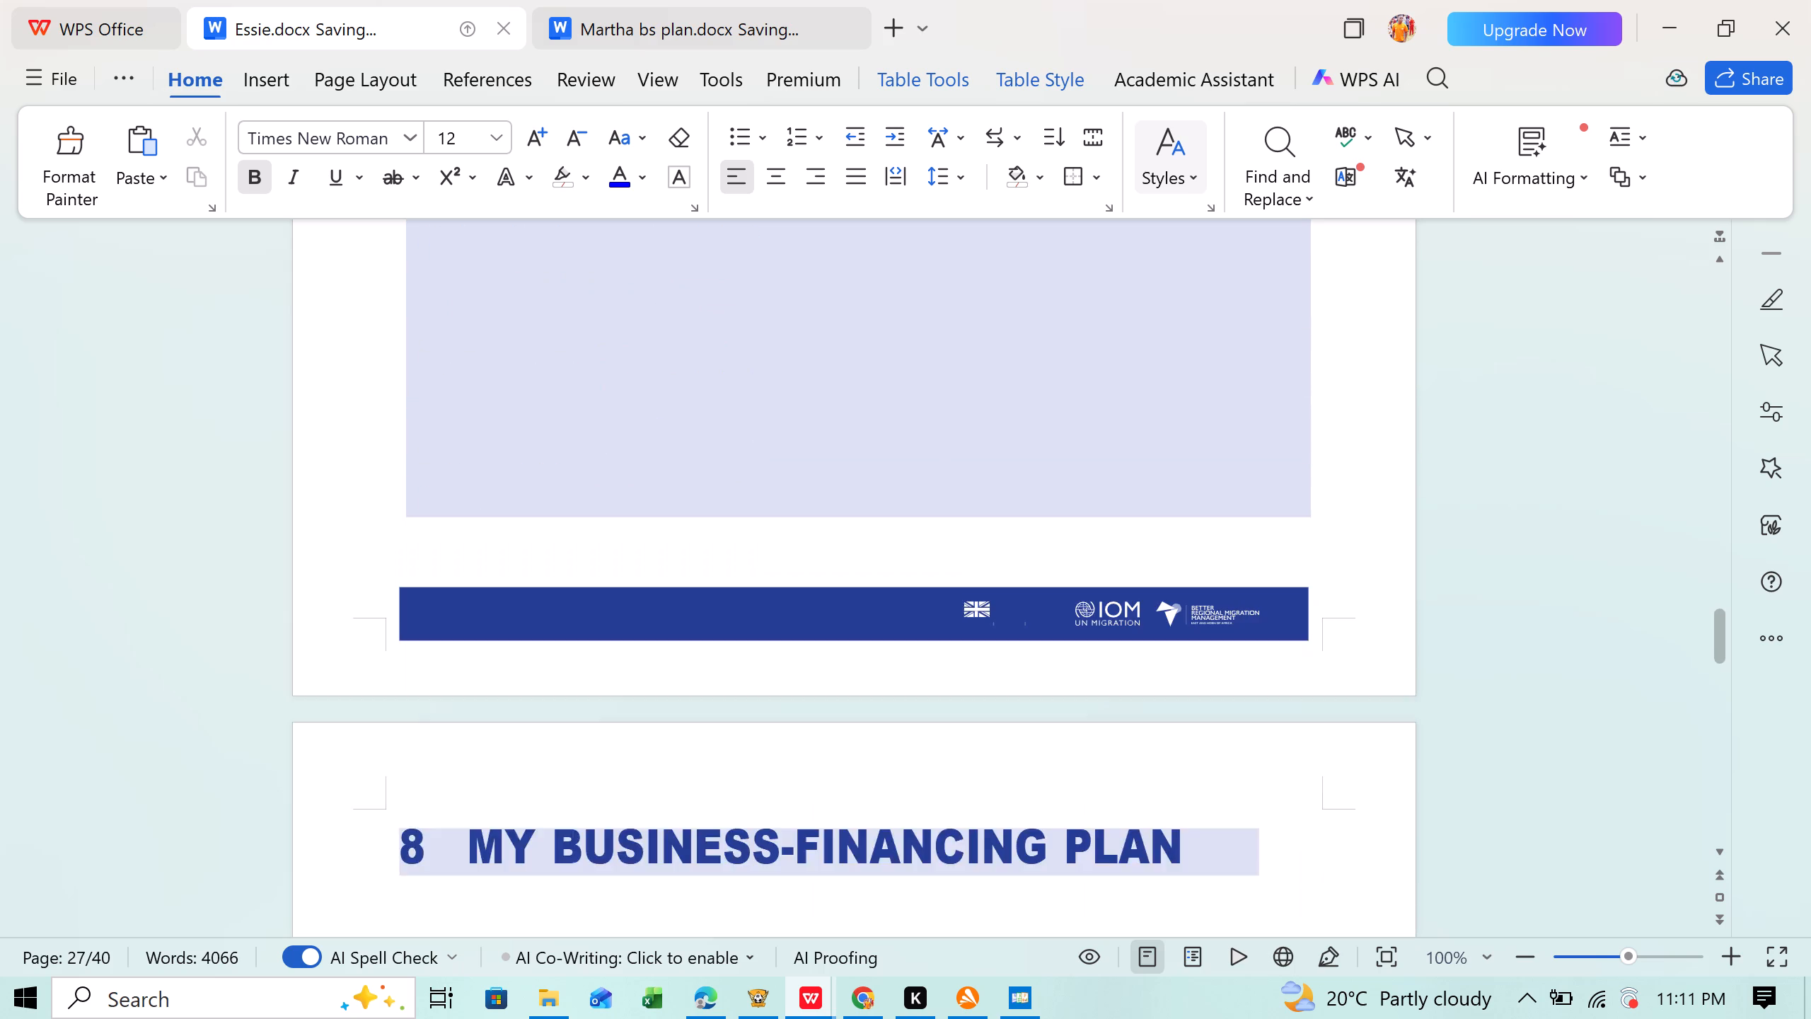
{"action": "scroll", "coordinate": [531, 543], "scroll_direction": "down", "scroll_amount": 1}
{"action": "scroll", "coordinate": [531, 543], "scroll_direction": "up", "scroll_amount": 12}
{"action": "scroll", "coordinate": [531, 543], "scroll_direction": "down", "scroll_amount": 7}
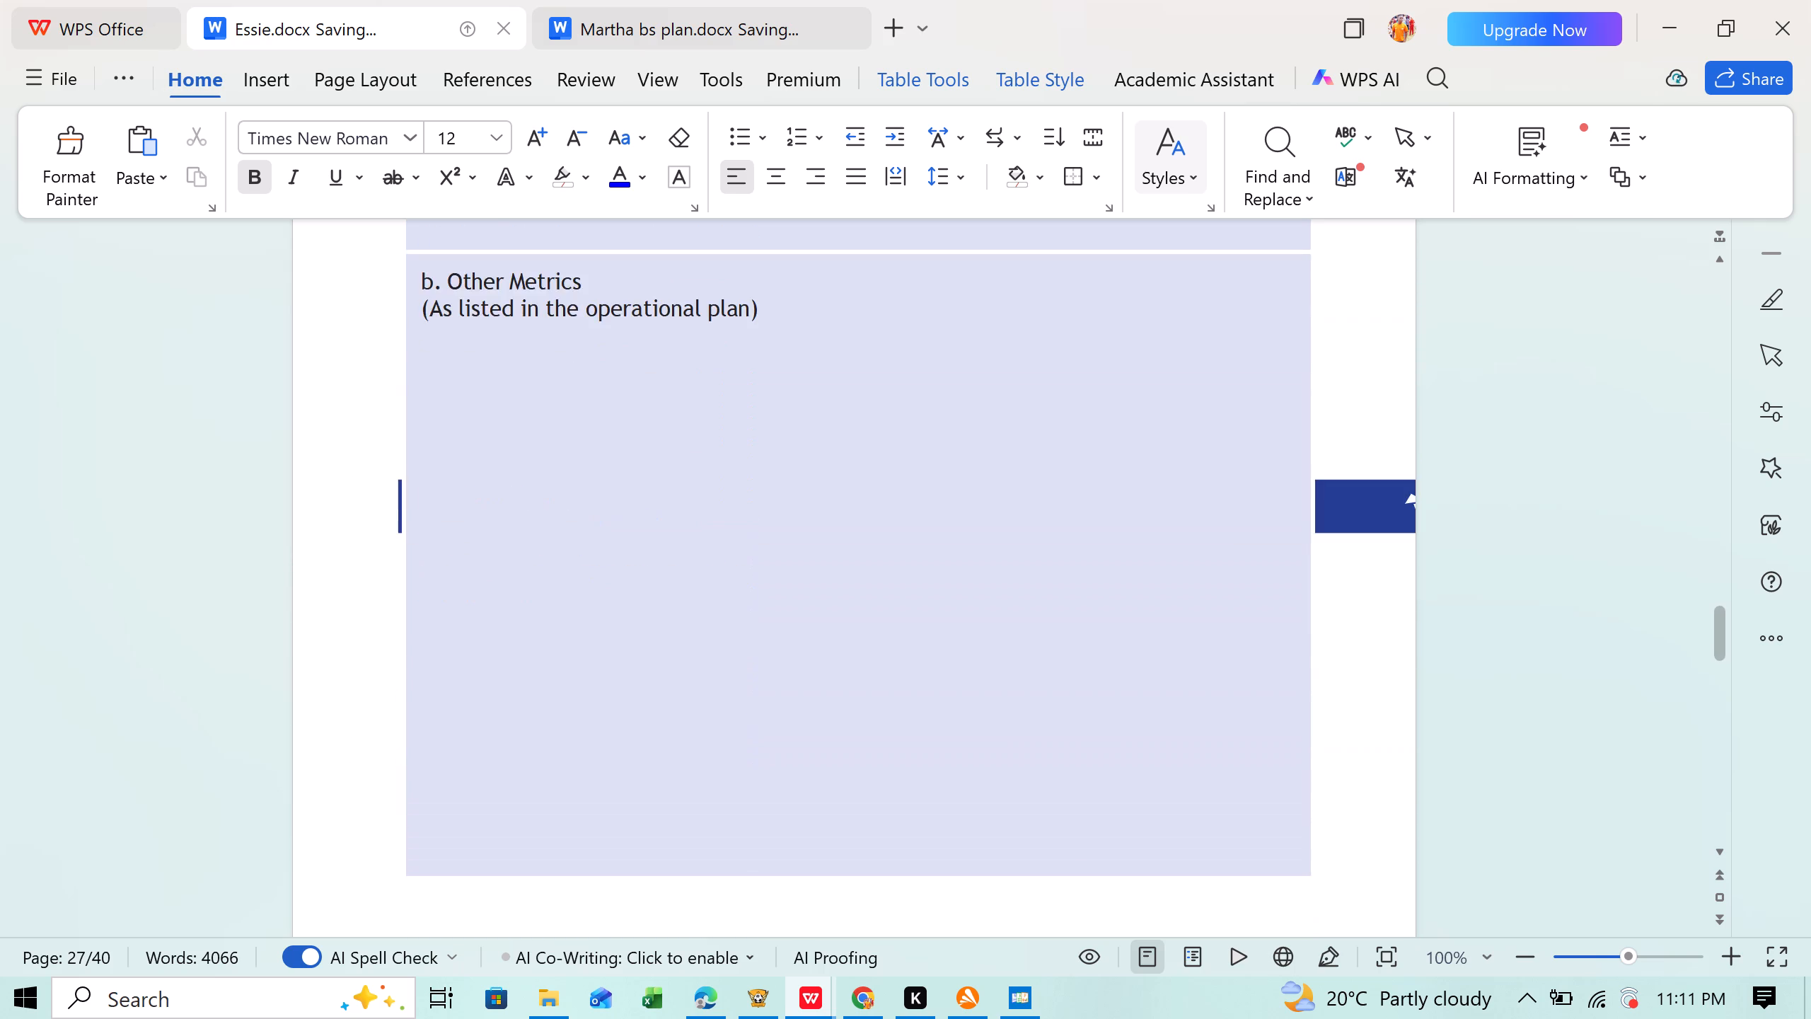
{"action": "scroll", "coordinate": [531, 543], "scroll_direction": "down", "scroll_amount": 18}
{"action": "scroll", "coordinate": [531, 543], "scroll_direction": "up", "scroll_amount": 3}
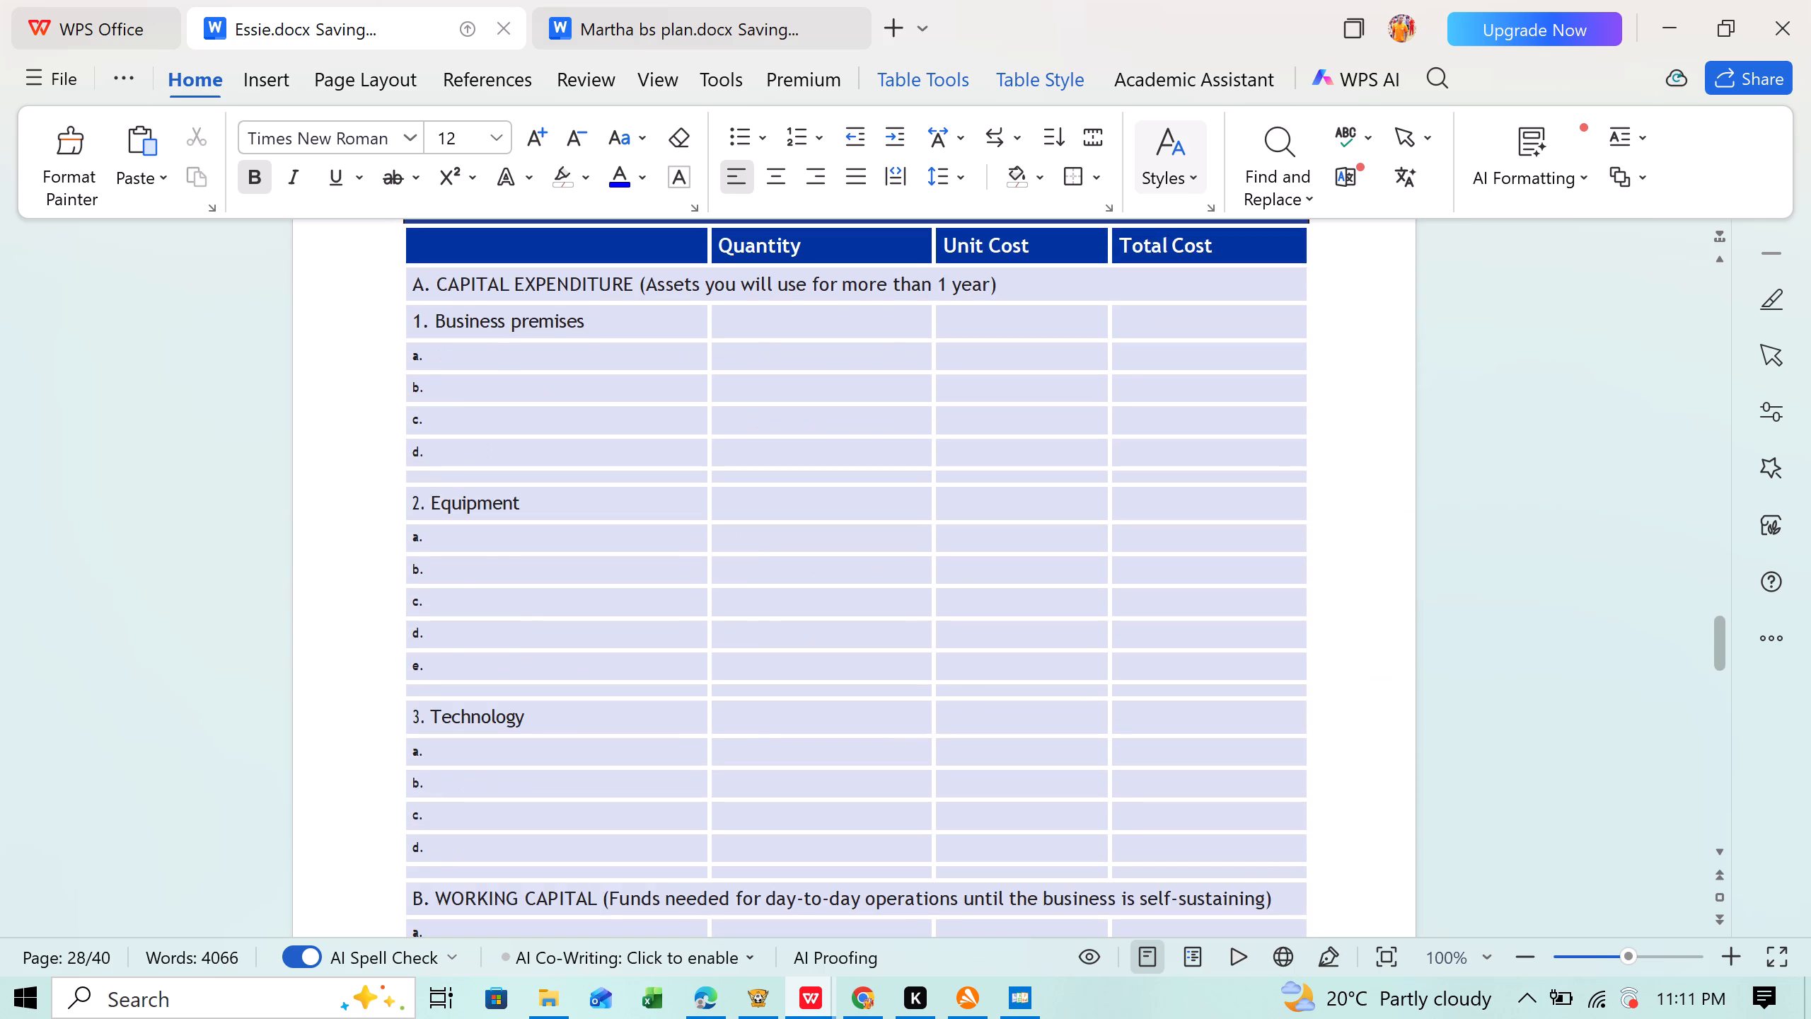
{"action": "scroll", "coordinate": [531, 543], "scroll_direction": "up", "scroll_amount": 20}
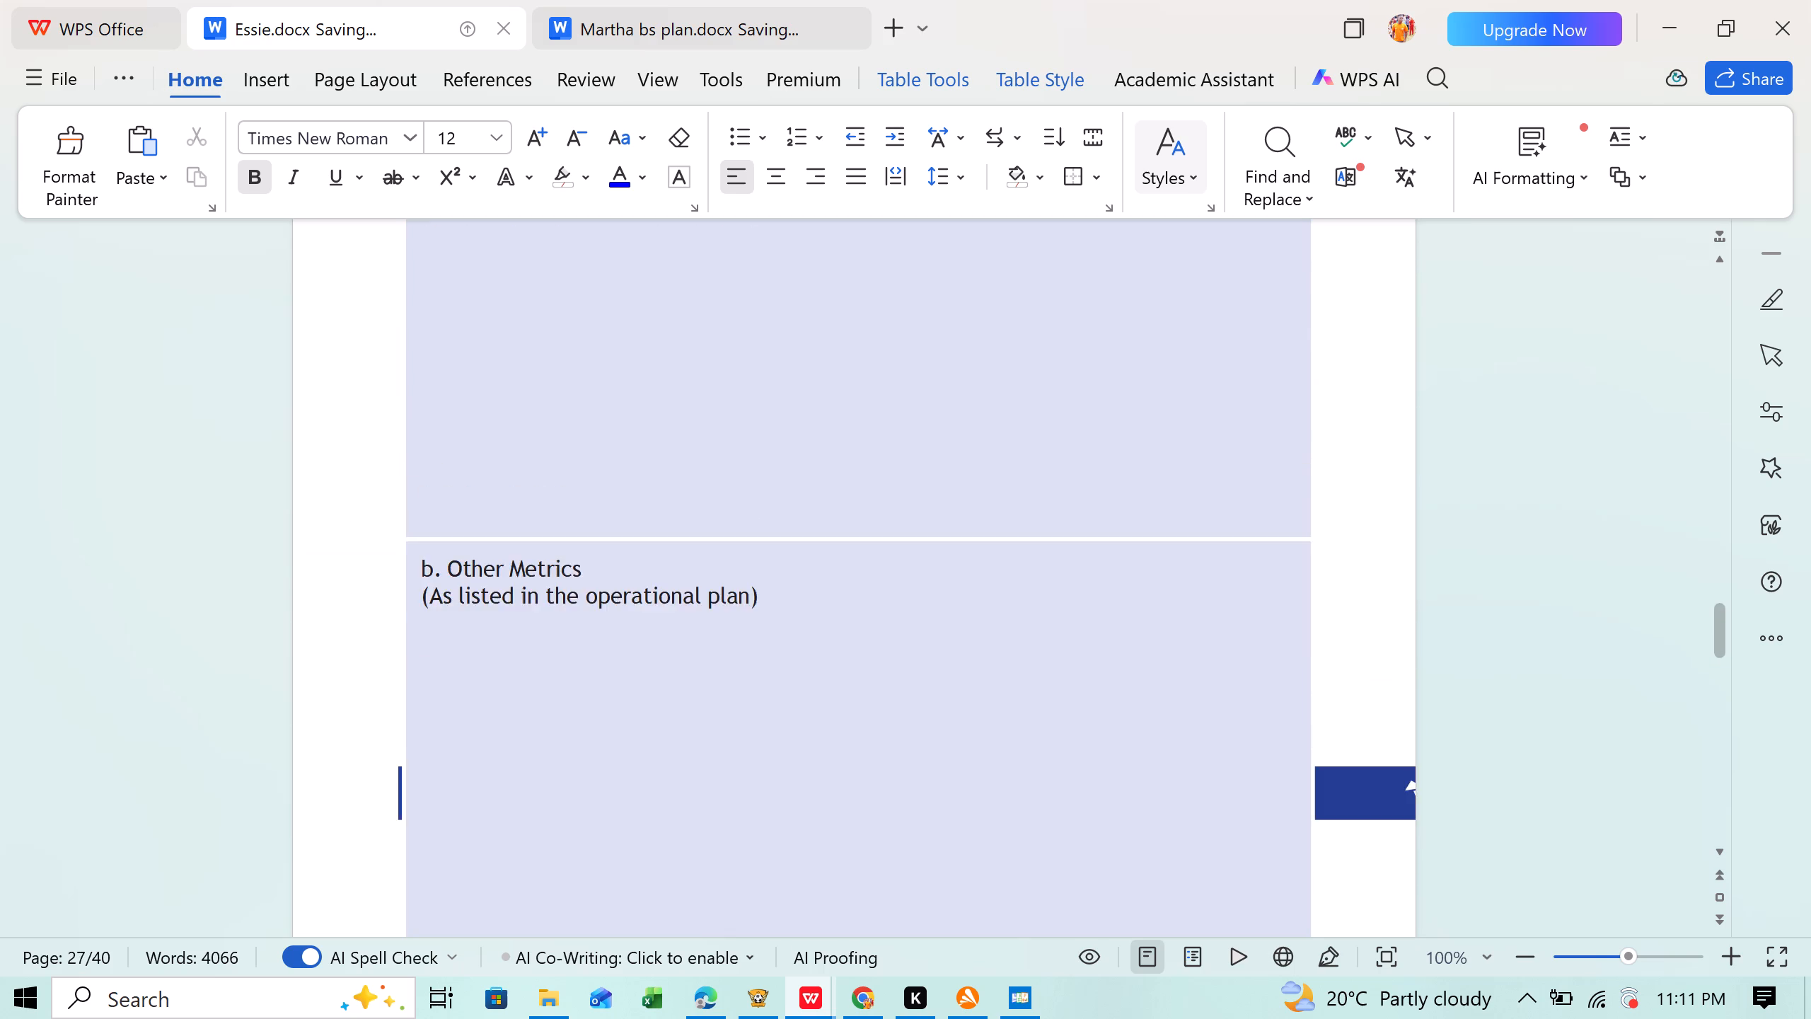
{"action": "scroll", "coordinate": [531, 543], "scroll_direction": "up", "scroll_amount": 10}
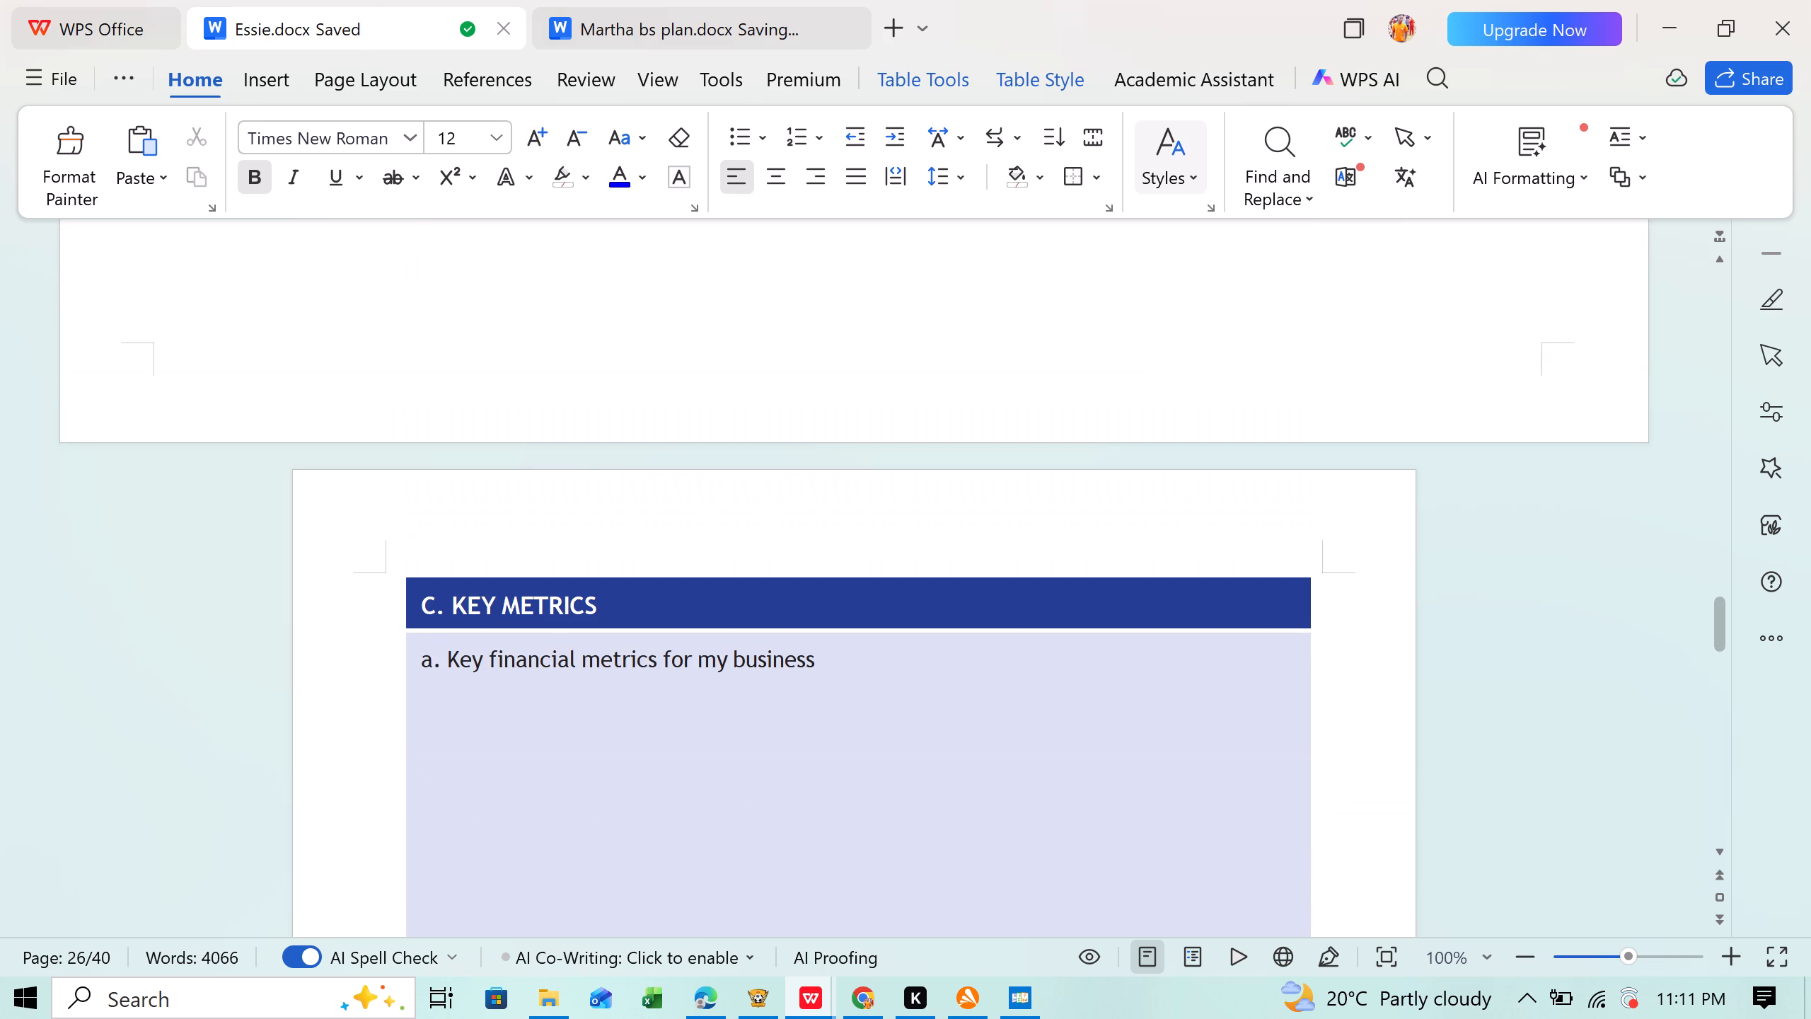
{"action": "left_click", "coordinate": [477, 776]}
{"action": "left_click_drag", "start_coordinate": [413, 594], "coordinate": [783, 763]}
{"action": "right_click", "coordinate": [783, 761]}
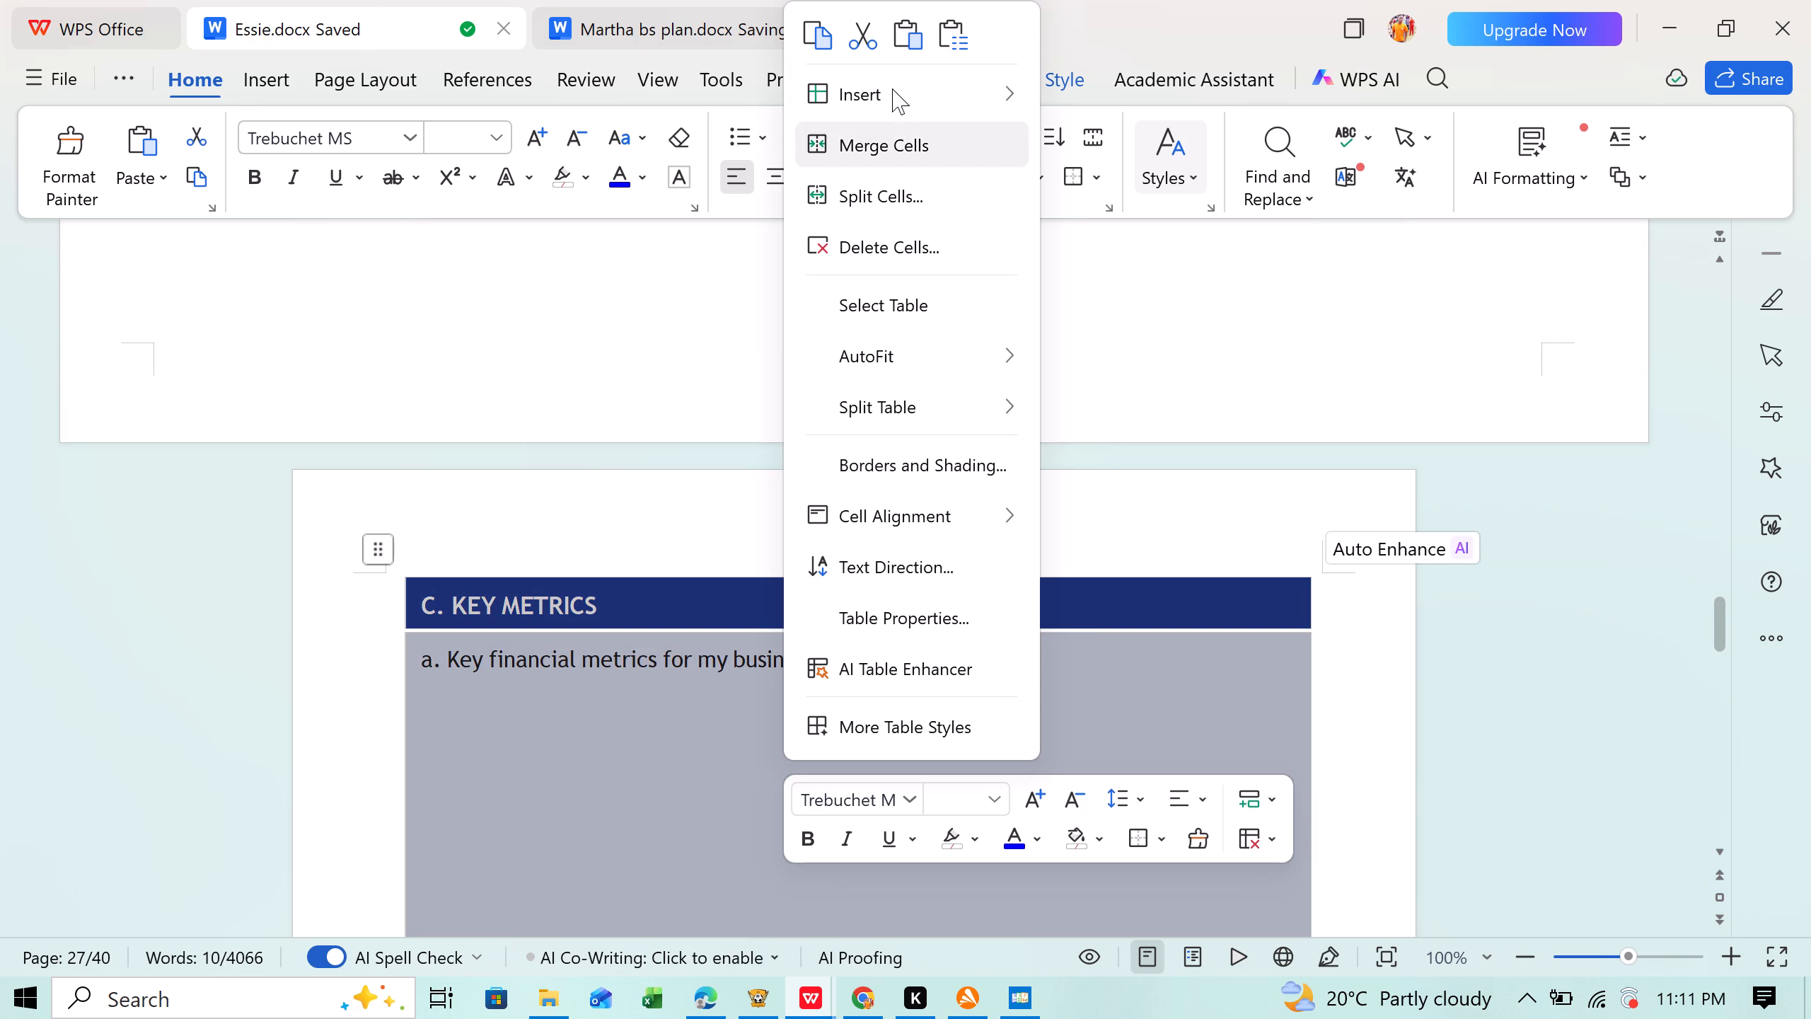
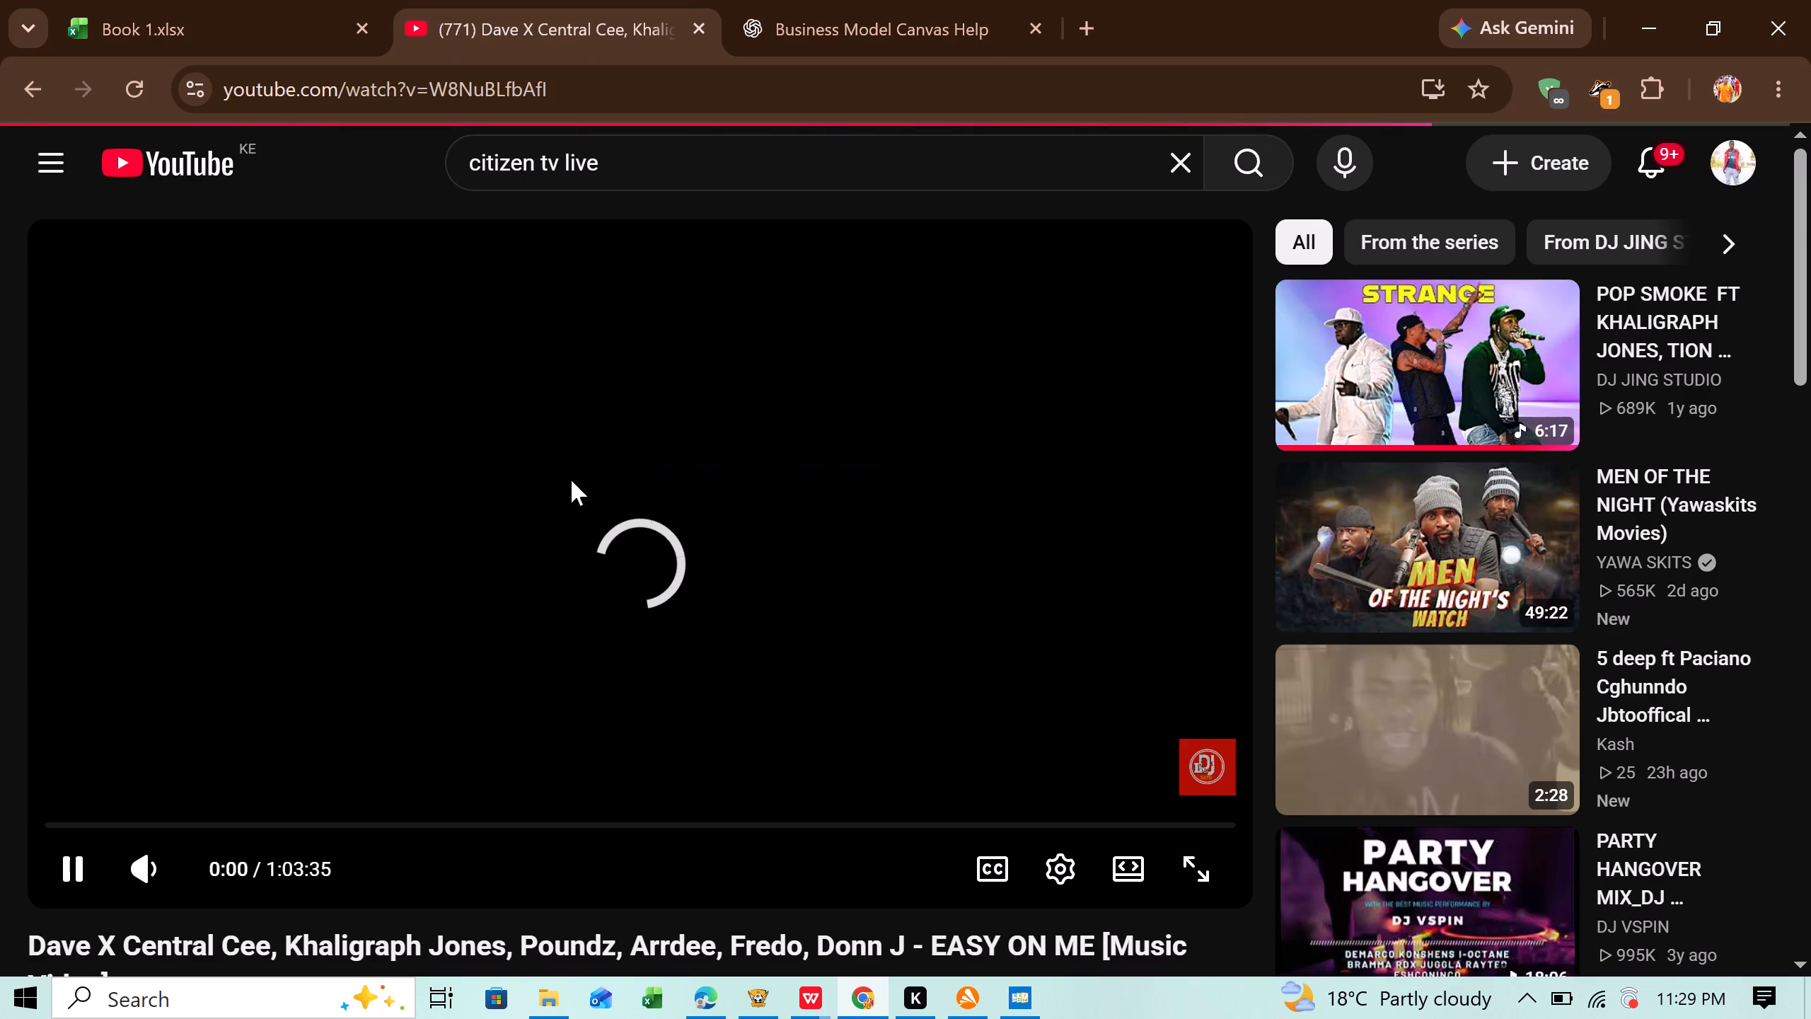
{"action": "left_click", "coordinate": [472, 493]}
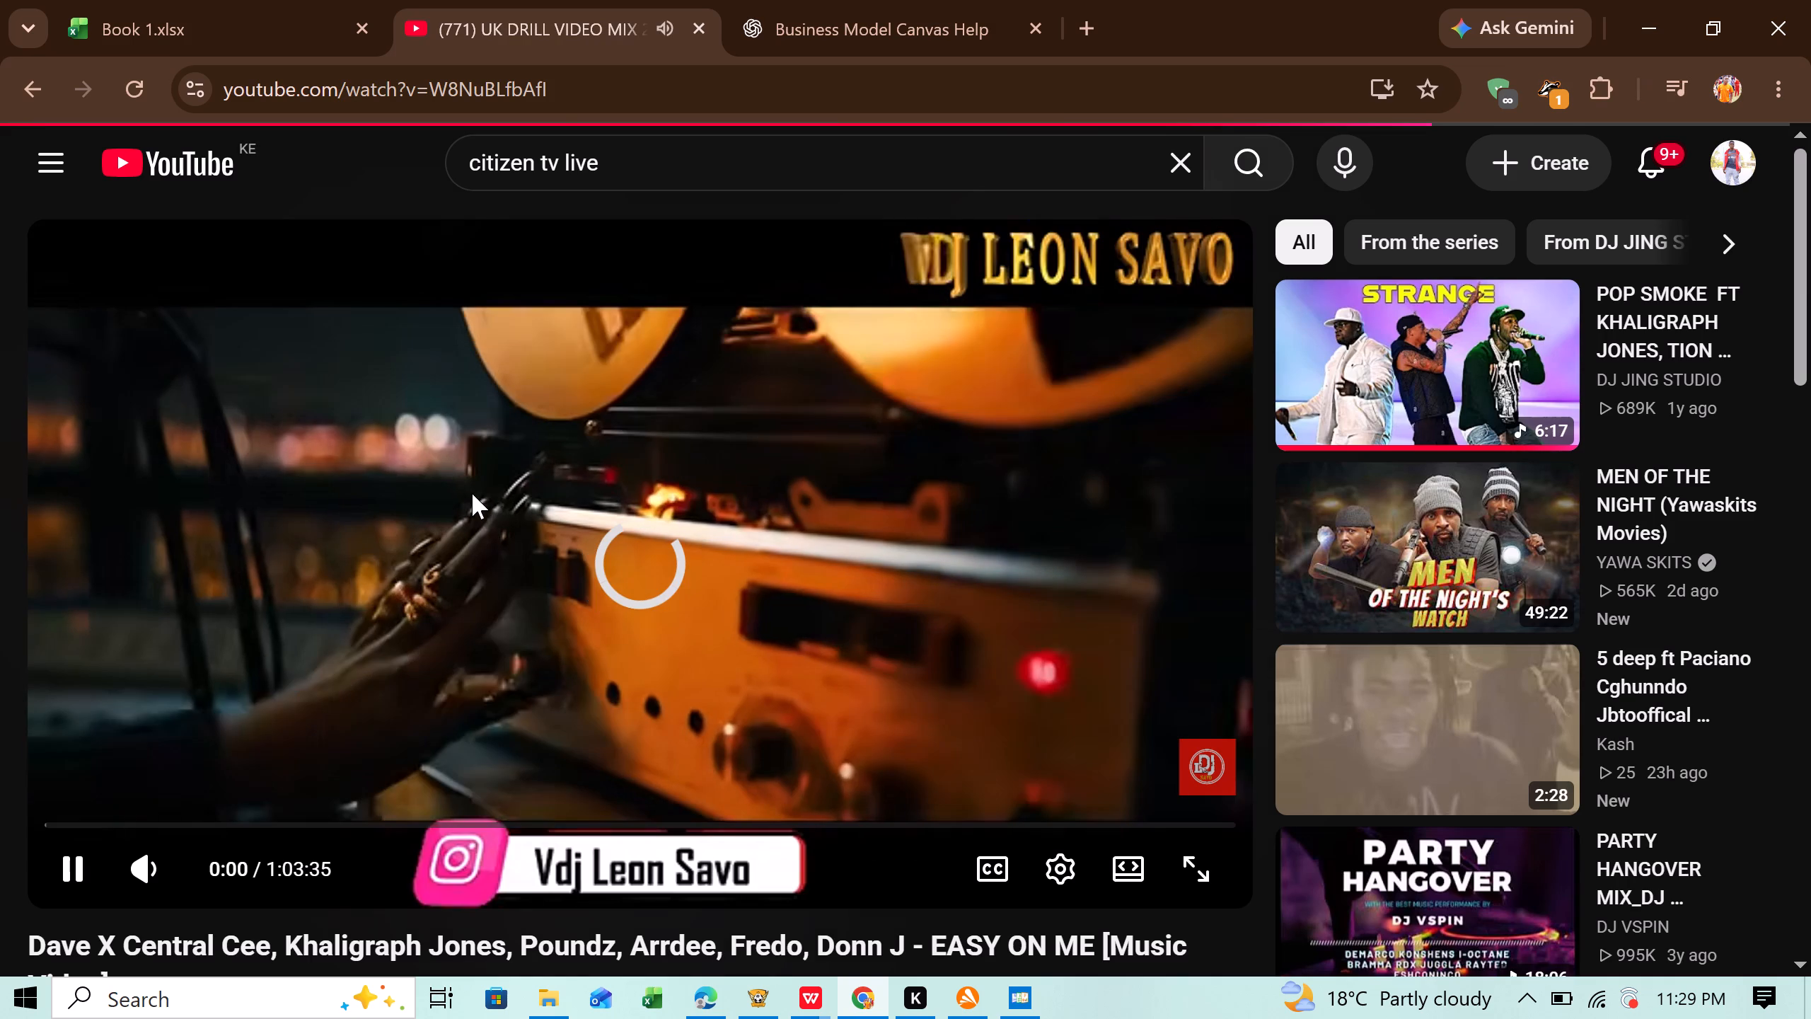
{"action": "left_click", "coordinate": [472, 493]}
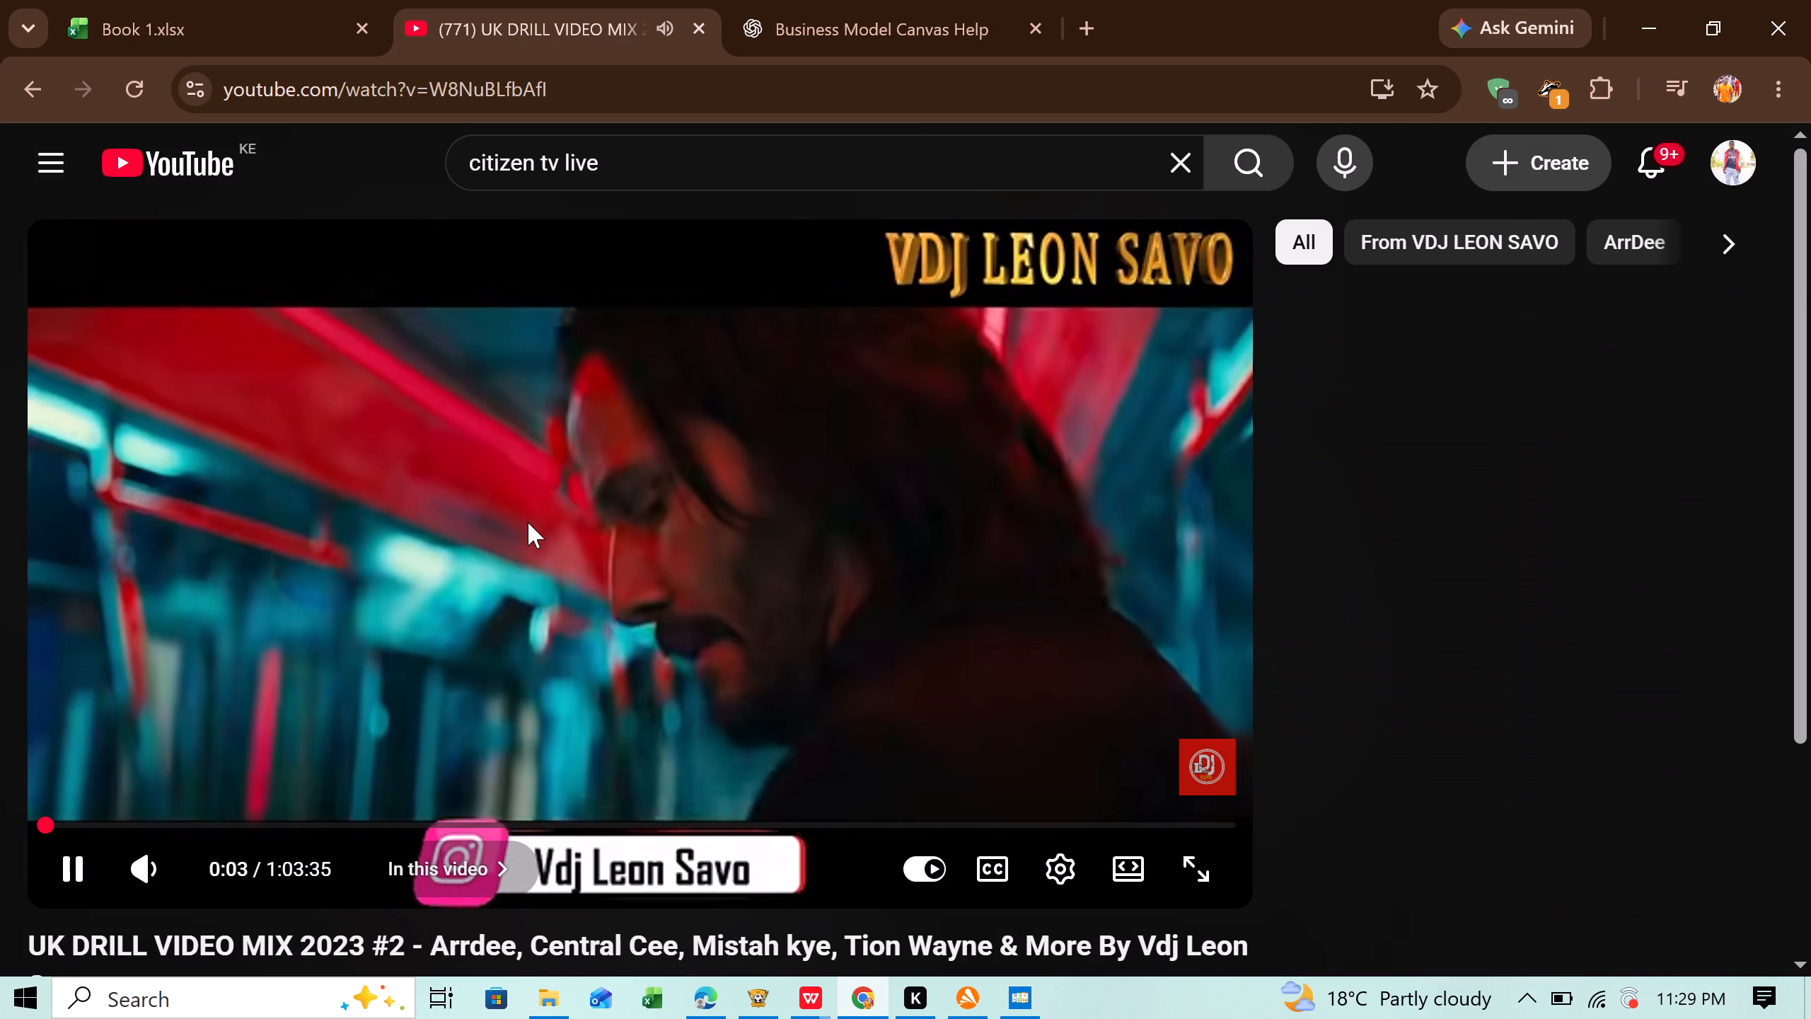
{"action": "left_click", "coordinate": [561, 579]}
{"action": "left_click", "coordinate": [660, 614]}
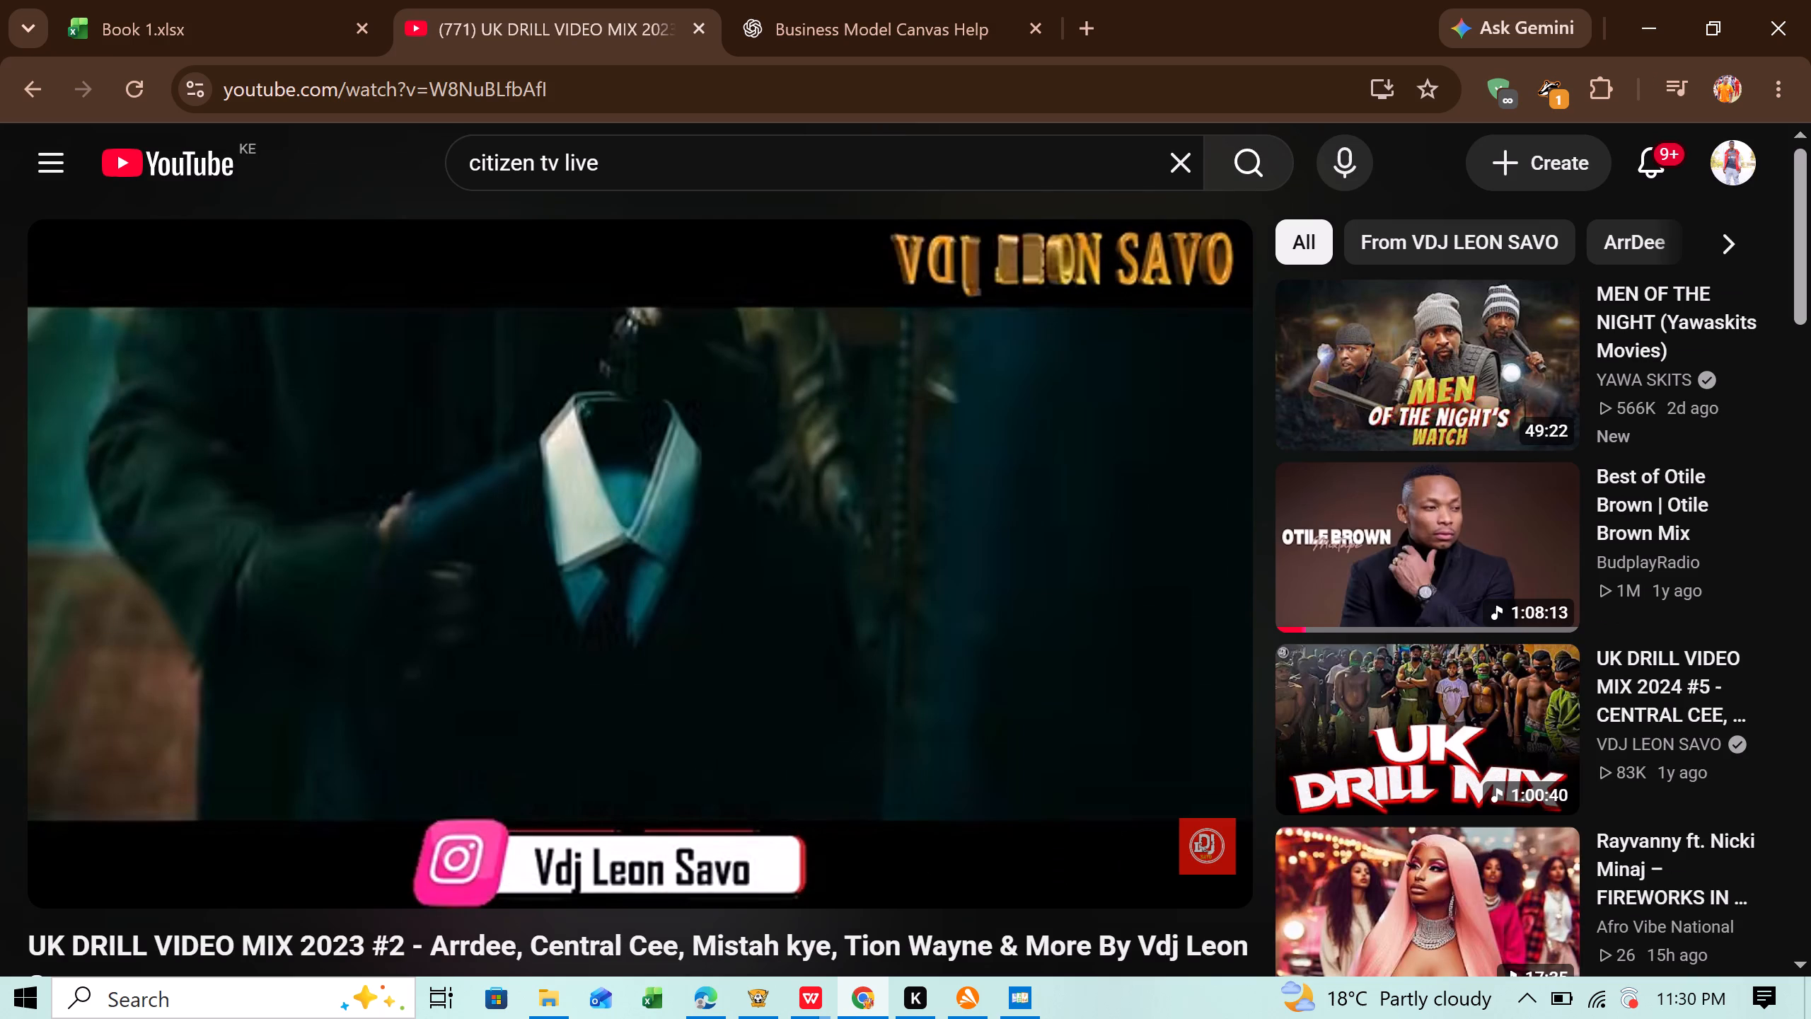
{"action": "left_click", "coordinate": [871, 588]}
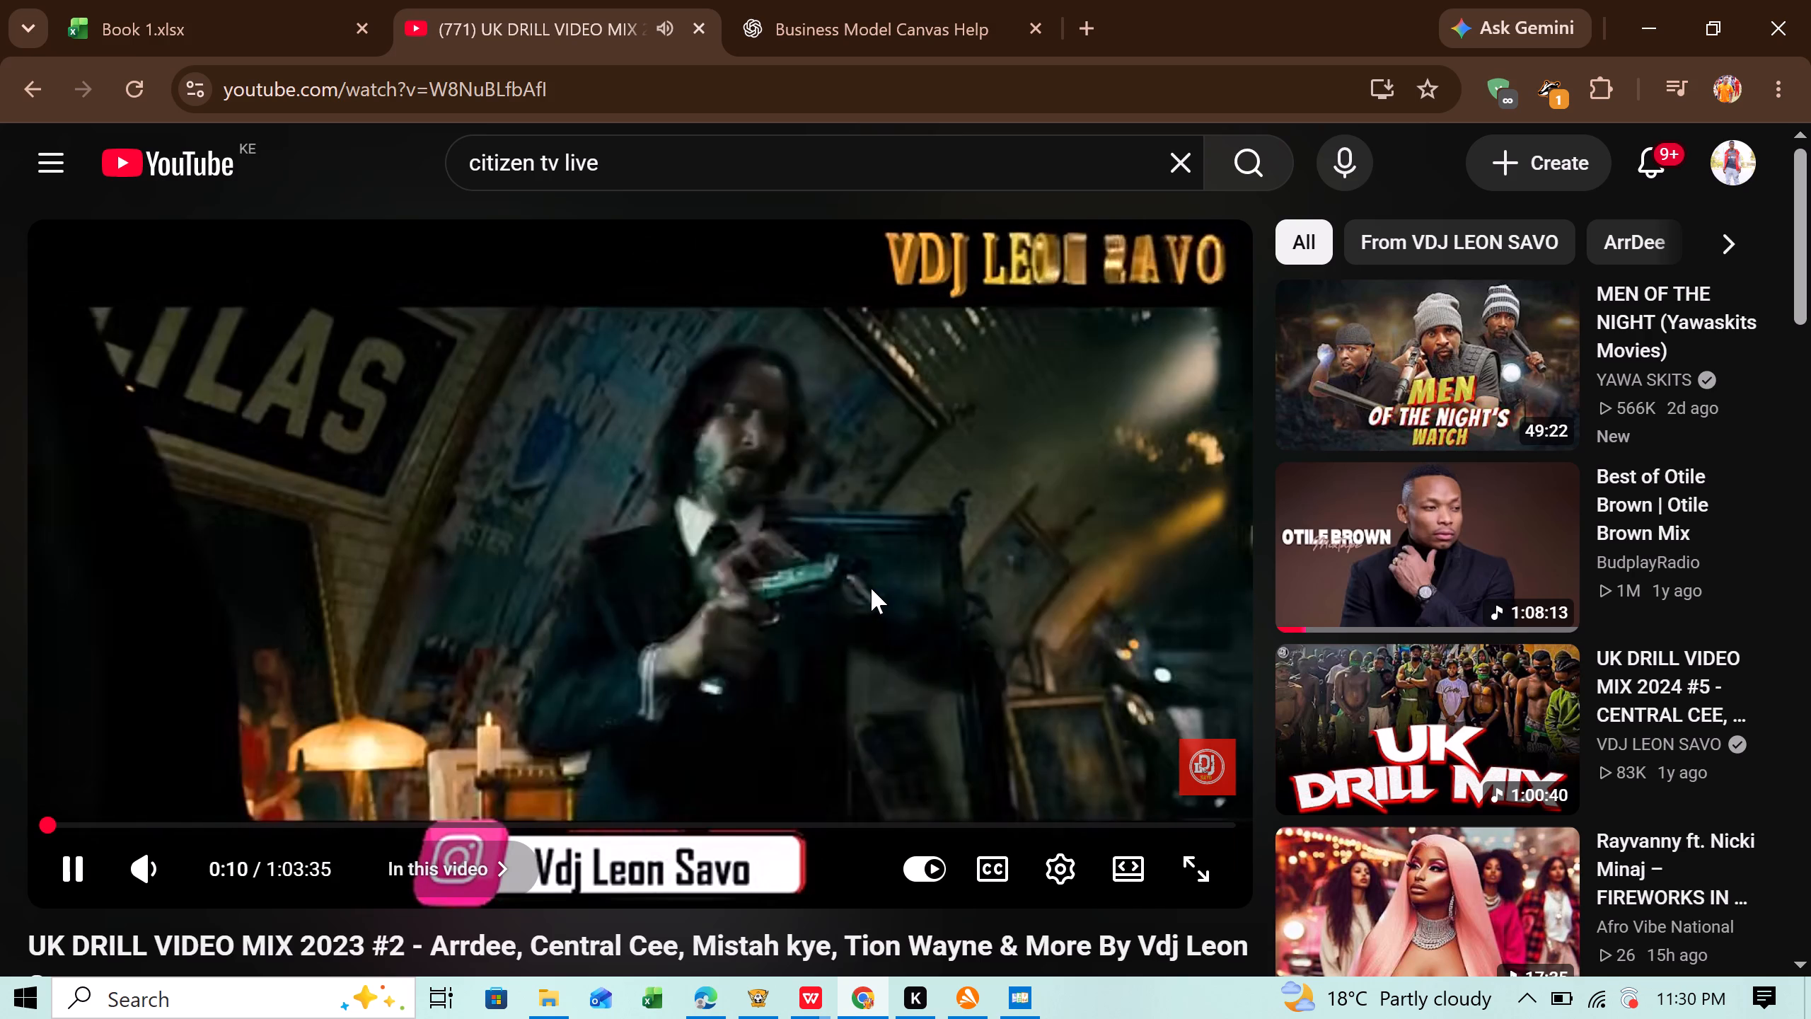